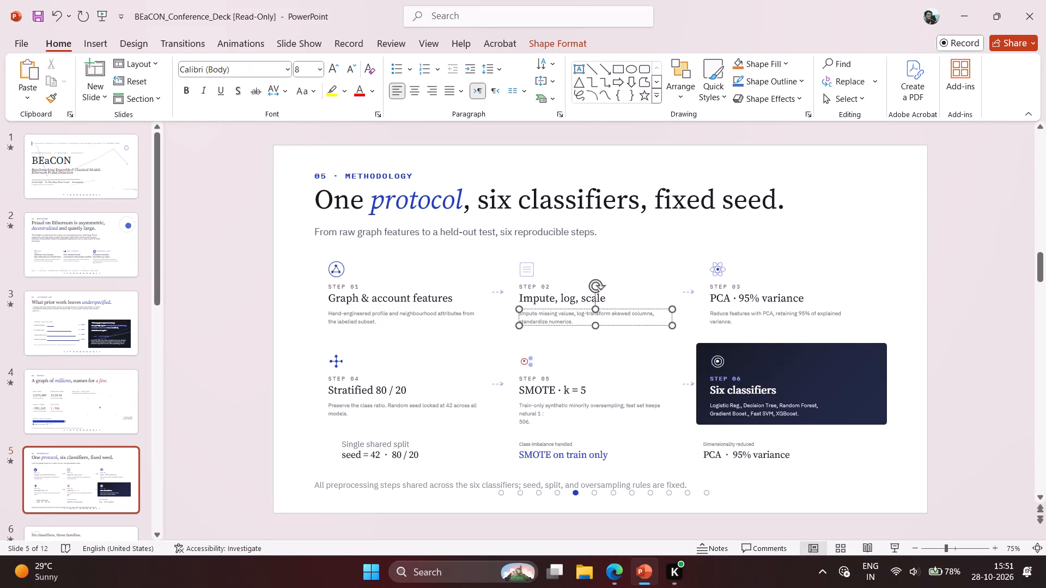
# Remove the line break before "506." in the Step 05 SMOTE description so the ratio sits on one line.
pyautogui.click(519, 425)
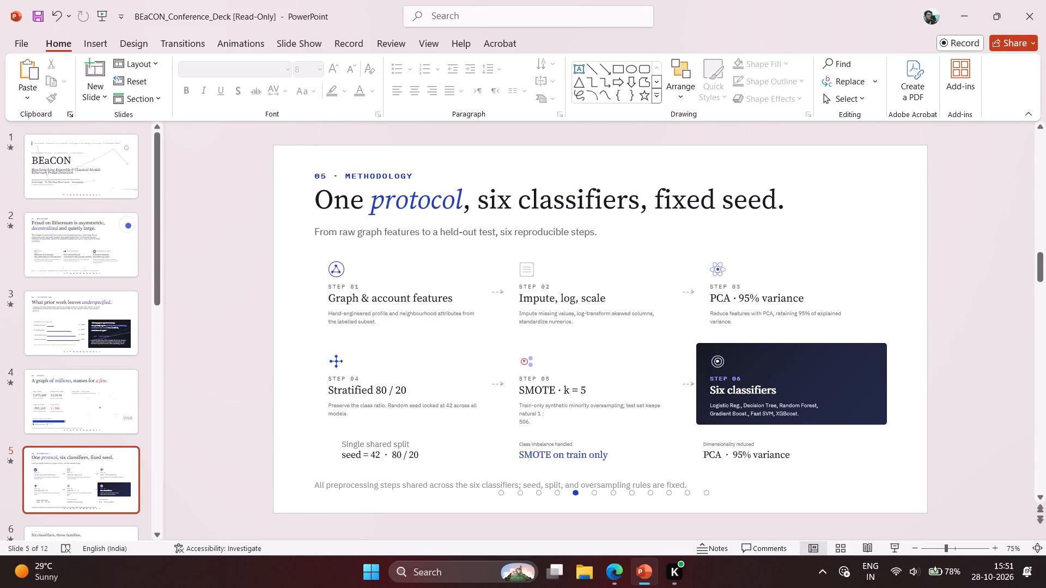
pyautogui.click(520, 423)
pyautogui.press('BackSpace')
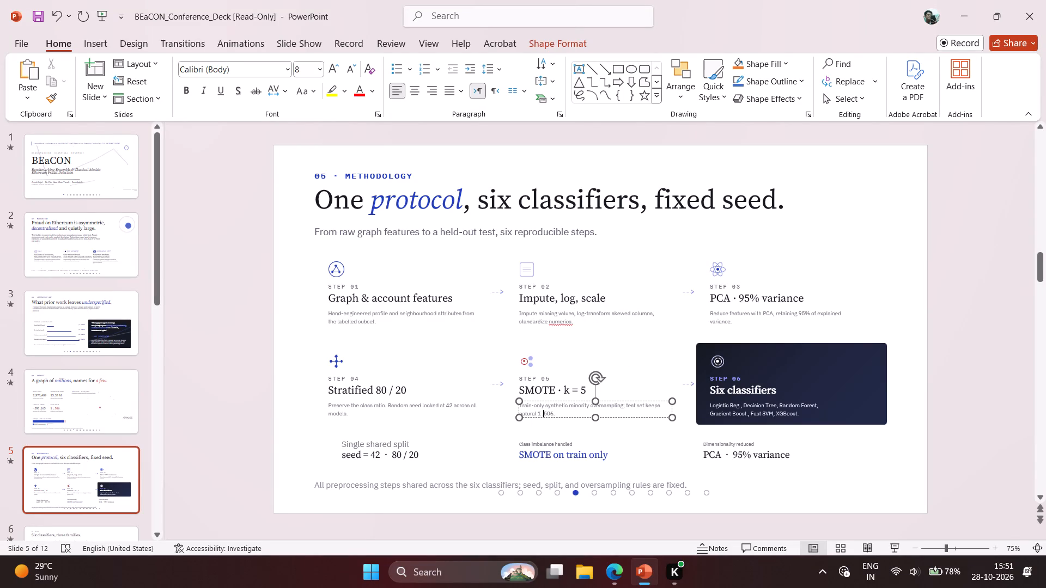
pyautogui.click(264, 385)
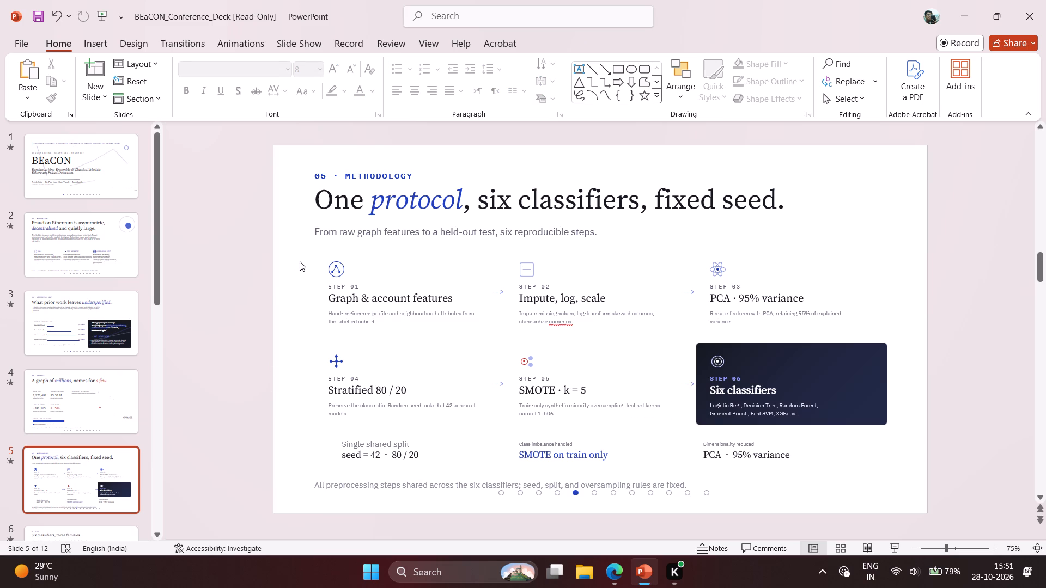
# Increase the font size of the text in all six step blocks and the three summary items beneath them by one increment.
pyautogui.moveTo(302, 249); pyautogui.dragTo(798, 444)
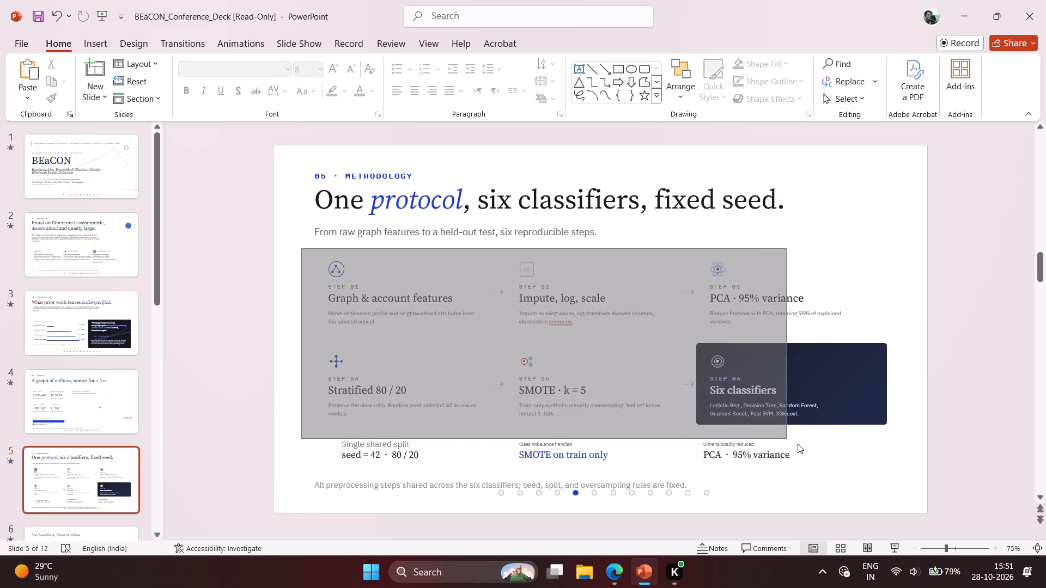
pyautogui.moveTo(798, 444); pyautogui.dragTo(923, 471)
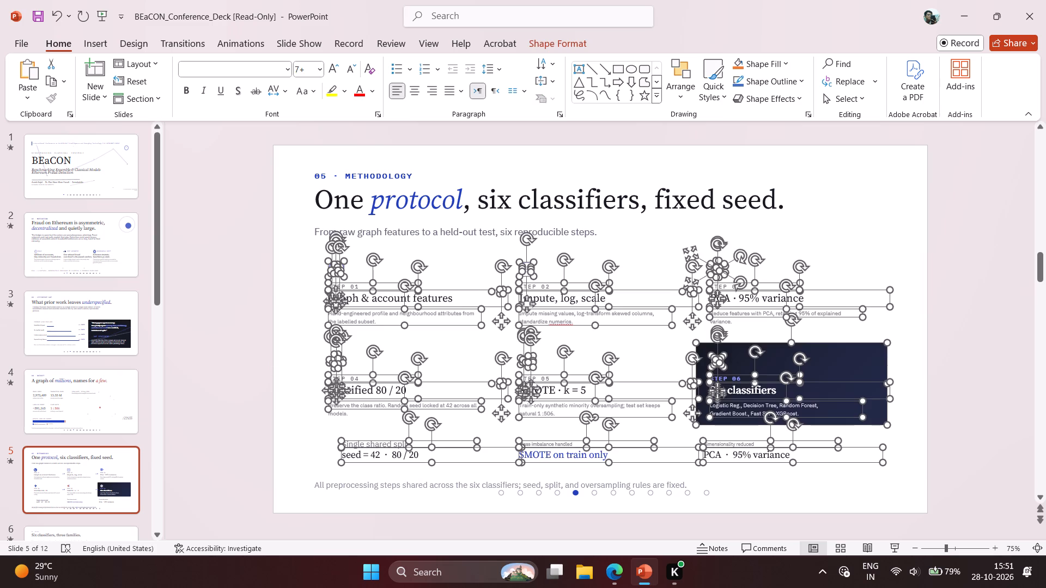
pyautogui.click(333, 70)
pyautogui.click(271, 188)
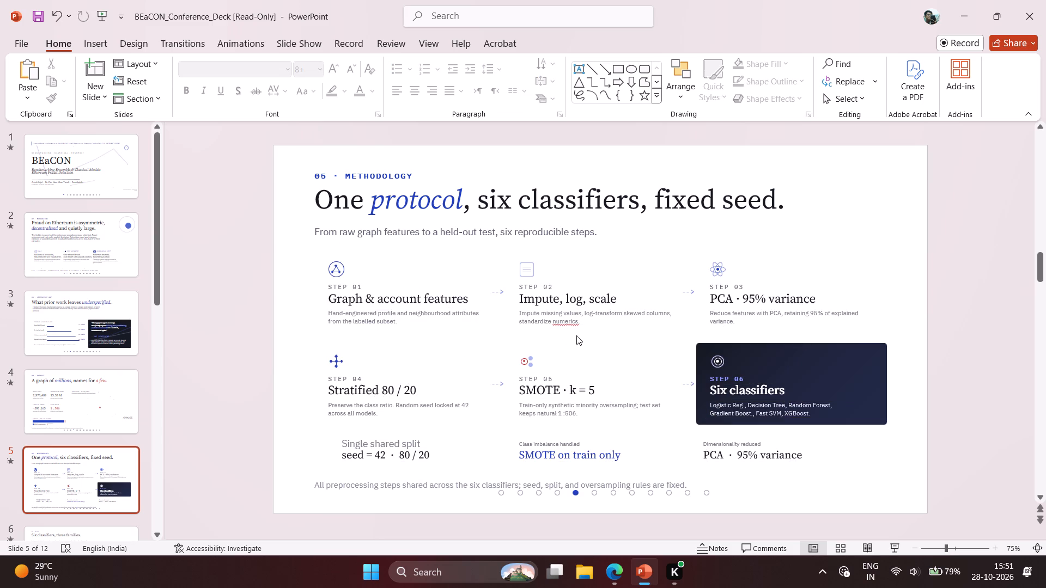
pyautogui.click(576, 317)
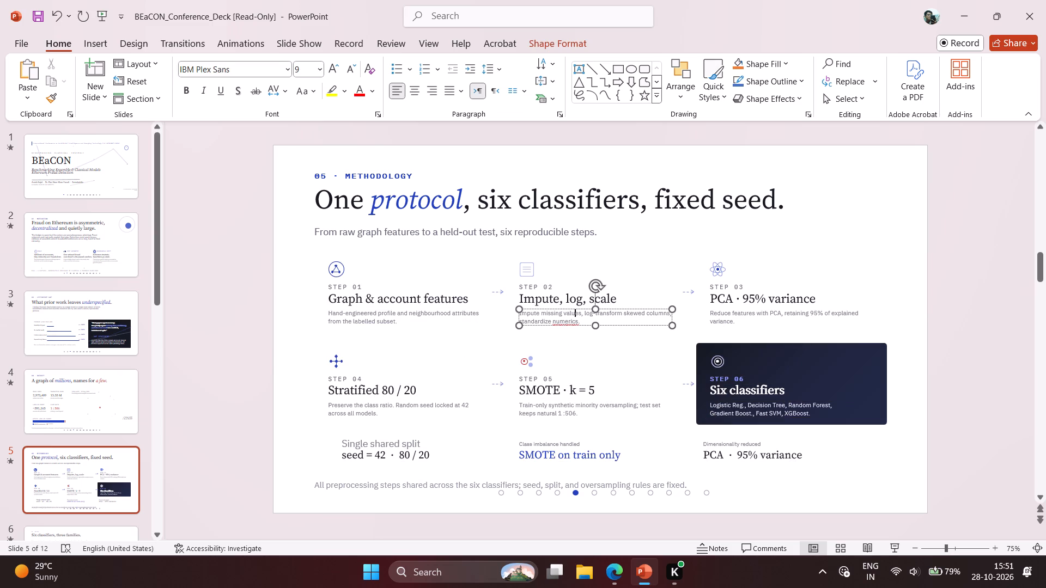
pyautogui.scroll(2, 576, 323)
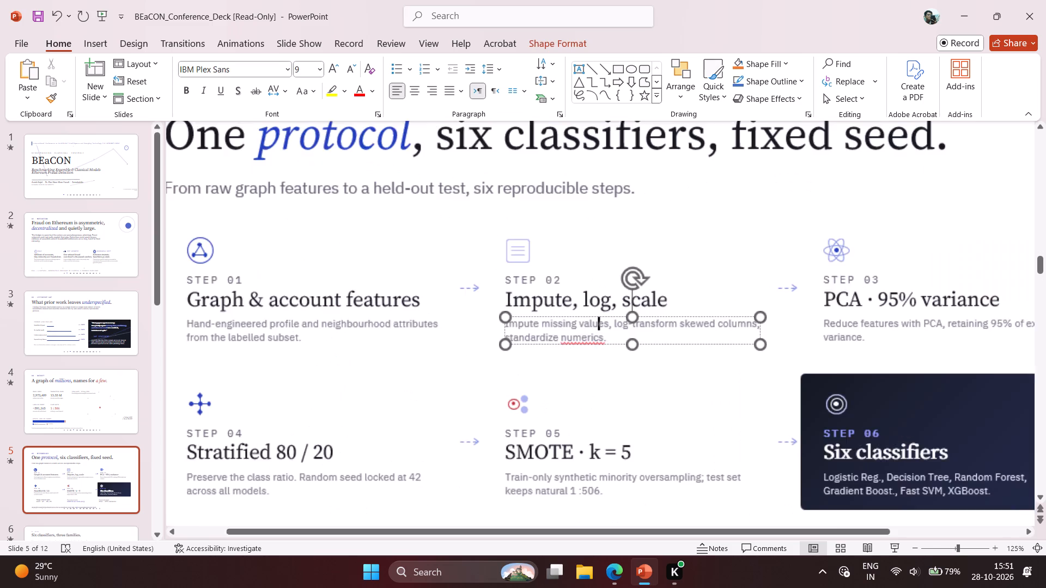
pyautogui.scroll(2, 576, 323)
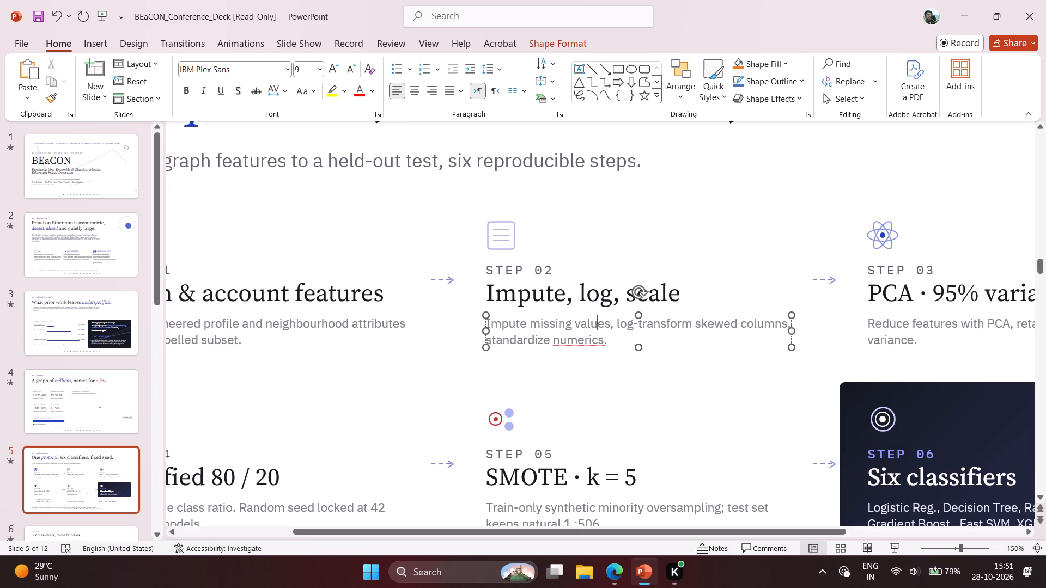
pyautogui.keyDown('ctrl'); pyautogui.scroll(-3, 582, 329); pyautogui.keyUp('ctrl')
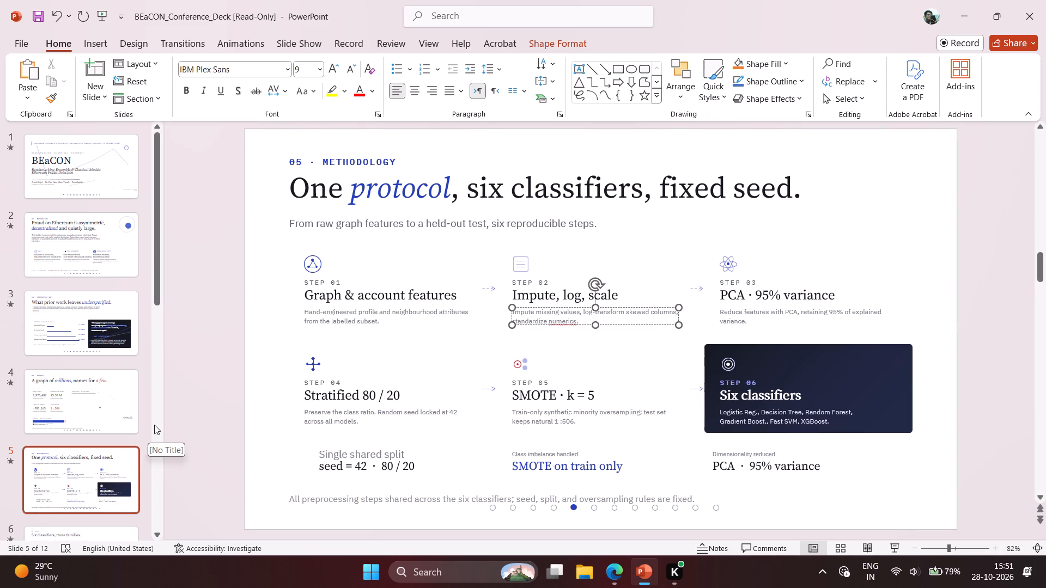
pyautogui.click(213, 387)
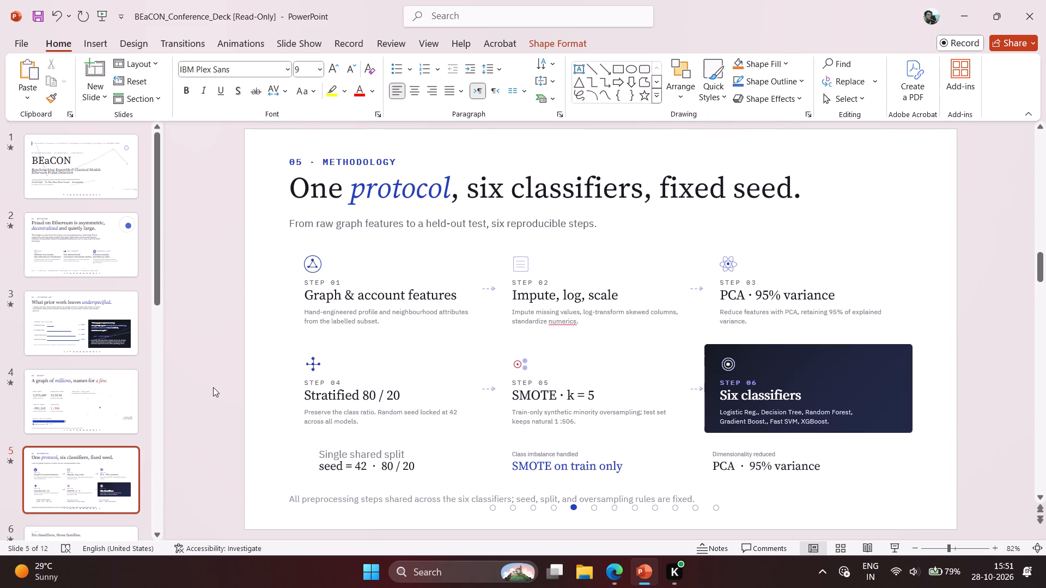
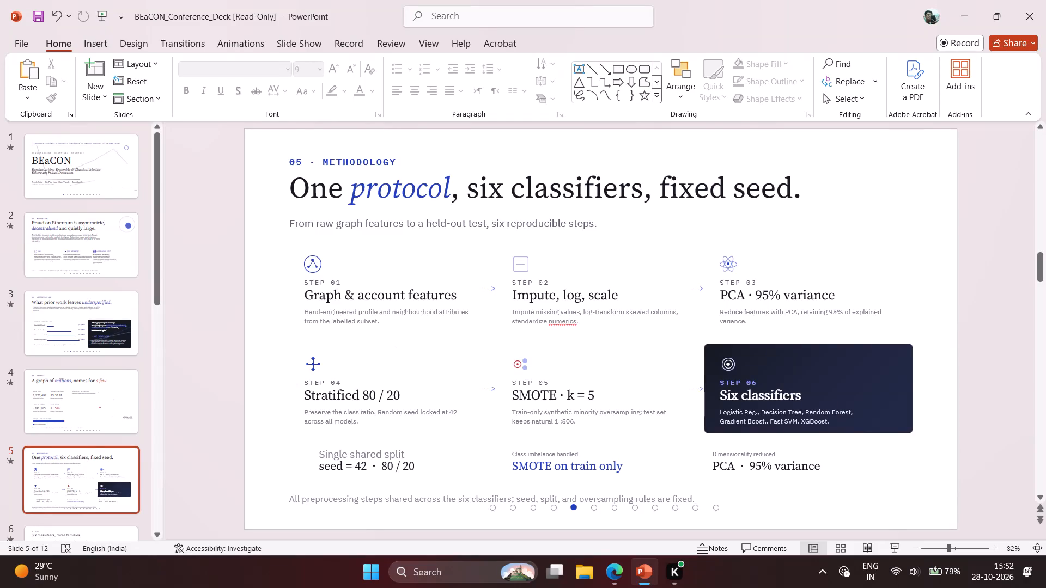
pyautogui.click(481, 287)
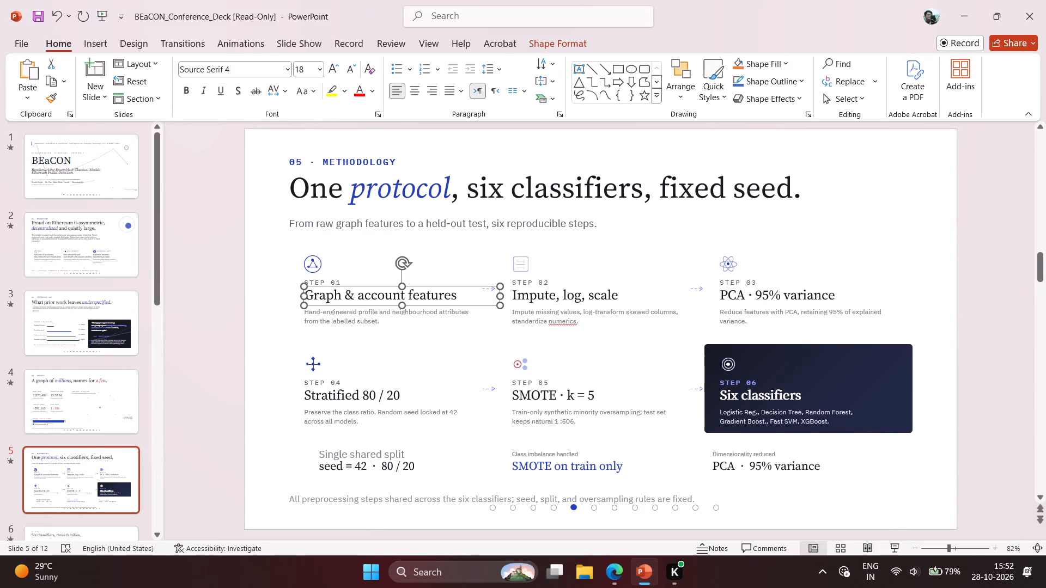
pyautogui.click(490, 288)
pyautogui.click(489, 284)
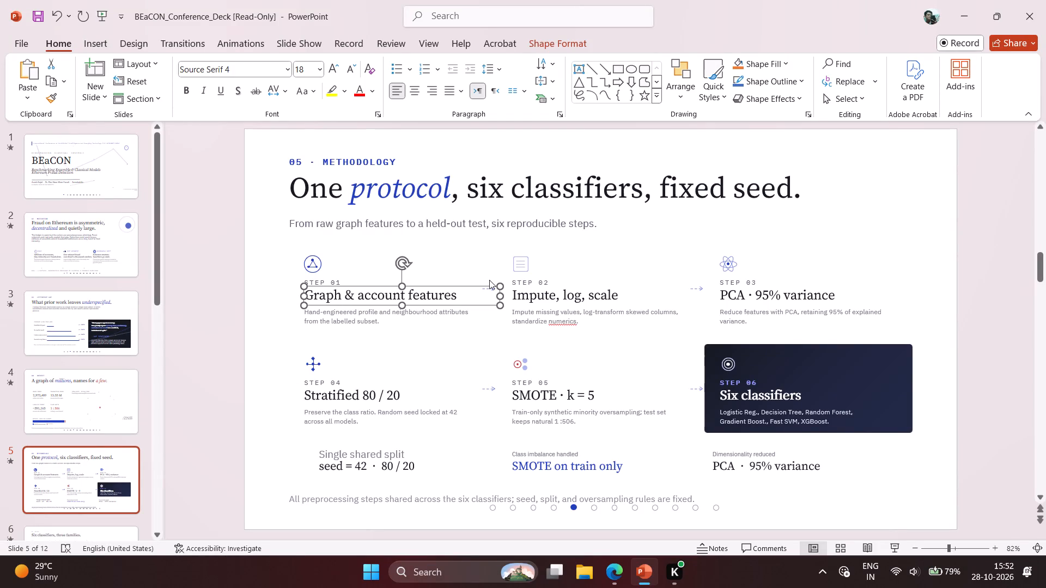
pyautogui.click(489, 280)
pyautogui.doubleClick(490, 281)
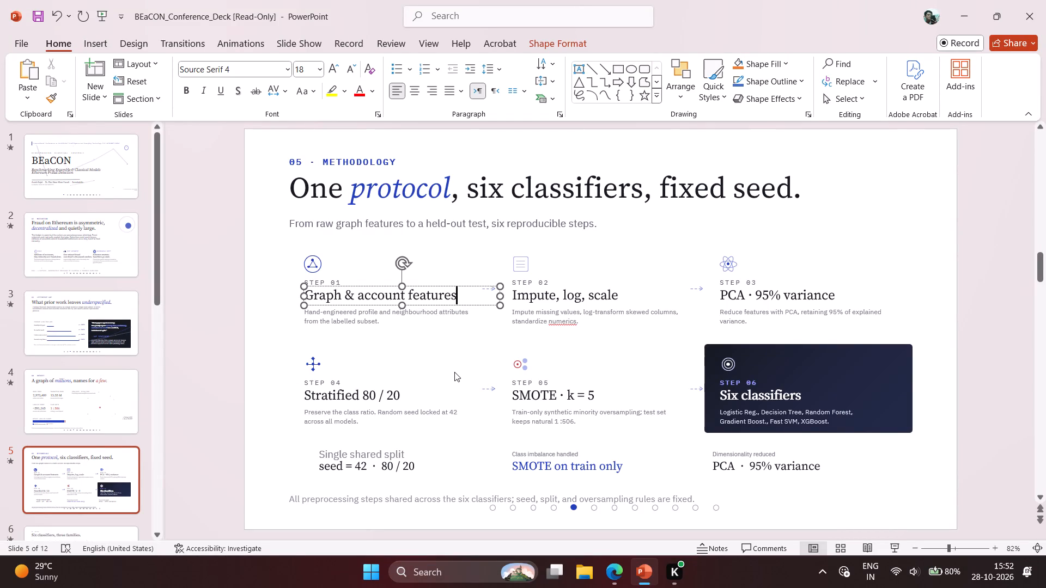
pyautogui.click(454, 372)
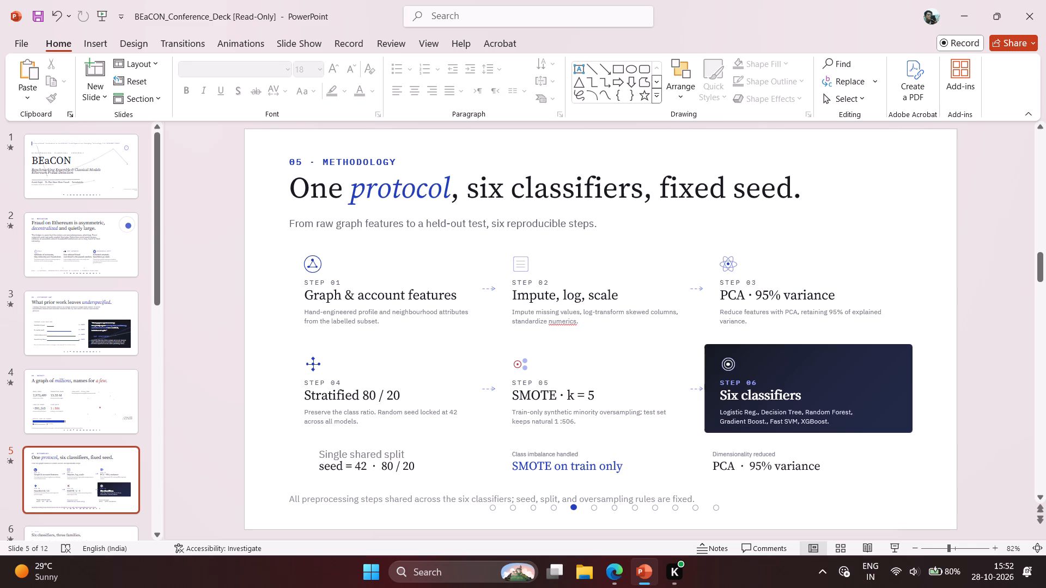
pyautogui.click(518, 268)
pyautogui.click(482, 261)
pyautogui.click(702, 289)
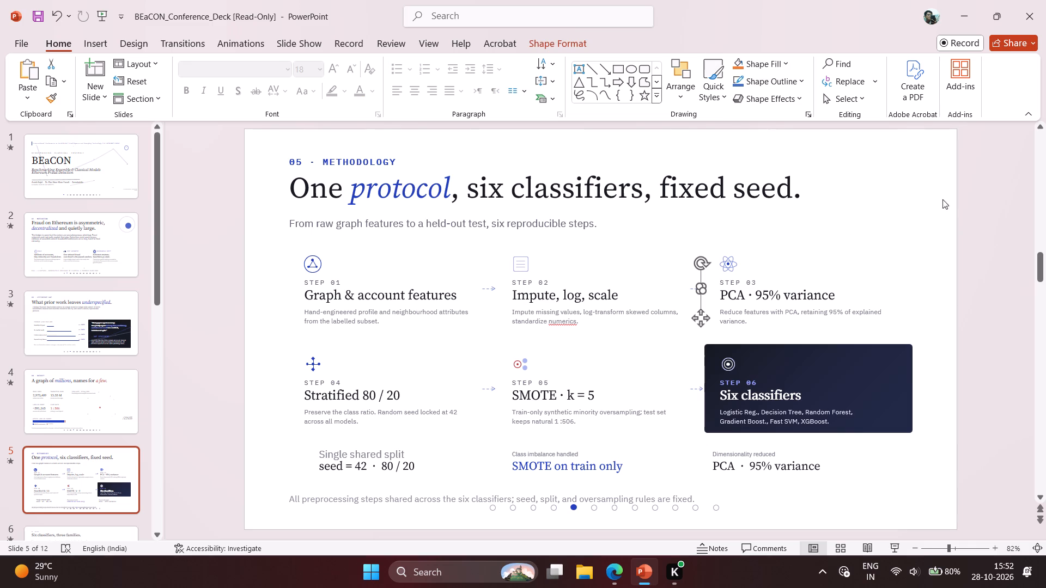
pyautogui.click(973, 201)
# Nudge the dark Step 06 background card slightly to the right, clear of the arrow coming from Step 05.
pyautogui.click(828, 362)
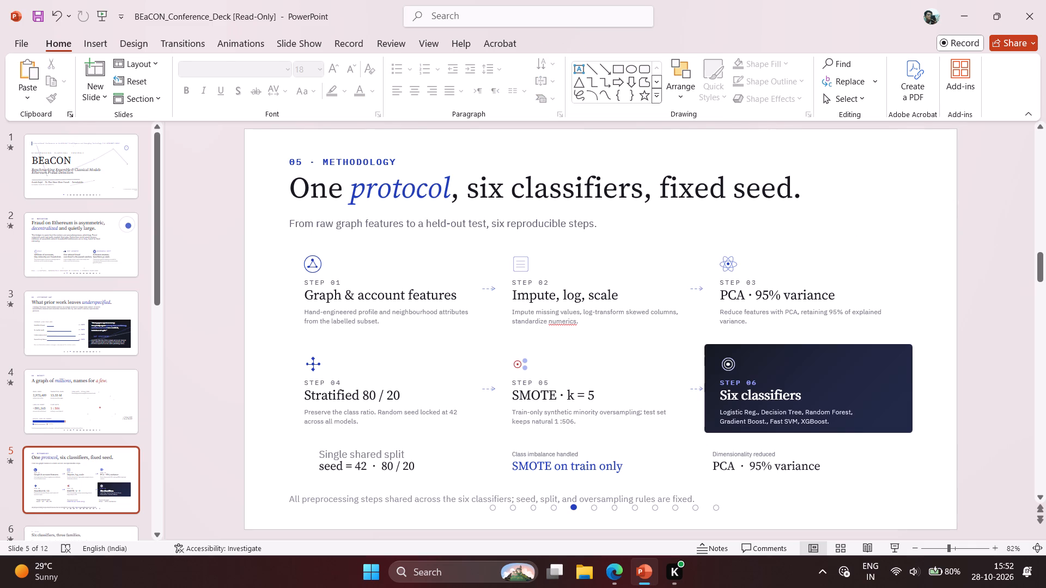
pyautogui.moveTo(828, 362); pyautogui.dragTo(840, 362)
pyautogui.moveTo(840, 362); pyautogui.dragTo(848, 362)
pyautogui.click(993, 295)
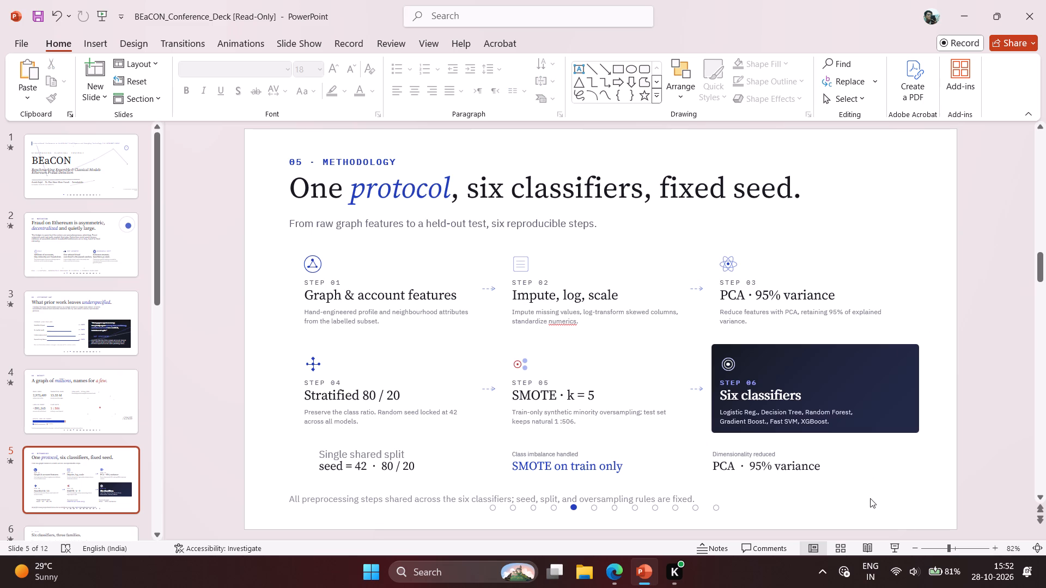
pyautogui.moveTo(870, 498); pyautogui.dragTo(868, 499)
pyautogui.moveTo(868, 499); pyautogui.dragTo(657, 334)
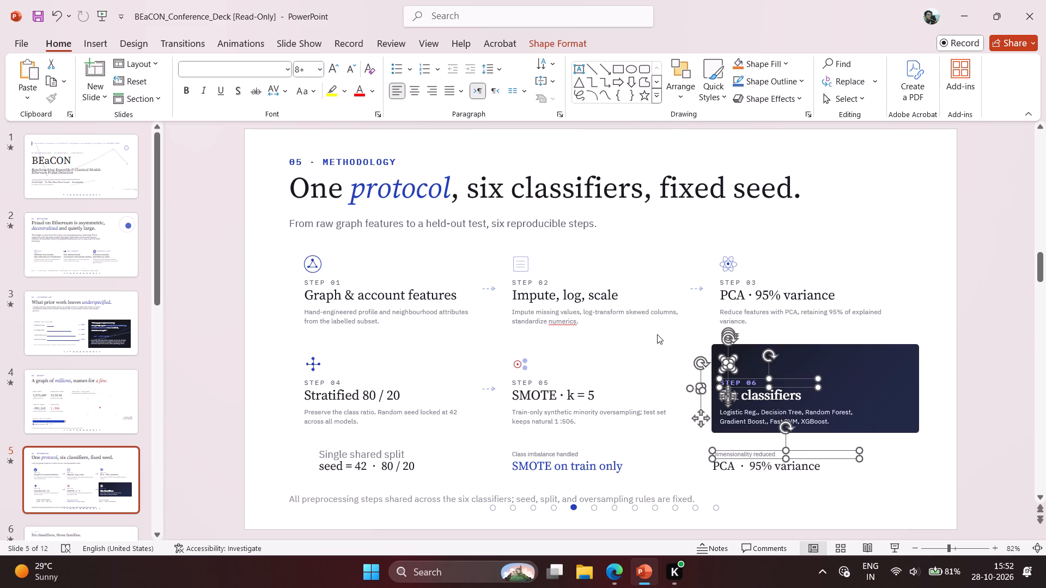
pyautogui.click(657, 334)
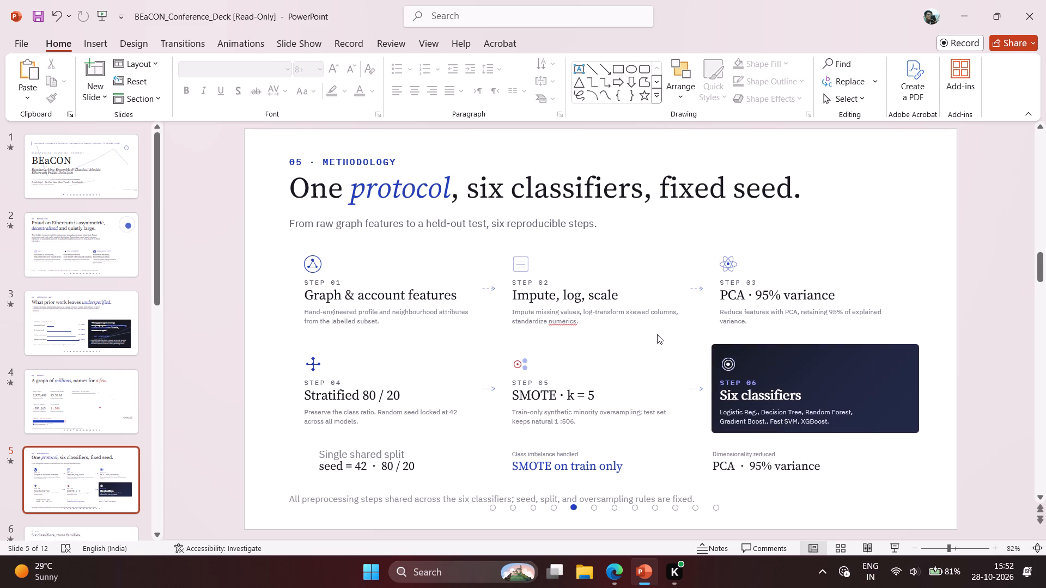
# Increase the font size of the "Dimensionality reduced" label below the Step 06 card to 12.
pyautogui.click(774, 450)
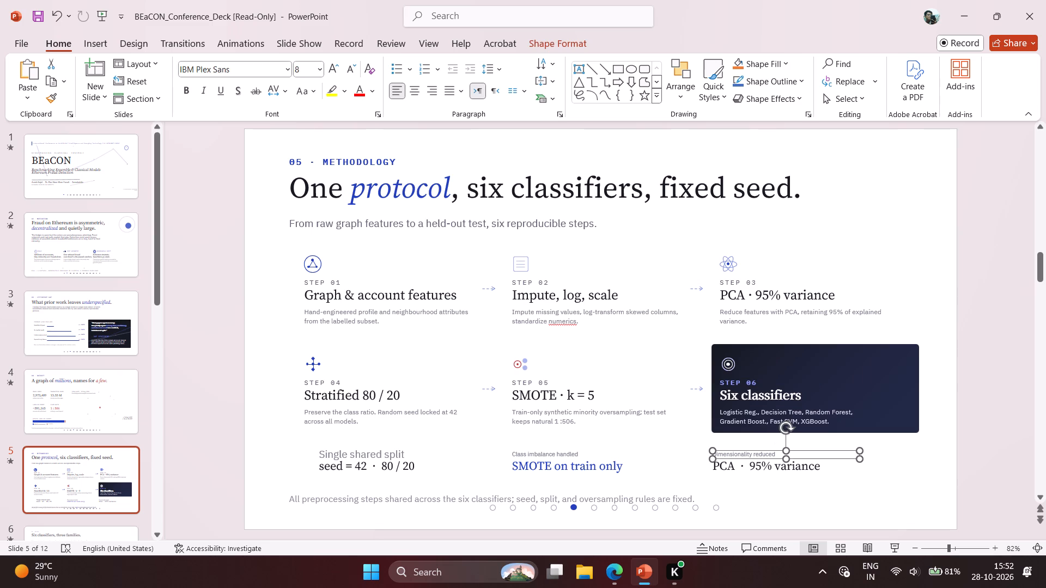
pyautogui.tripleClick(337, 73)
pyautogui.click(337, 73)
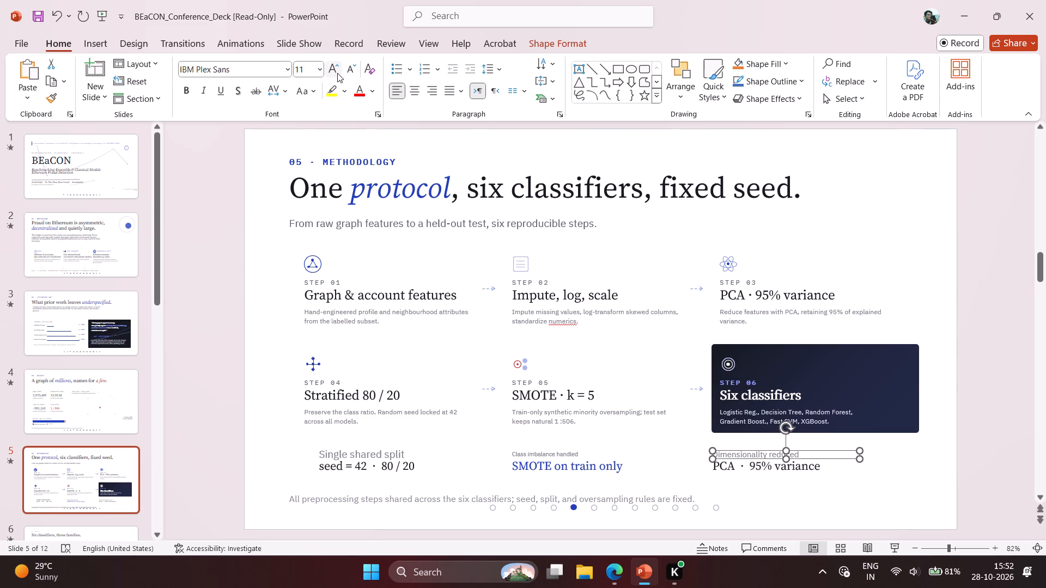
pyautogui.click(337, 73)
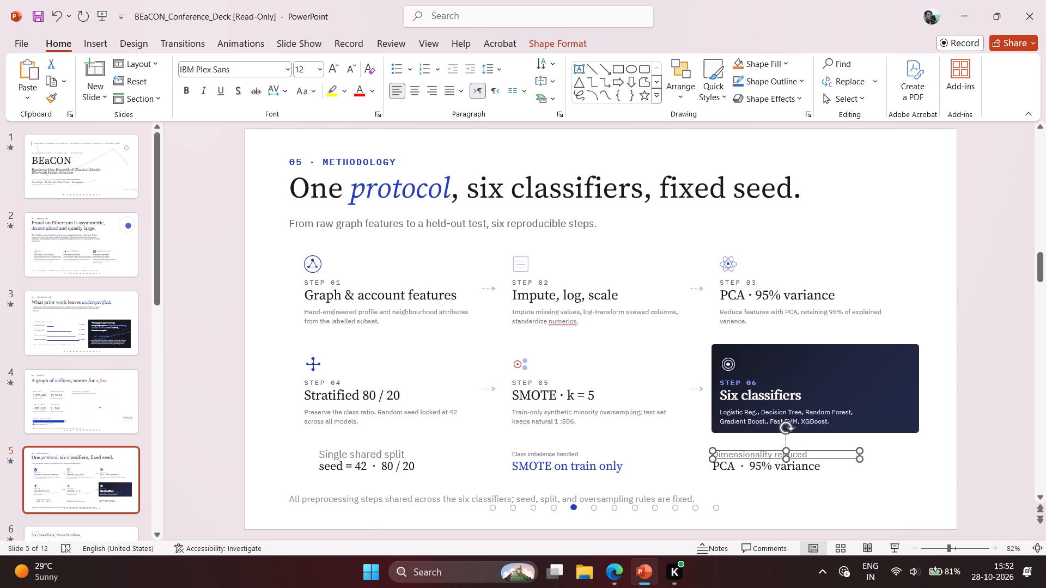
# Increase the font size of the "PCA · 95% variance" summary text under "Dimensionality reduced" to 18.
pyautogui.click(735, 460)
pyautogui.click(737, 462)
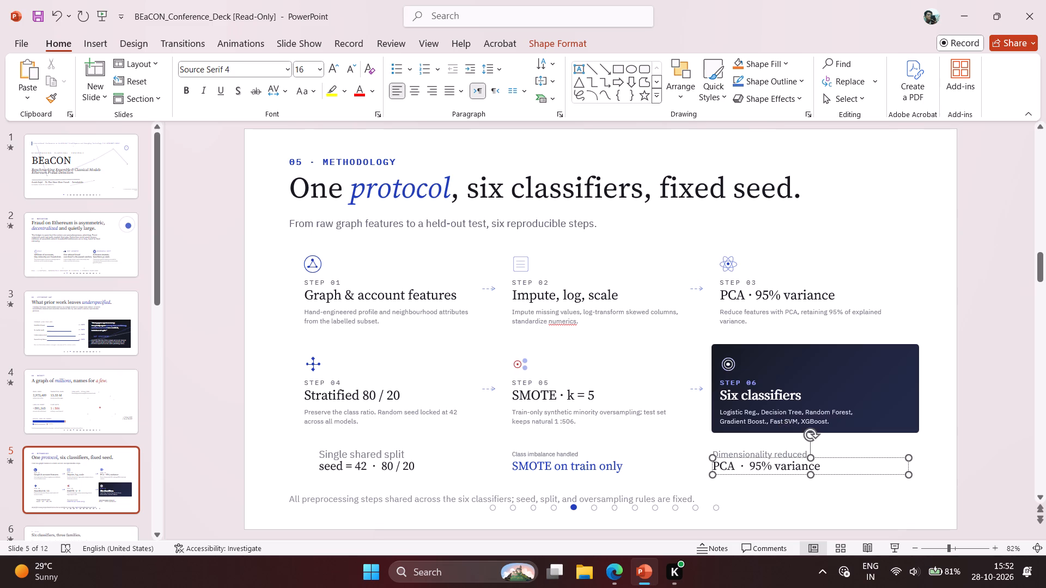
pyautogui.click(751, 474)
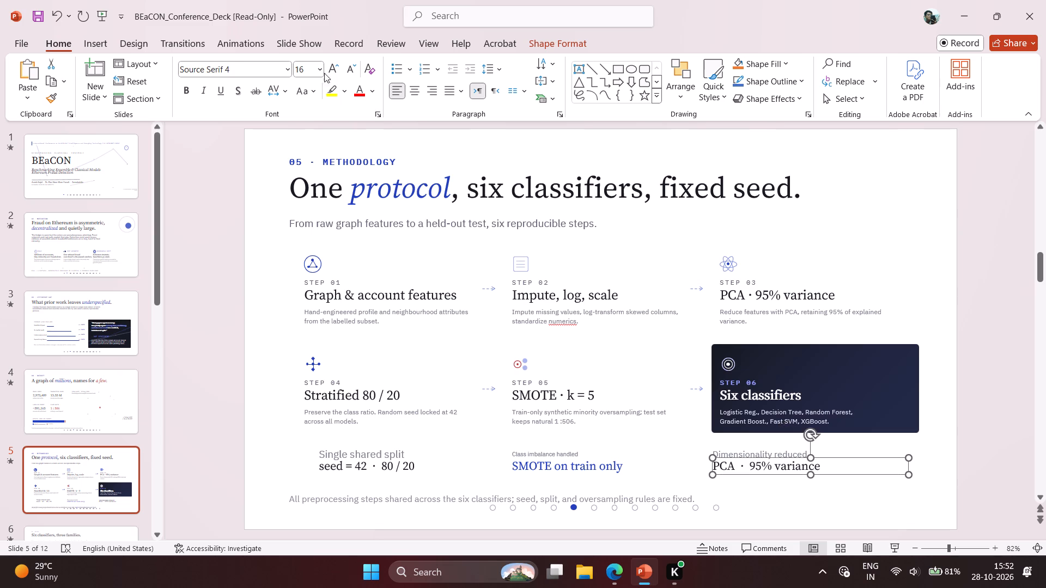
pyautogui.click(333, 70)
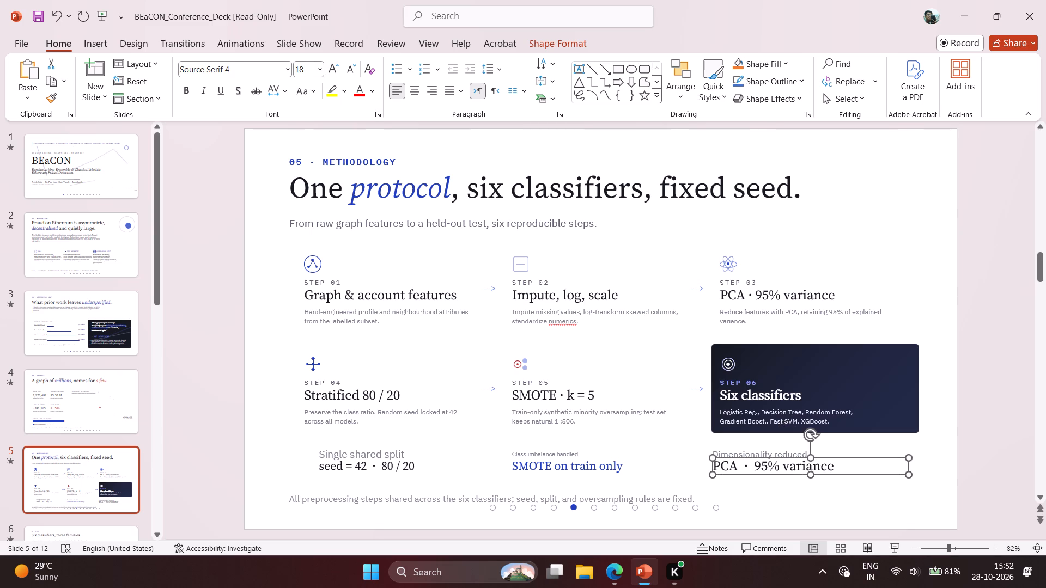
pyautogui.click(219, 205)
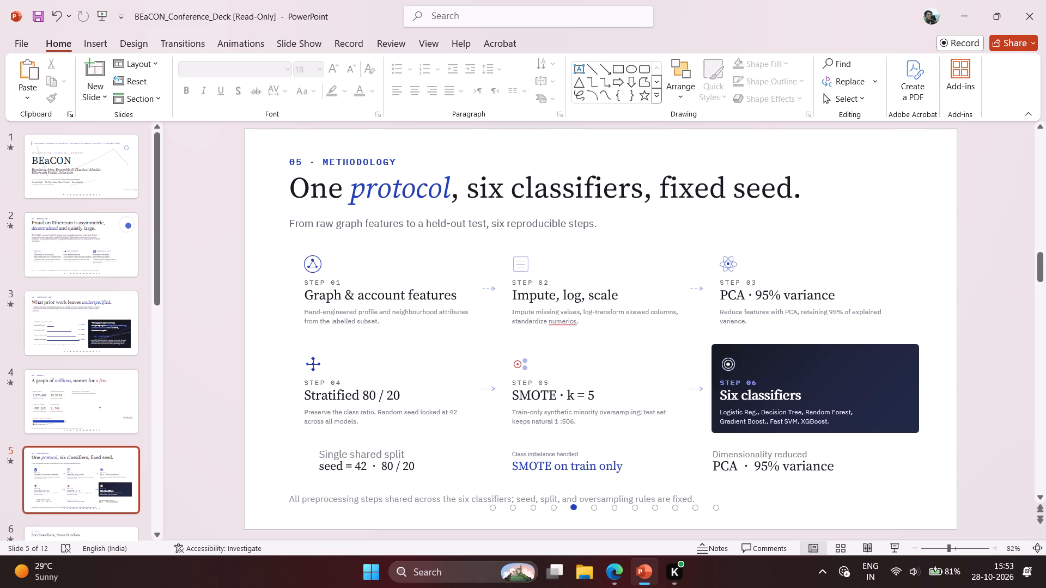
# Increase the font size of the Step 05 and Step 04 description texts to 10.
pyautogui.click(508, 413)
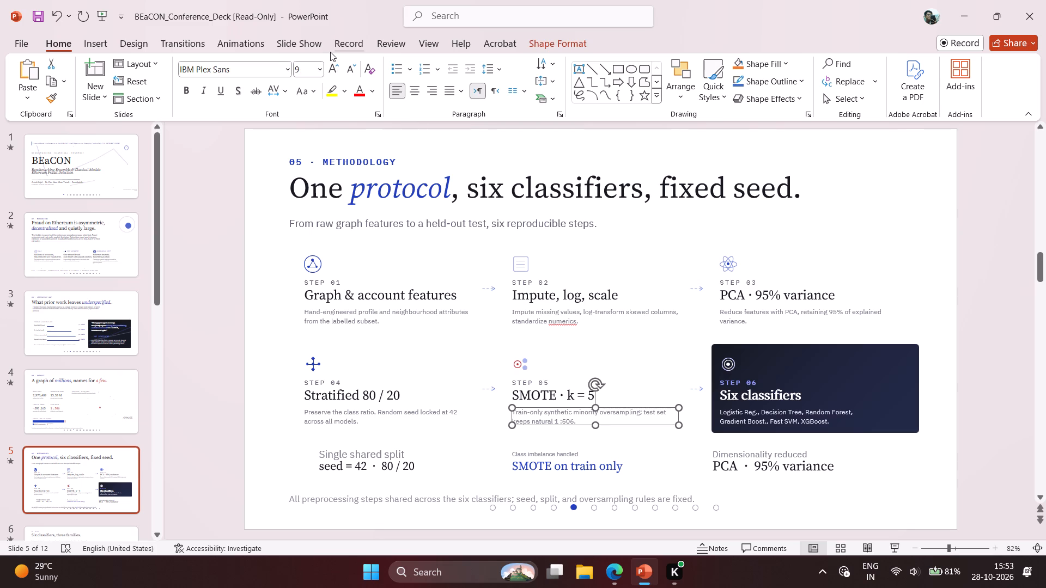
pyautogui.click(333, 64)
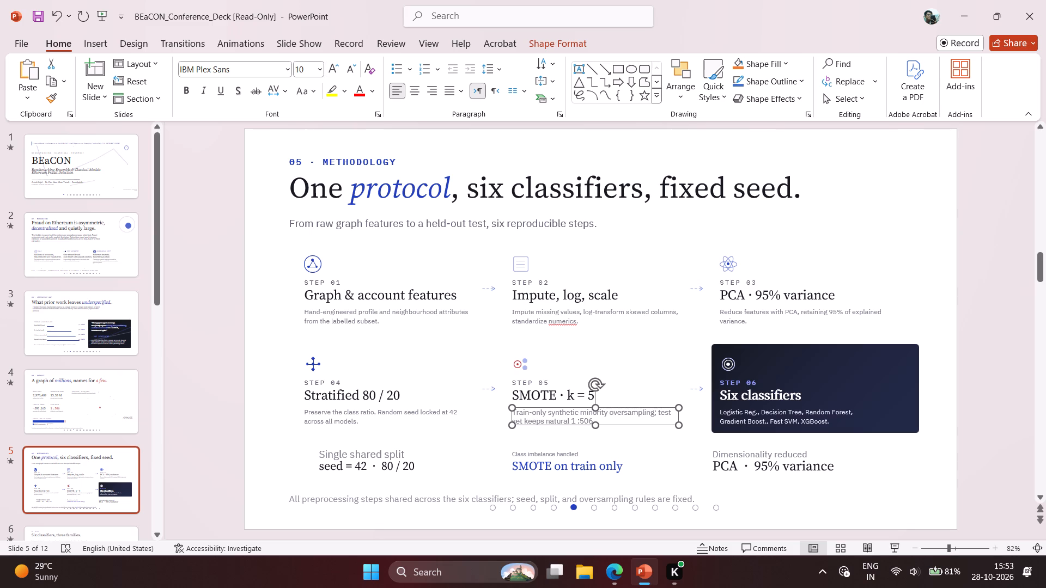
pyautogui.click(331, 412)
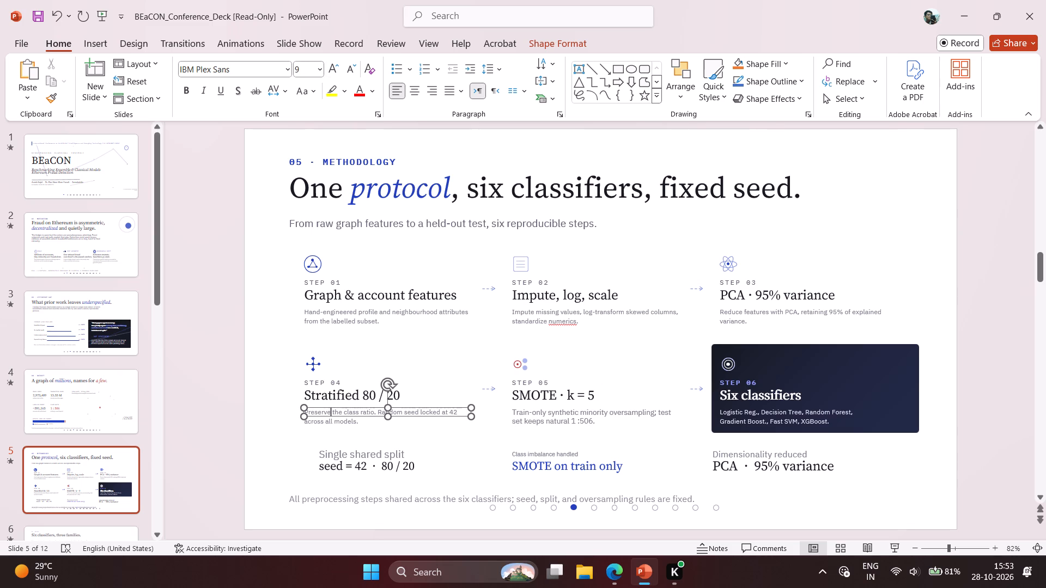
pyautogui.click(293, 409)
pyautogui.moveTo(293, 409); pyautogui.dragTo(419, 430)
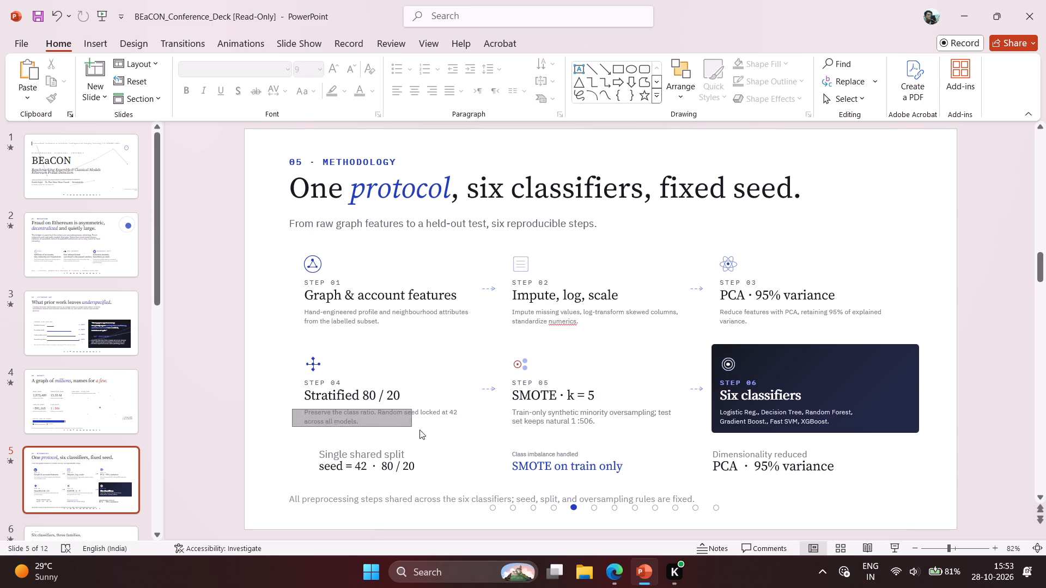
pyautogui.moveTo(419, 430); pyautogui.dragTo(464, 433)
pyautogui.click(464, 433)
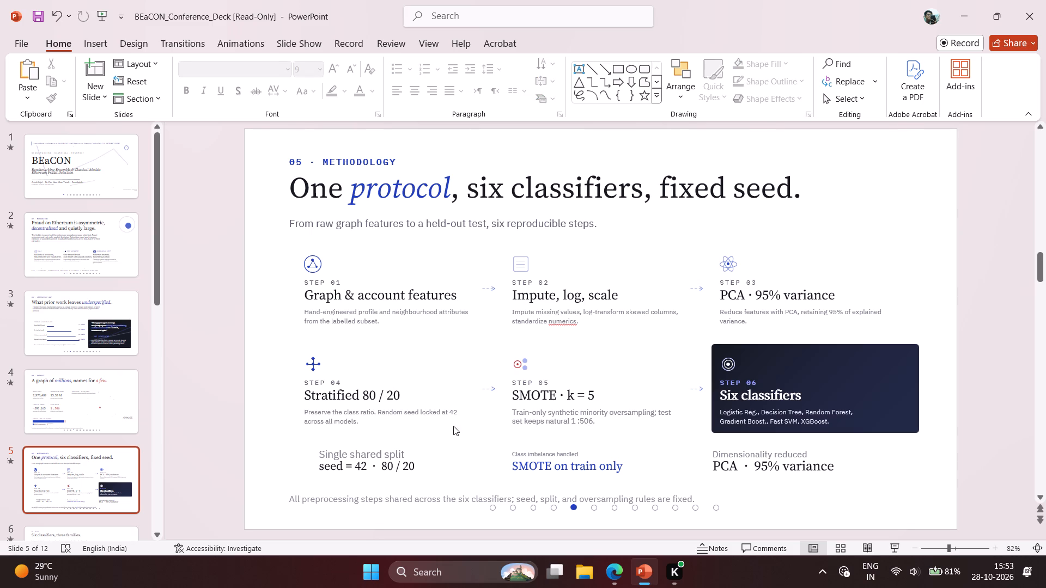
pyautogui.click(436, 421)
pyautogui.moveTo(436, 421); pyautogui.dragTo(335, 432)
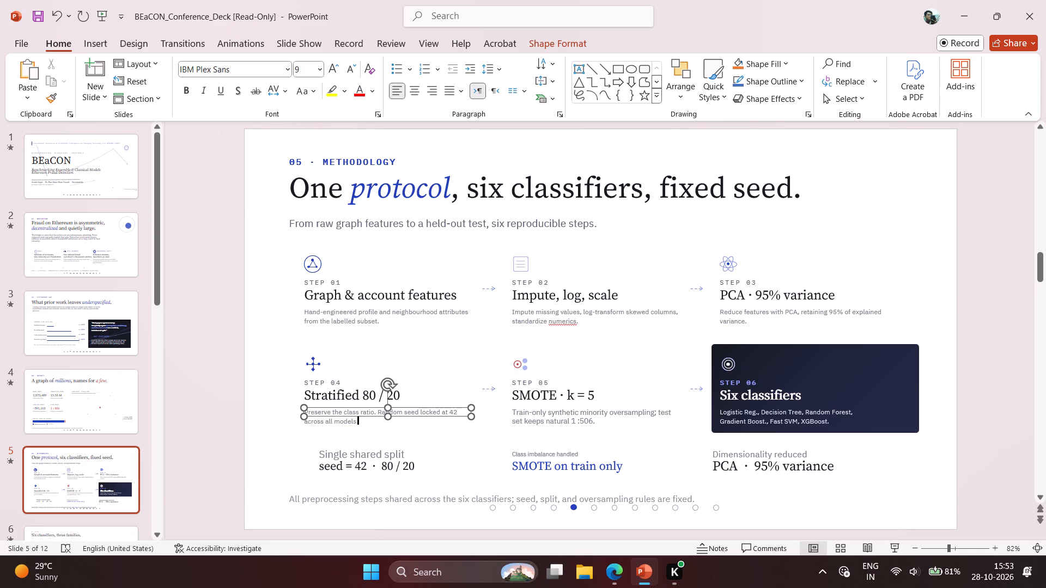
pyautogui.moveTo(335, 432); pyautogui.dragTo(301, 404)
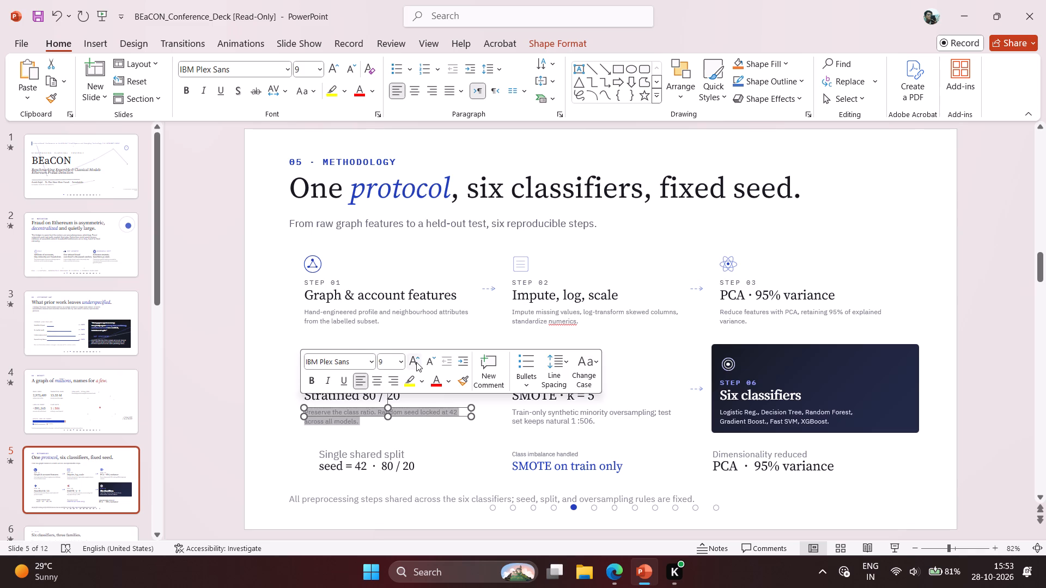
pyautogui.click(416, 363)
pyautogui.click(561, 413)
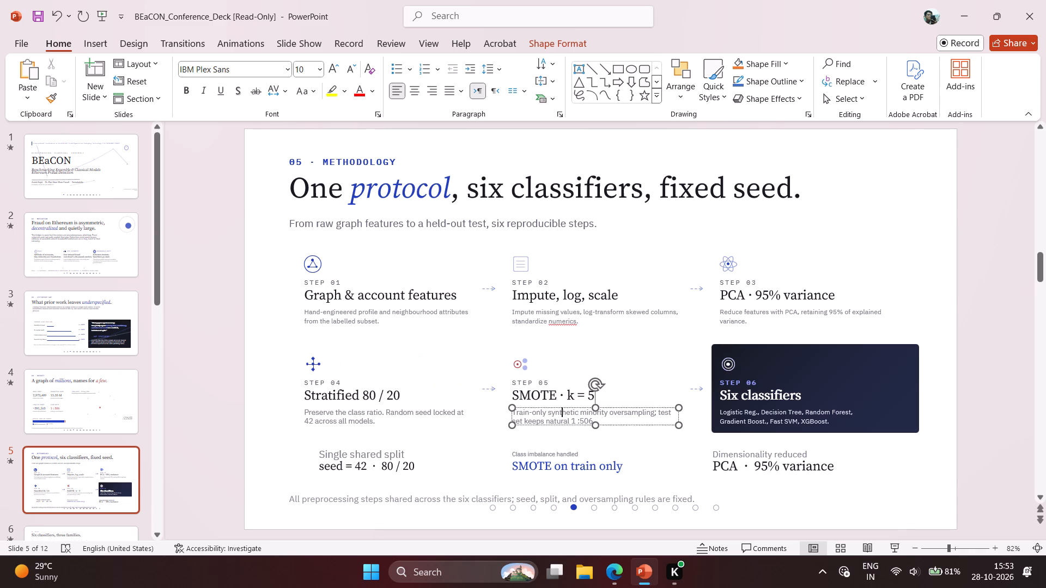
# Increase the font size of the Step 02 and Step 01 description texts to 10.
pyautogui.click(580, 326)
pyautogui.click(333, 74)
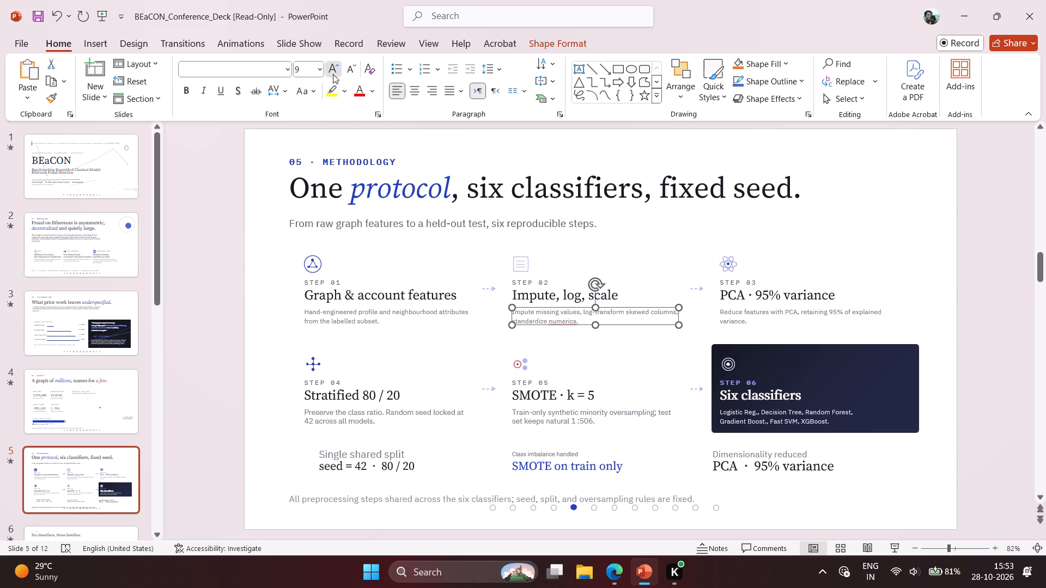
pyautogui.click(397, 317)
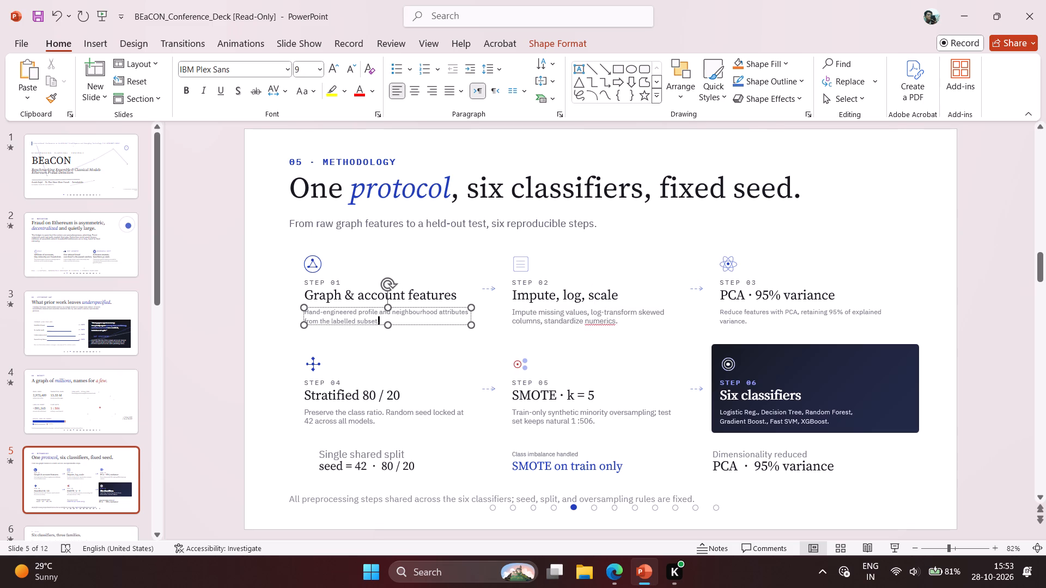
pyautogui.click(398, 324)
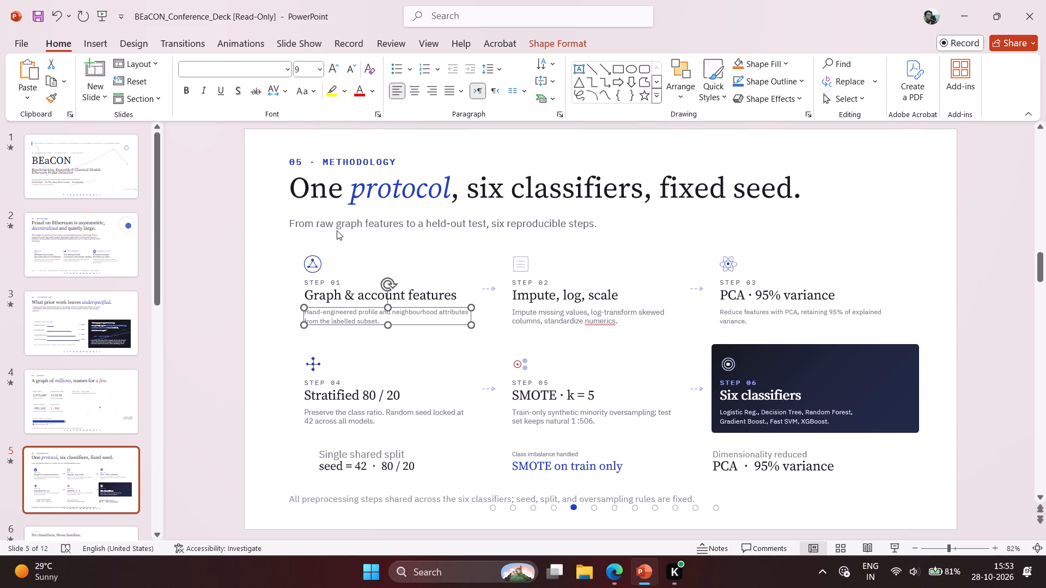
pyautogui.click(330, 76)
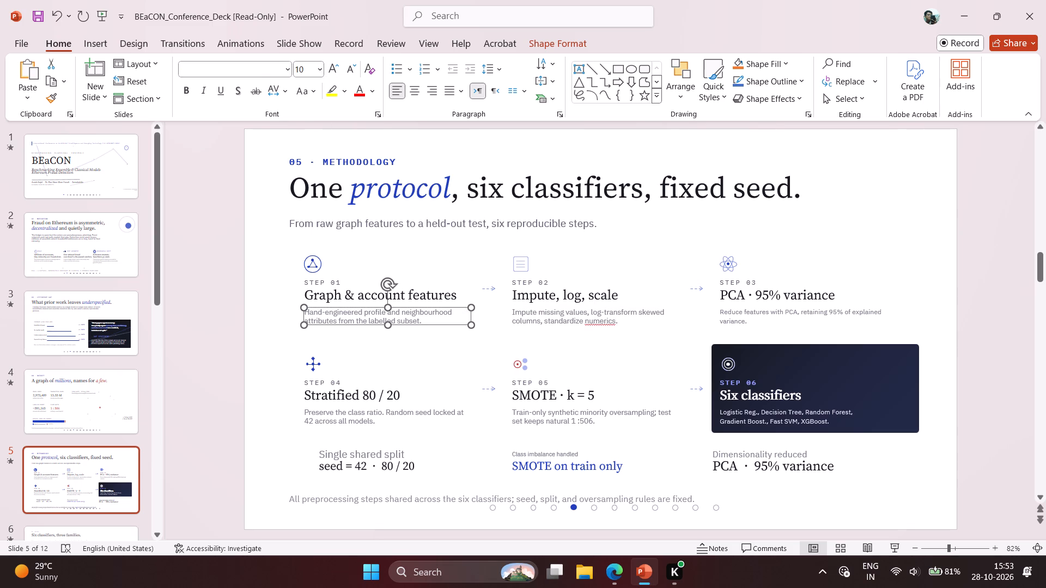
pyautogui.click(235, 206)
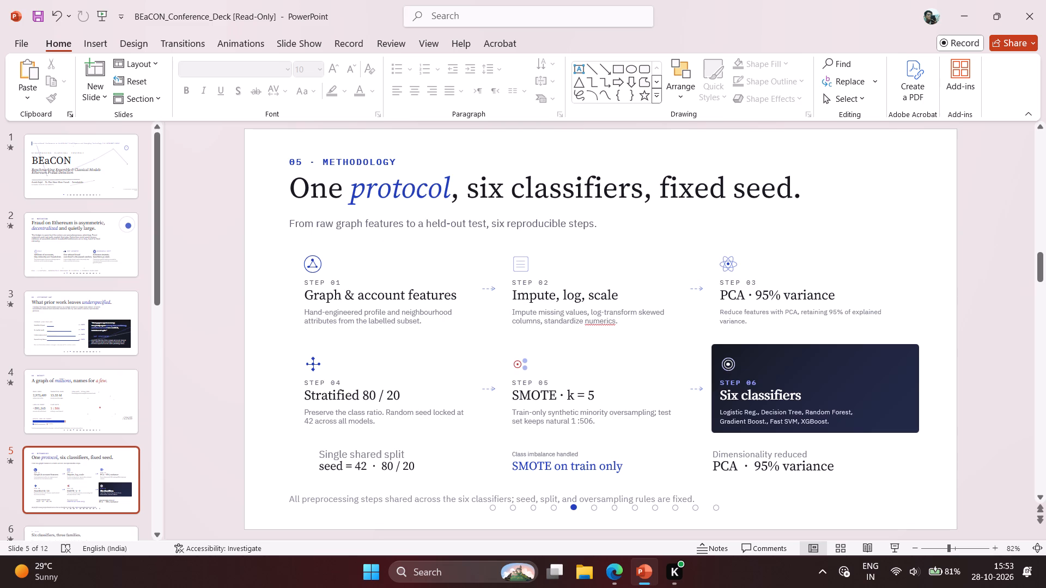
# Increase the font size of the whole Step 03 description about PCA to 10.
pyautogui.click(748, 316)
pyautogui.moveTo(758, 328); pyautogui.dragTo(728, 311)
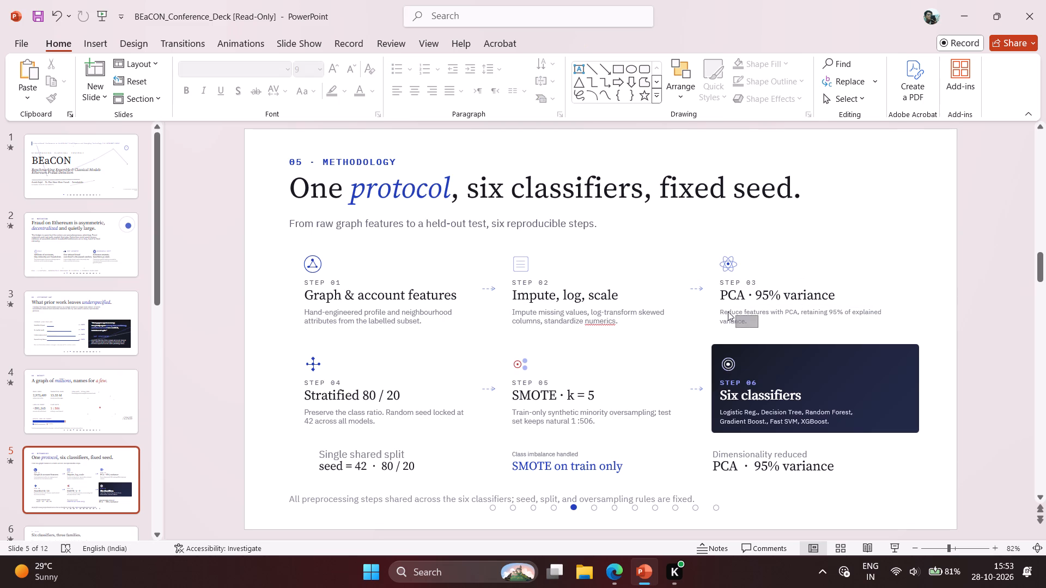
pyautogui.moveTo(728, 311); pyautogui.dragTo(717, 307)
pyautogui.click(722, 310)
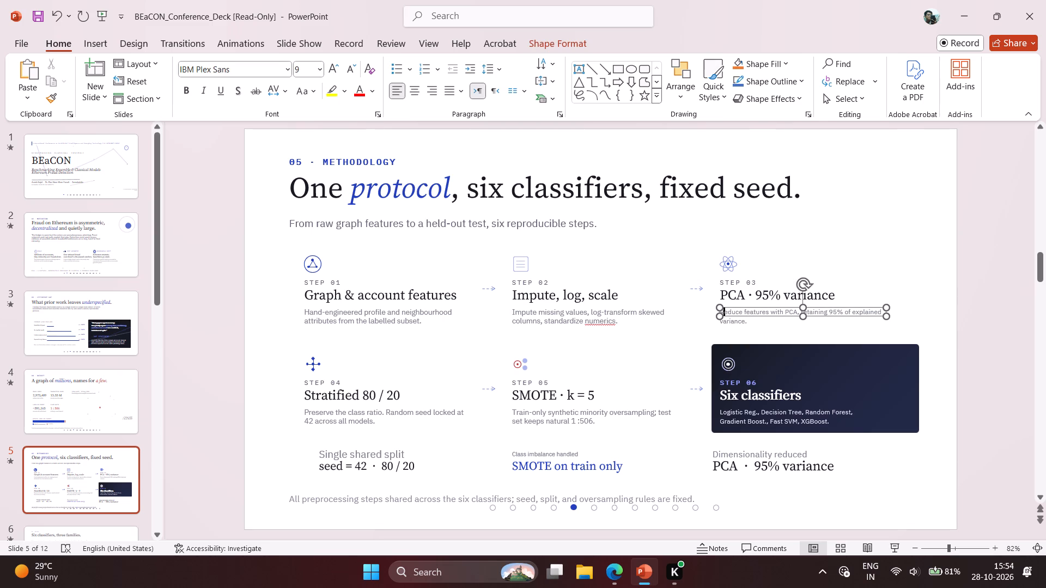
pyautogui.click(748, 320)
pyautogui.moveTo(748, 320); pyautogui.dragTo(721, 308)
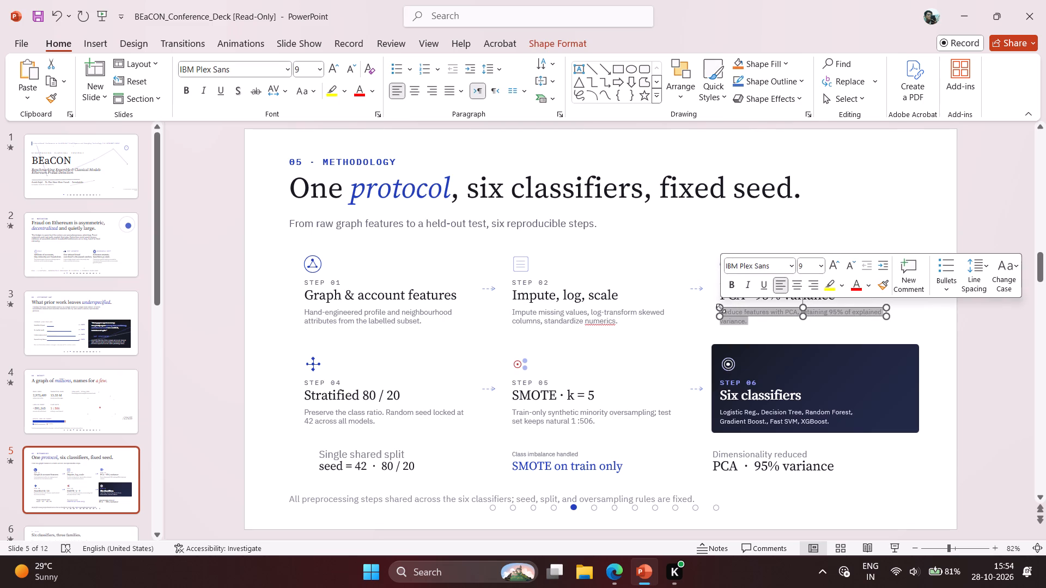
pyautogui.click(340, 73)
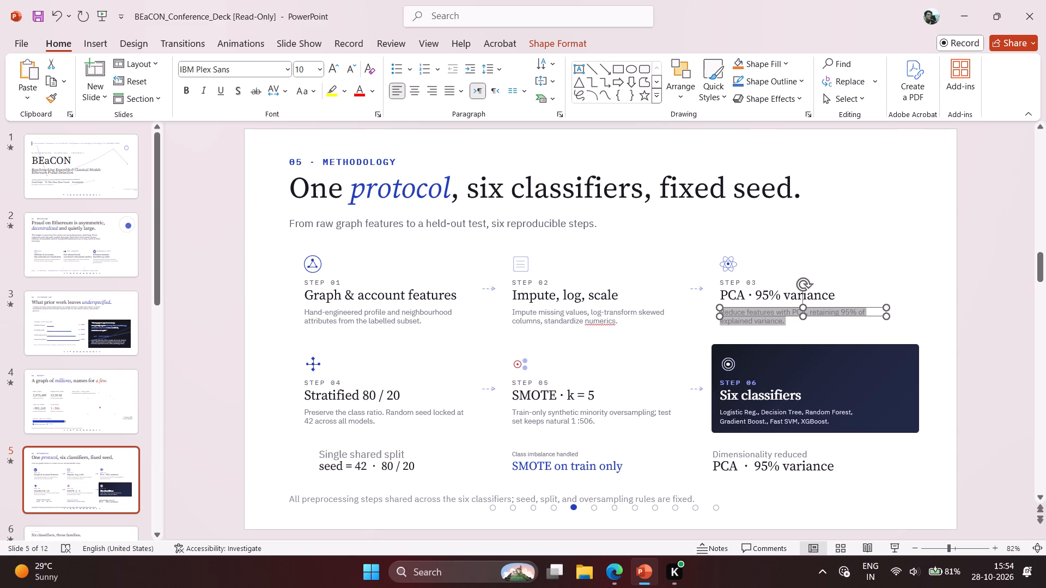
# Increase the font size of the "Six classifiers" heading to 20 and the "STEP 06" label above it to 10.
pyautogui.click(733, 400)
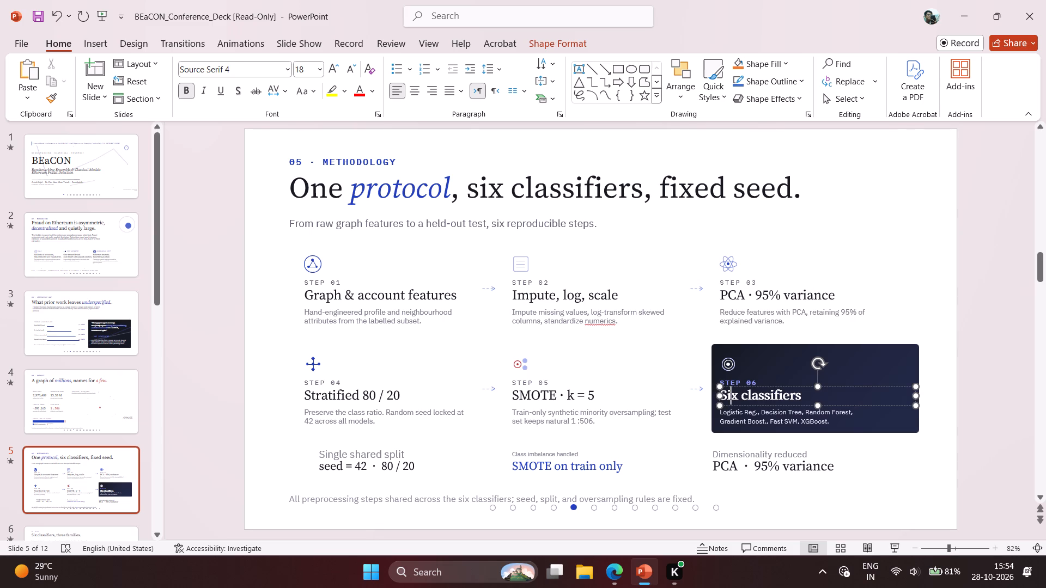
pyautogui.click(743, 407)
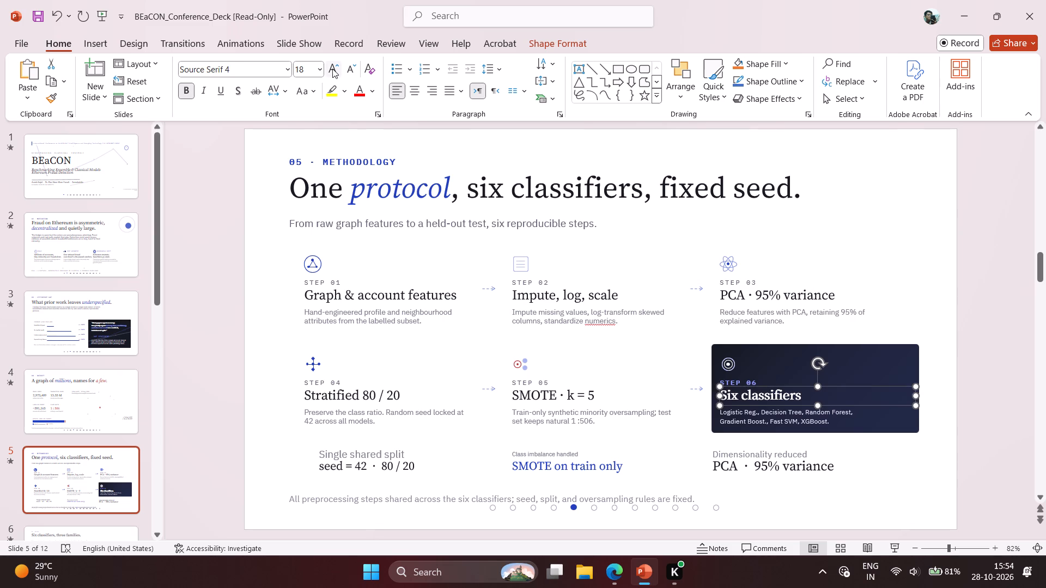
pyautogui.click(332, 68)
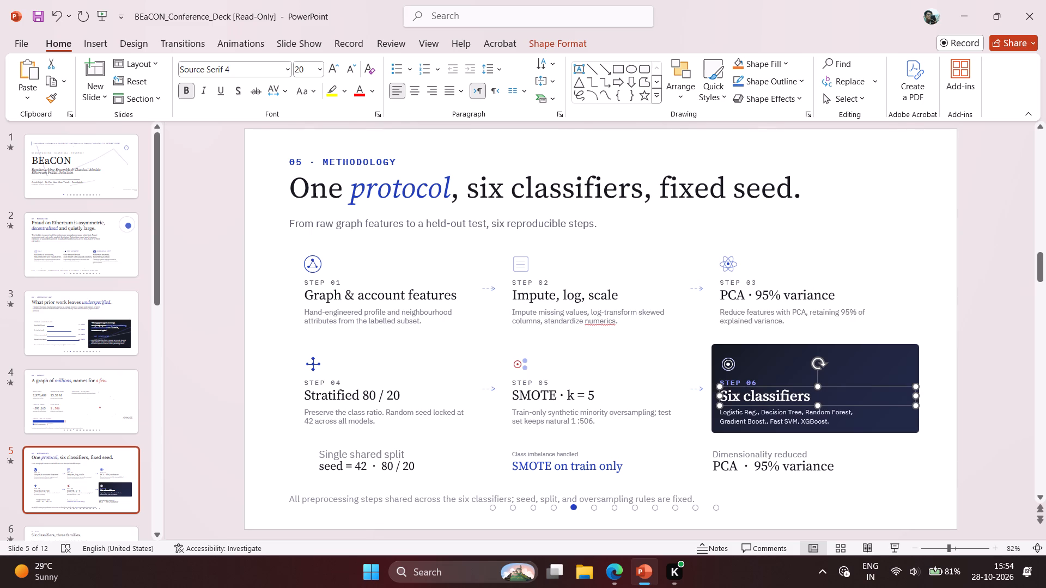
pyautogui.click(751, 377)
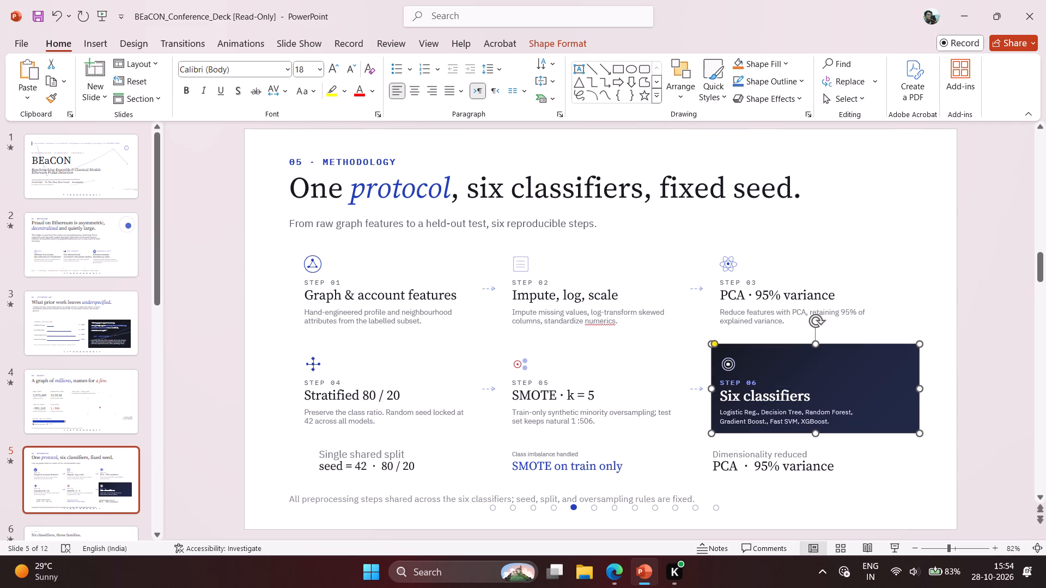
pyautogui.click(752, 378)
pyautogui.click(756, 382)
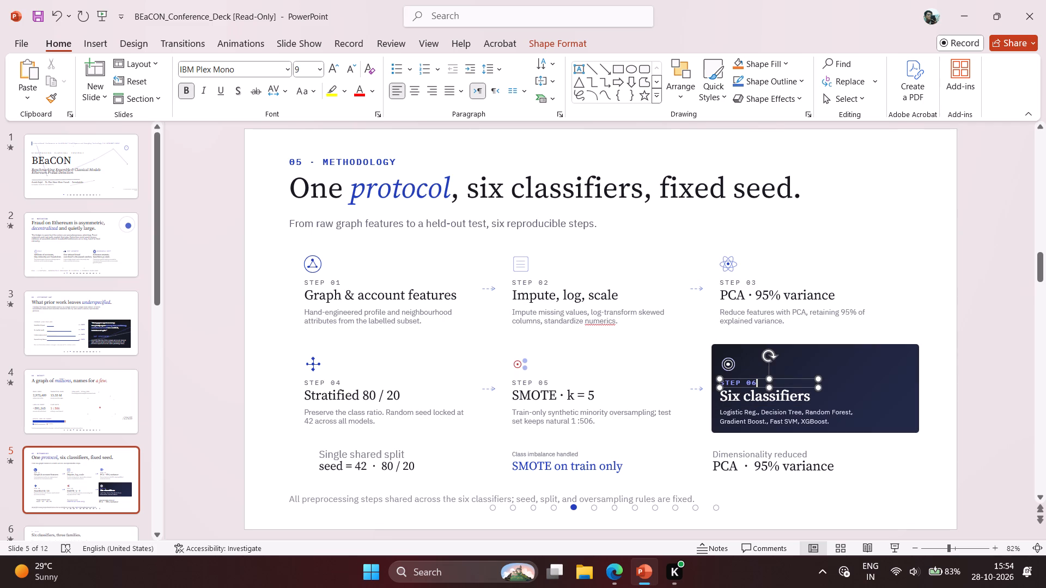
pyautogui.click(762, 379)
pyautogui.click(342, 64)
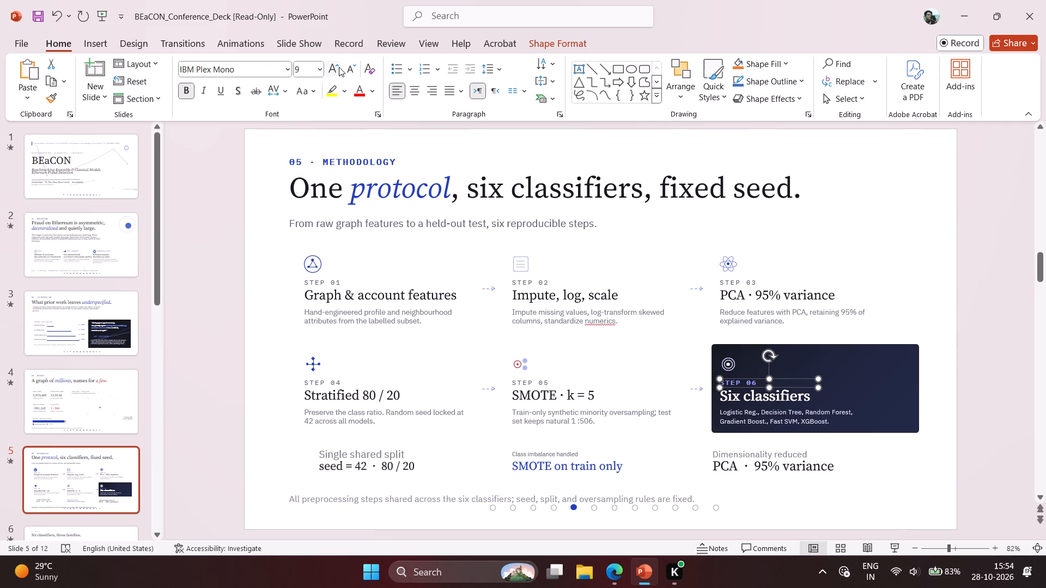
pyautogui.click(339, 67)
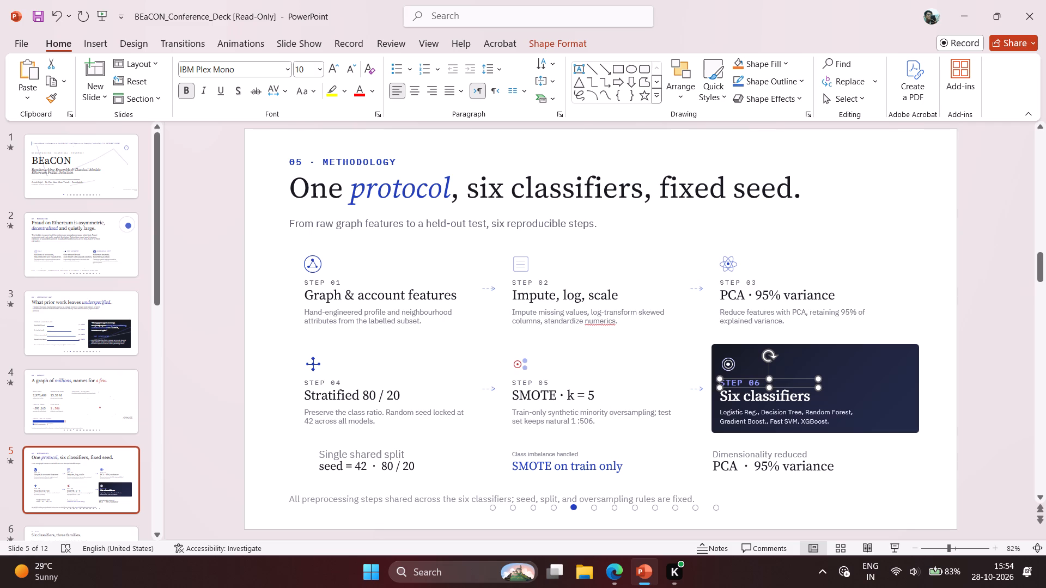
# Increase the classifier list text in the Step 06 card to font size 10 and make it bold.
pyautogui.click(720, 421)
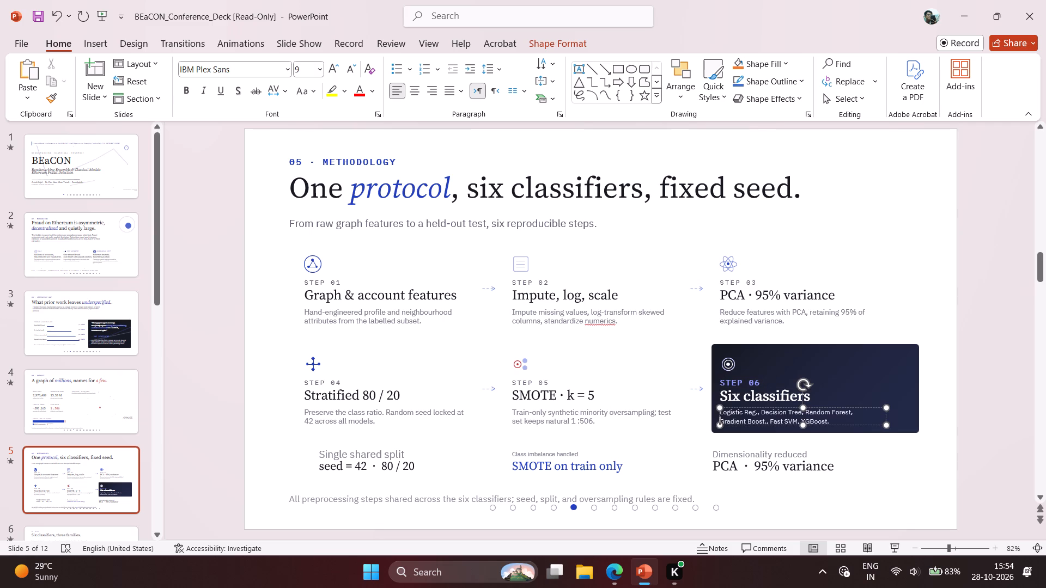
pyautogui.click(728, 407)
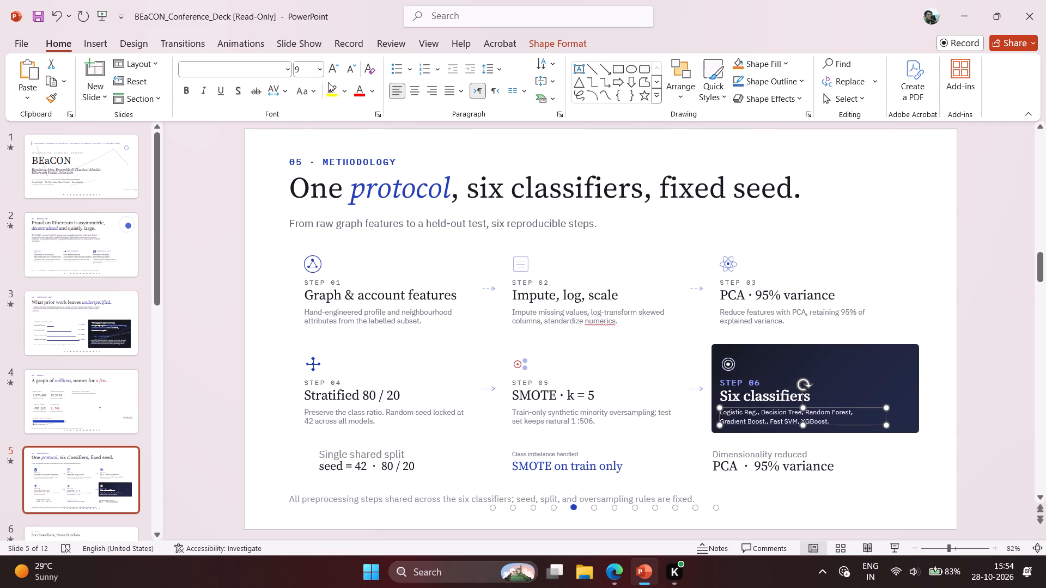
pyautogui.click(331, 70)
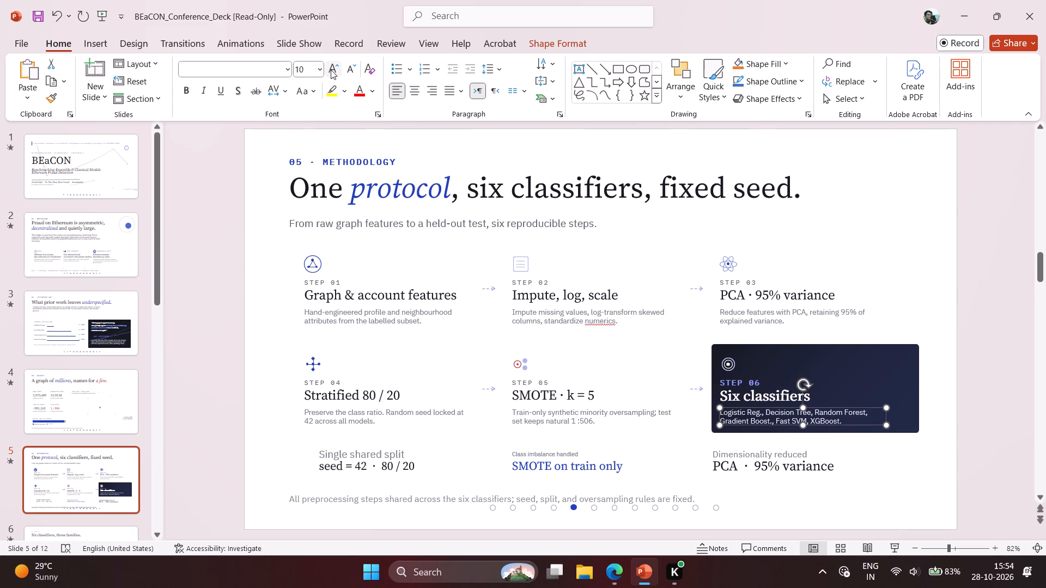
pyautogui.click(186, 85)
pyautogui.click(186, 85)
pyautogui.click(186, 85)
pyautogui.click(199, 207)
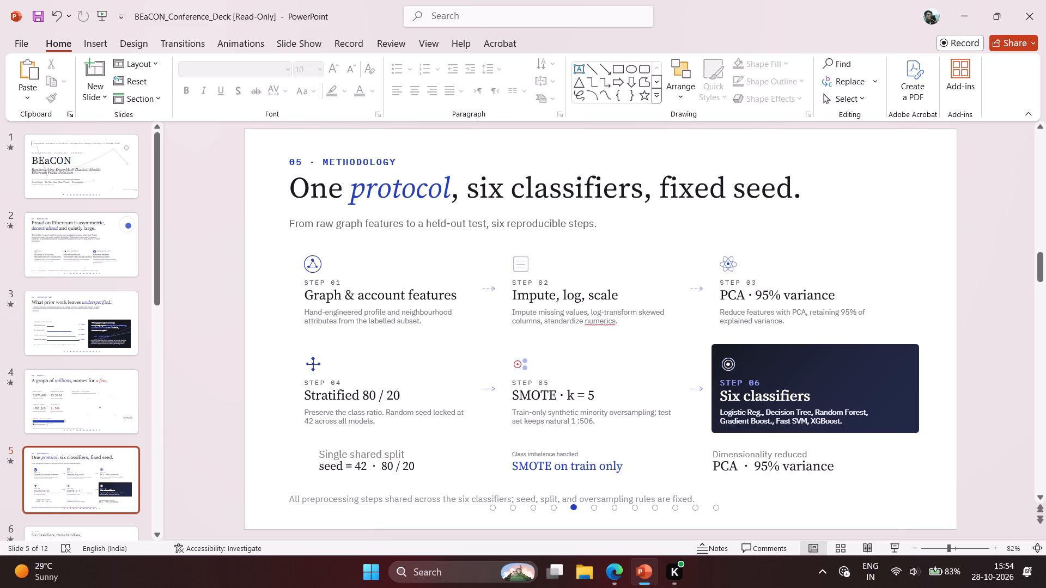
# On slide 6, make the "06 · MODELS" label bold and set its font size to 12.
pyautogui.press('Right')
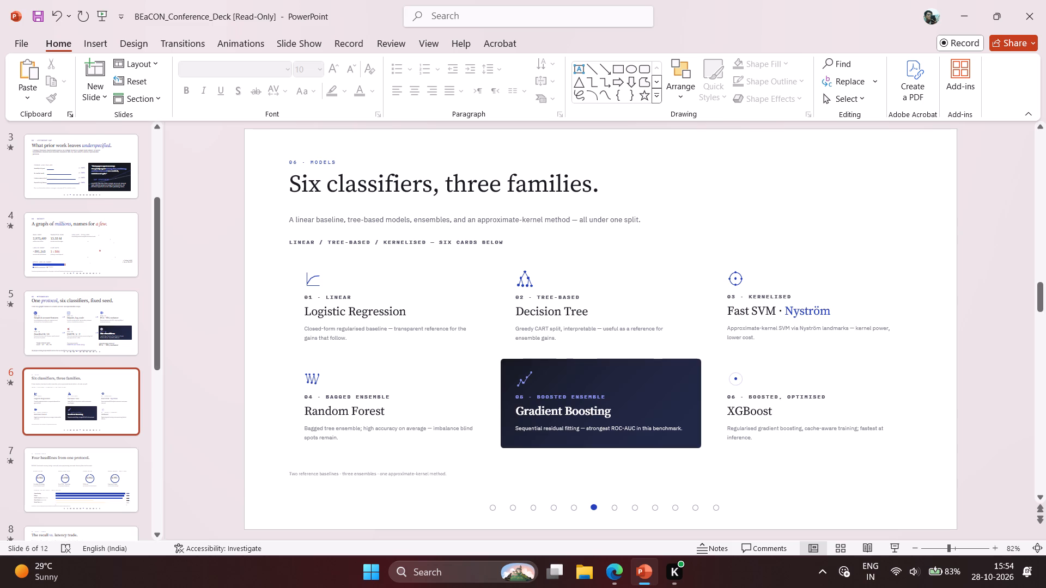
pyautogui.click(336, 168)
pyautogui.click(328, 159)
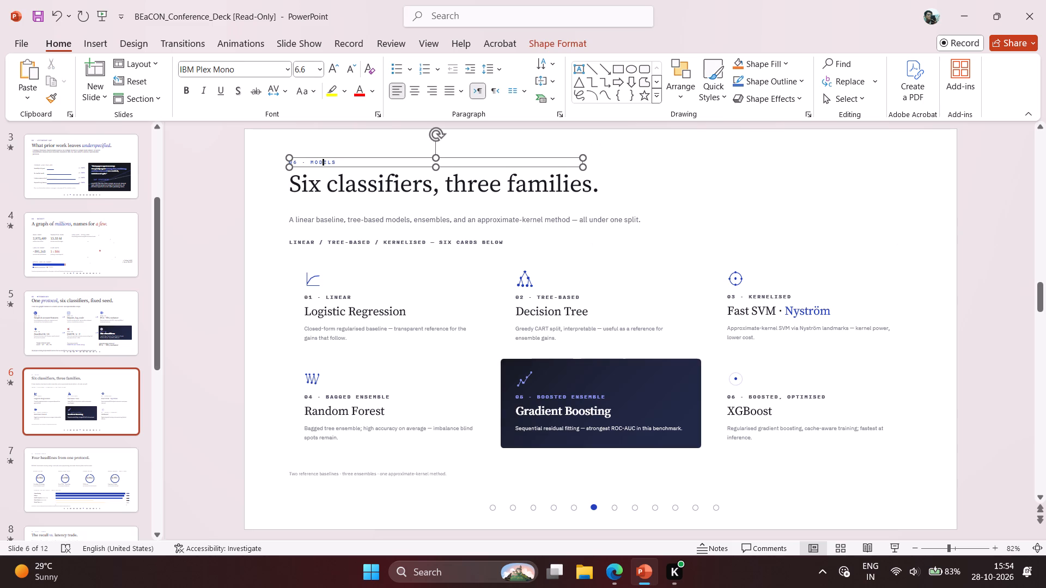
pyautogui.click(329, 159)
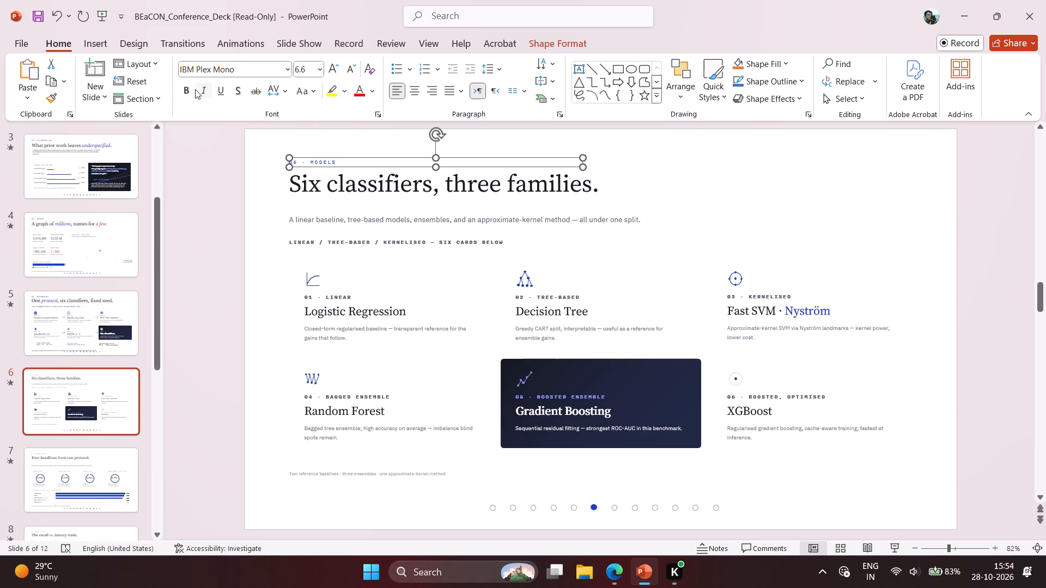
pyautogui.click(189, 87)
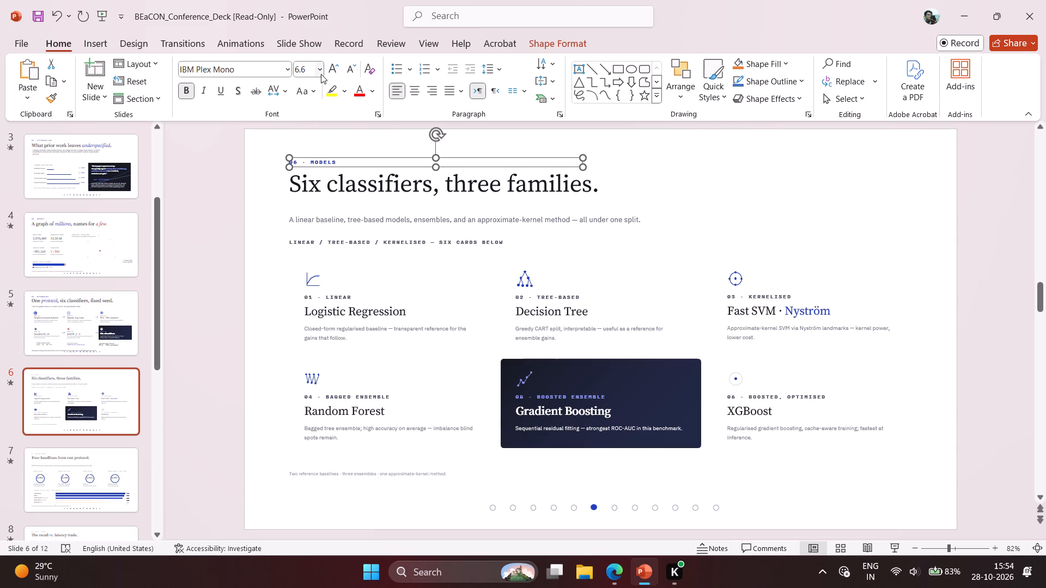
pyautogui.click(321, 74)
pyautogui.click(311, 169)
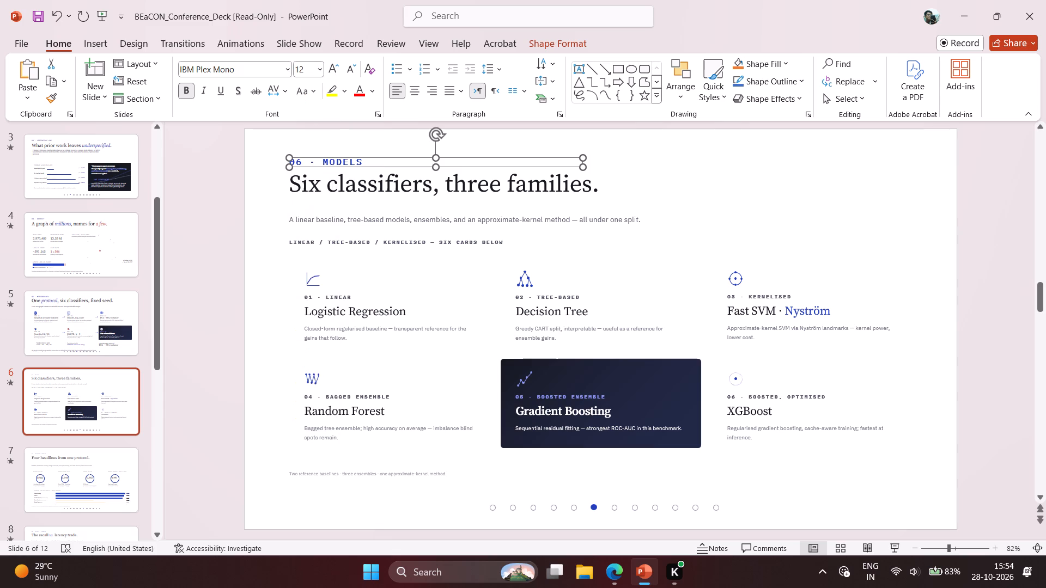
# Set the "Six classifiers, three families." title to font size 40 and move it slightly down, keeping its left alignment with the label.
pyautogui.click(313, 174)
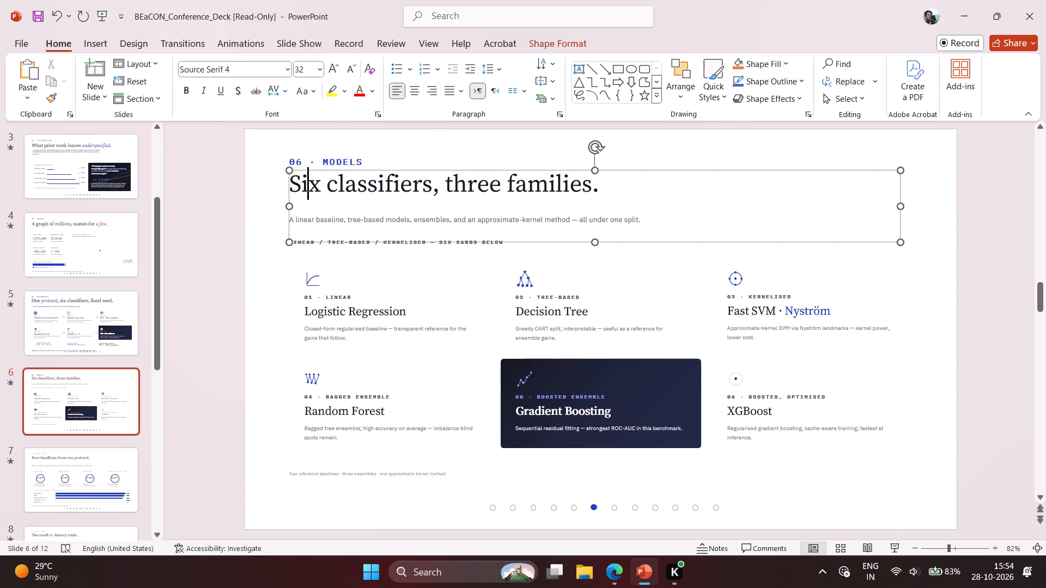
pyautogui.hotkey('ctrl', 'a')
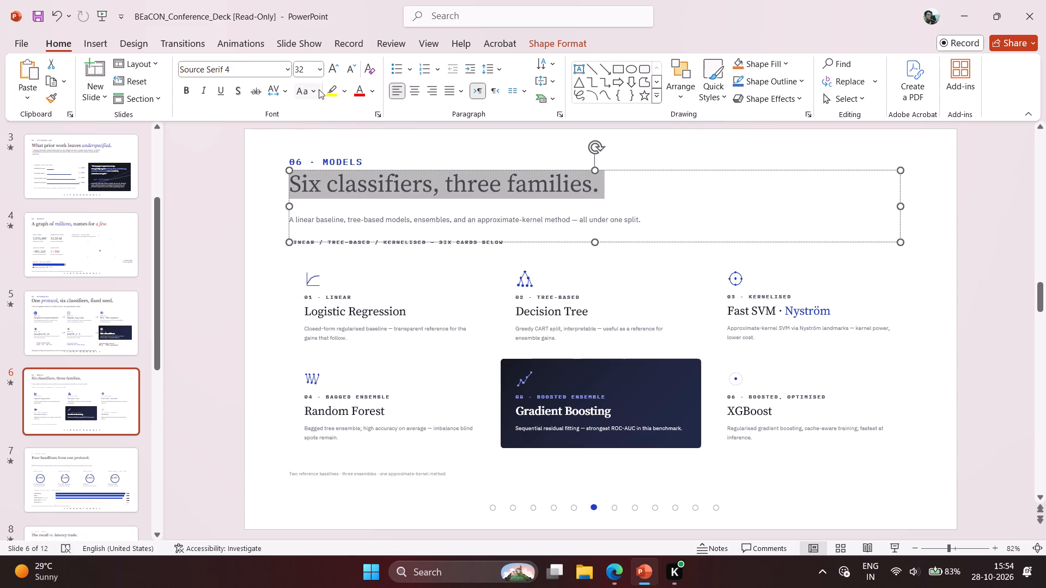
pyautogui.click(322, 69)
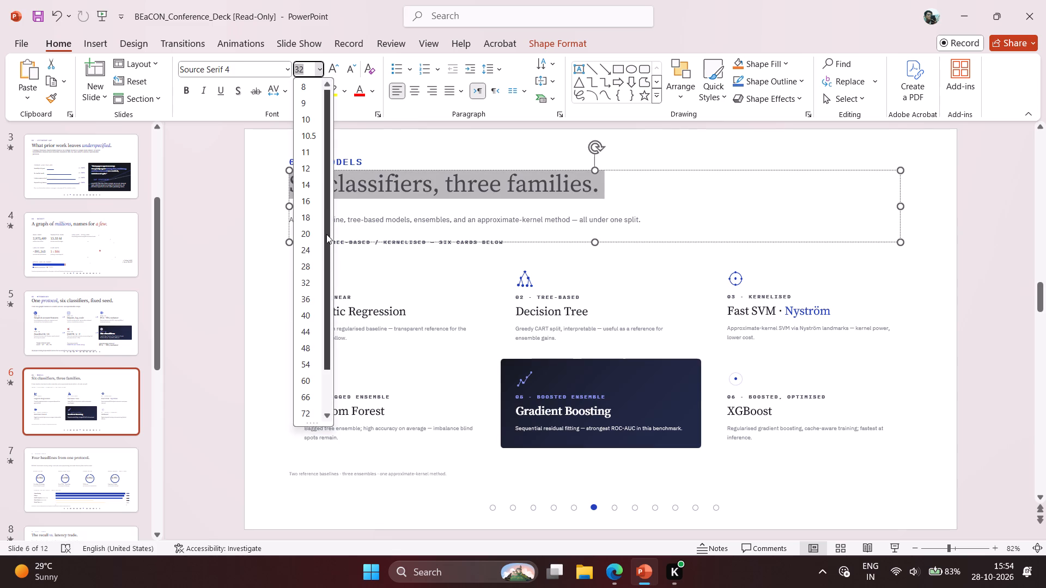
pyautogui.click(303, 314)
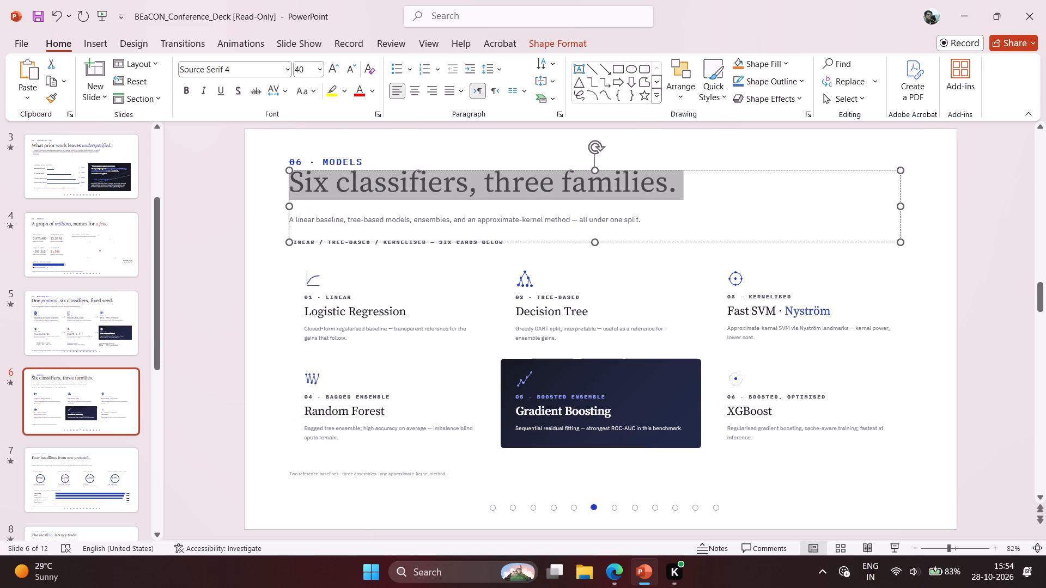
pyautogui.moveTo(346, 242); pyautogui.dragTo(349, 248)
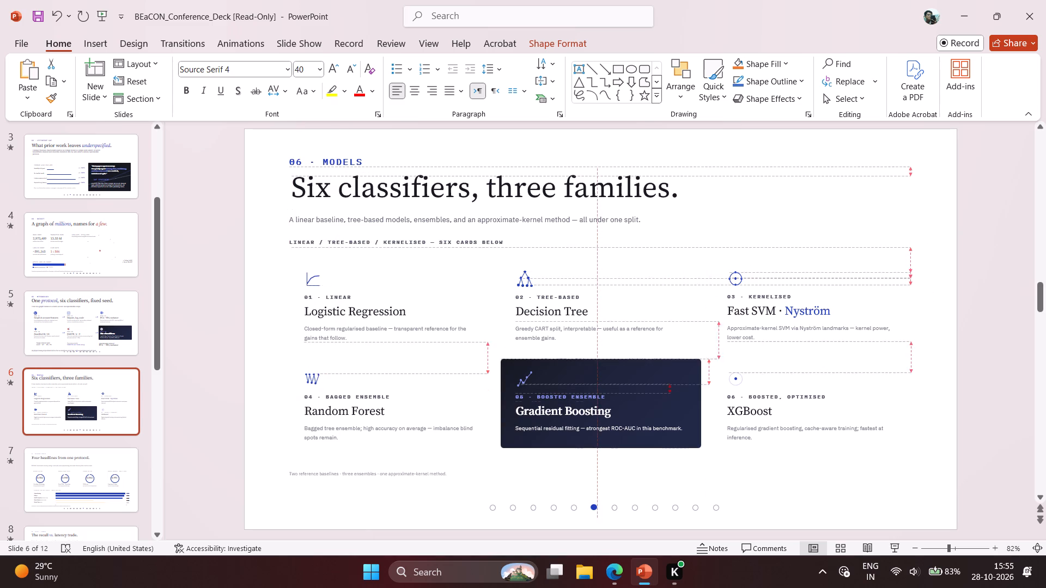
pyautogui.moveTo(349, 248); pyautogui.dragTo(347, 252)
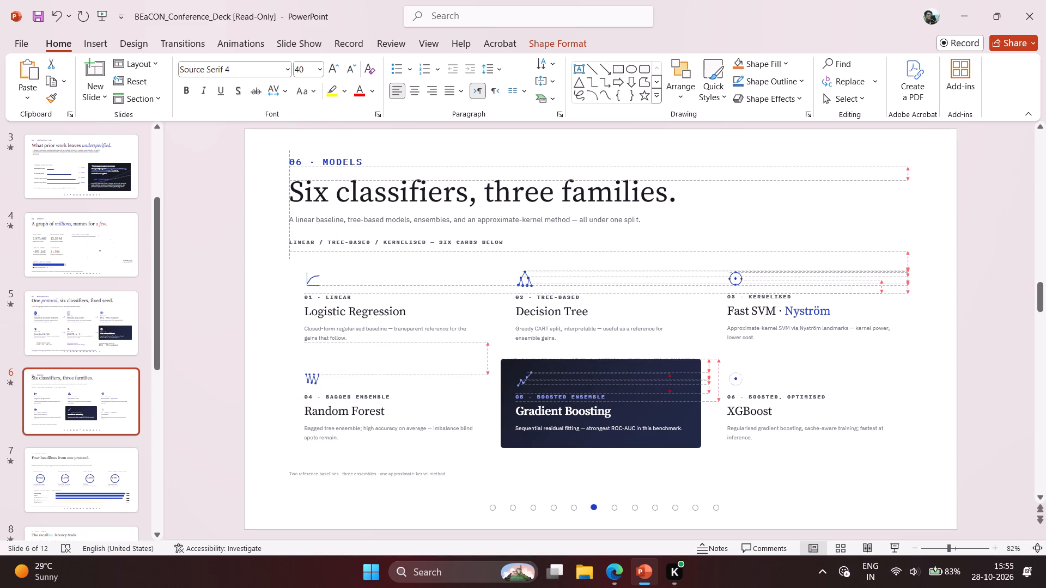
pyautogui.moveTo(347, 252); pyautogui.dragTo(346, 252)
pyautogui.click(225, 205)
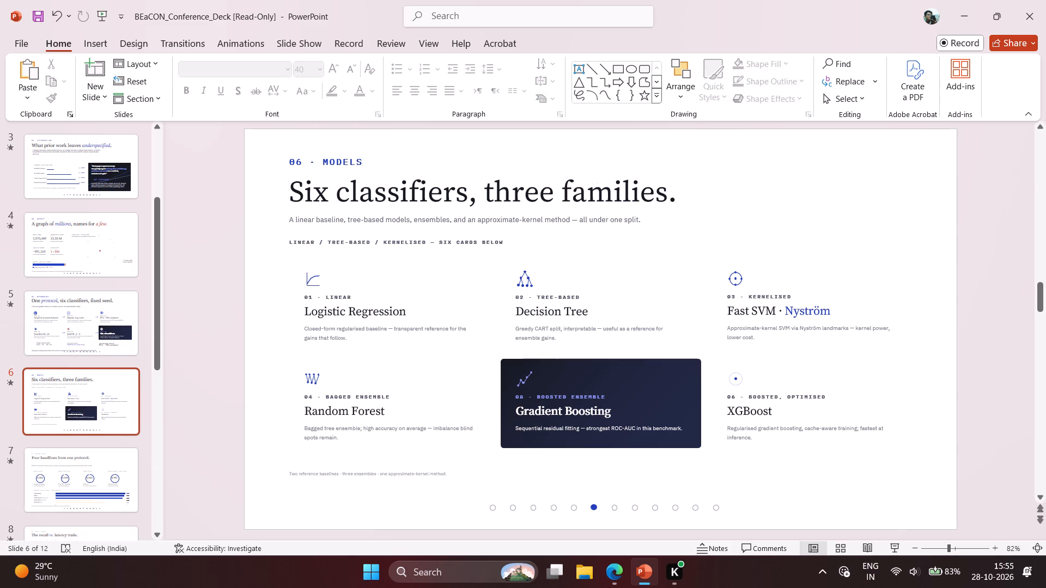
# Increase the subtitle starting "A linear baseline" to font size 16 and widen its text box so it fits on one line.
pyautogui.click(286, 218)
pyautogui.click(331, 69)
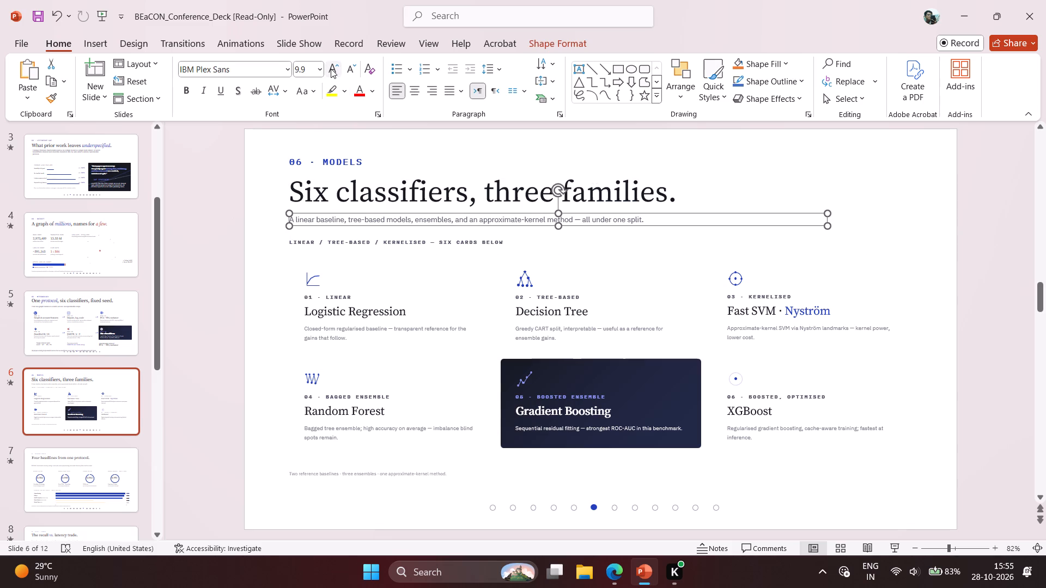
pyautogui.click(331, 69)
pyautogui.click(331, 69)
pyautogui.click(331, 69)
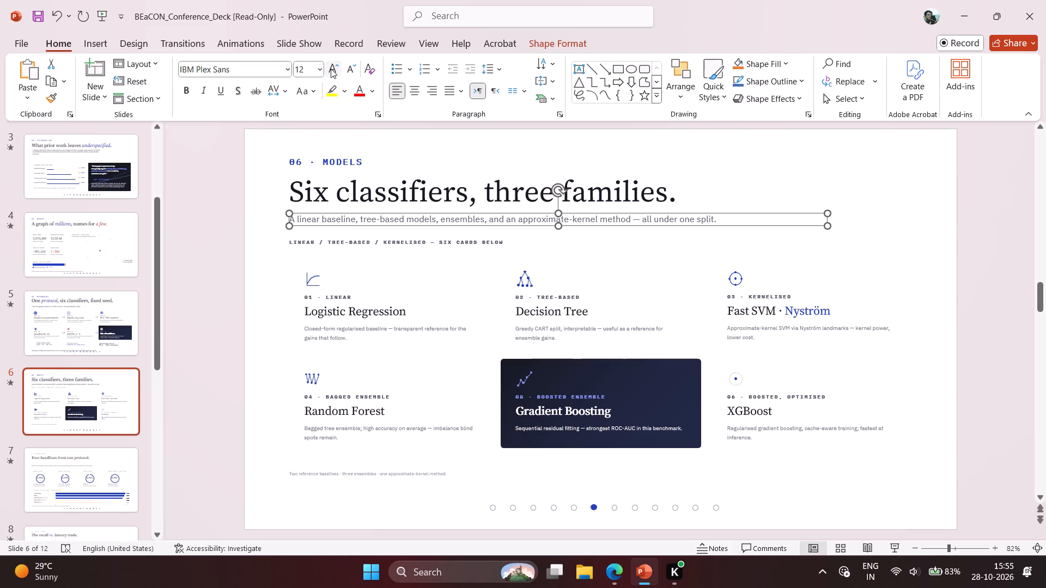
pyautogui.click(331, 69)
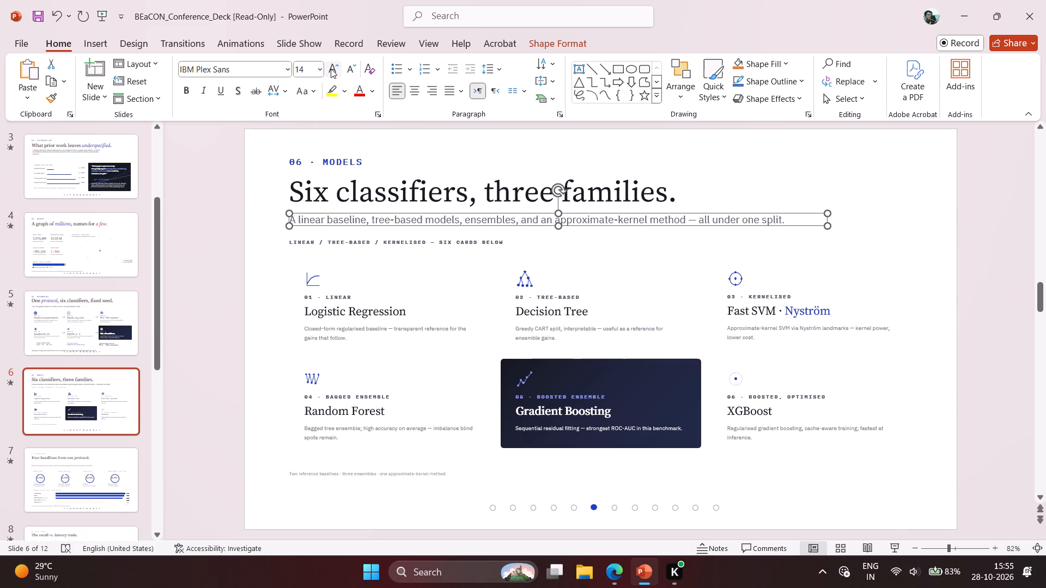
pyautogui.click(331, 69)
pyautogui.click(331, 69)
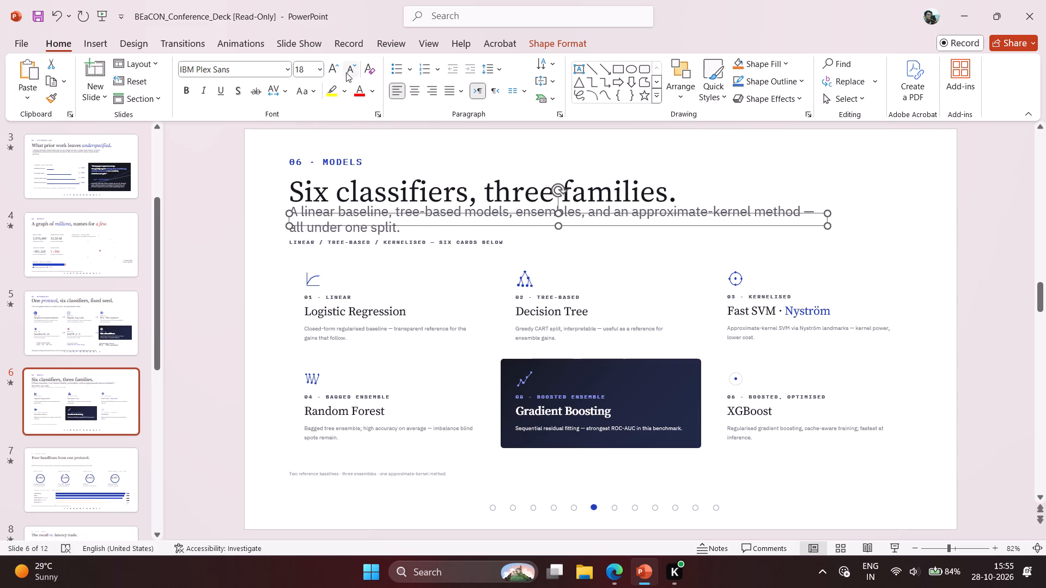
pyautogui.click(346, 73)
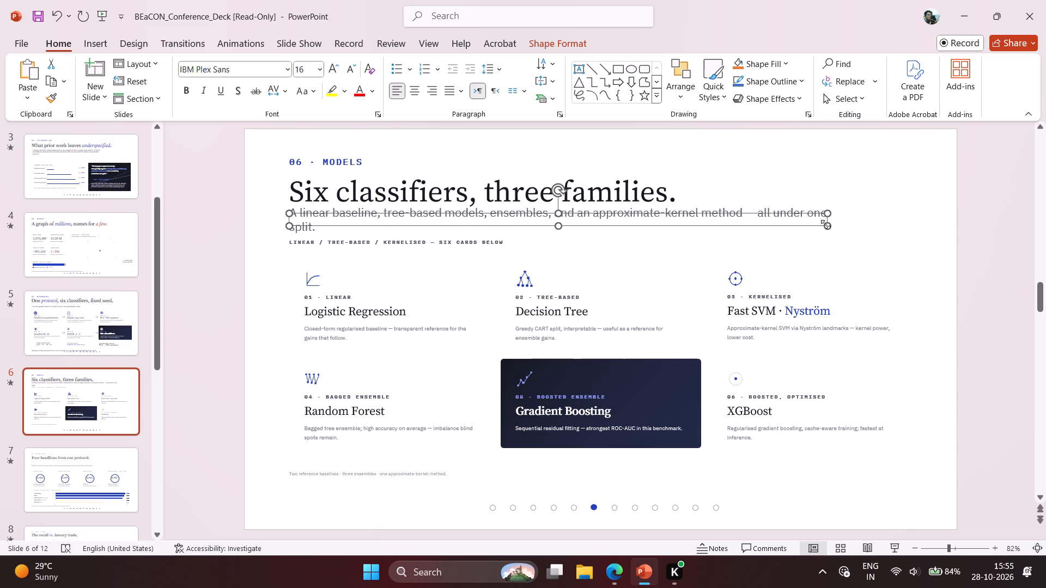
pyautogui.moveTo(827, 226); pyautogui.dragTo(863, 227)
# Delete the dash before "all under one split" in the subtitle.
pyautogui.doubleClick(753, 220)
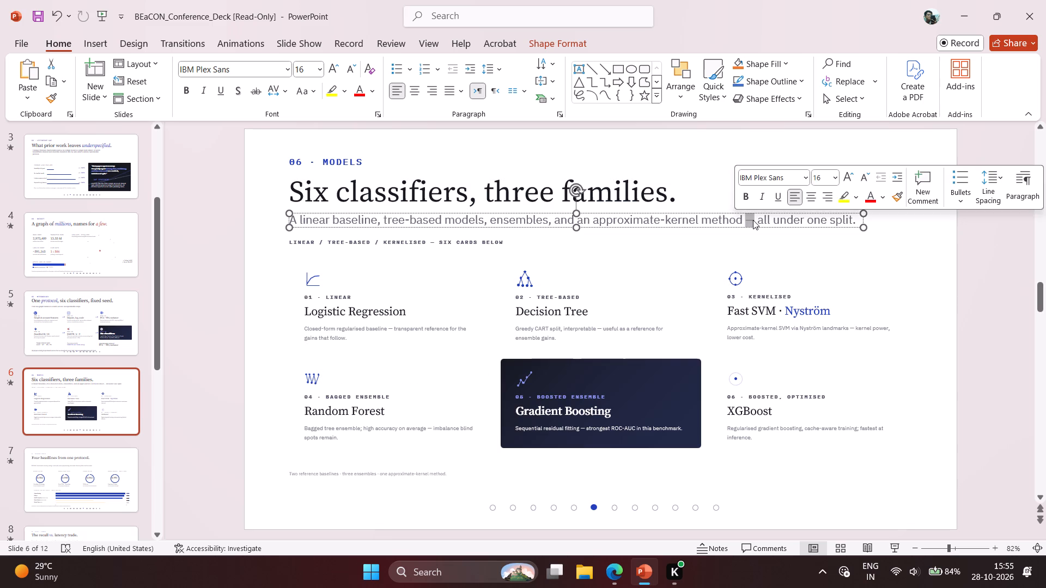
pyautogui.press('BackSpace')
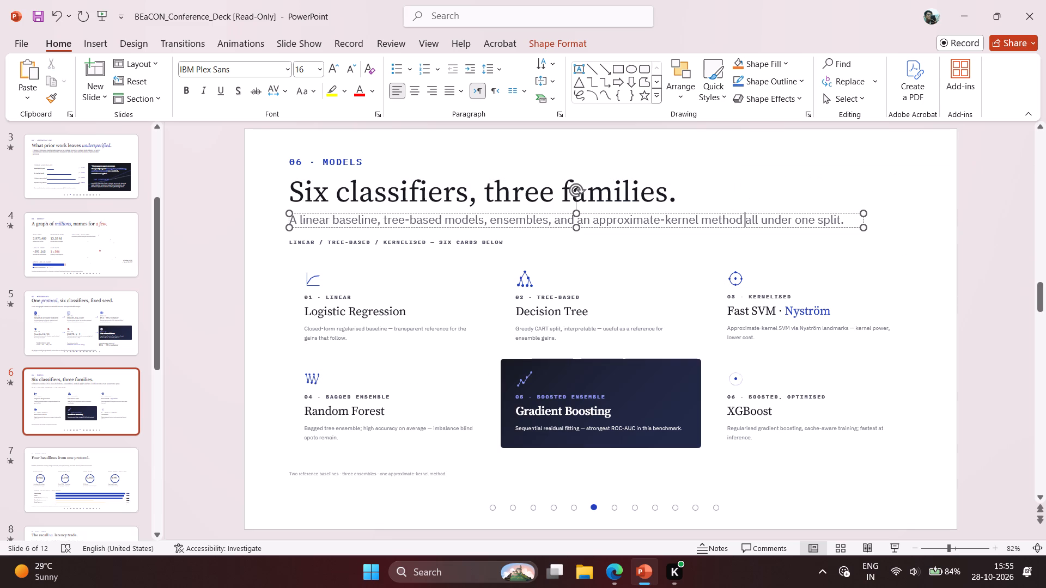
# Set the "LINEAR / TREE-BASED / KERNELISED" line to font size 20 and widen its text box to fit one line below the subtitle.
pyautogui.click(297, 246)
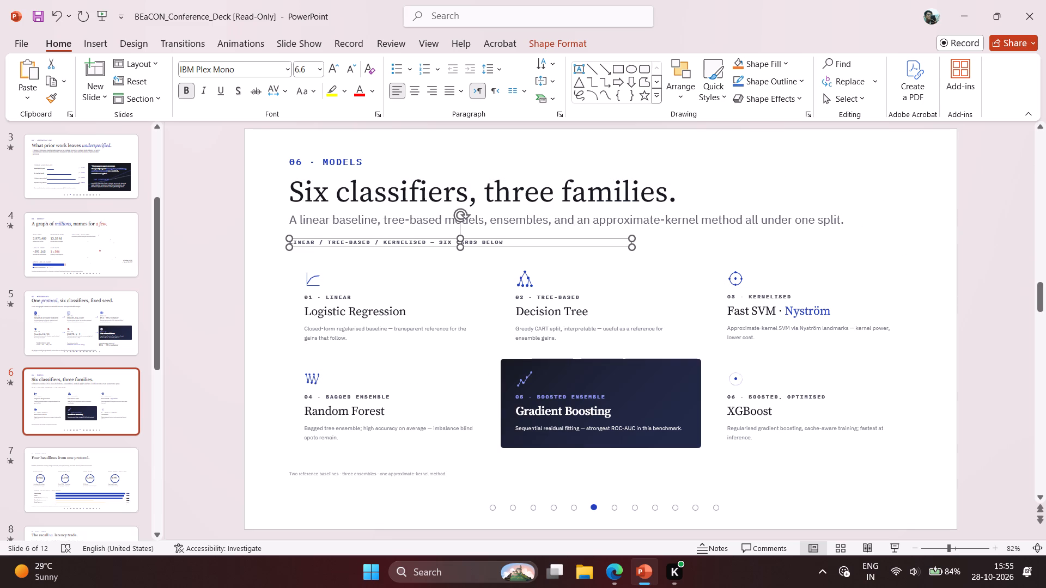
pyautogui.click(321, 70)
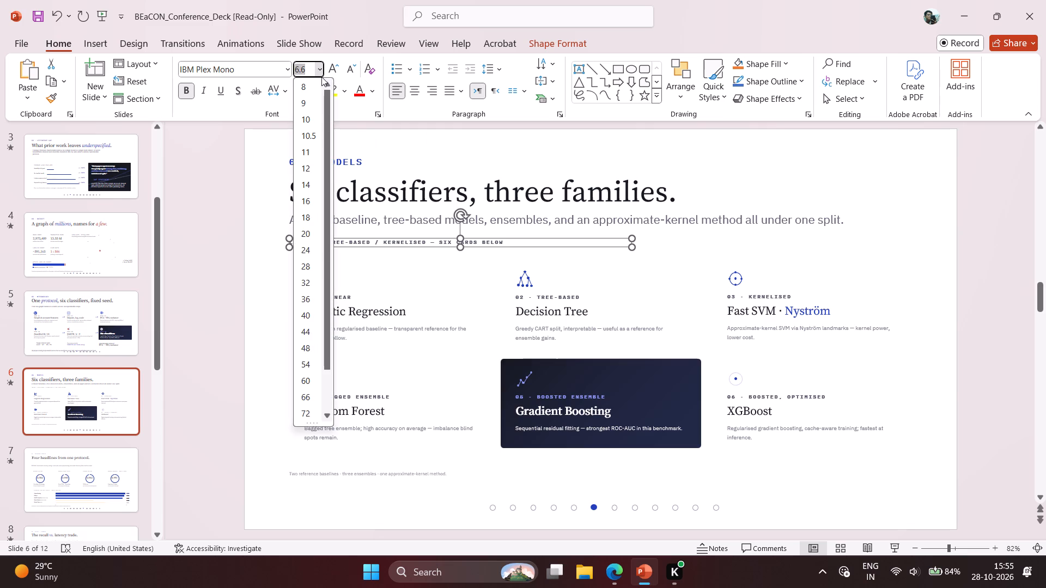
pyautogui.click(308, 234)
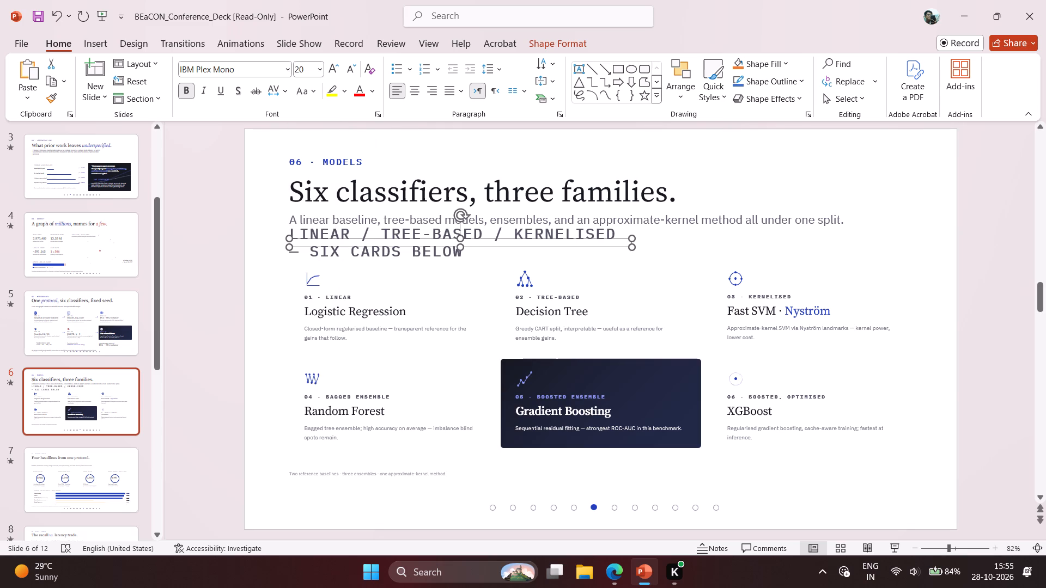
pyautogui.moveTo(437, 247); pyautogui.dragTo(437, 251)
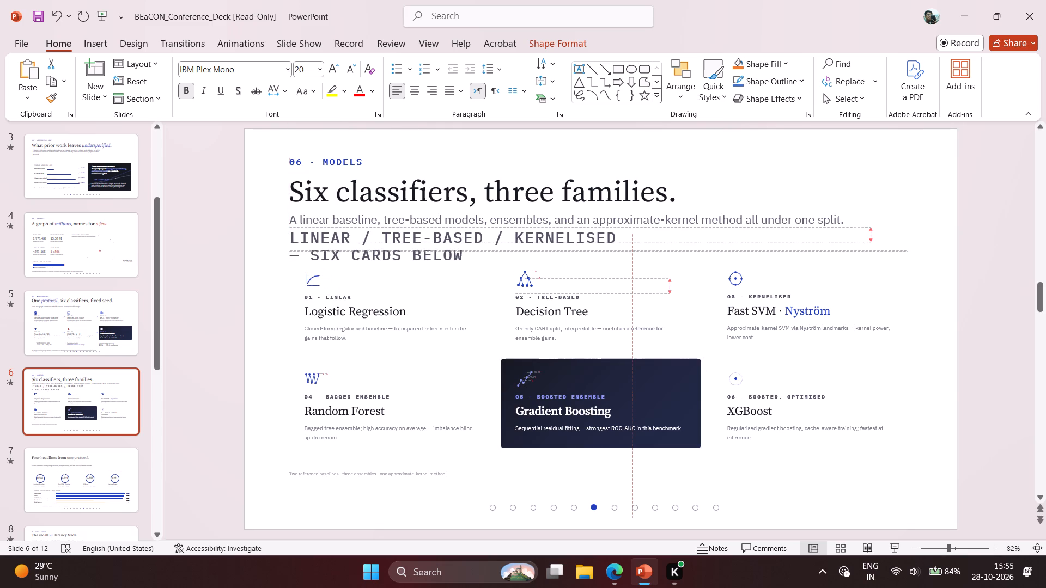
pyautogui.moveTo(437, 251); pyautogui.dragTo(437, 253)
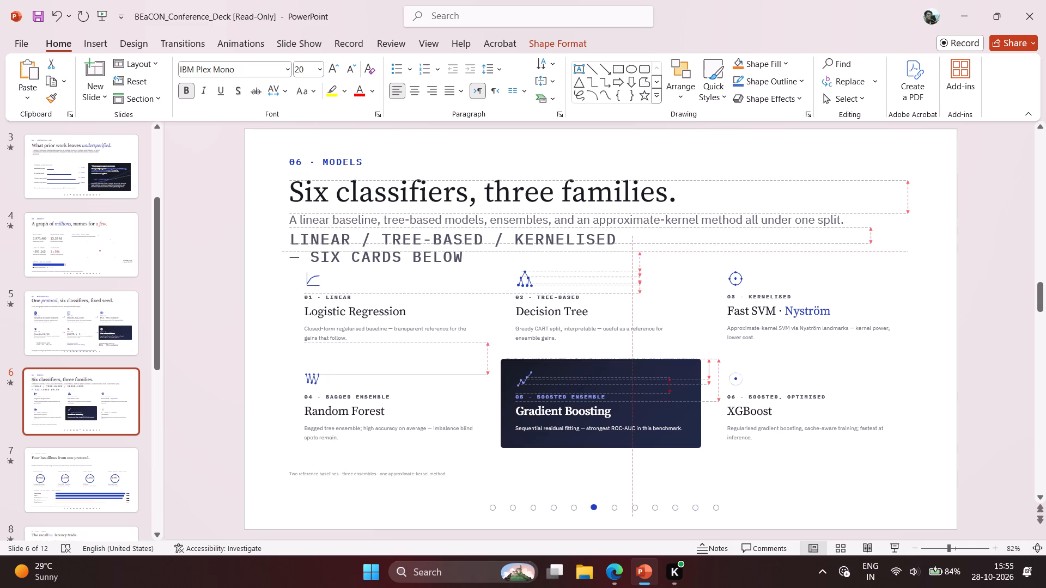
pyautogui.moveTo(437, 253); pyautogui.dragTo(437, 253)
pyautogui.moveTo(630, 255); pyautogui.dragTo(773, 246)
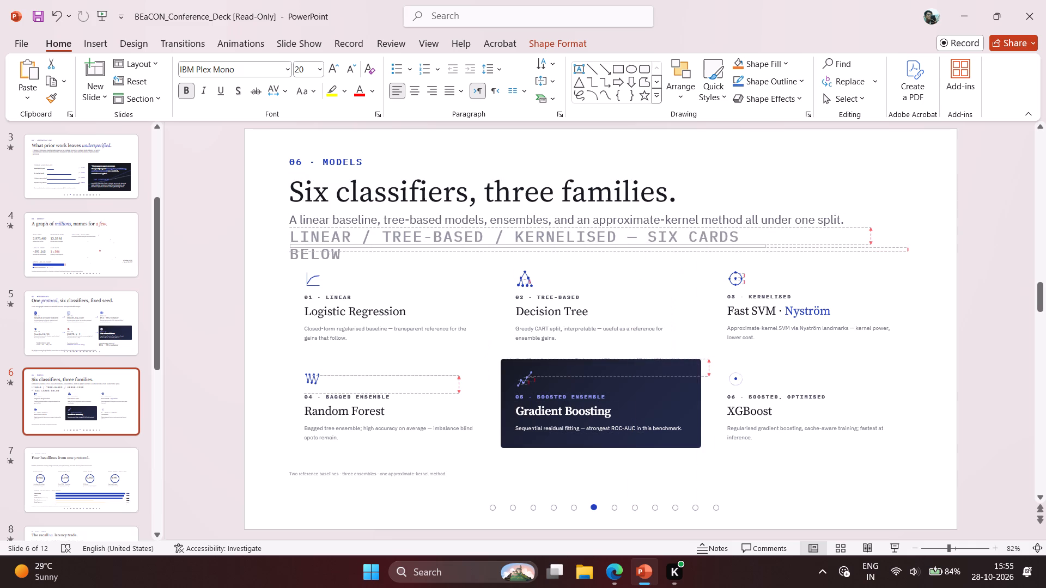
pyautogui.moveTo(773, 246); pyautogui.dragTo(862, 252)
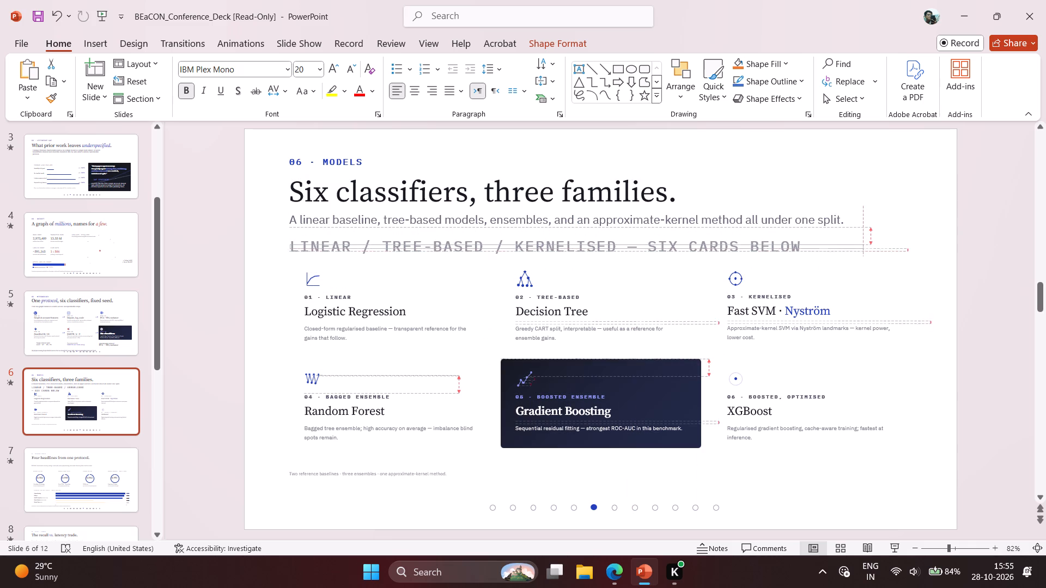
pyautogui.moveTo(862, 252); pyautogui.dragTo(861, 254)
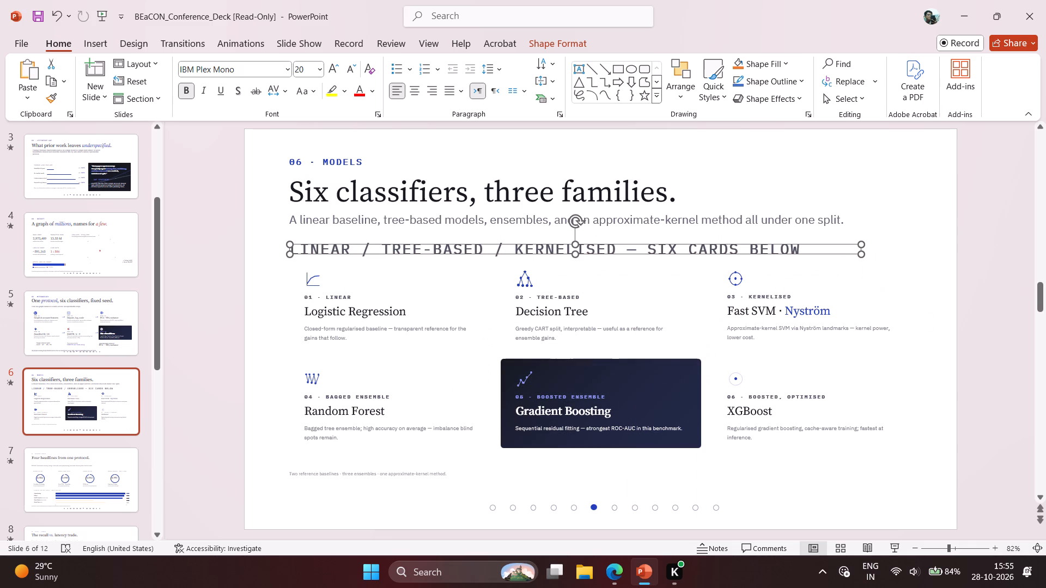
pyautogui.moveTo(575, 240); pyautogui.dragTo(575, 234)
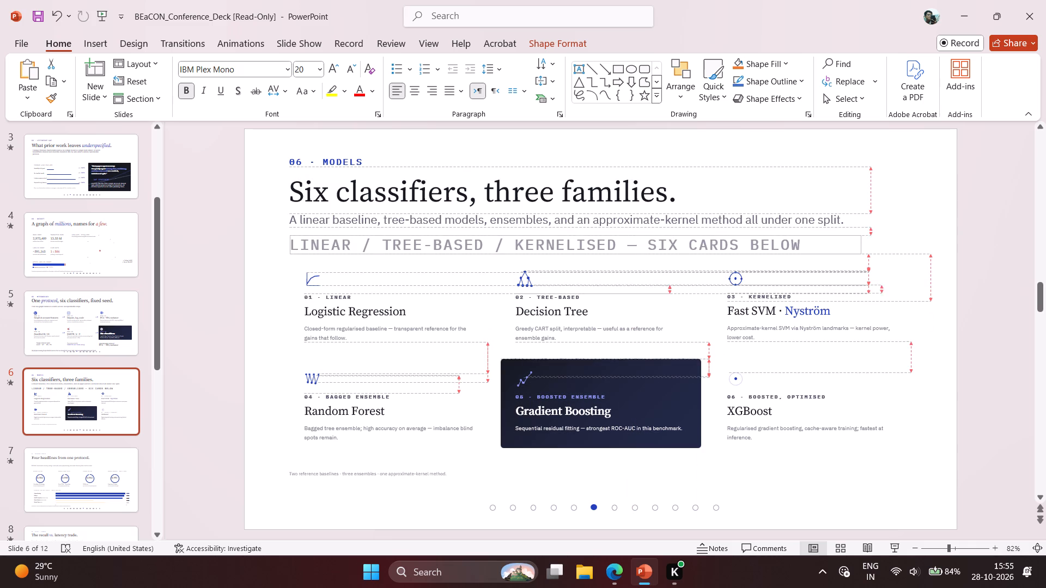
pyautogui.moveTo(575, 234); pyautogui.dragTo(578, 234)
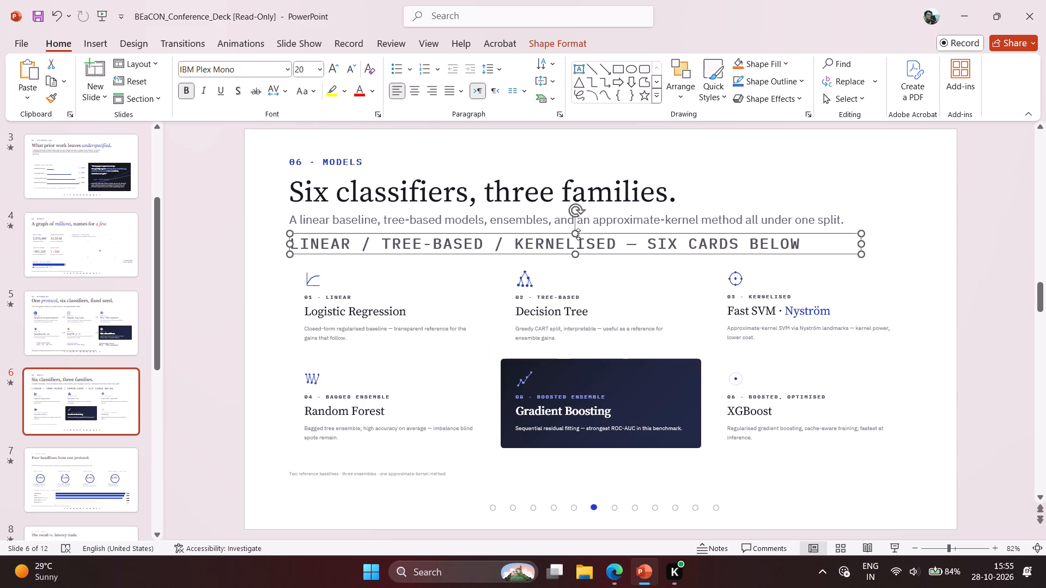
# Reduce the "LINEAR / TREE-BASED / KERNELISED" line to font size 16 and move it slightly down, aligned with the subtitle's left edge.
pyautogui.click(348, 60)
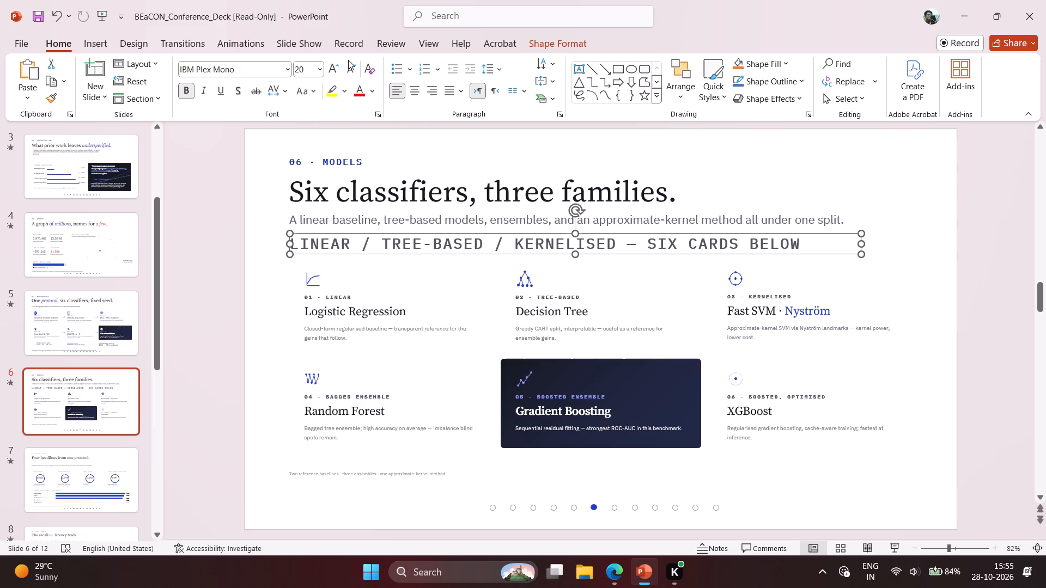
pyautogui.click(351, 69)
pyautogui.click(351, 69)
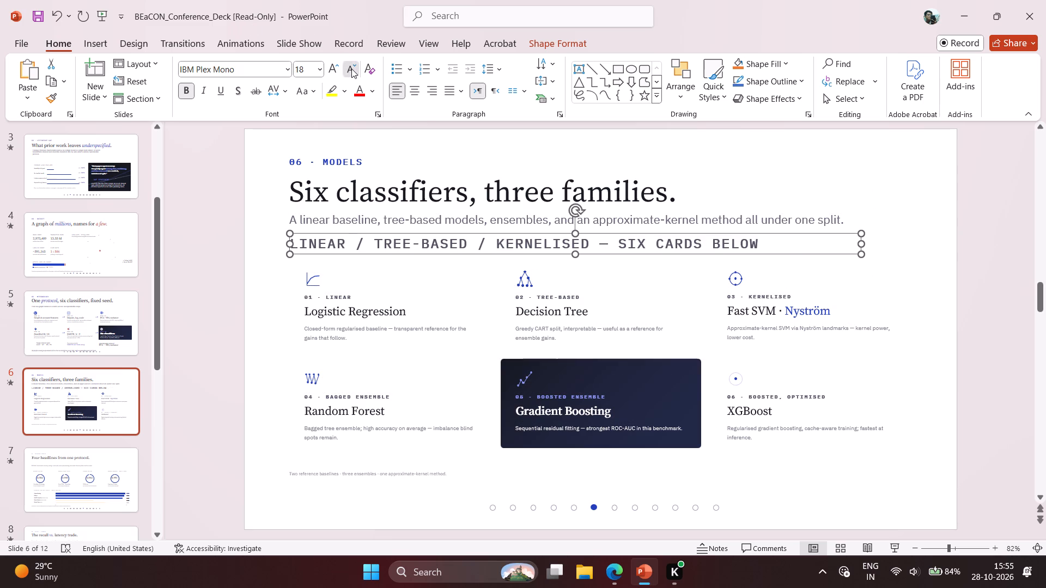
pyautogui.click(392, 255)
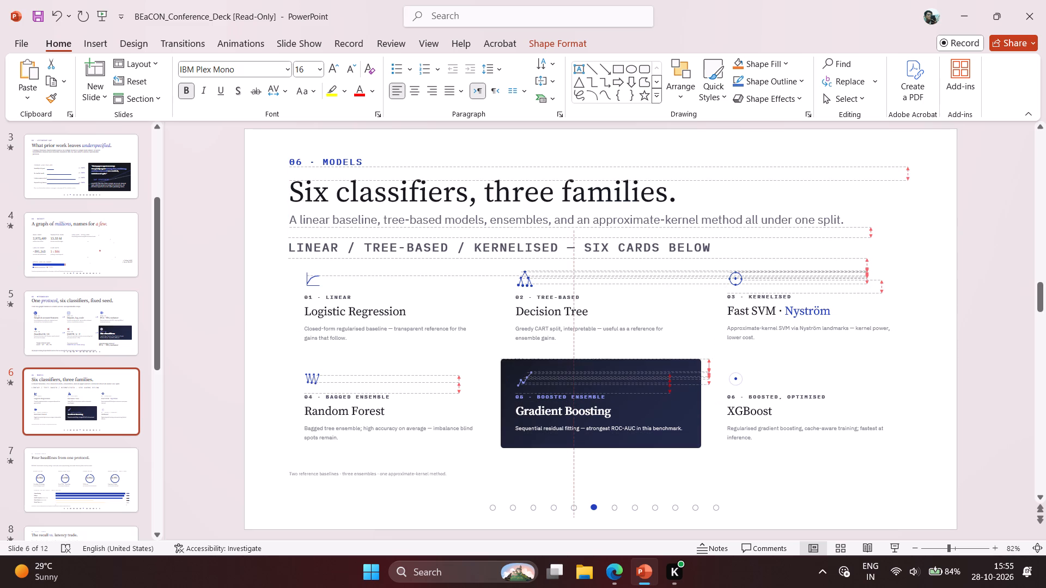
pyautogui.click(235, 238)
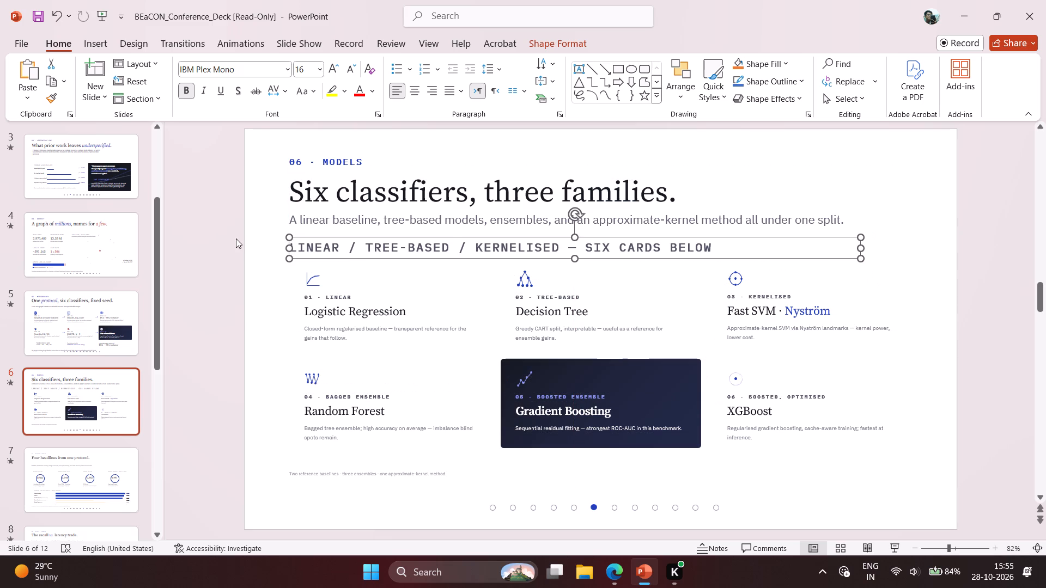
# Select the six model cards together and increase their text by three size steps, bringing the smallest text to 10.
pyautogui.moveTo(285, 266); pyautogui.dragTo(388, 306)
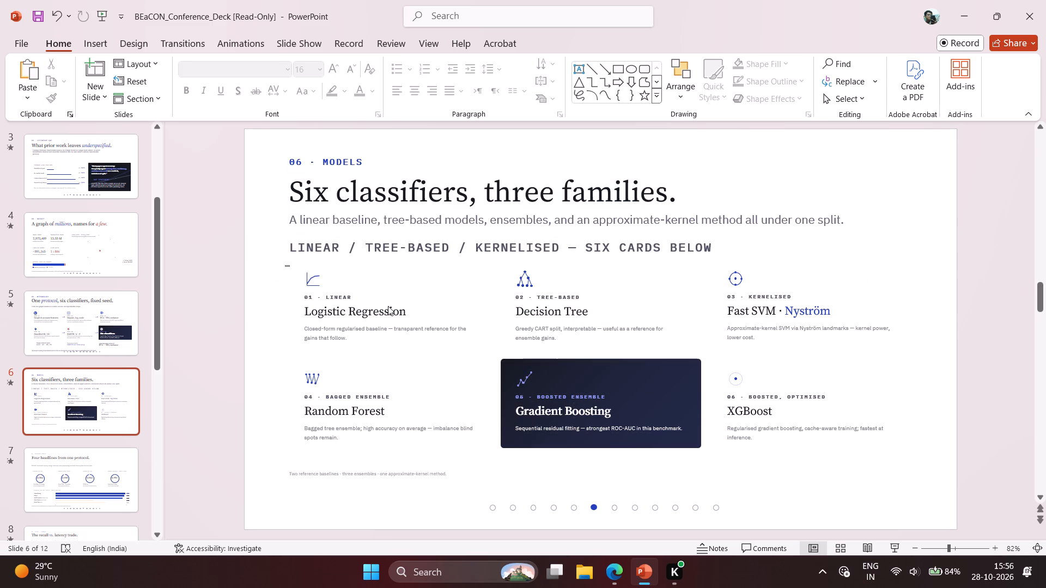
pyautogui.moveTo(388, 306); pyautogui.dragTo(898, 458)
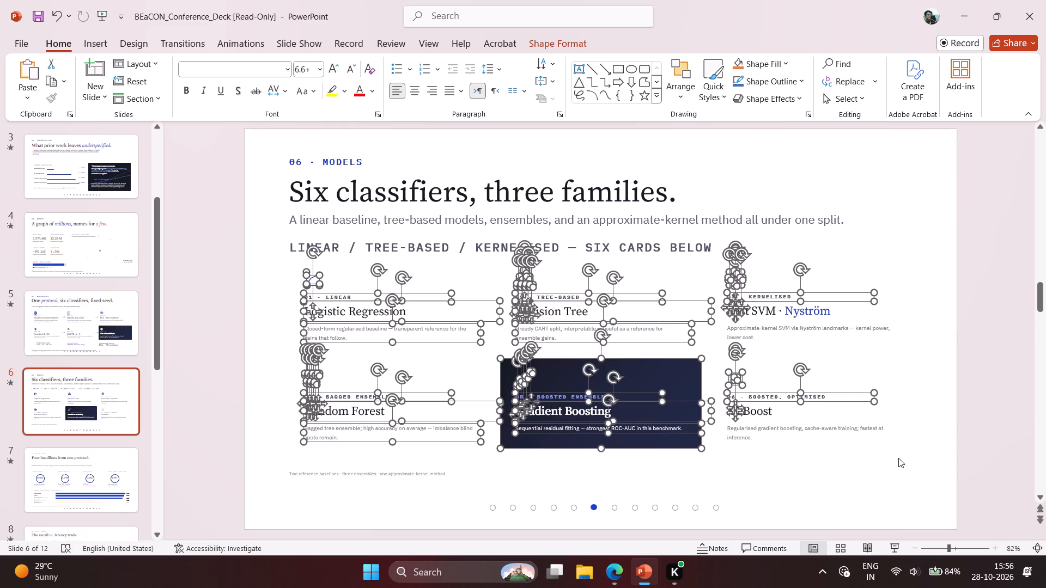
pyautogui.click(337, 72)
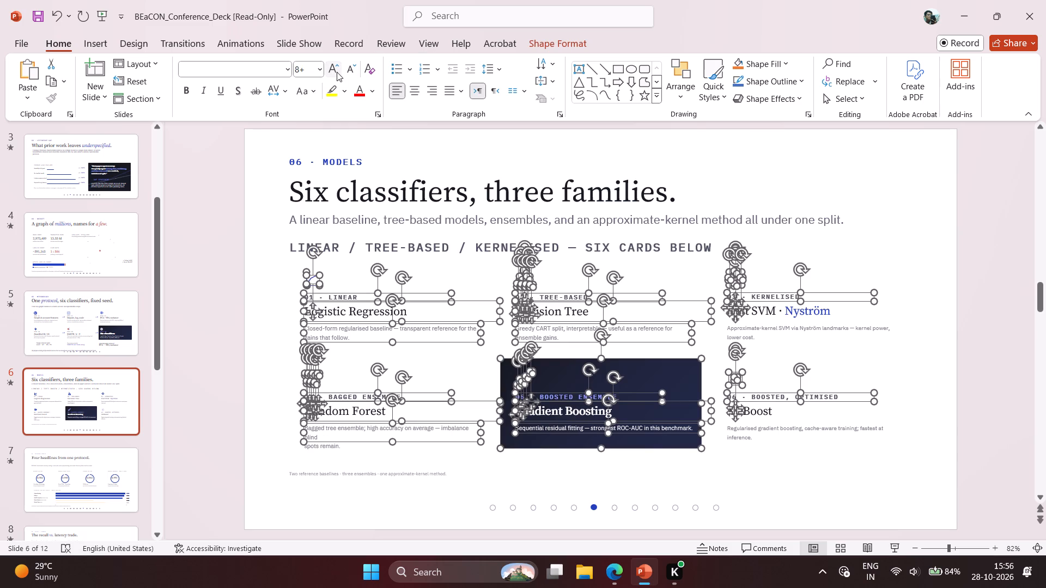
pyautogui.click(337, 72)
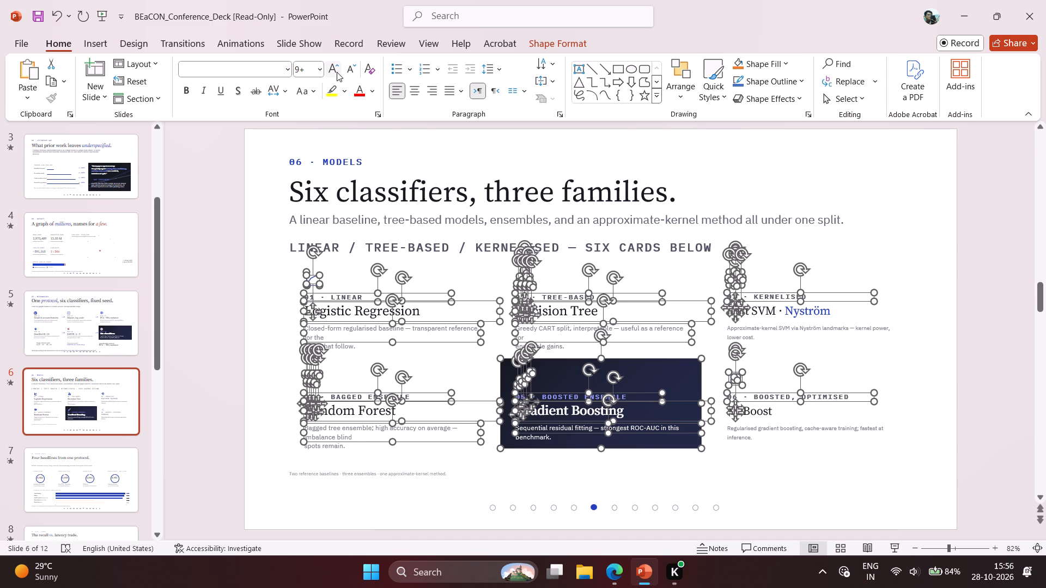
pyautogui.click(337, 72)
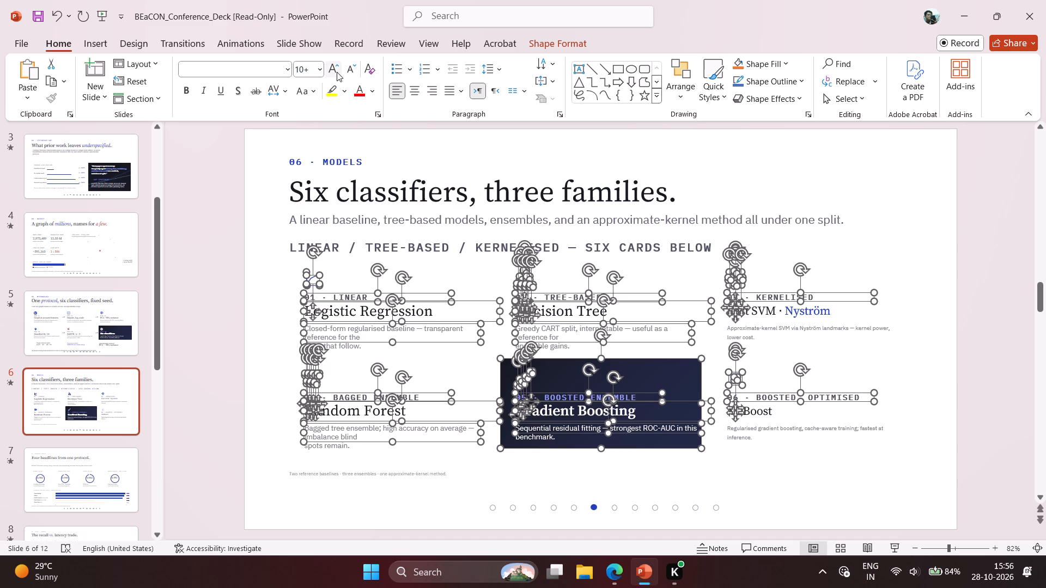
pyautogui.click(222, 256)
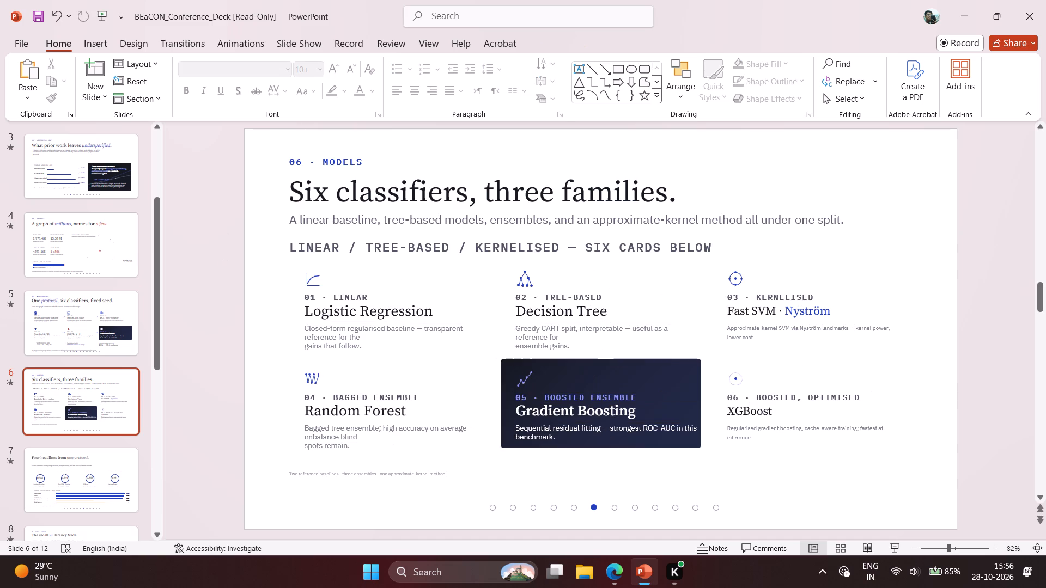
# In the Logistic Regression description, replace the line break before "gains that follow" with a space and delete the dash after "baseline".
pyautogui.click(307, 344)
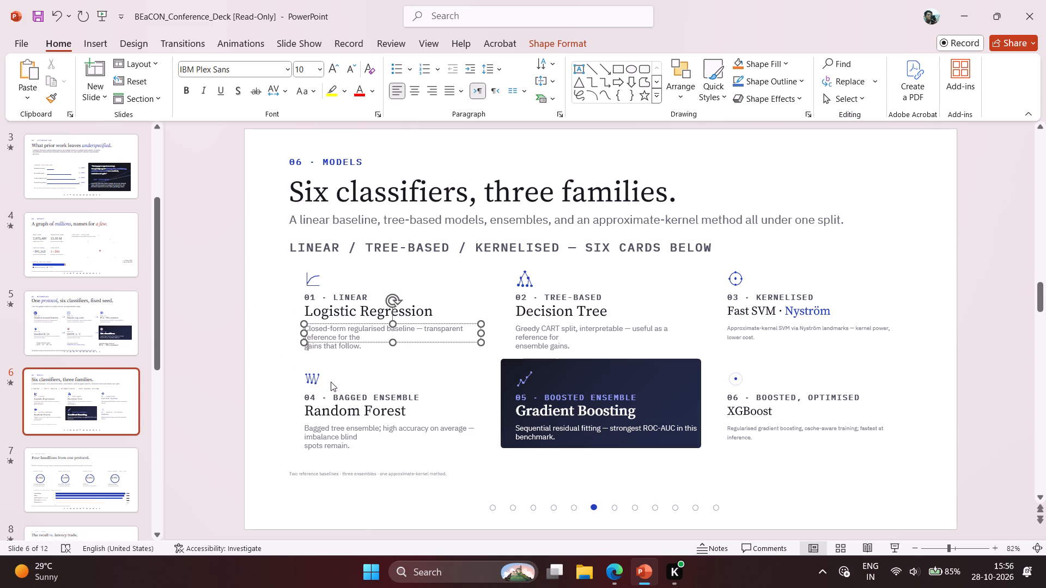
pyautogui.press('Left')
pyautogui.press('BackSpace')
pyautogui.press('space')
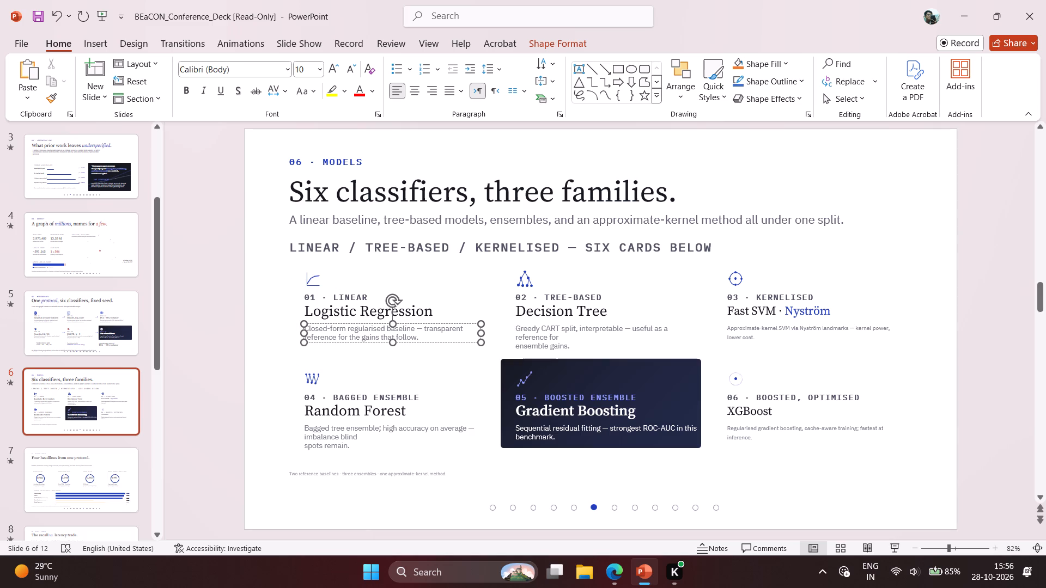
pyautogui.doubleClick(420, 331)
pyautogui.press('BackSpace')
# In the Decision Tree description, replace the line break before "ensemble gains" with a space and delete the dash after "interpretable".
pyautogui.click(516, 345)
pyautogui.press('BackSpace')
pyautogui.press('space')
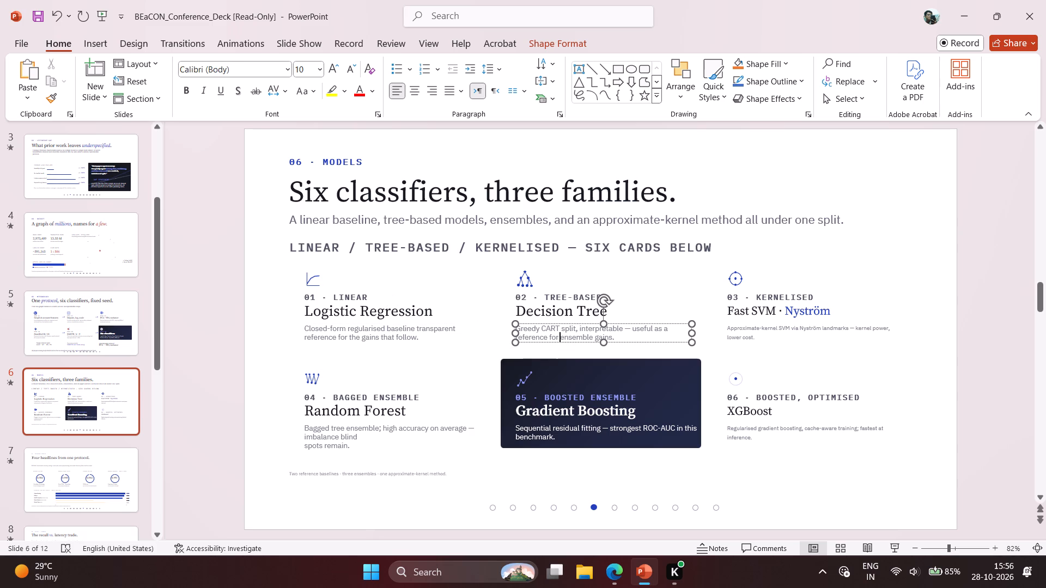
pyautogui.doubleClick(629, 326)
pyautogui.press('BackSpace')
# Set the Fast SVM · Nyström description to font size 10 and replace the line break before "lower cost" with a space.
pyautogui.click(766, 333)
pyautogui.click(775, 342)
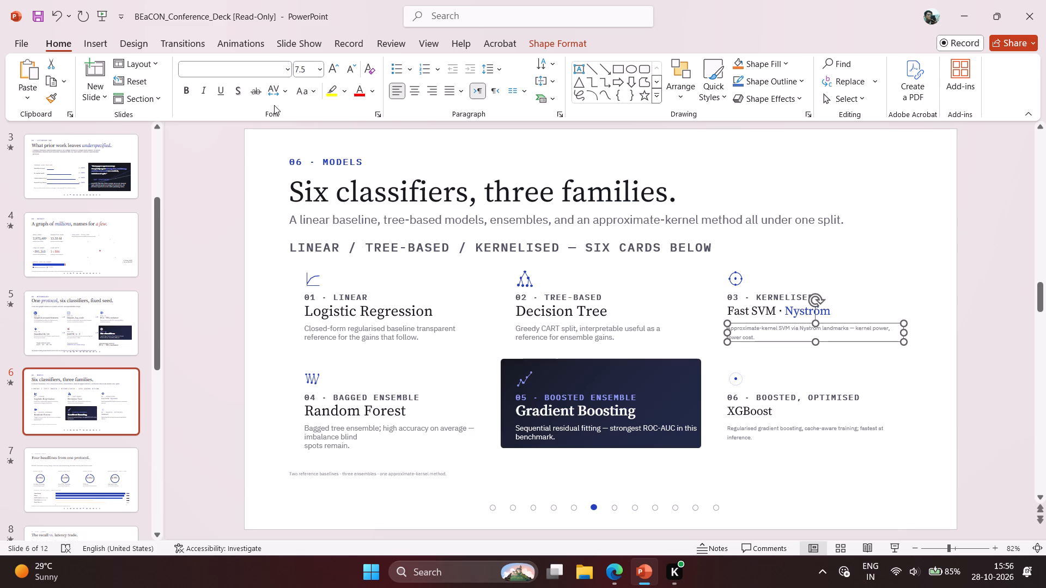
pyautogui.click(336, 69)
pyautogui.doubleClick(336, 69)
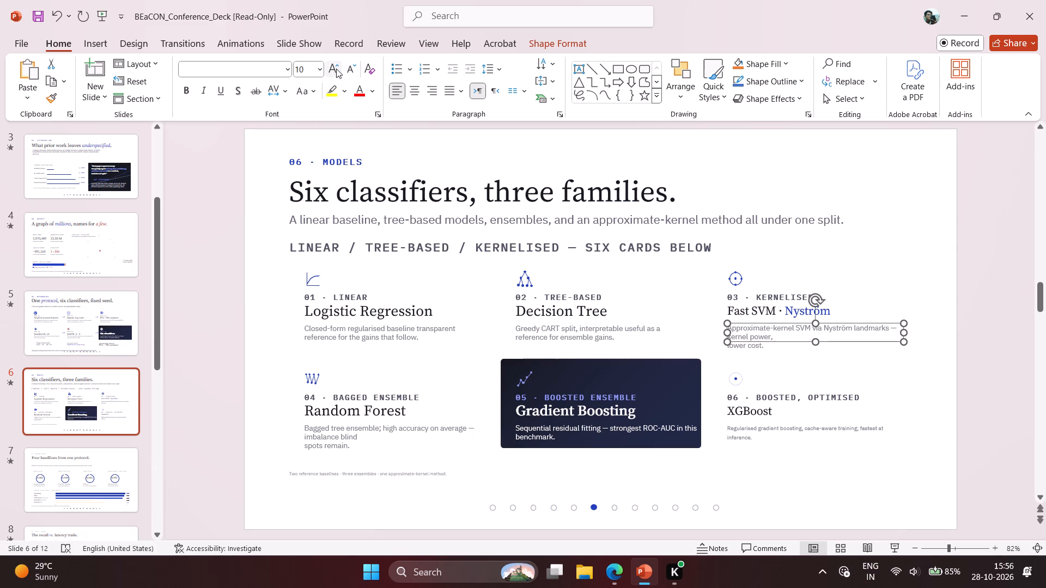
pyautogui.click(733, 348)
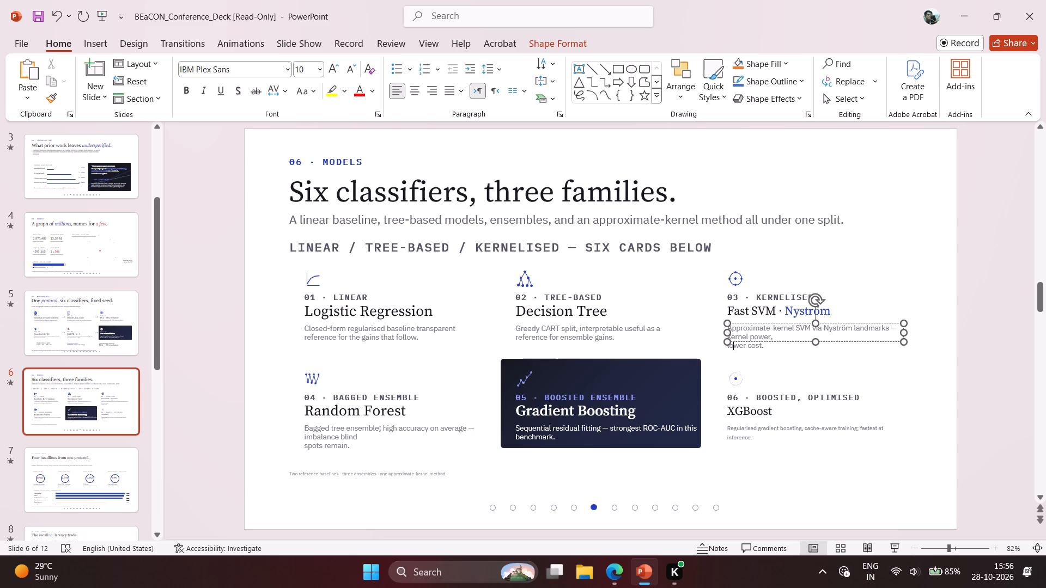
pyautogui.press('Left')
pyautogui.press('Left')
pyautogui.press('BackSpace')
pyautogui.press('space')
# In the Random Forest description, delete the dash after "average" and remove the line break so the text reads "blindspots remain".
pyautogui.click(476, 426)
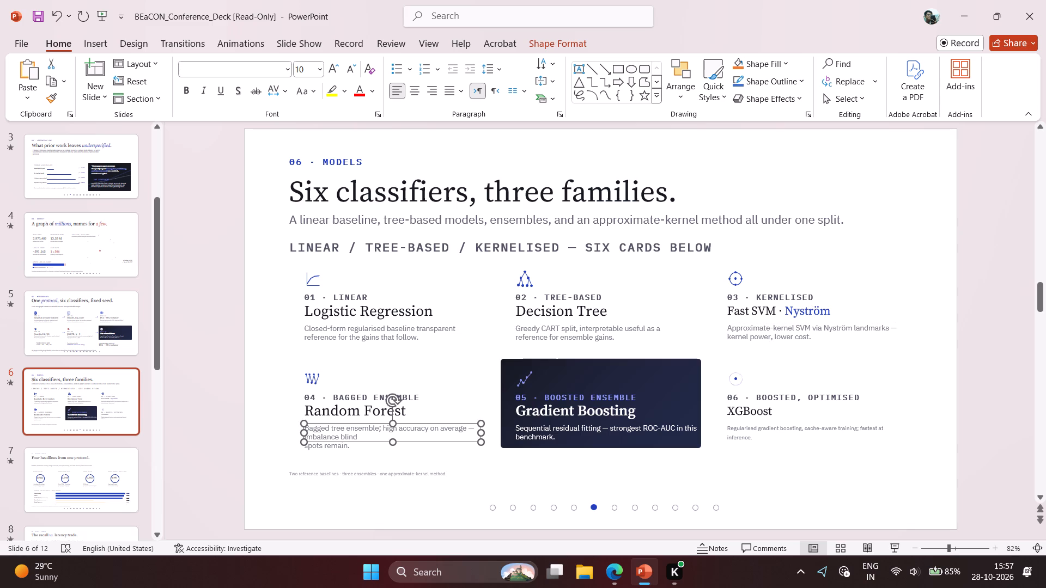
pyautogui.click(473, 427)
pyautogui.press('BackSpace')
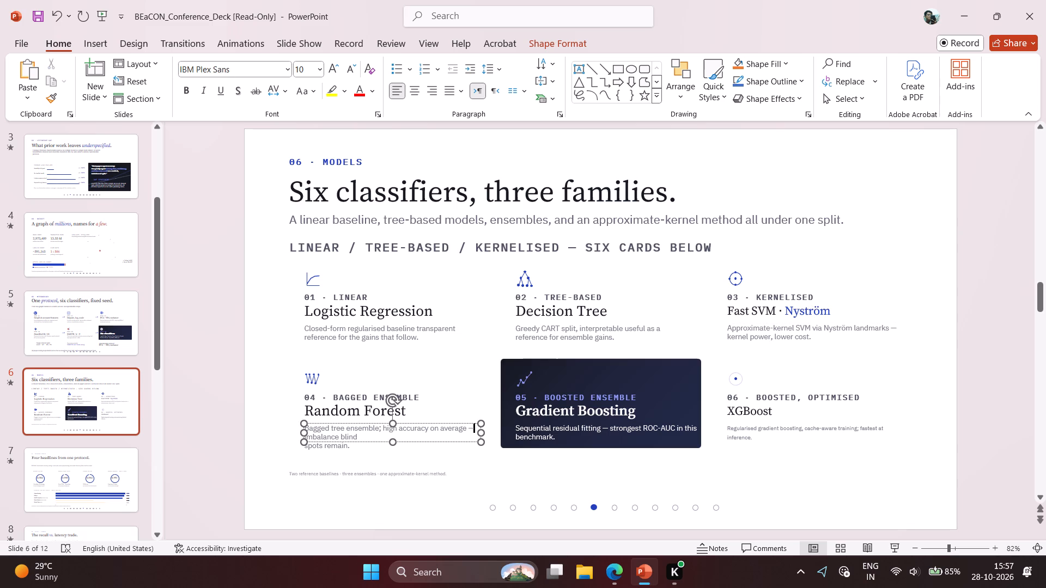
pyautogui.press('BackSpace')
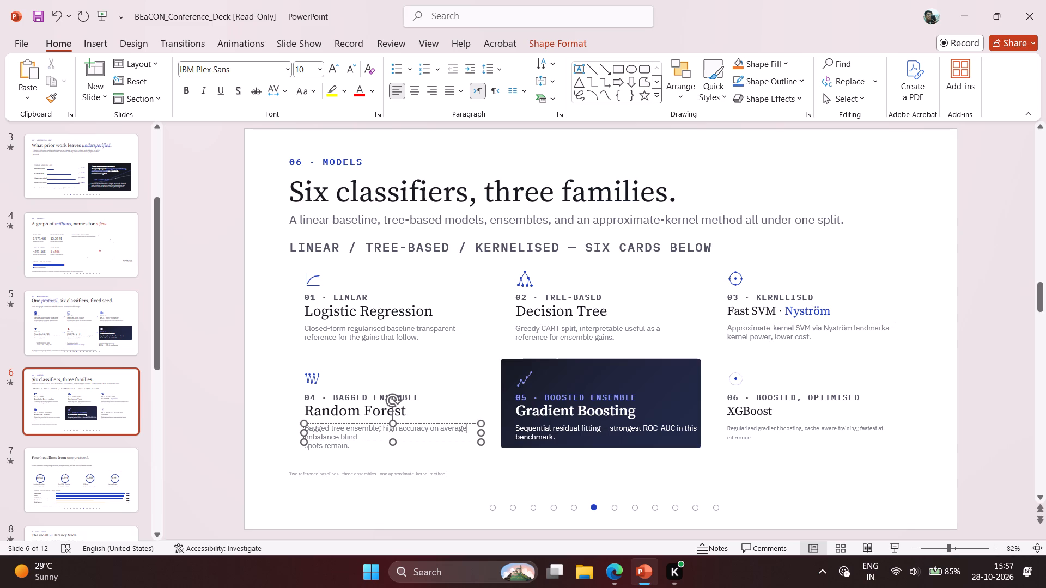
pyautogui.click(301, 446)
pyautogui.click(304, 447)
pyautogui.press('BackSpace')
pyautogui.press('space')
pyautogui.press('BackSpace')
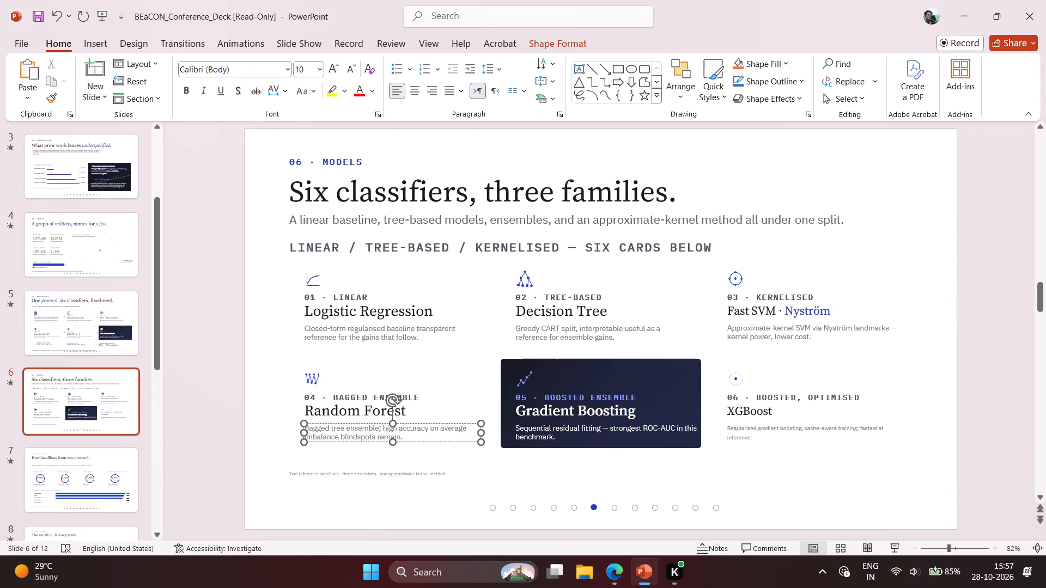
# In the Gradient Boosting description, delete the dash after "fitting" so the text reads "fitting strongest".
pyautogui.click(375, 332)
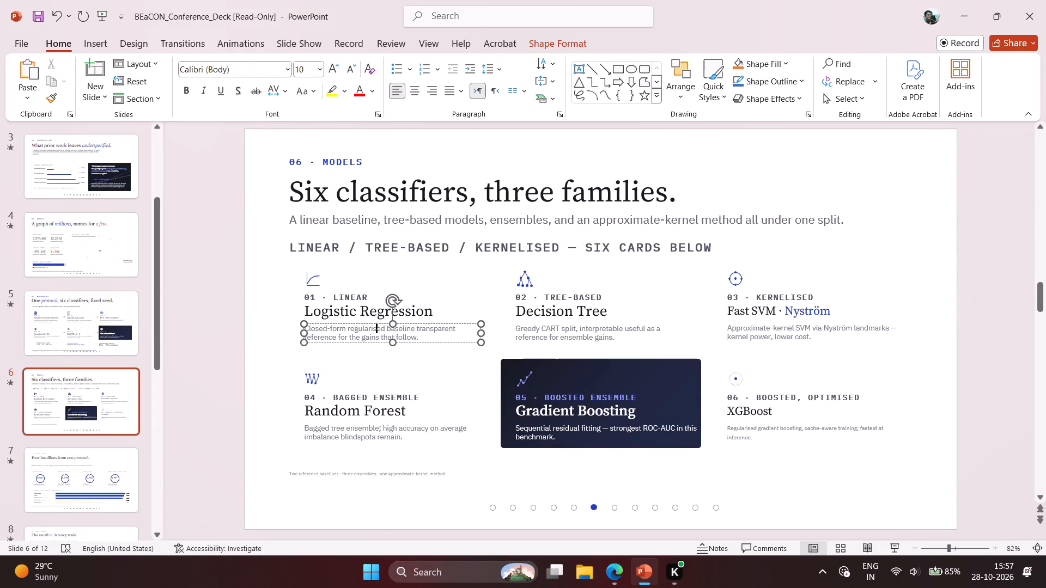
pyautogui.click(389, 437)
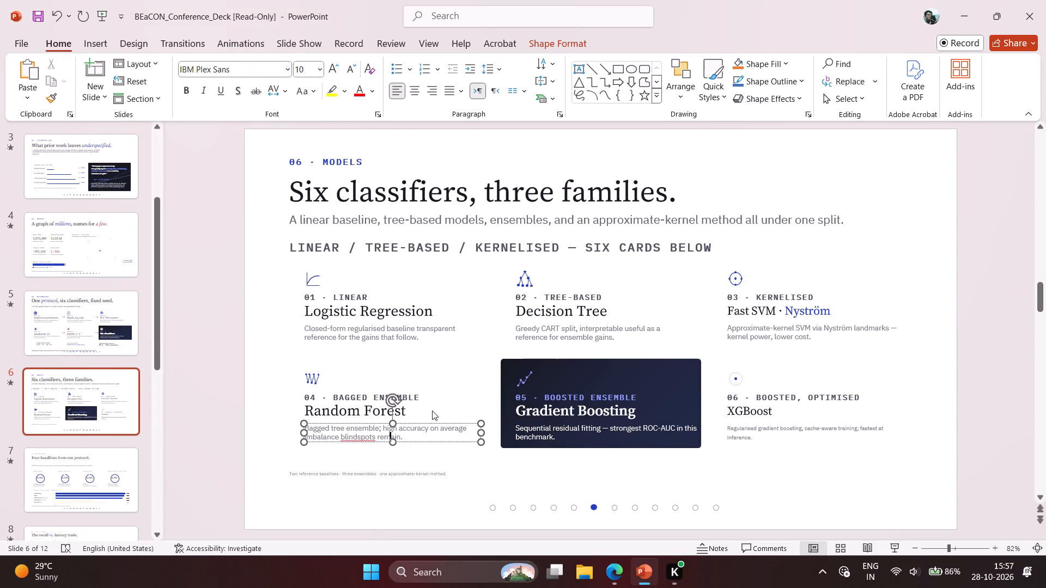
pyautogui.click(588, 431)
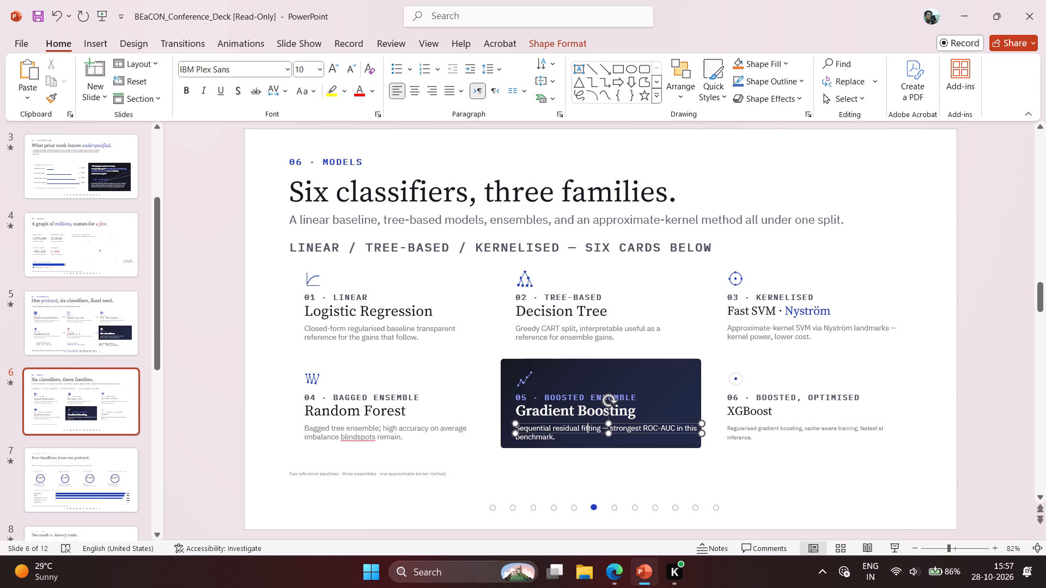
pyautogui.doubleClick(607, 428)
pyautogui.press('BackSpace')
# Make the XGBoost card title bold and set its font size to 20.
pyautogui.click(729, 400)
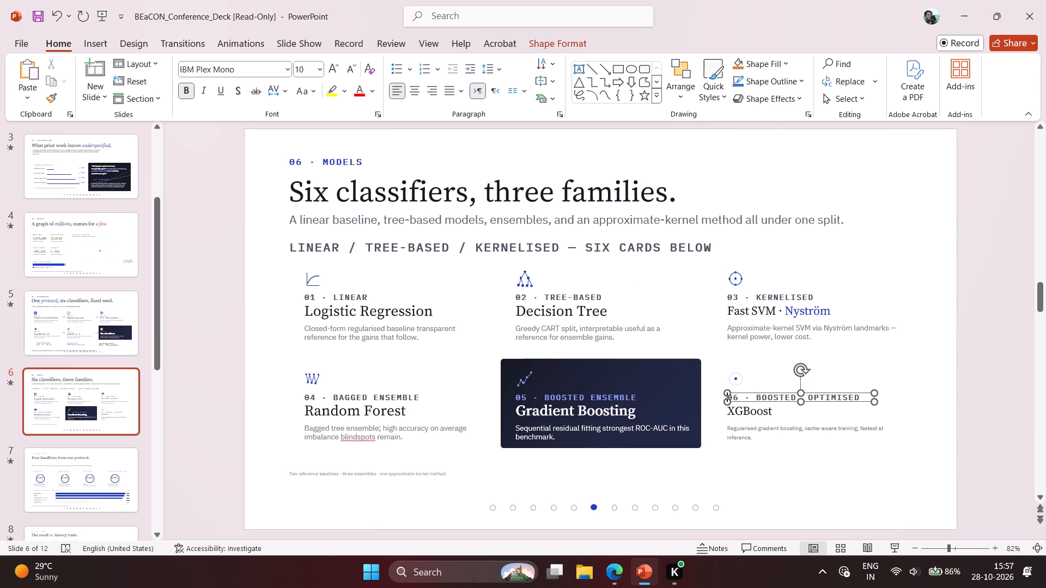
pyautogui.click(738, 415)
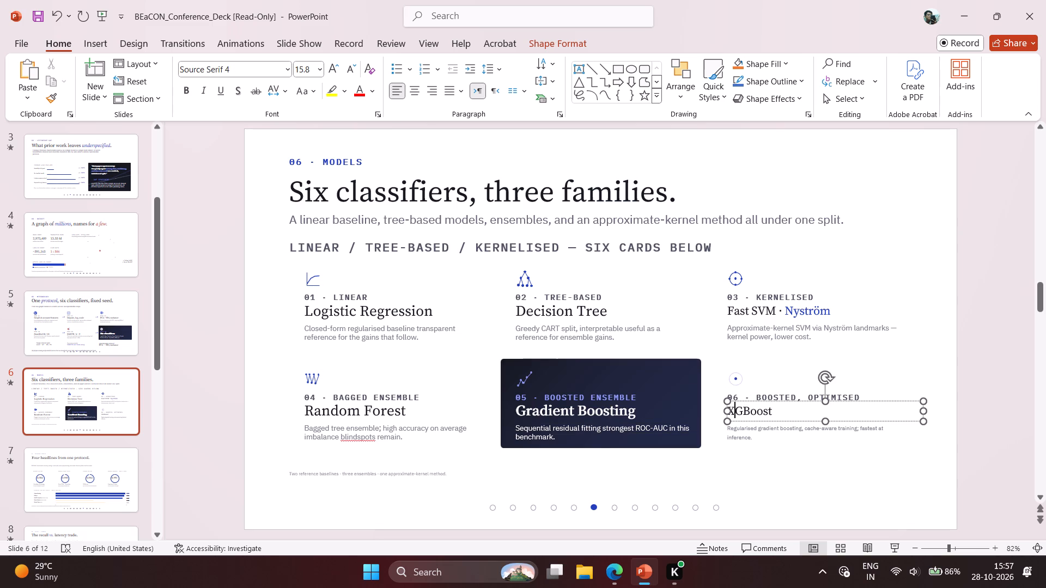
pyautogui.click(747, 421)
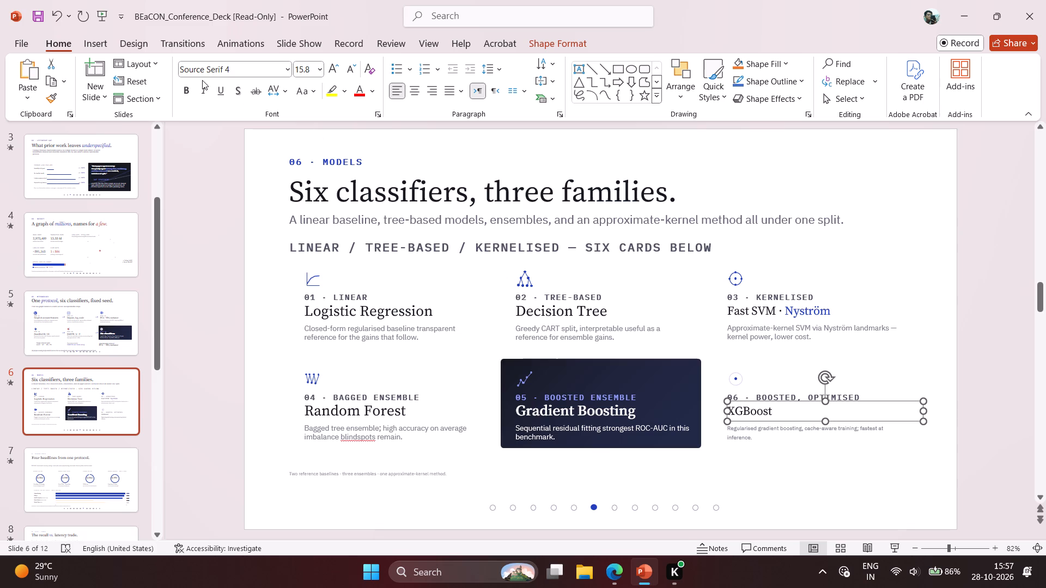
pyautogui.click(191, 85)
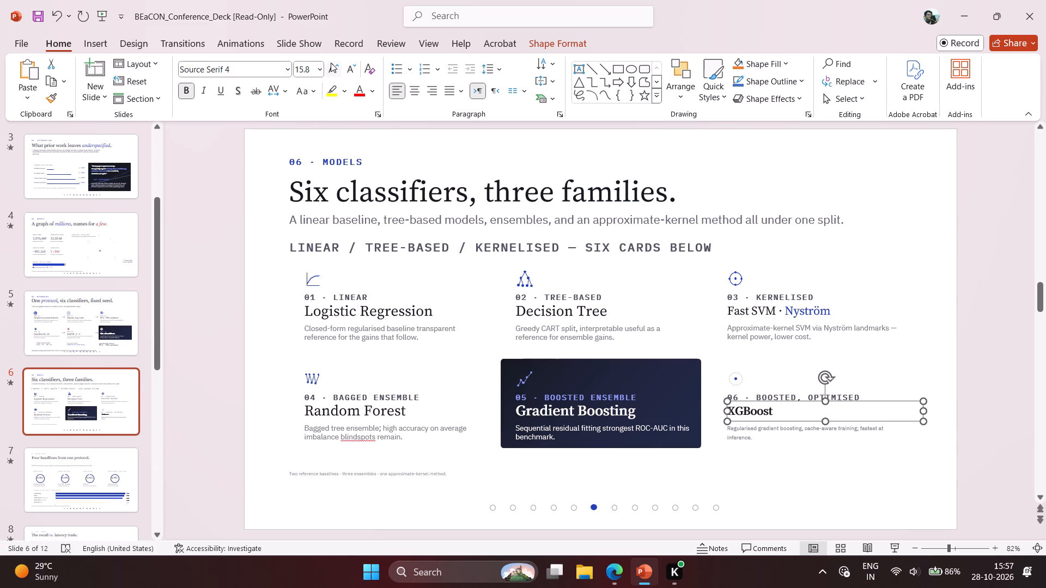
pyautogui.click(339, 69)
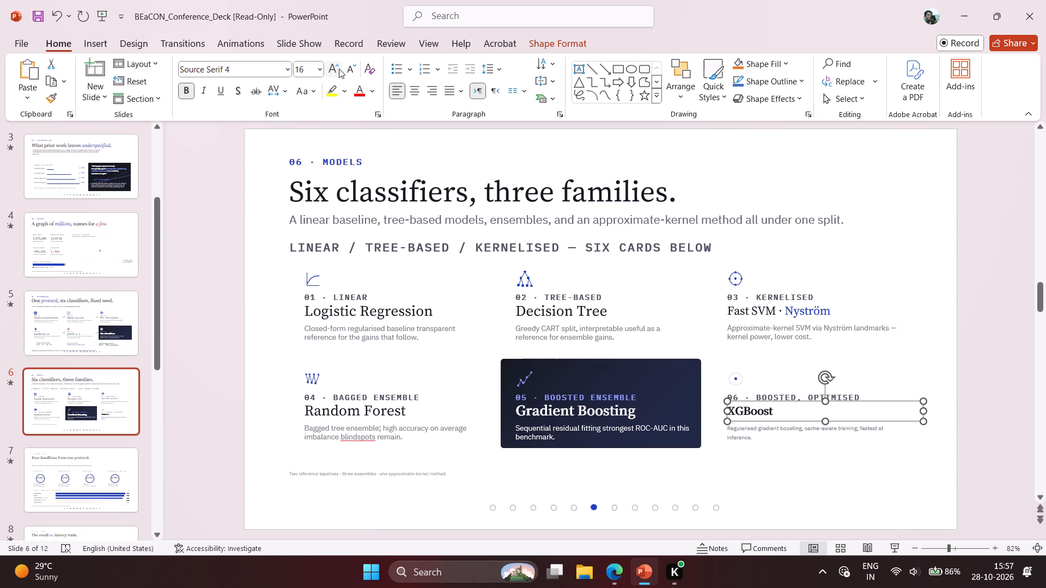
pyautogui.click(339, 69)
pyautogui.click(339, 69)
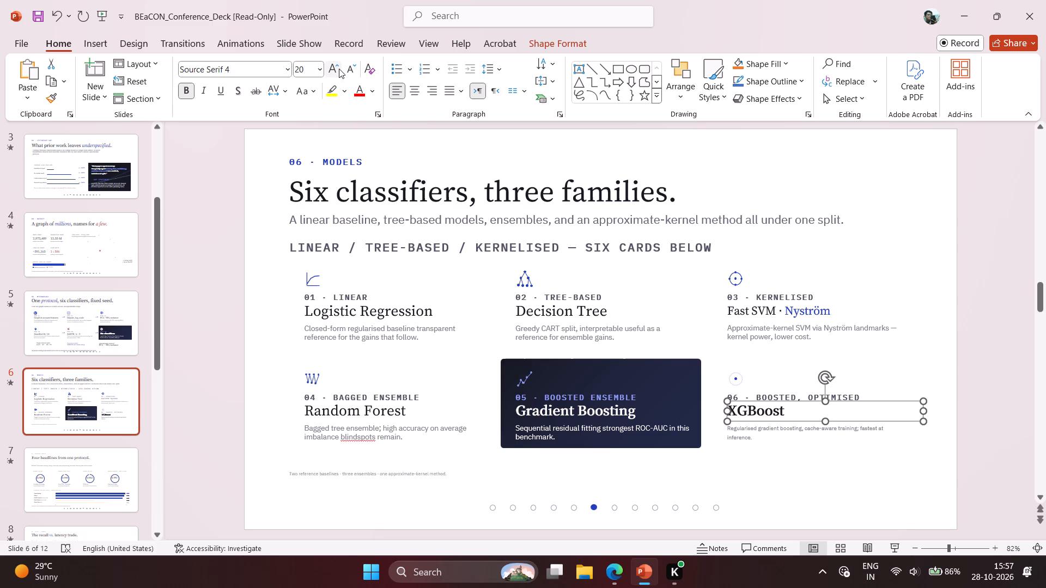
pyautogui.click(222, 218)
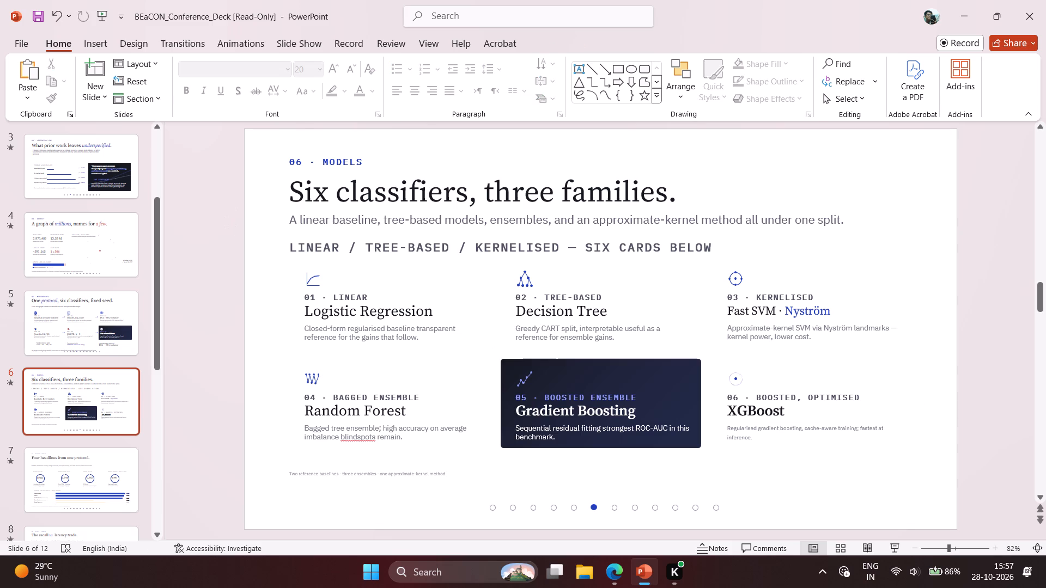
# Set the XGBoost description to font size 10 and replace the line break before "inference" with a space.
pyautogui.click(798, 388)
pyautogui.click(809, 390)
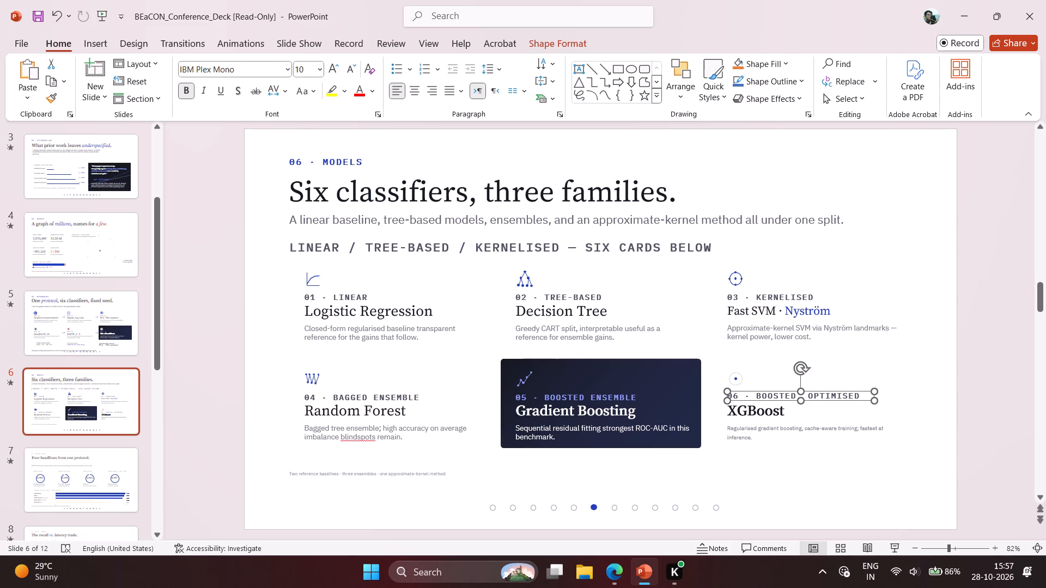
pyautogui.click(768, 432)
pyautogui.moveTo(768, 432); pyautogui.dragTo(732, 430)
pyautogui.click(748, 440)
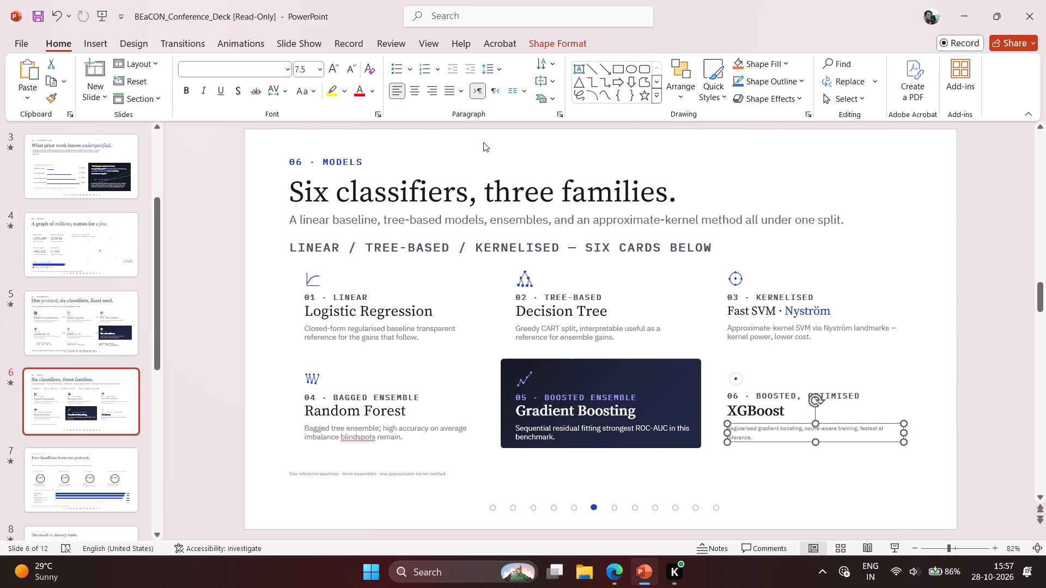
pyautogui.click(335, 65)
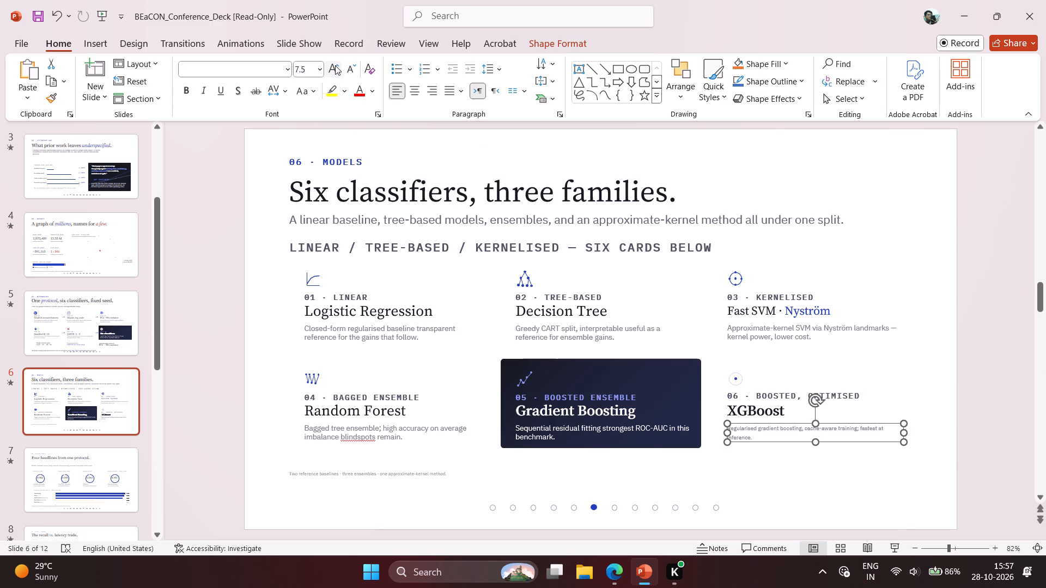
pyautogui.click(335, 65)
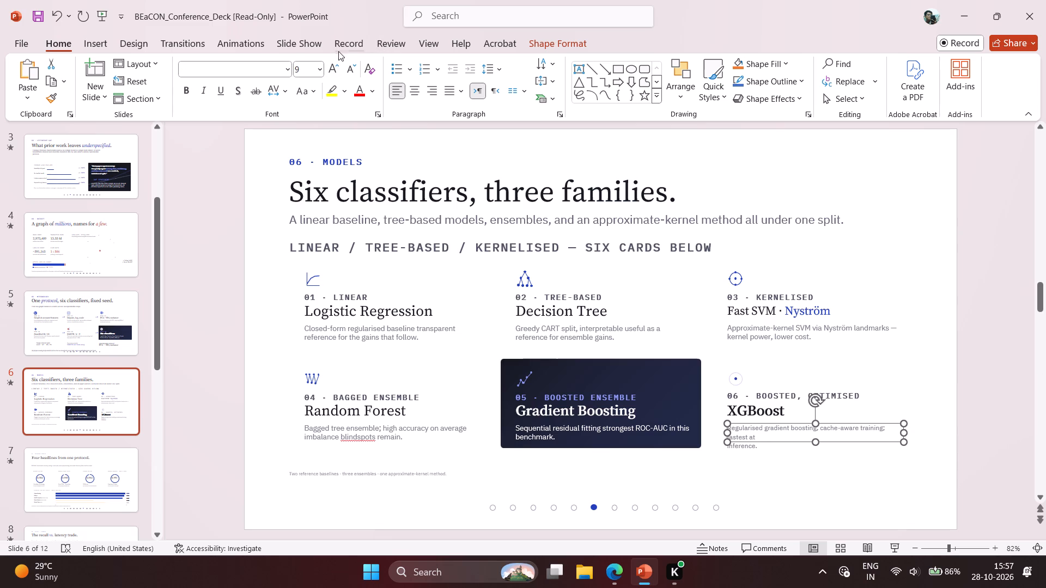
pyautogui.click(338, 69)
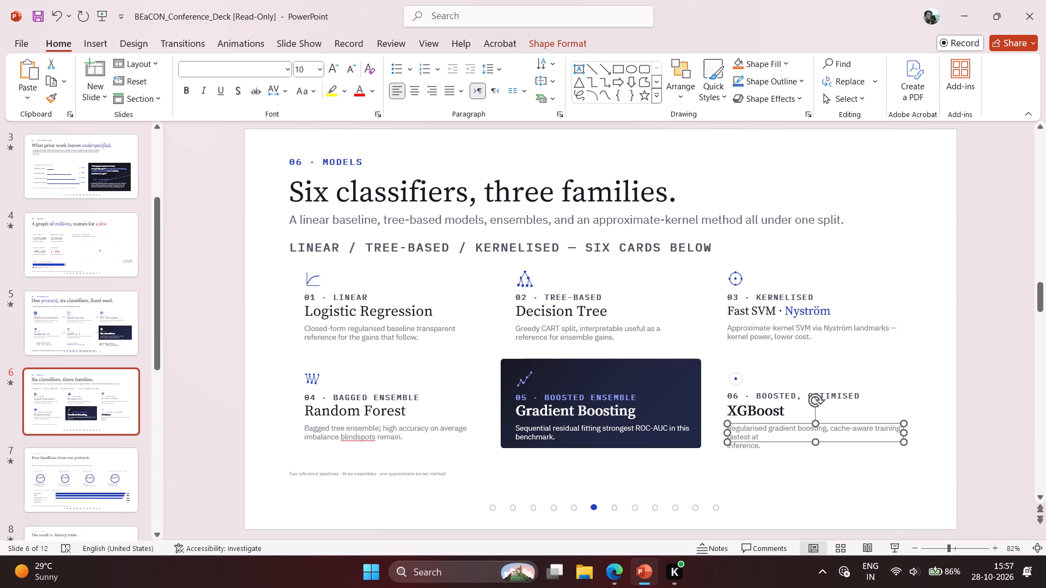
pyautogui.click(732, 444)
pyautogui.press('Left')
pyautogui.press('Left')
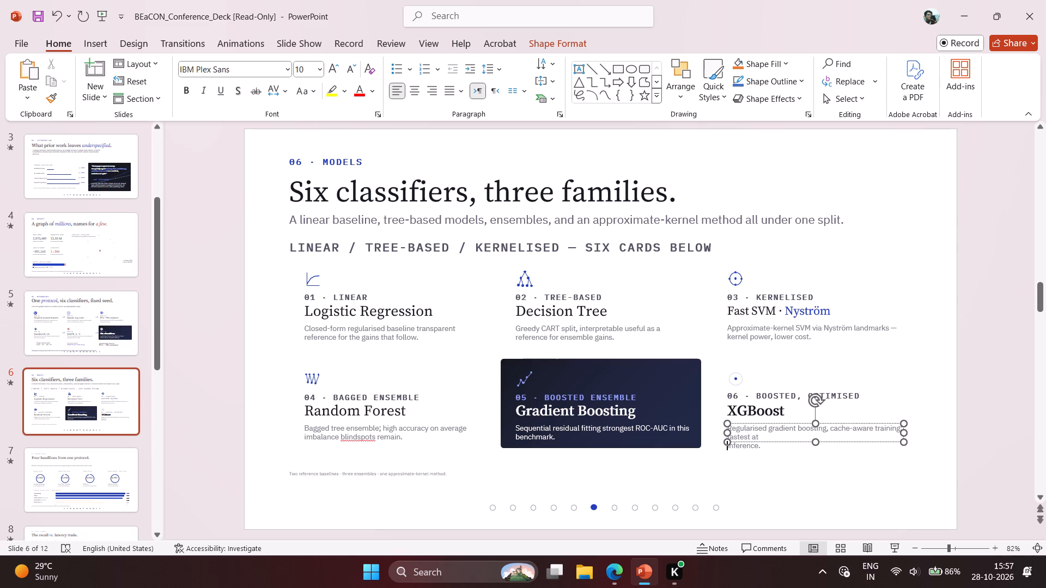
pyautogui.press('BackSpace')
pyautogui.press('space')
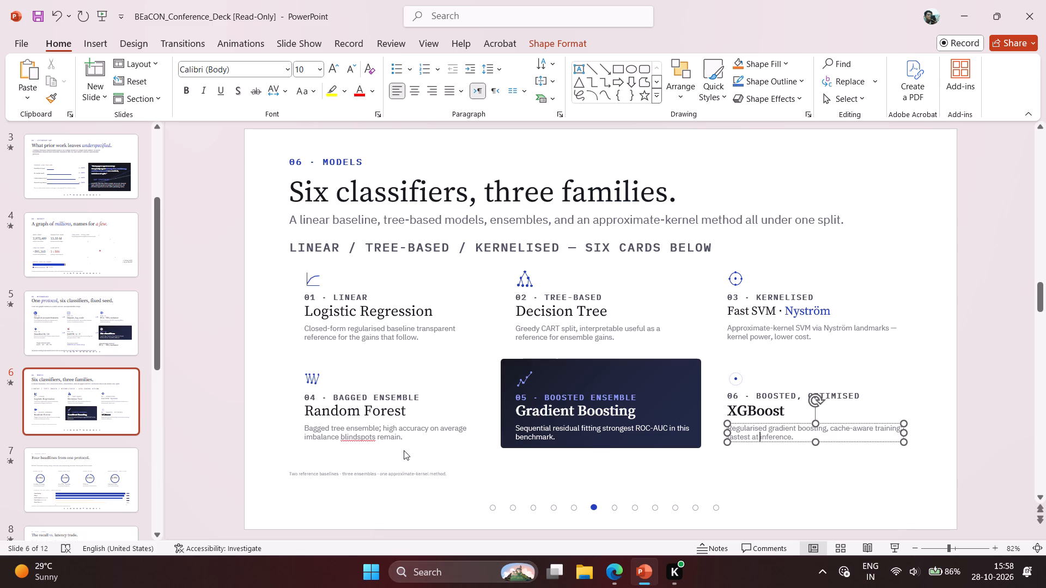
# Set the "Two reference baselines" footnote to font size 16 and enlarge its text box so the sentence fits on one line.
pyautogui.click(403, 469)
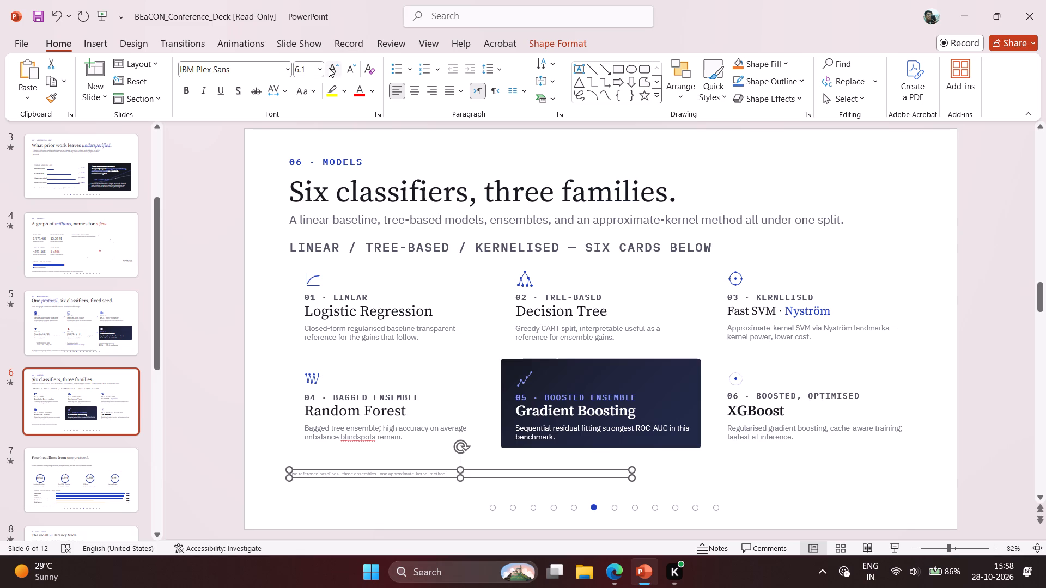
pyautogui.tripleClick(329, 68)
pyautogui.tripleClick(329, 68)
pyautogui.doubleClick(329, 68)
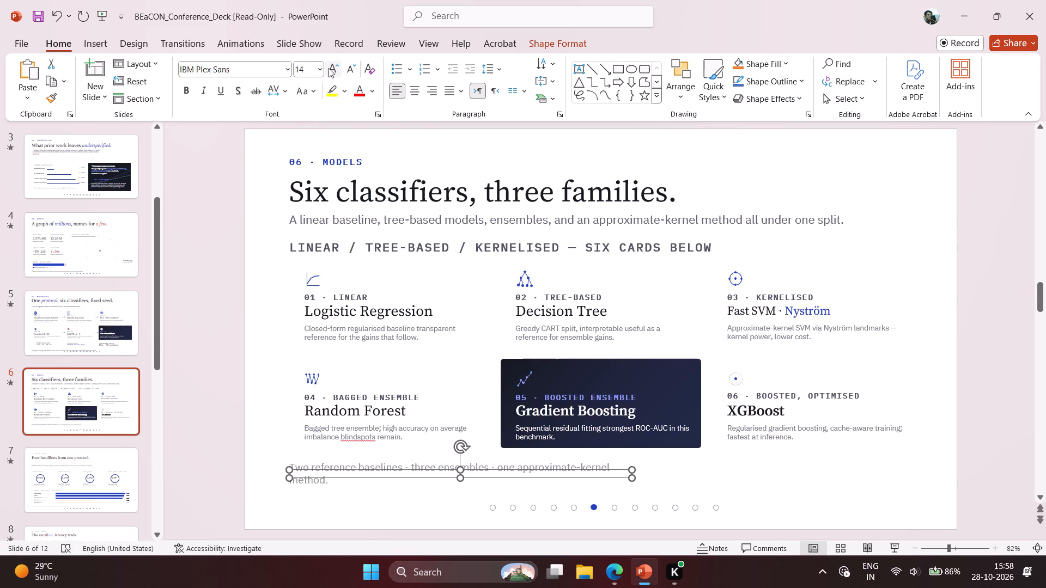
pyautogui.click(329, 68)
pyautogui.click(329, 68)
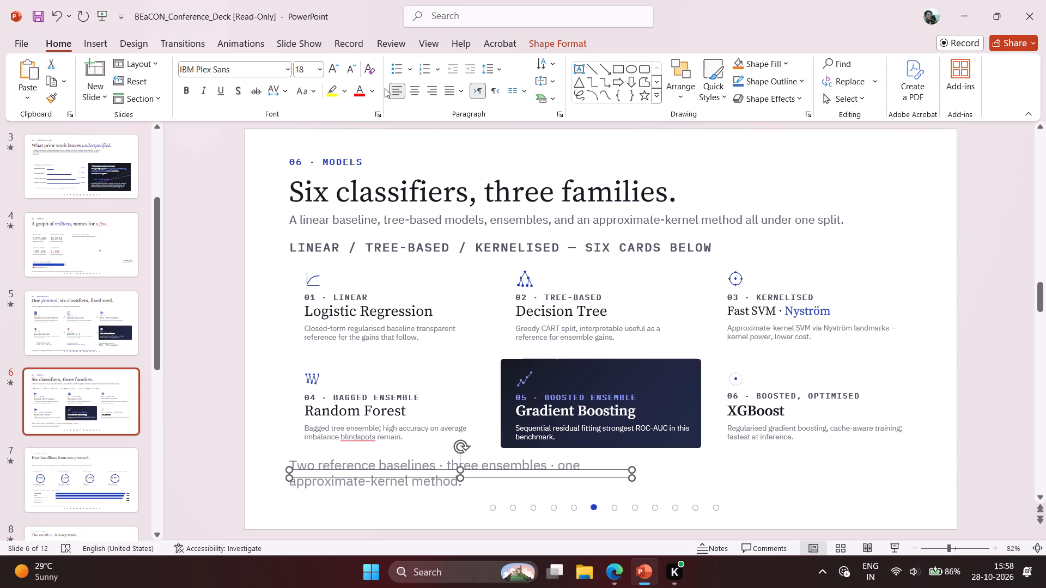
pyautogui.click(353, 65)
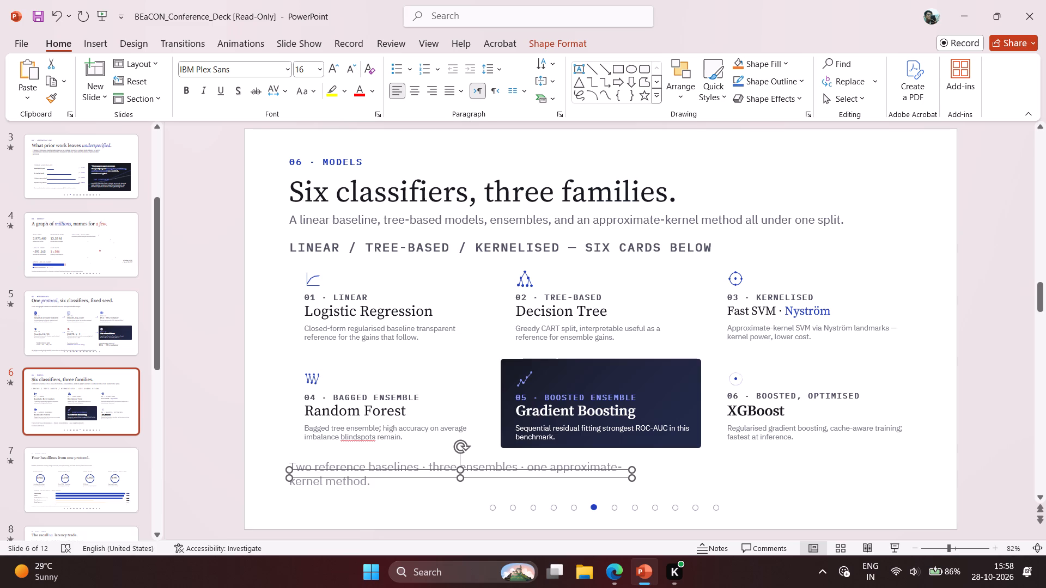
pyautogui.moveTo(631, 480); pyautogui.dragTo(713, 501)
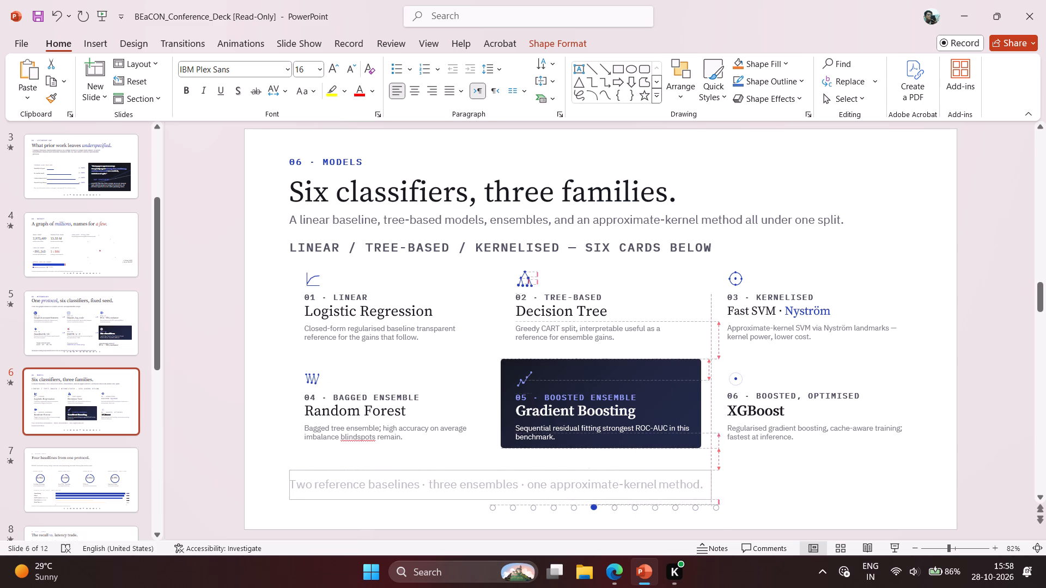
pyautogui.moveTo(713, 501); pyautogui.dragTo(727, 499)
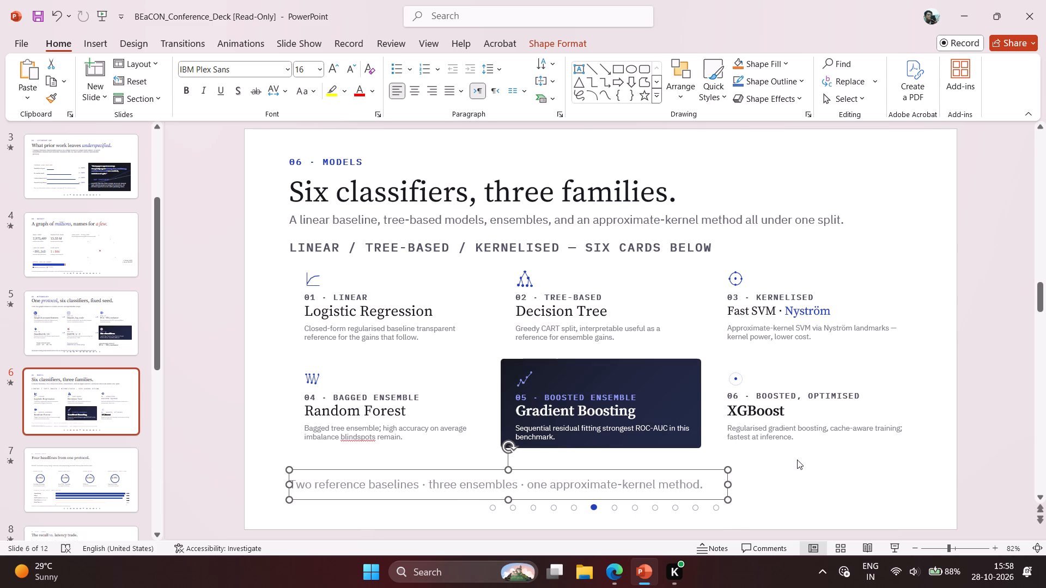
pyautogui.click(989, 375)
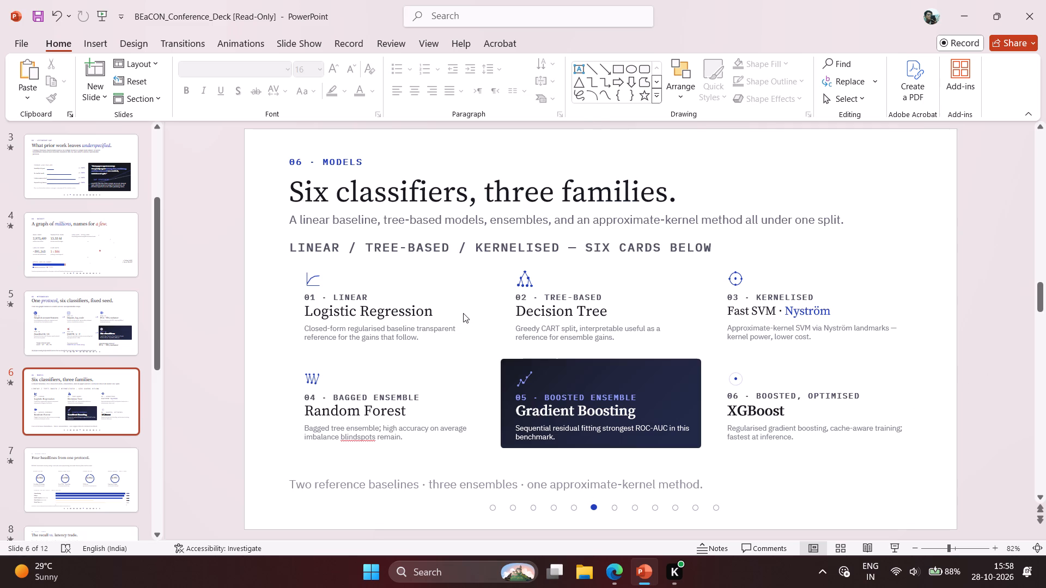
# Increase the font size of all text in the six model cards by one increment, bringing the descriptions to 10.5.
pyautogui.click(437, 335)
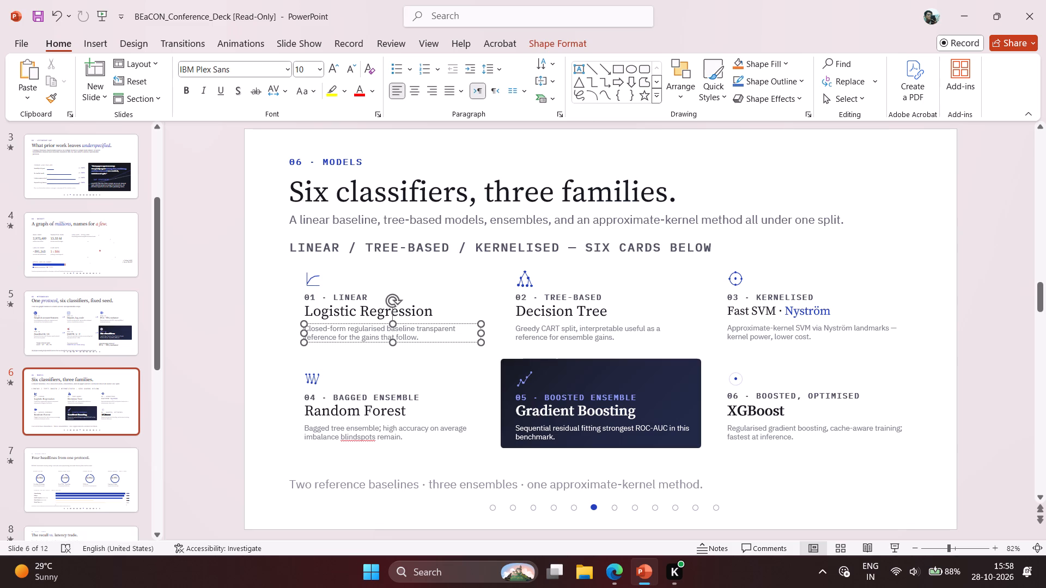
pyautogui.click(421, 433)
pyautogui.click(540, 325)
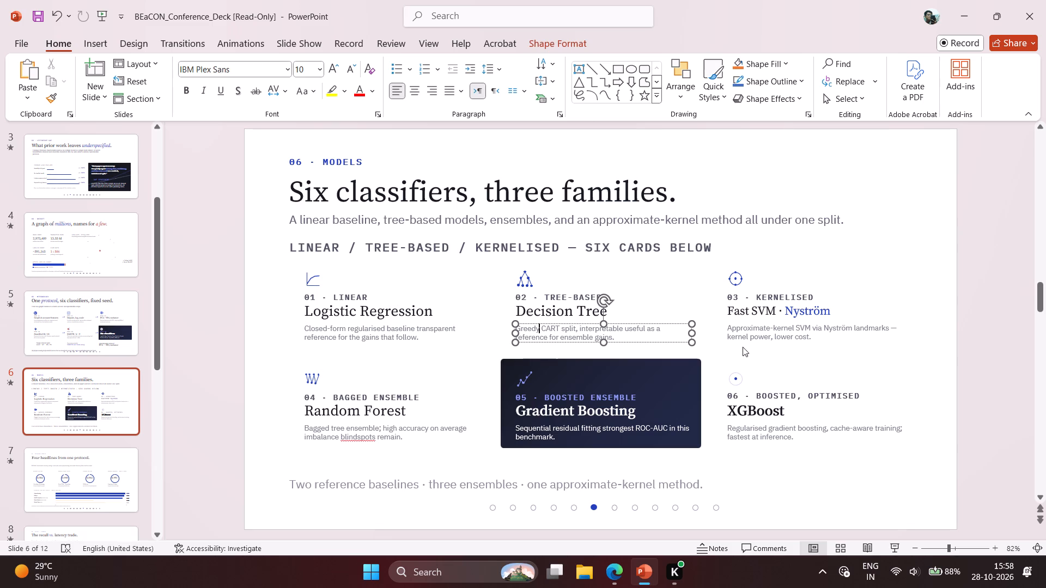
pyautogui.click(763, 333)
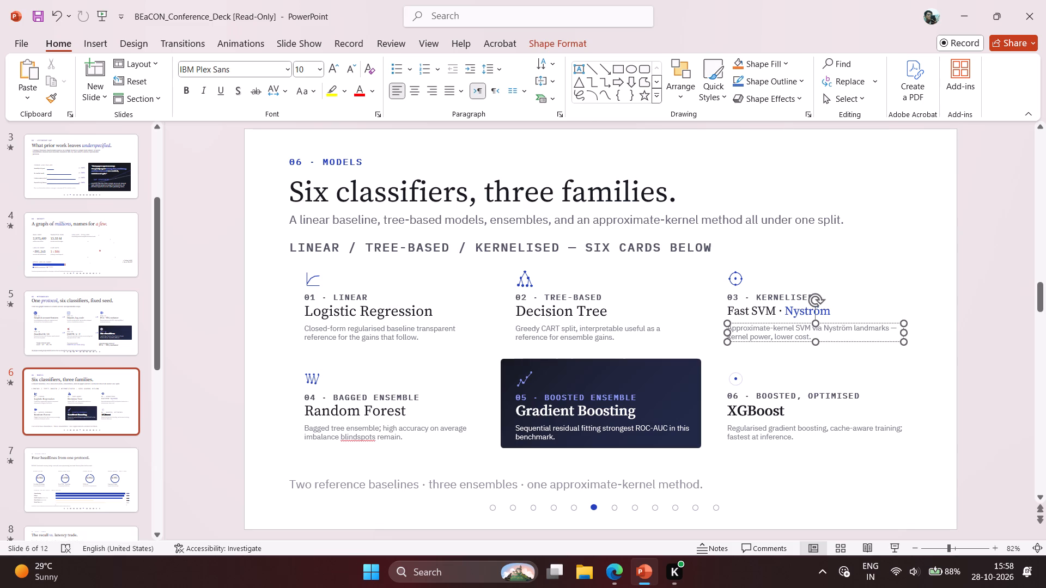
pyautogui.click(774, 432)
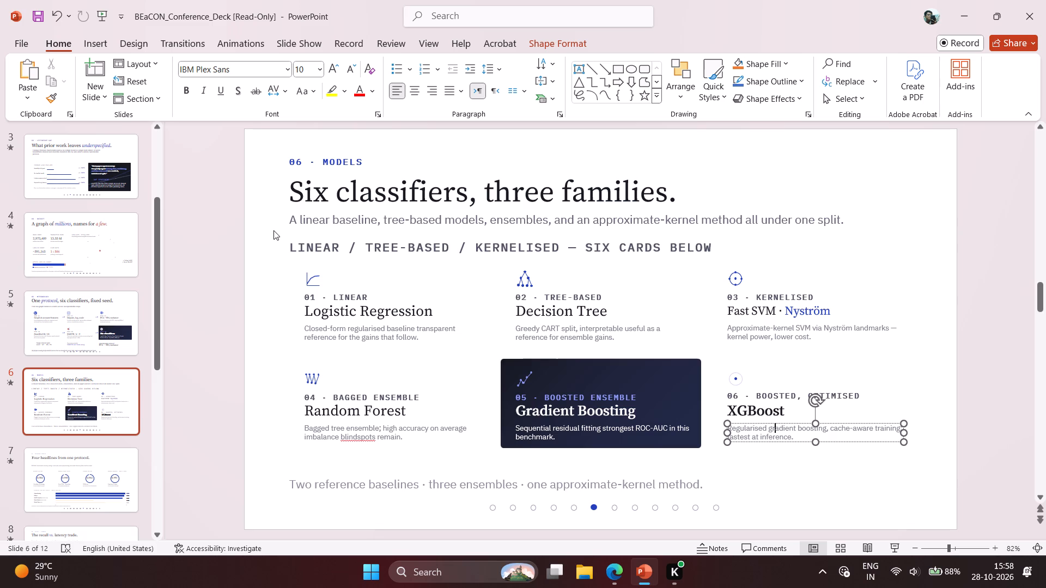
pyautogui.click(288, 265)
pyautogui.moveTo(288, 265); pyautogui.dragTo(790, 423)
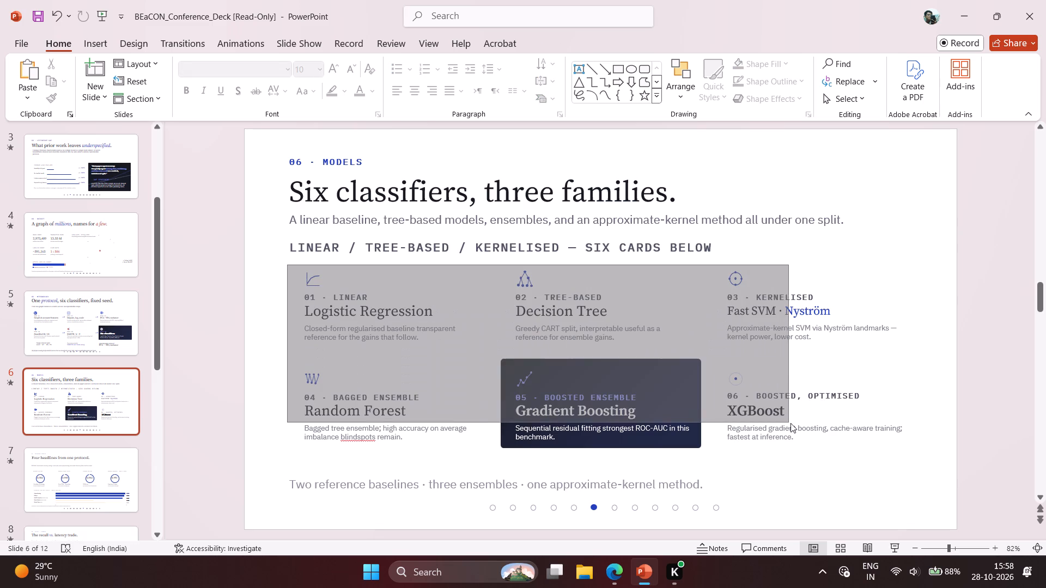
pyautogui.moveTo(790, 423); pyautogui.dragTo(943, 463)
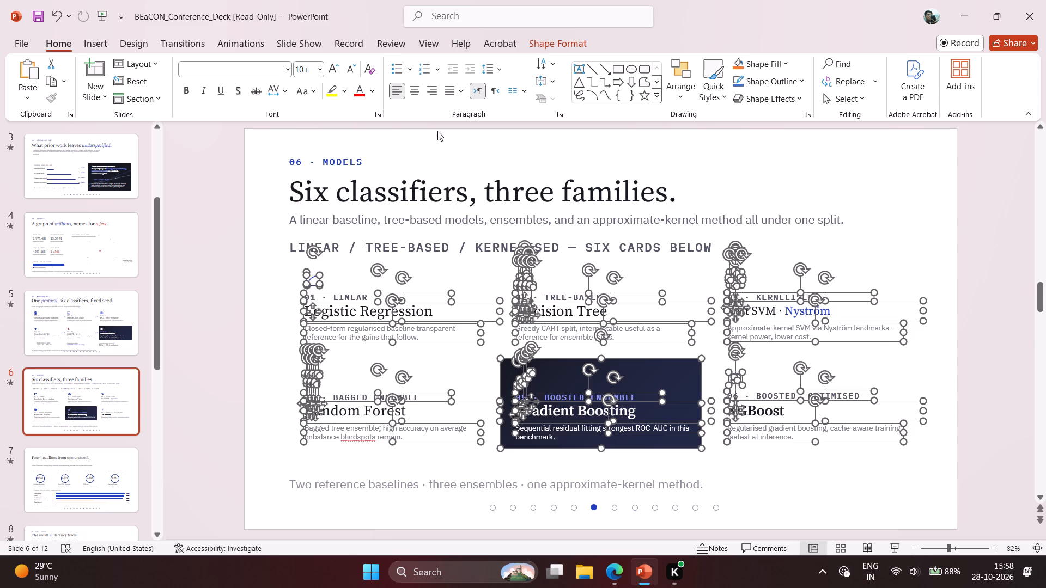
pyautogui.click(339, 66)
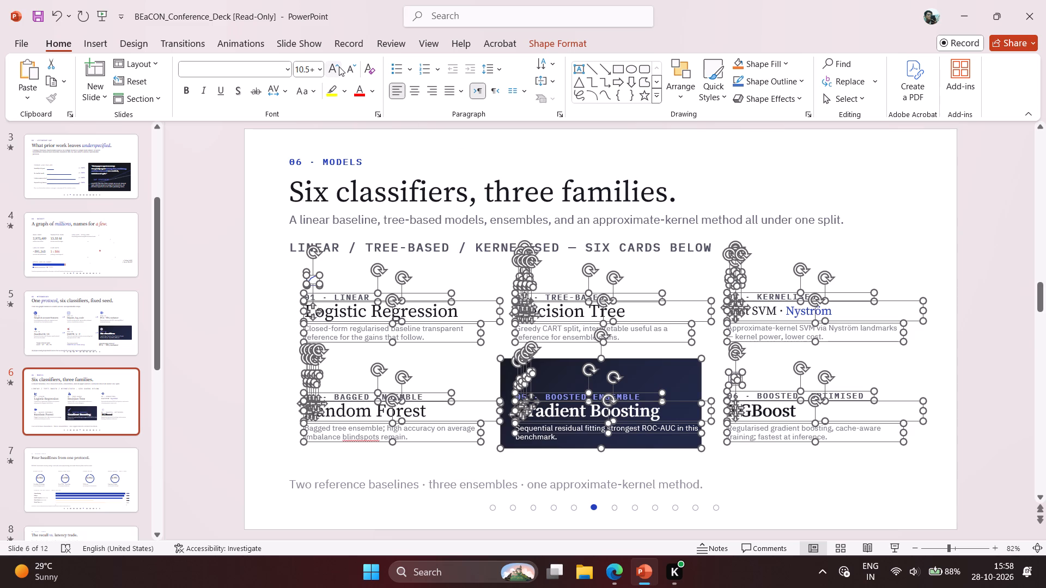
pyautogui.click(226, 239)
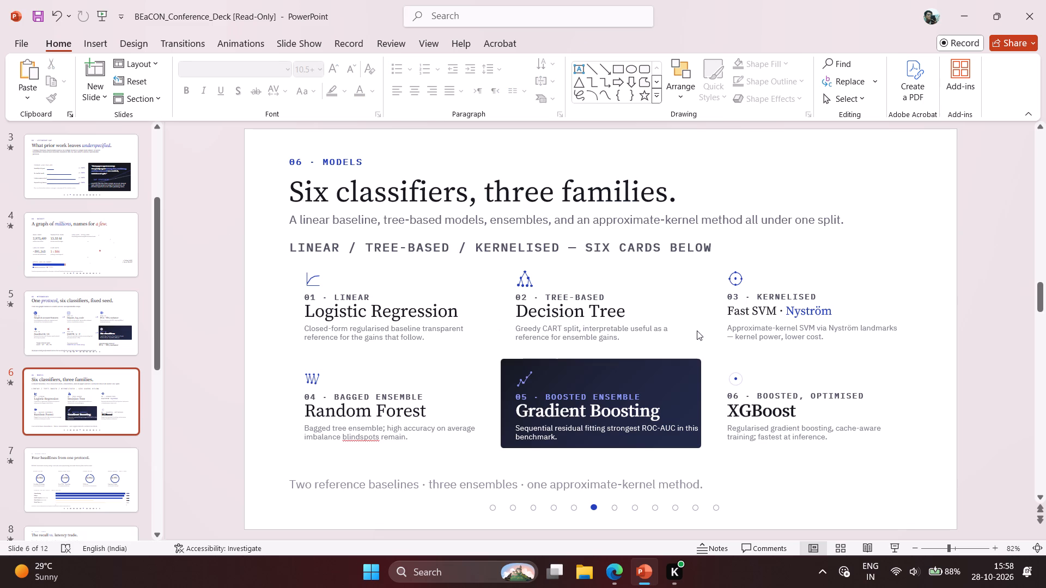
# In the Fast SVM · Nyström description, delete the dash and extra space after "landmarks".
pyautogui.click(732, 336)
pyautogui.press('BackSpace')
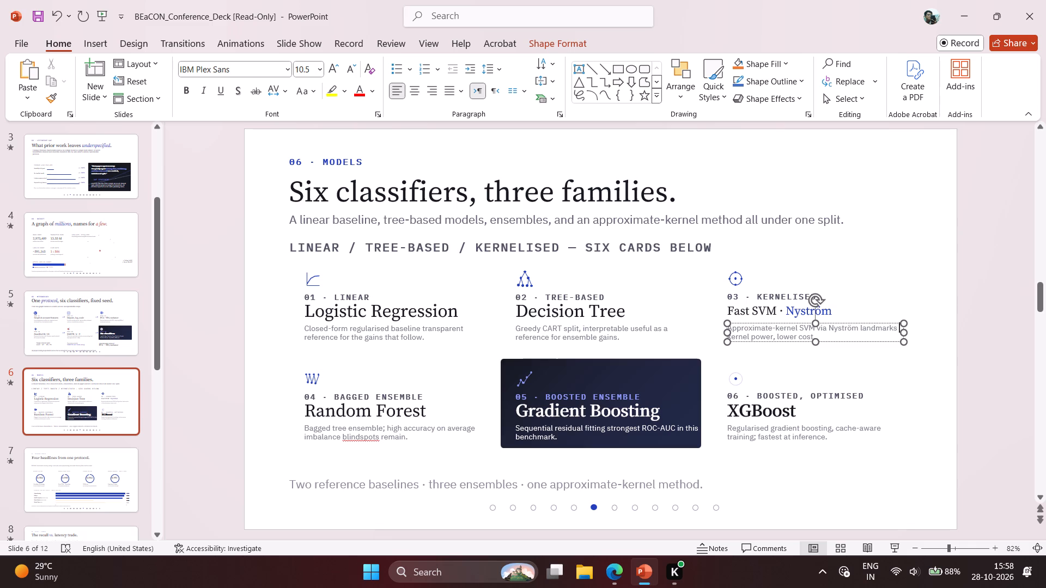
pyautogui.press('BackSpace')
# On slide 7, make the "07 · HEADLINE RESULTS" label bold and set its font size to 12.
pyautogui.click(970, 352)
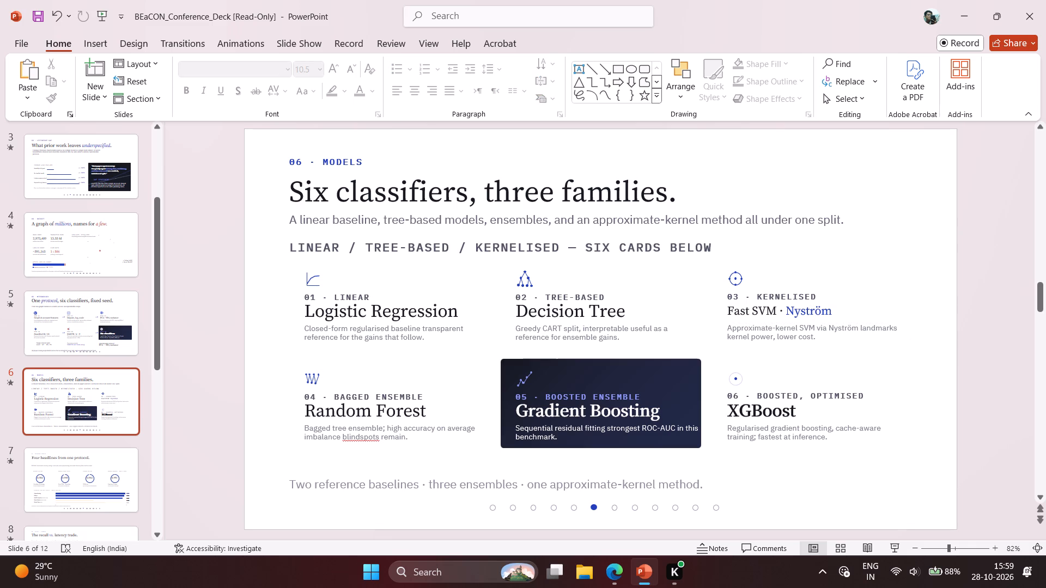
pyautogui.press('Right')
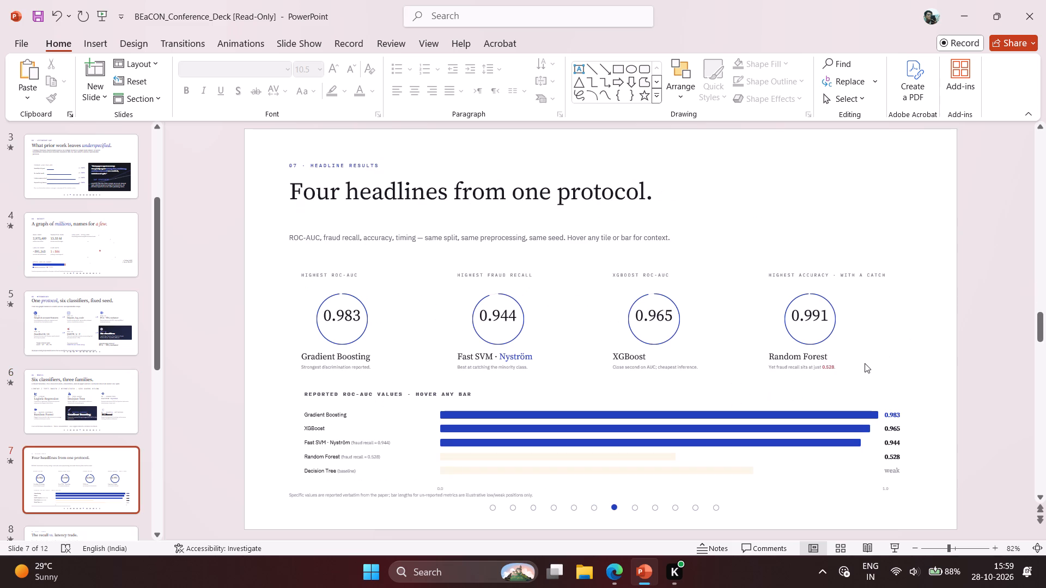
pyautogui.click(369, 161)
pyautogui.hotkey('ctrl', 'b')
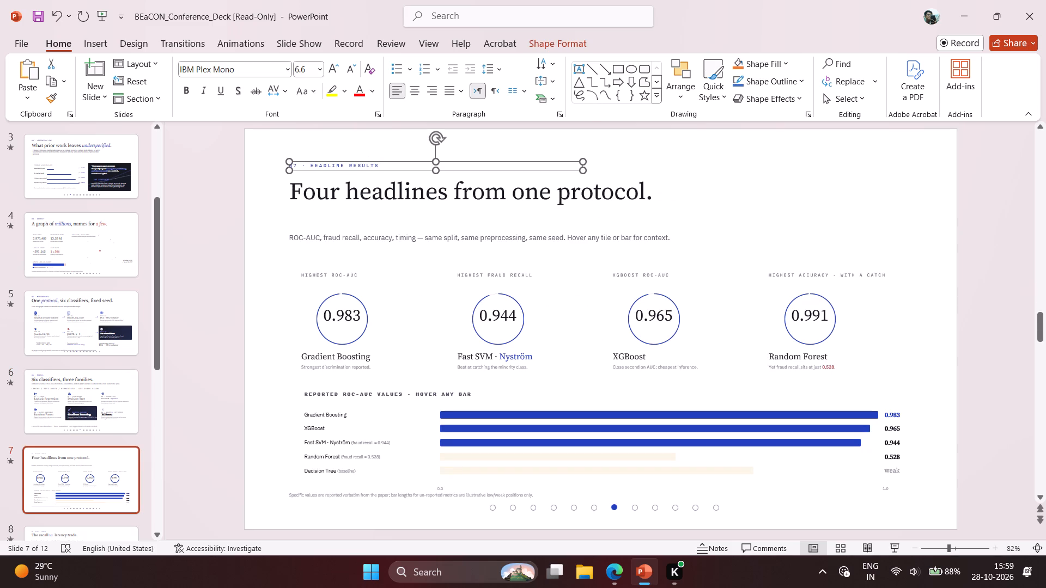
pyautogui.click(319, 73)
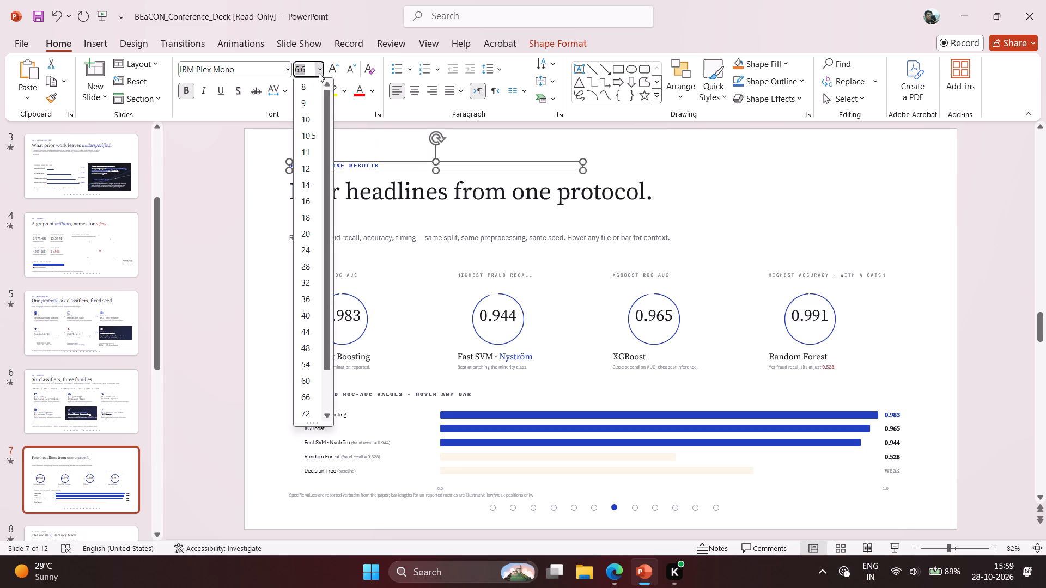
pyautogui.click(309, 173)
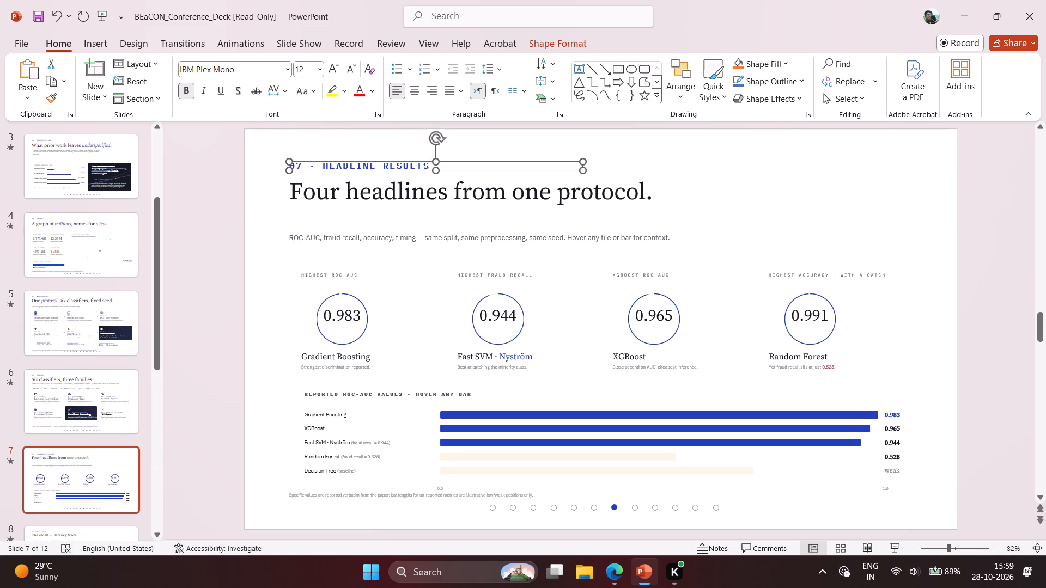
# Set the title "Four headlines from one protocol." to font size 40 and move it slightly down, keeping its left alignment.
pyautogui.click(312, 181)
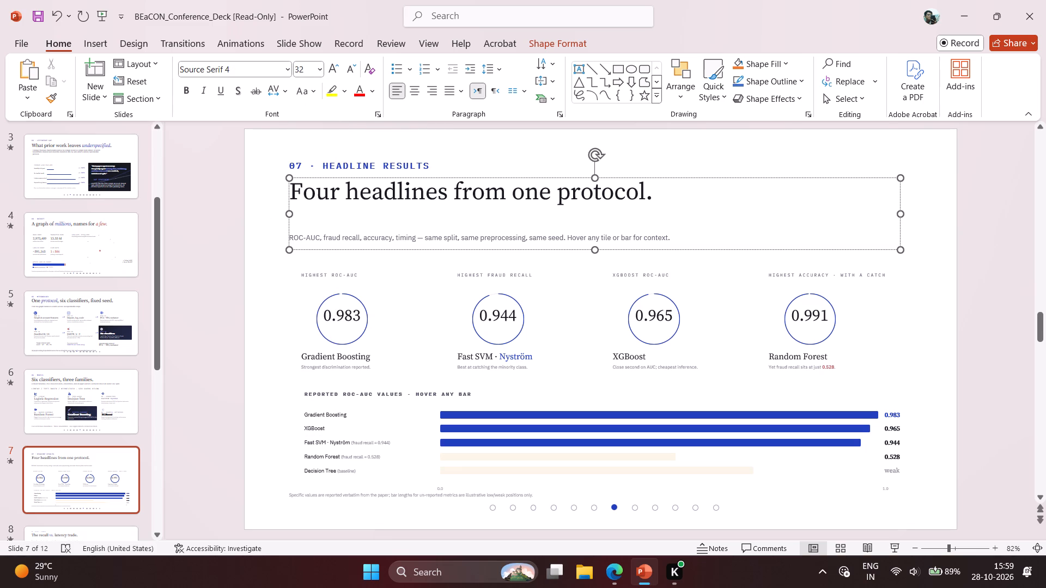
pyautogui.click(338, 247)
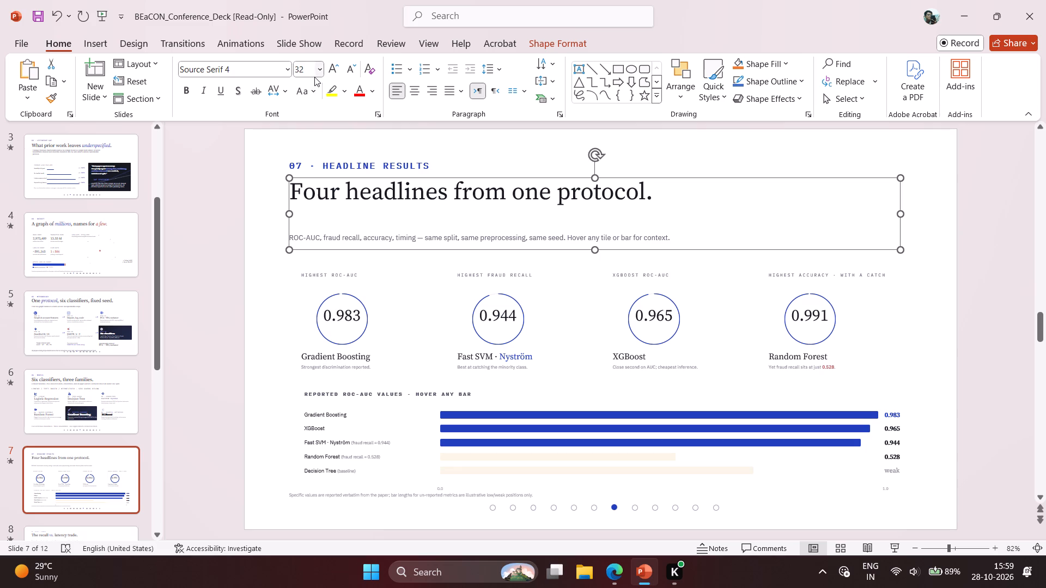
pyautogui.click(314, 73)
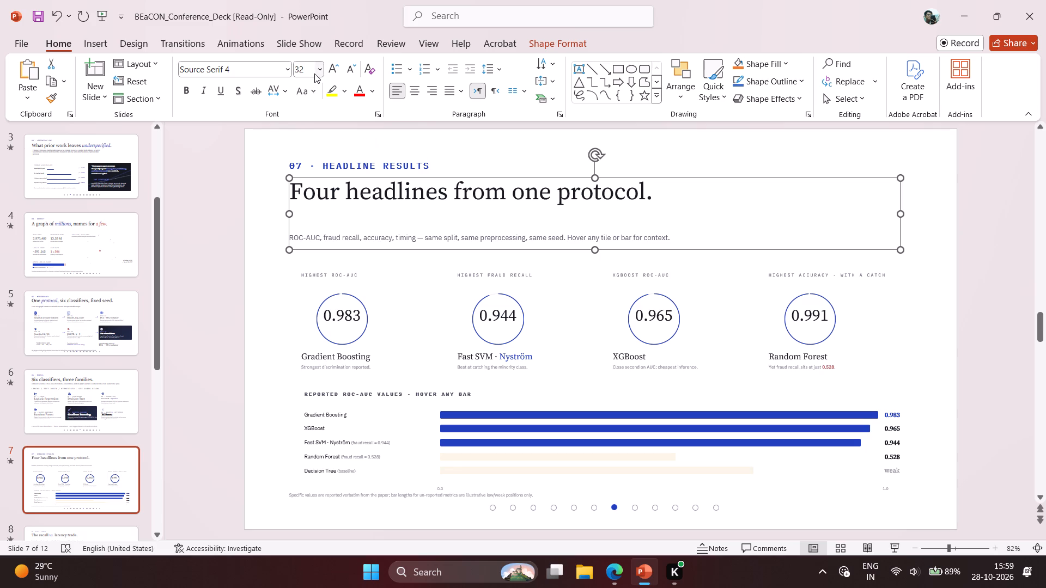
pyautogui.click(319, 62)
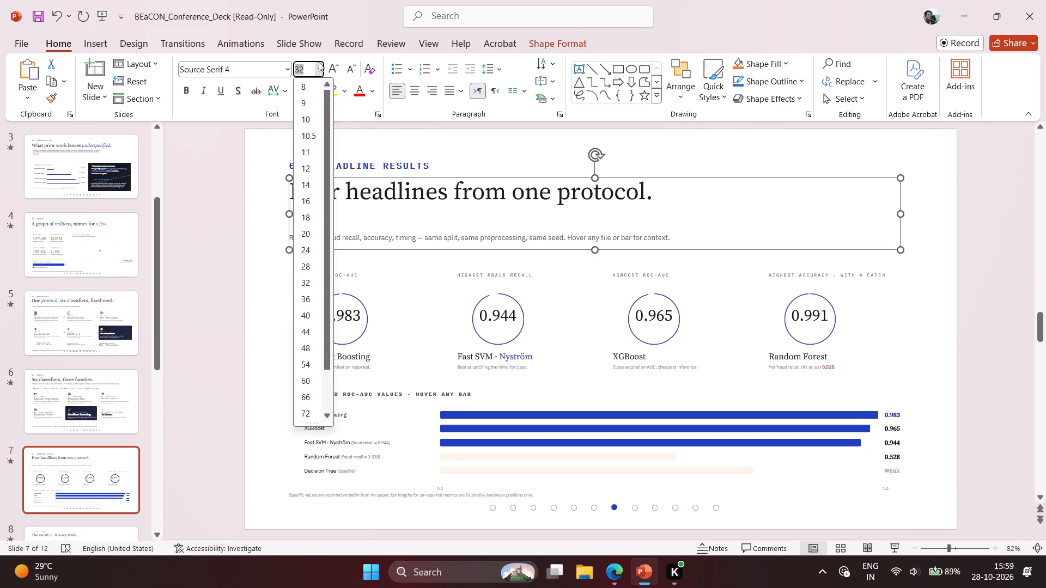
pyautogui.click(309, 317)
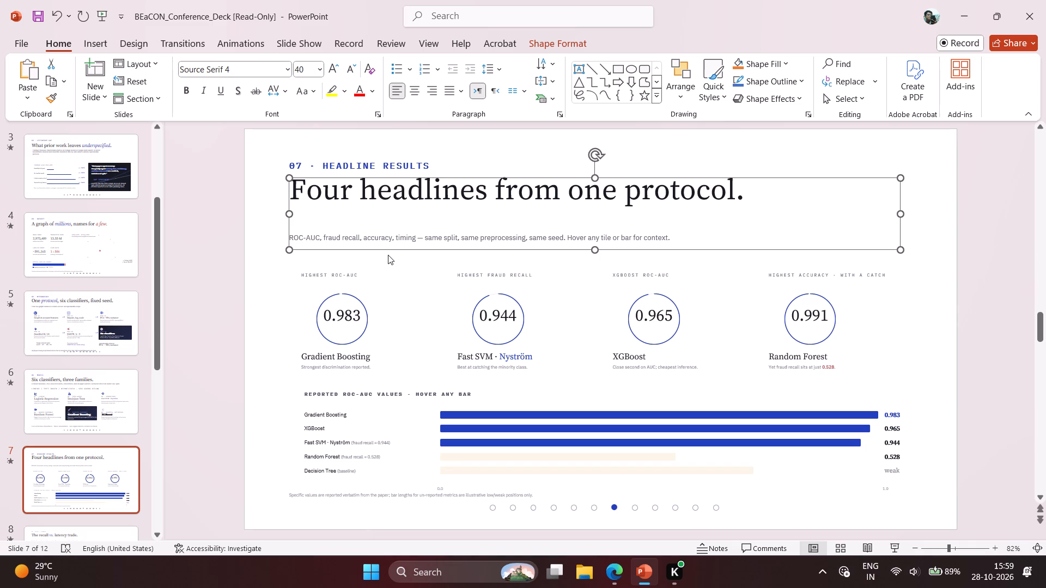
pyautogui.moveTo(391, 252); pyautogui.dragTo(392, 254)
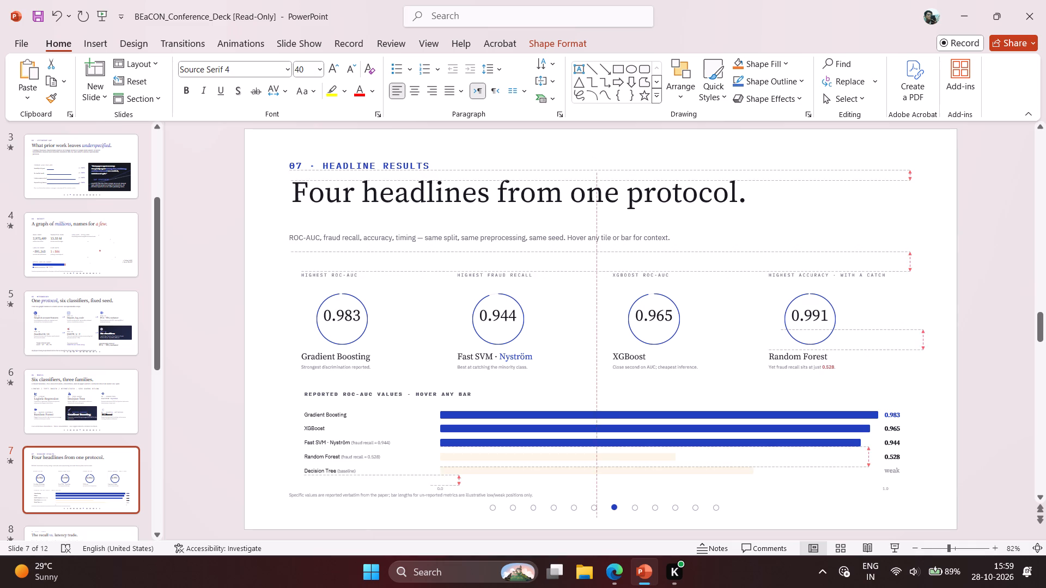
pyautogui.moveTo(392, 254); pyautogui.dragTo(388, 258)
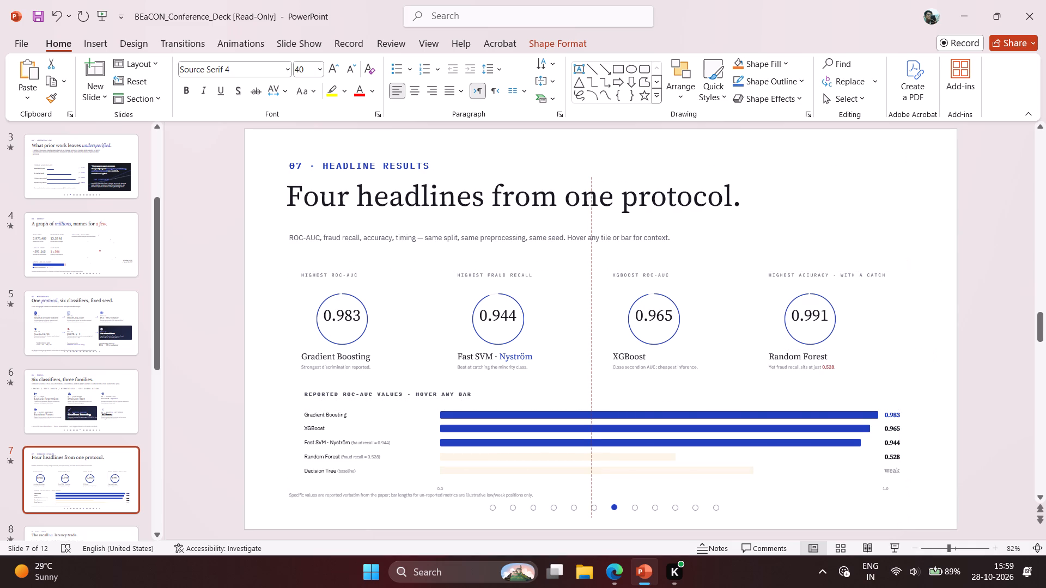
pyautogui.moveTo(388, 258); pyautogui.dragTo(391, 259)
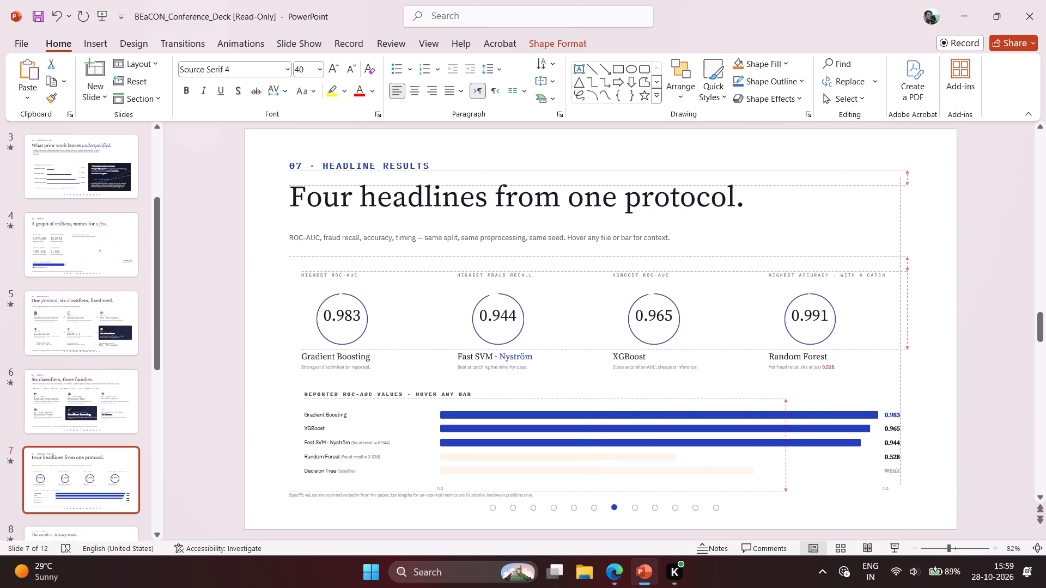
pyautogui.moveTo(391, 259); pyautogui.dragTo(391, 259)
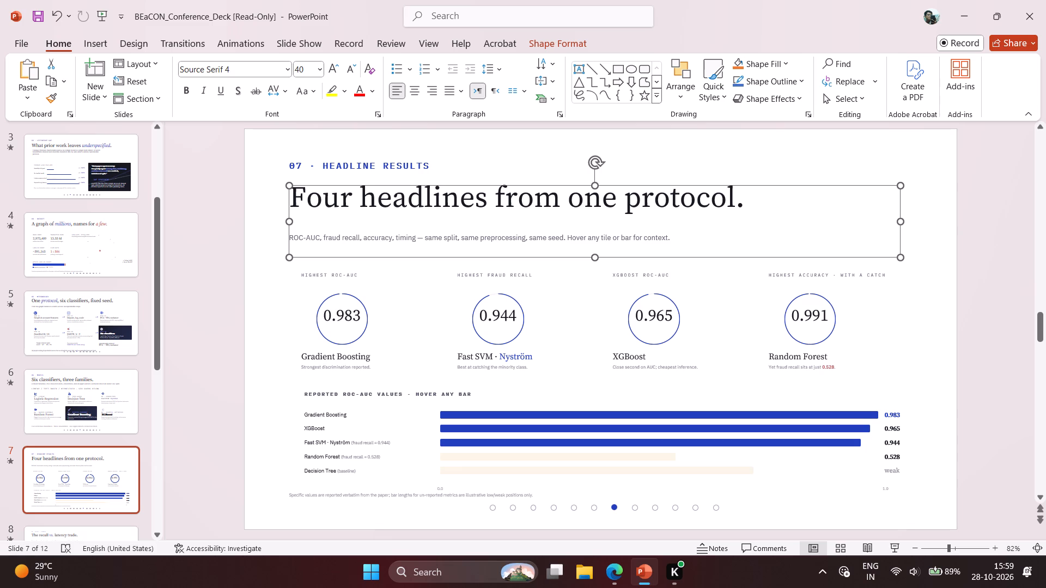
# Set the ROC-AUC subtitle line to font size 14 and widen its text box so the sentence fits on one line.
pyautogui.click(360, 242)
pyautogui.hotkey('ctrl', 'a')
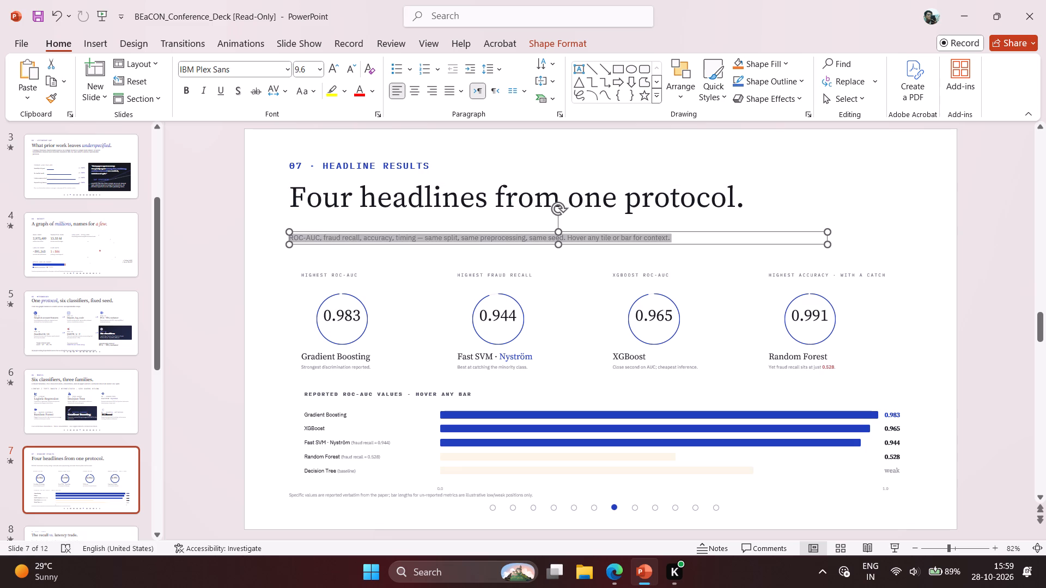
pyautogui.click(329, 72)
pyautogui.tripleClick(329, 72)
pyautogui.click(329, 72)
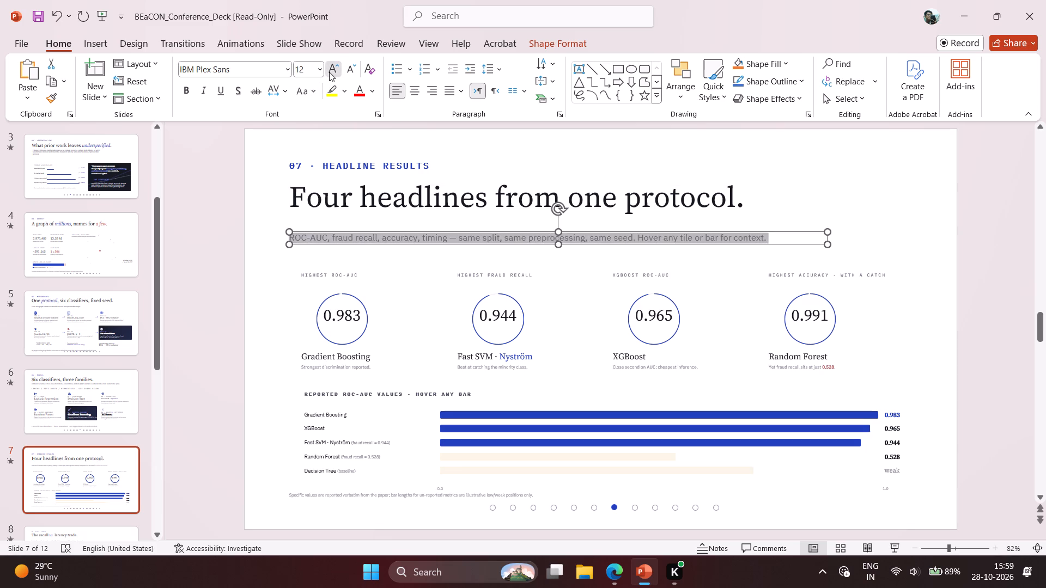
pyautogui.click(329, 72)
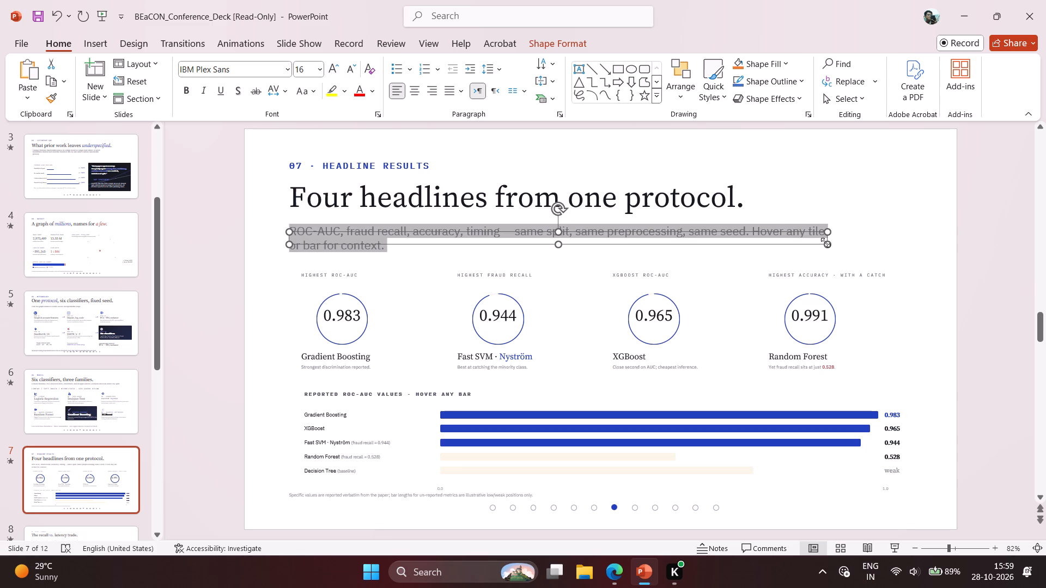
pyautogui.moveTo(825, 242); pyautogui.dragTo(916, 240)
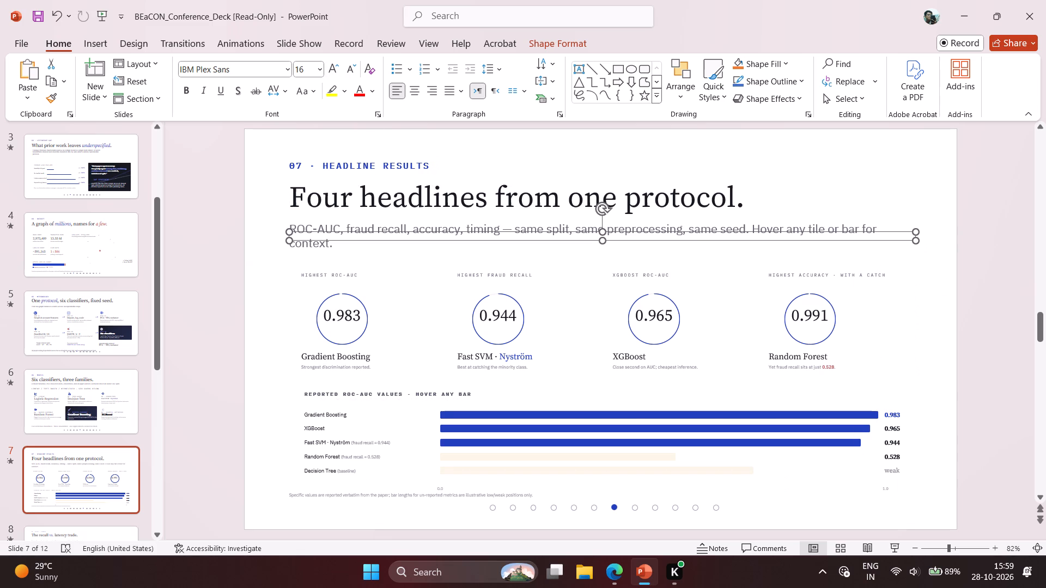
pyautogui.click(349, 68)
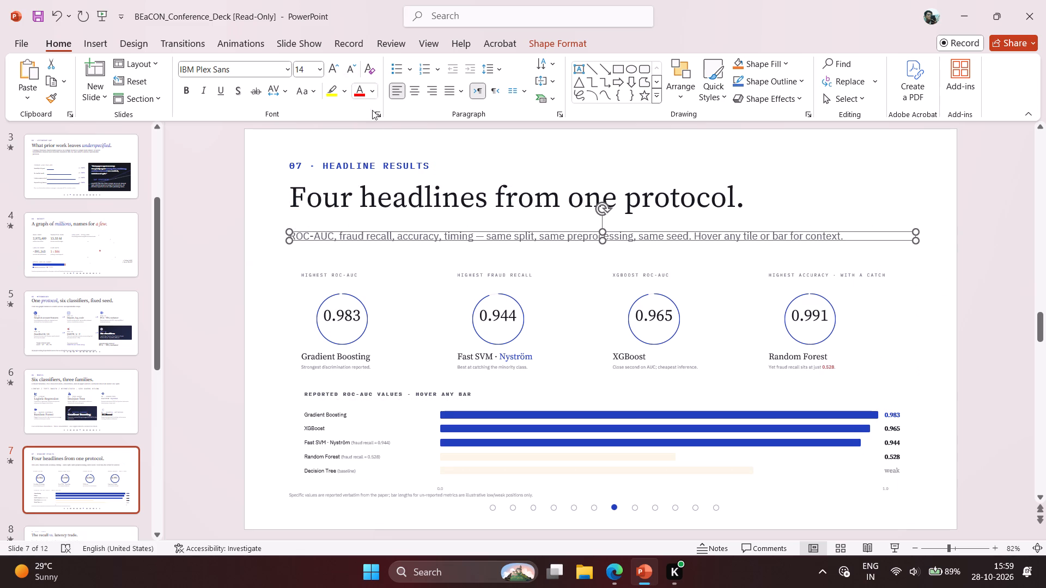
pyautogui.click(224, 192)
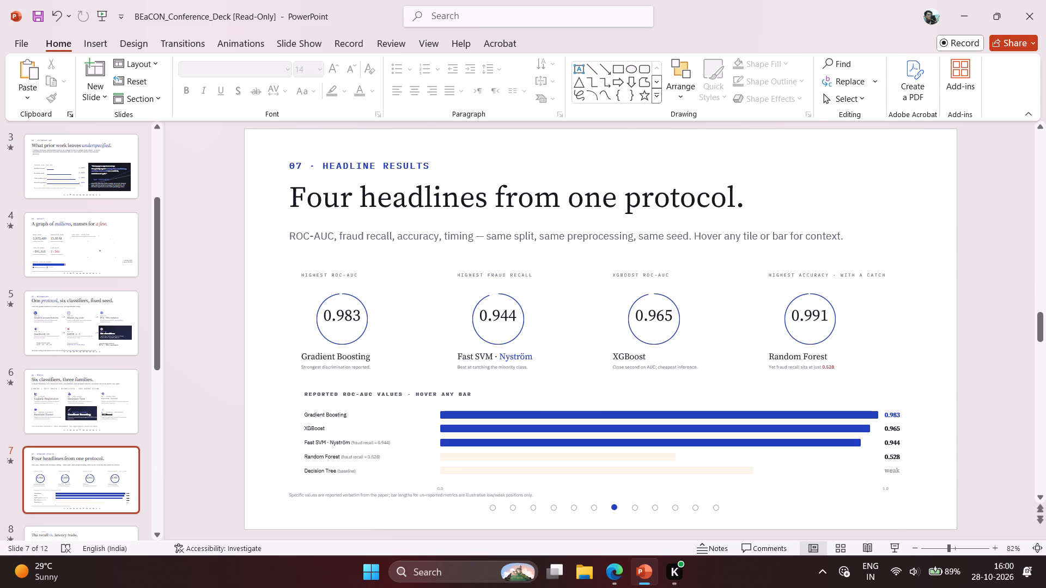
# Delete the dash after "timing" in the subtitle line.
pyautogui.doubleClick(481, 235)
pyautogui.press('BackSpace')
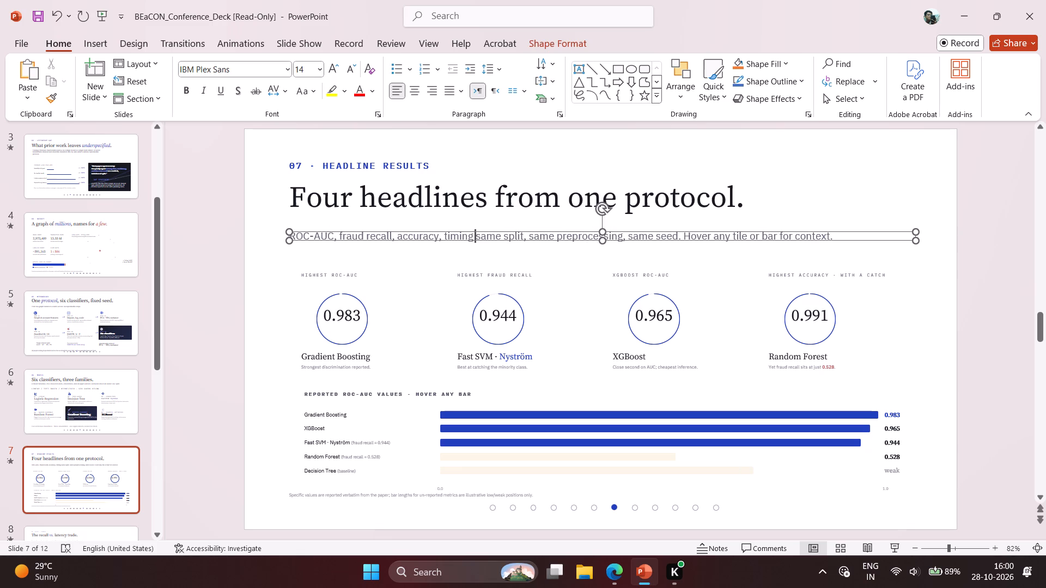
pyautogui.click(203, 178)
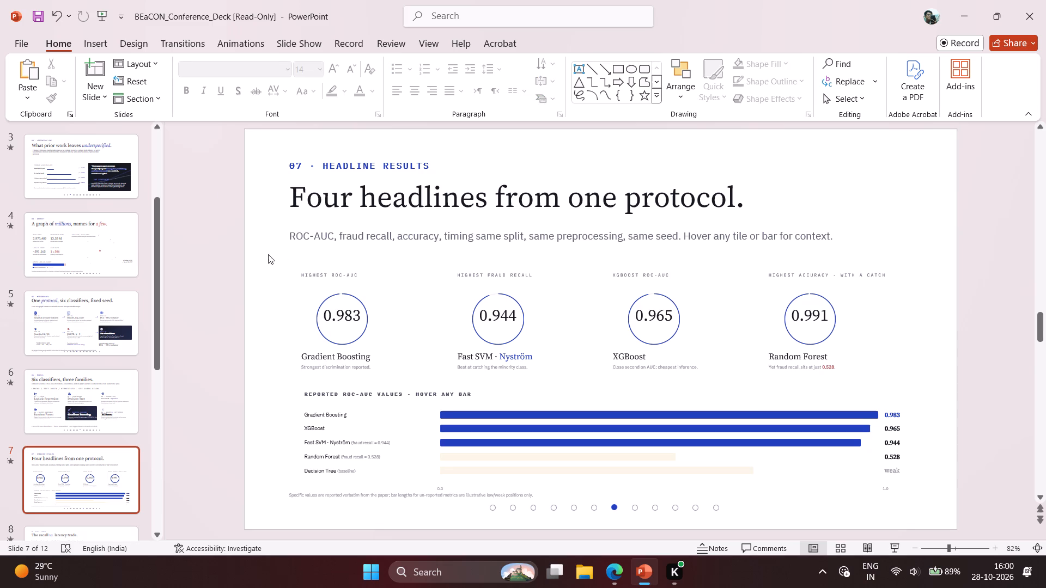
# Increase the font size of all text below the subtitle by three increments, bringing the smallest text to 8.
pyautogui.moveTo(274, 258); pyautogui.dragTo(925, 506)
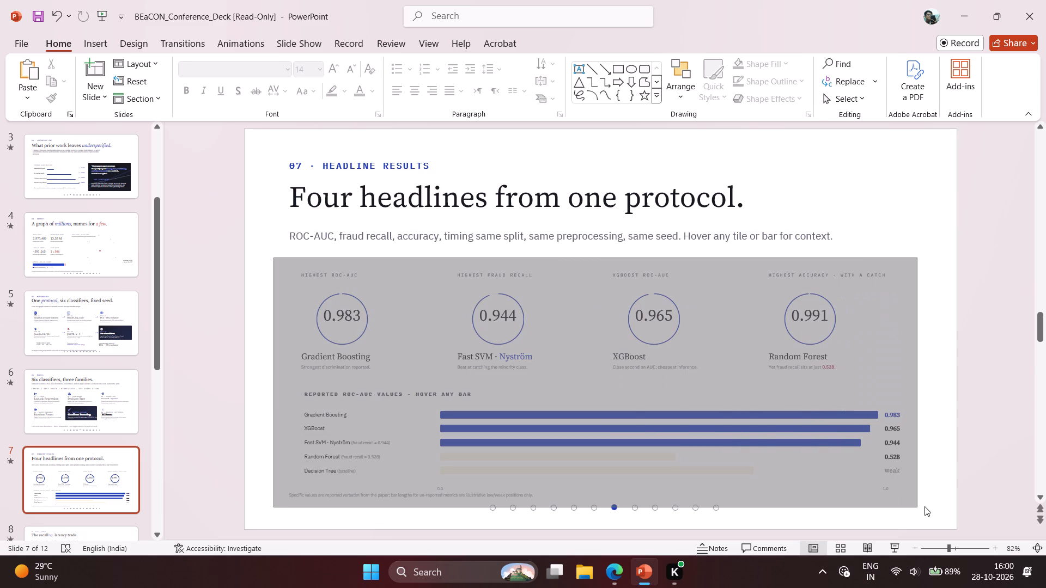
pyautogui.moveTo(925, 506); pyautogui.dragTo(950, 501)
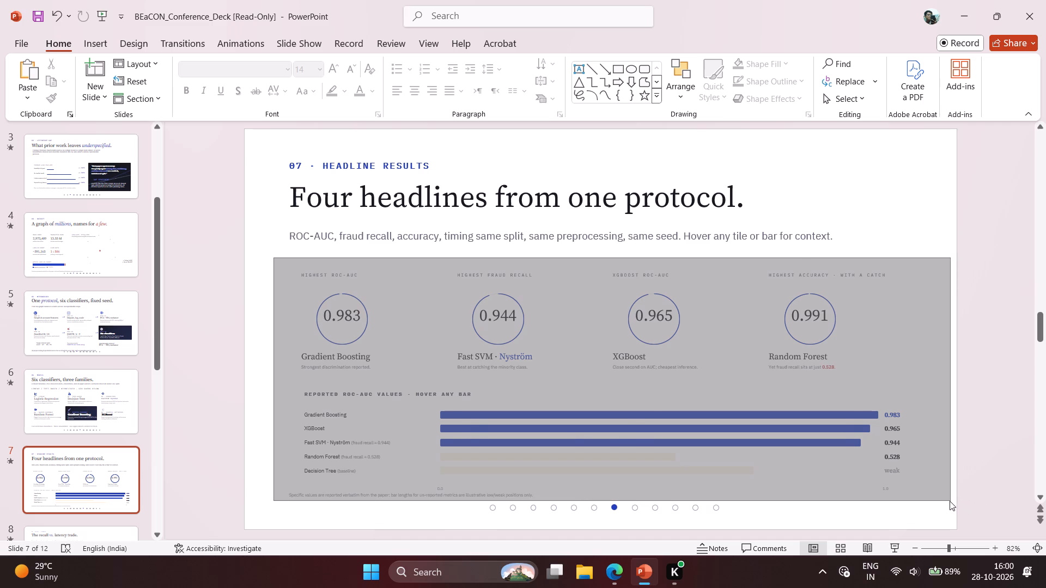
pyautogui.moveTo(950, 501); pyautogui.dragTo(949, 501)
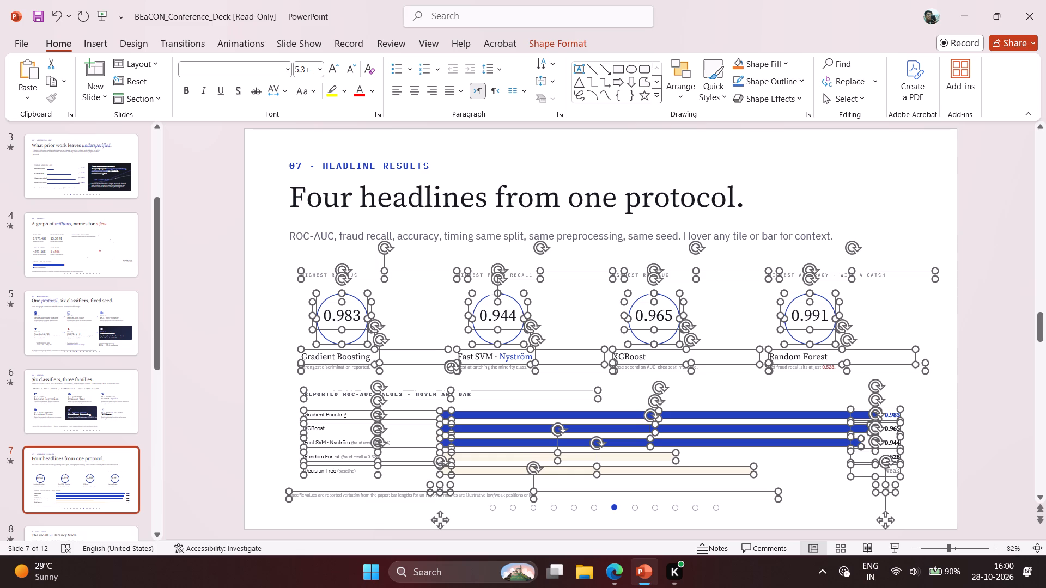
pyautogui.click(320, 70)
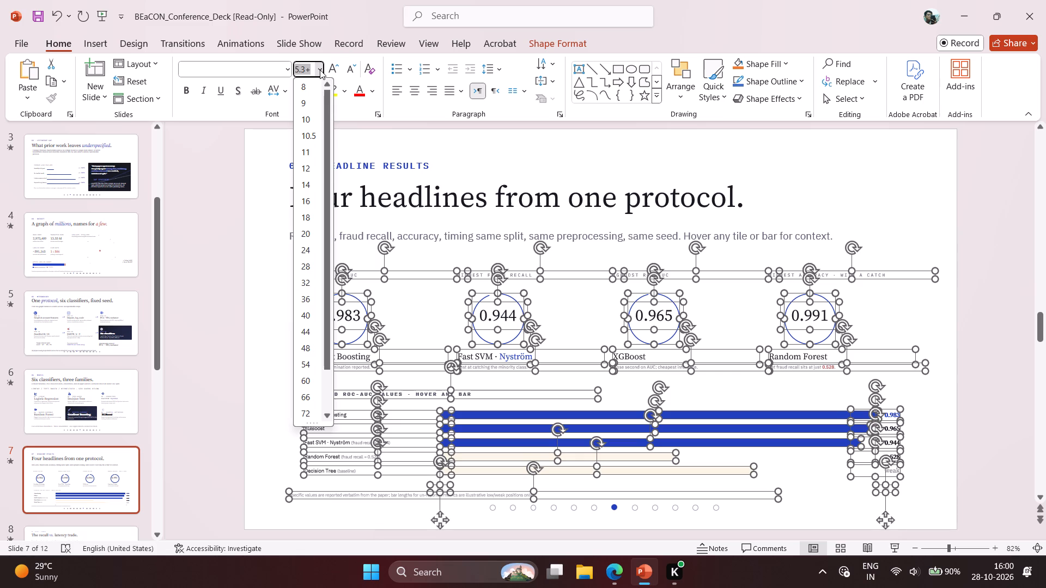
pyautogui.click(333, 70)
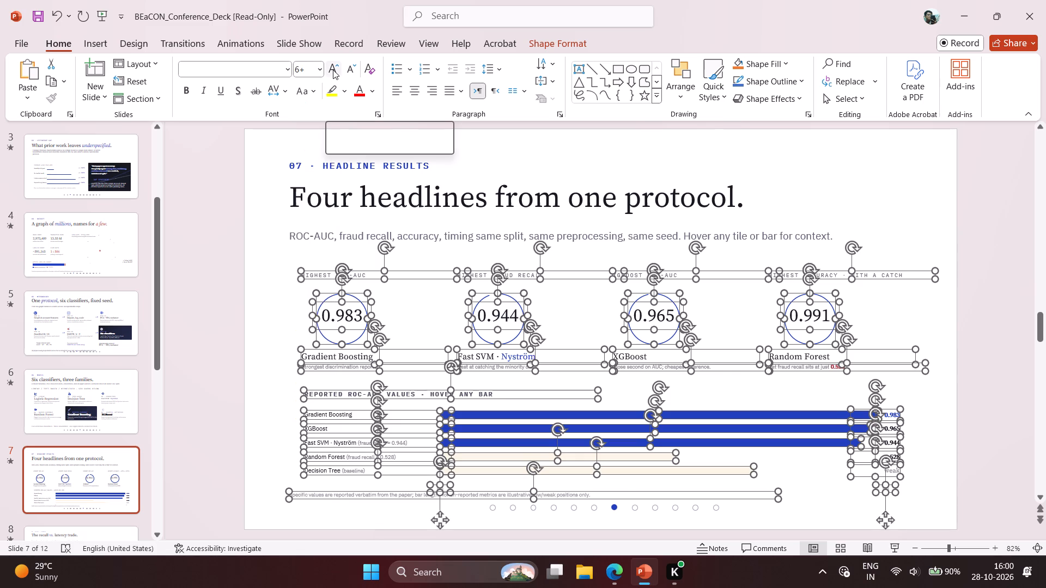
pyautogui.click(333, 70)
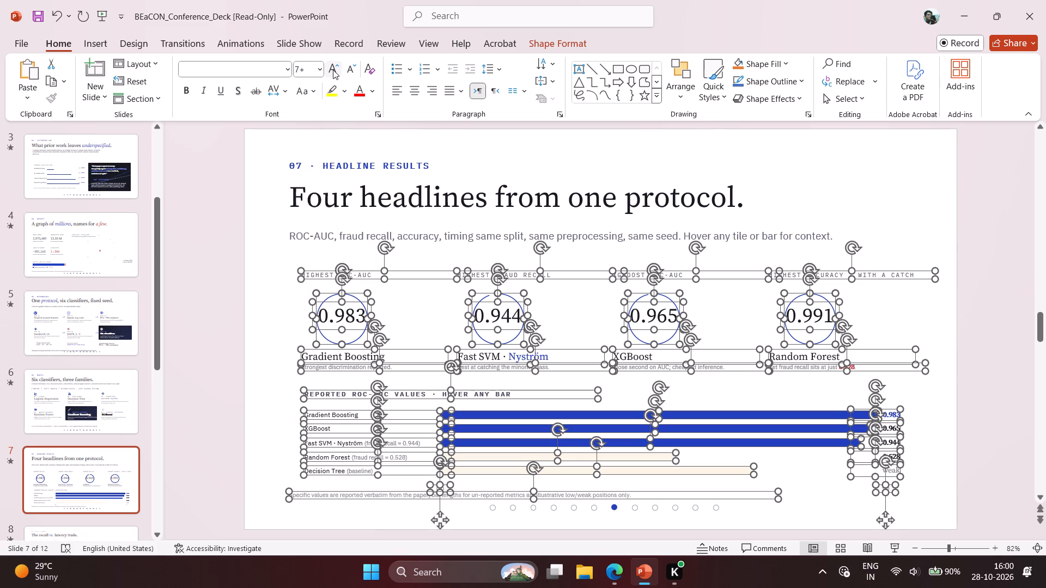
pyautogui.click(333, 70)
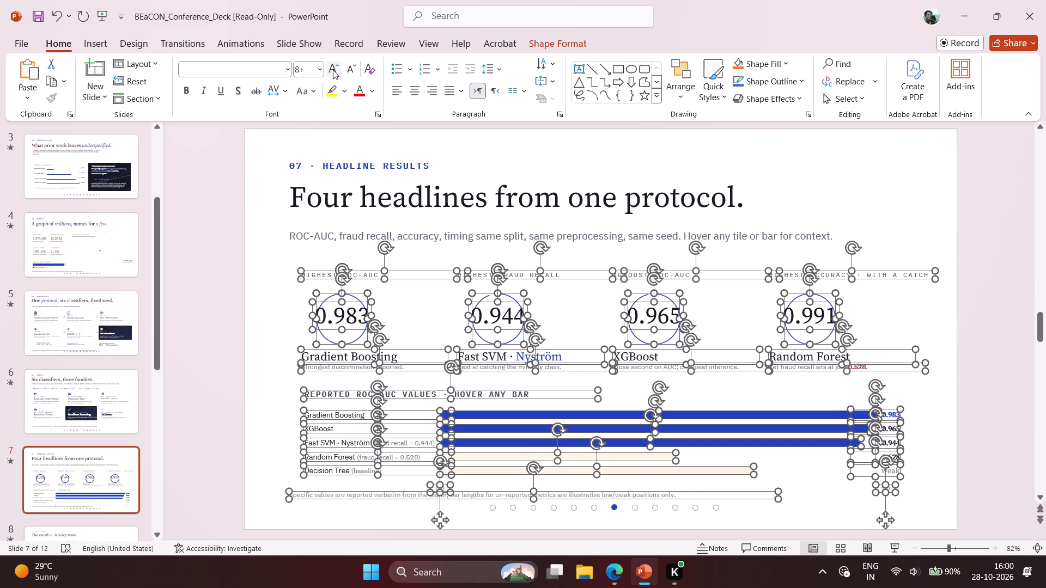
pyautogui.click(333, 70)
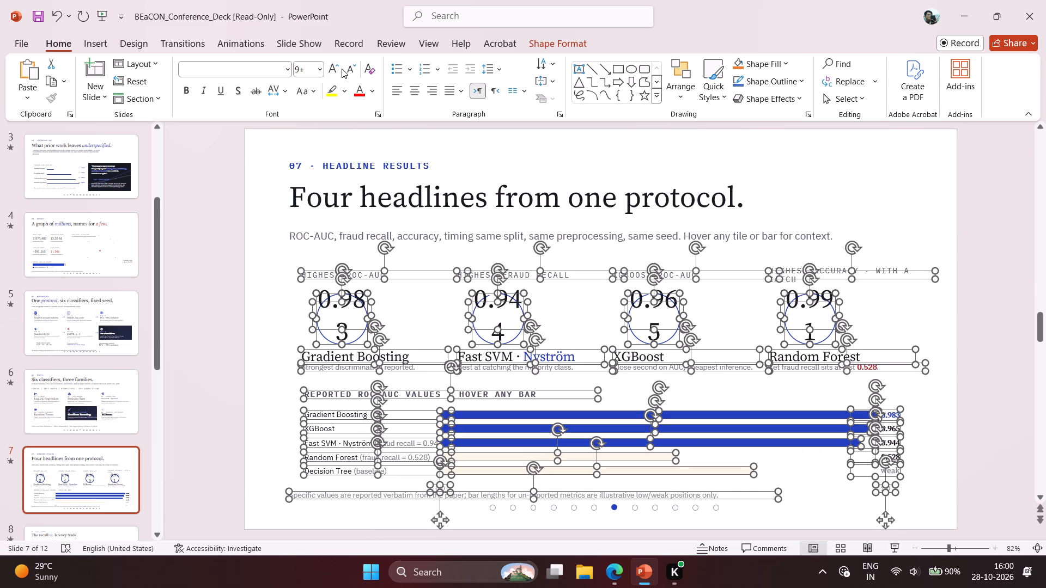
pyautogui.click(346, 69)
pyautogui.click(194, 166)
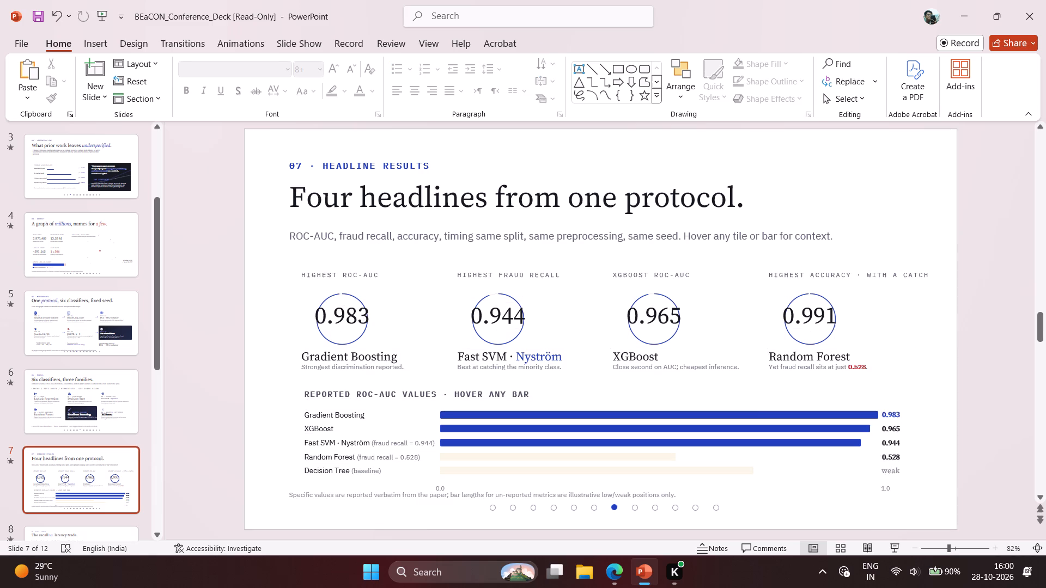
# Move the footnote starting "Specific values are reported verbatim" slightly down, below the 0.0 and 1.0 axis labels.
pyautogui.click(440, 501)
pyautogui.click(440, 501)
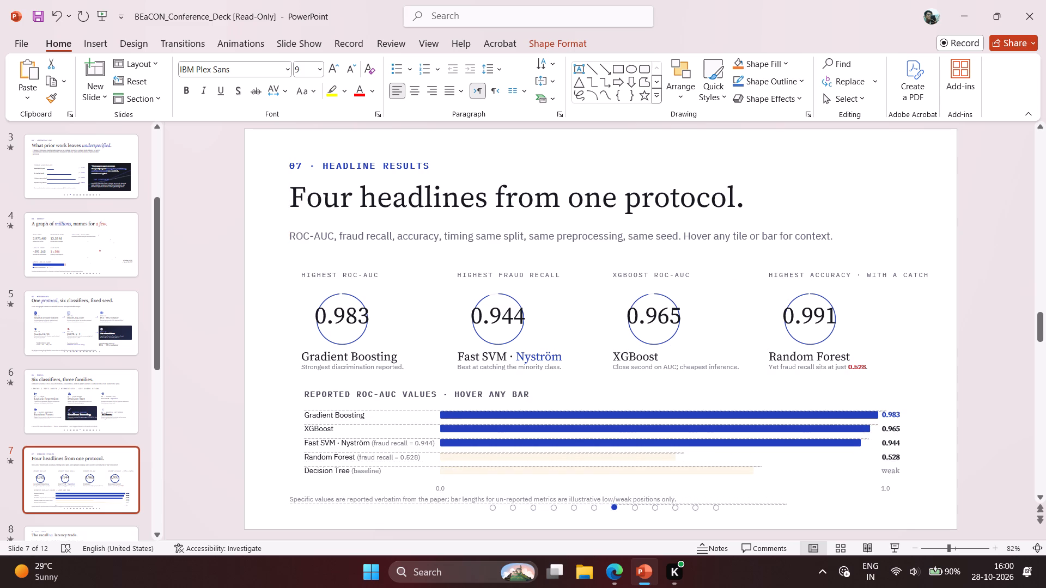
pyautogui.click(274, 471)
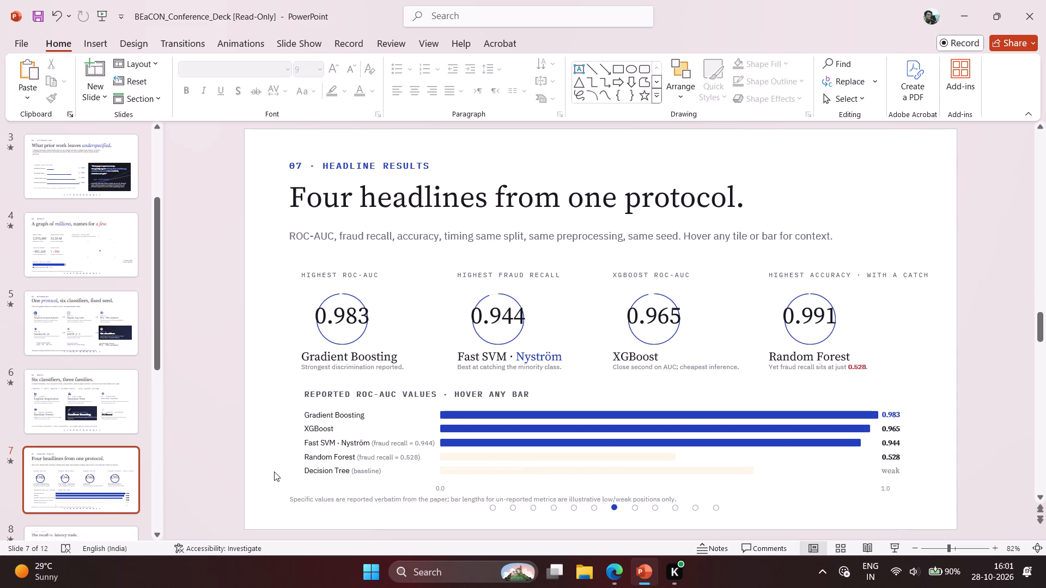
pyautogui.click(297, 505)
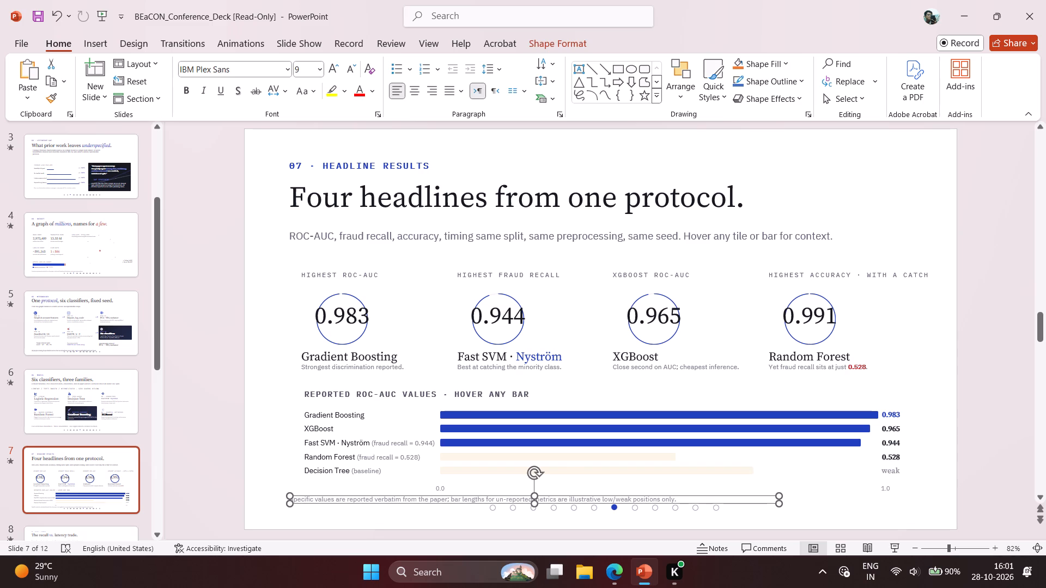
pyautogui.click(306, 505)
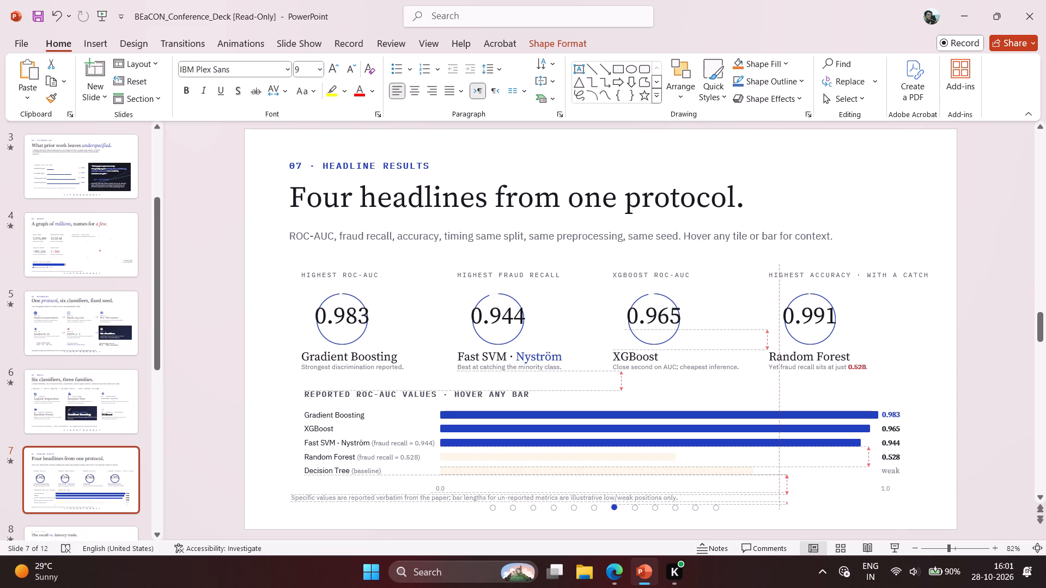
pyautogui.click(269, 490)
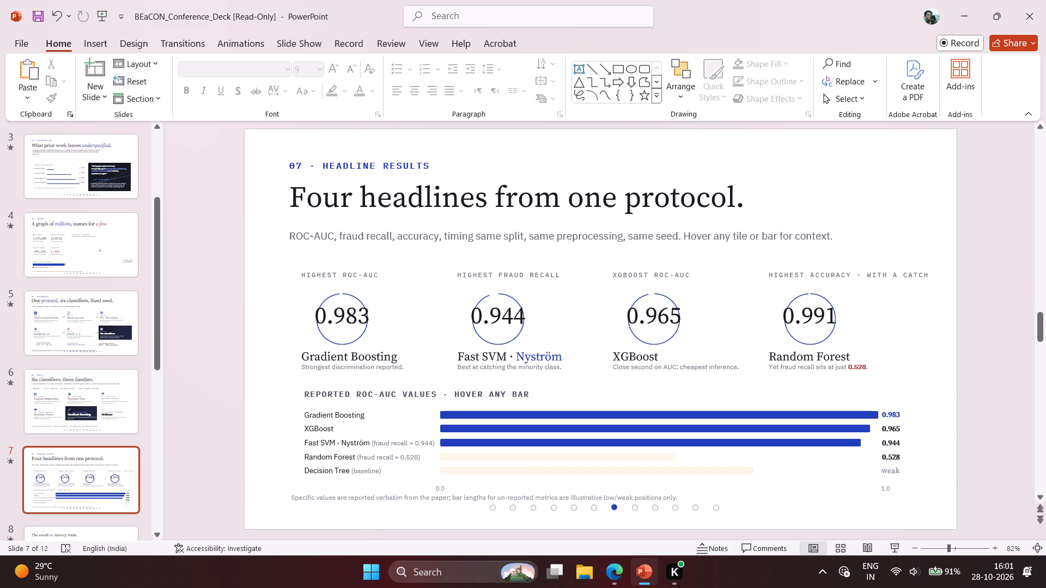
# Enlarge the circle around the 0.983 Gradient Boosting value and shift it so the number sits horizontally centred inside.
pyautogui.click(351, 346)
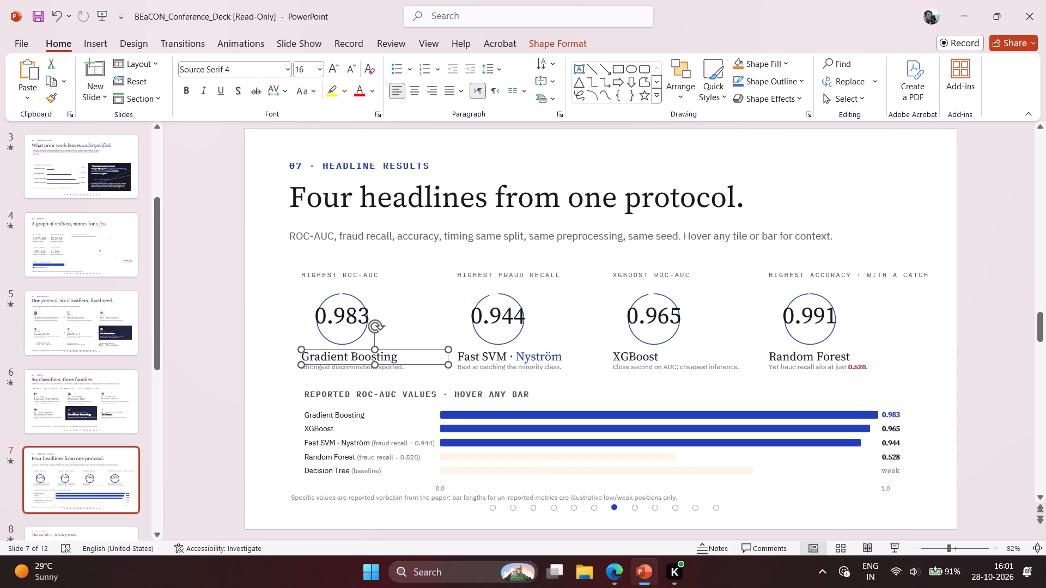
pyautogui.click(352, 345)
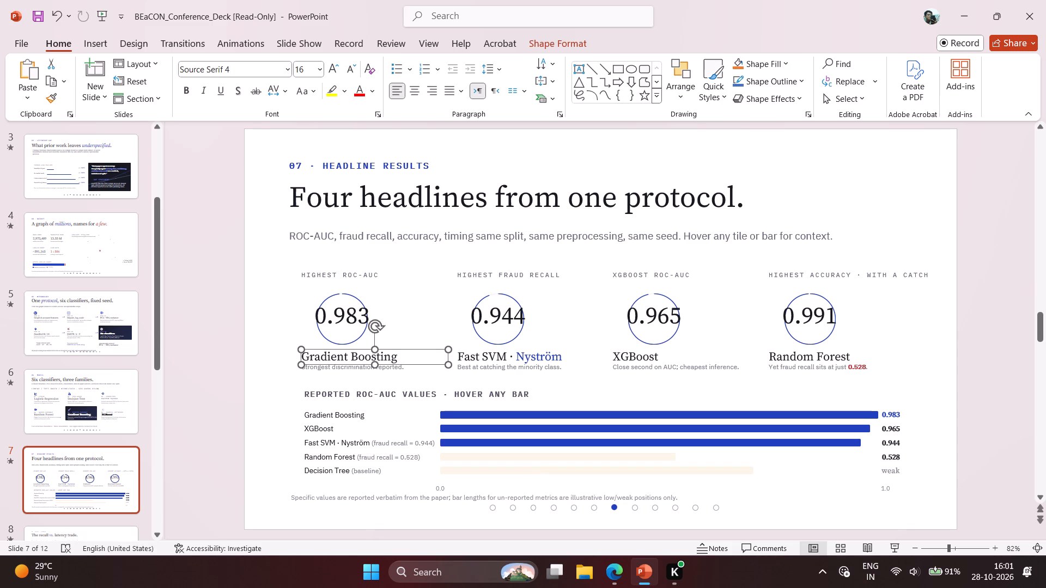
pyautogui.click(357, 339)
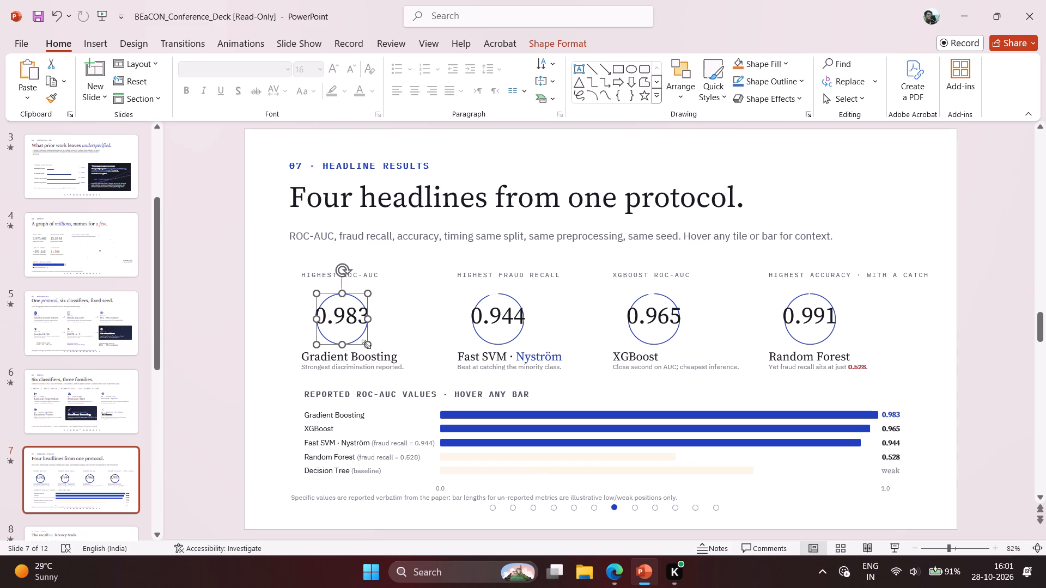
pyautogui.moveTo(366, 344); pyautogui.dragTo(370, 348)
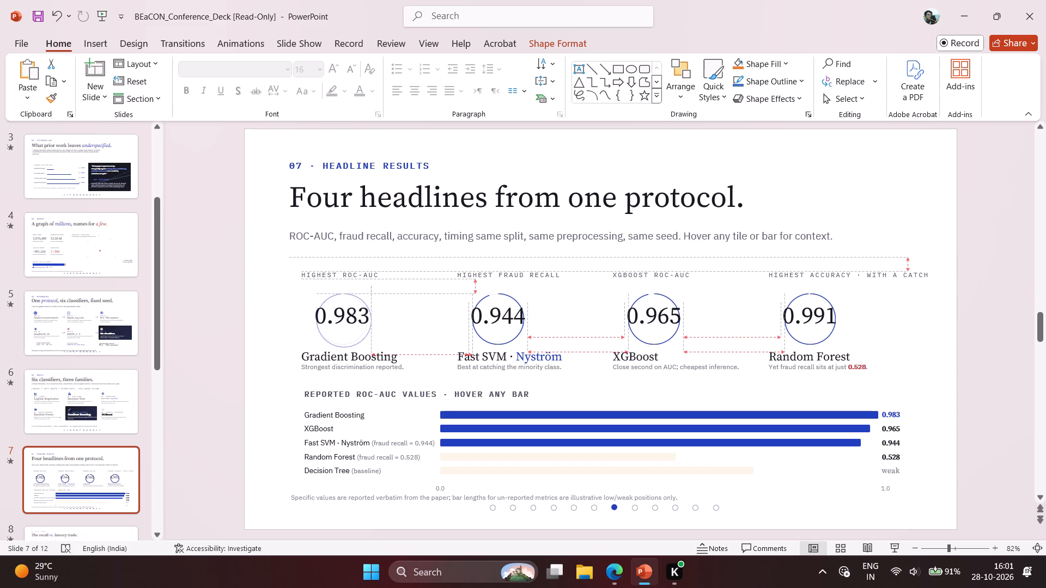
pyautogui.moveTo(370, 348); pyautogui.dragTo(372, 347)
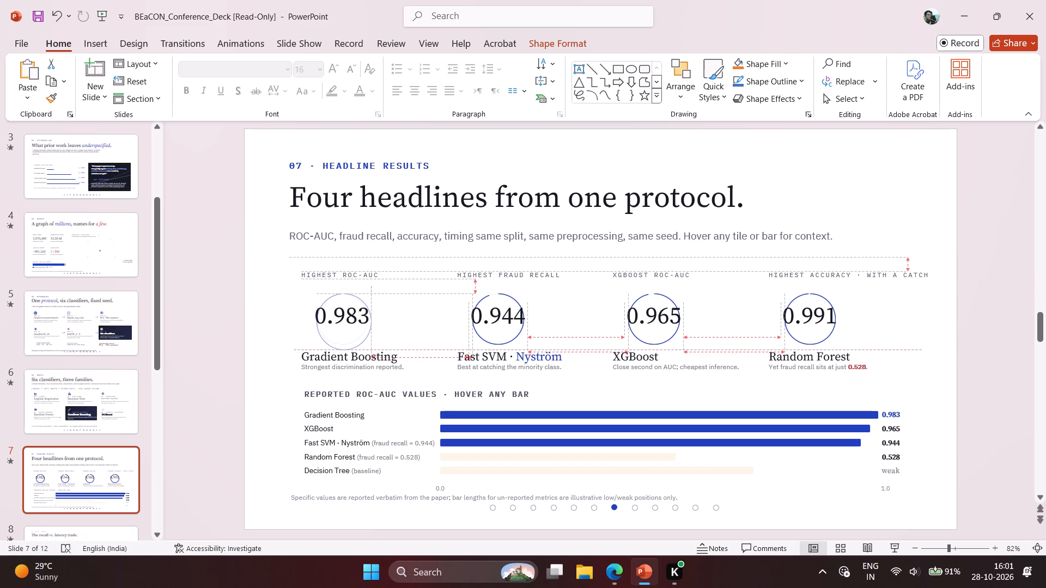
pyautogui.moveTo(372, 347); pyautogui.dragTo(373, 346)
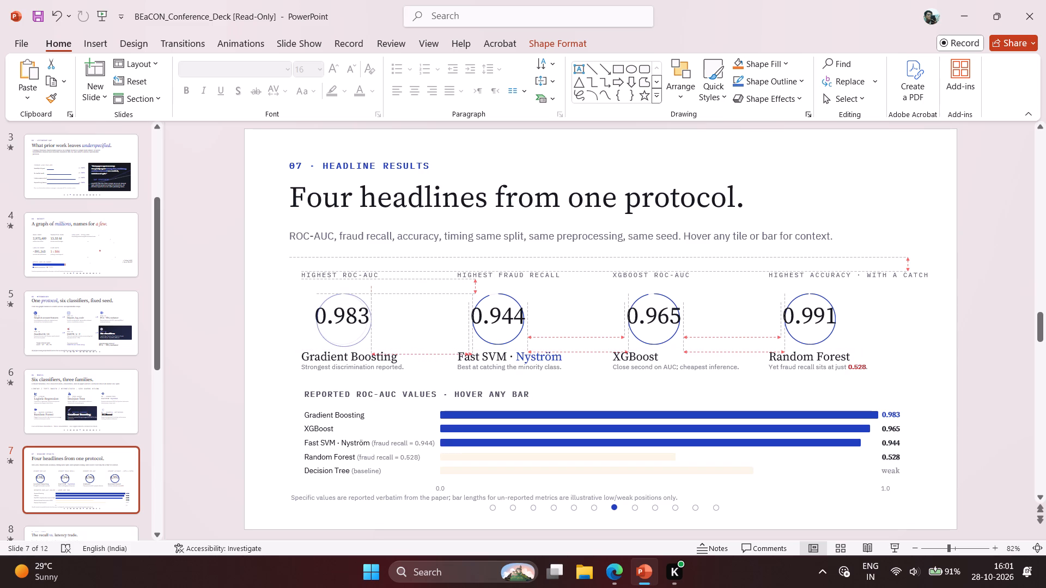
pyautogui.moveTo(373, 346); pyautogui.dragTo(373, 348)
pyautogui.moveTo(373, 348); pyautogui.dragTo(374, 348)
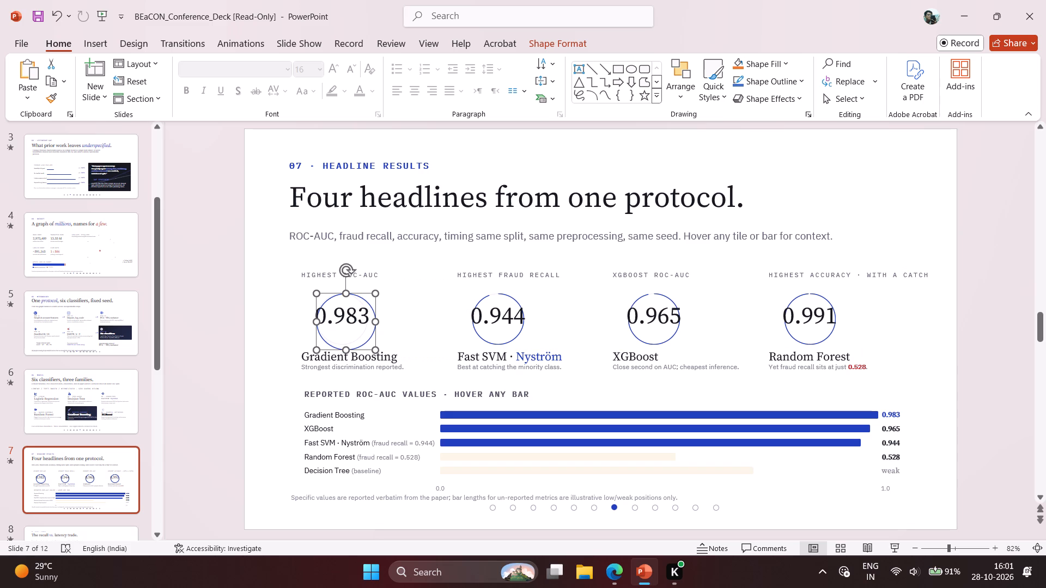
pyautogui.moveTo(366, 350); pyautogui.dragTo(360, 350)
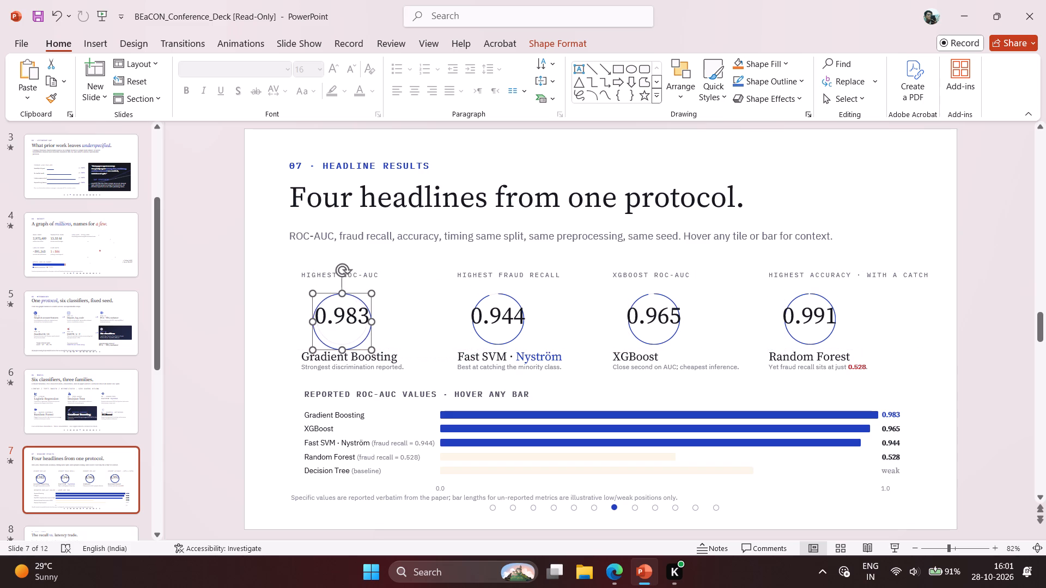
# Enlarge the circle around the 0.944 Fast SVM value slightly toward its upper left.
pyautogui.click(480, 333)
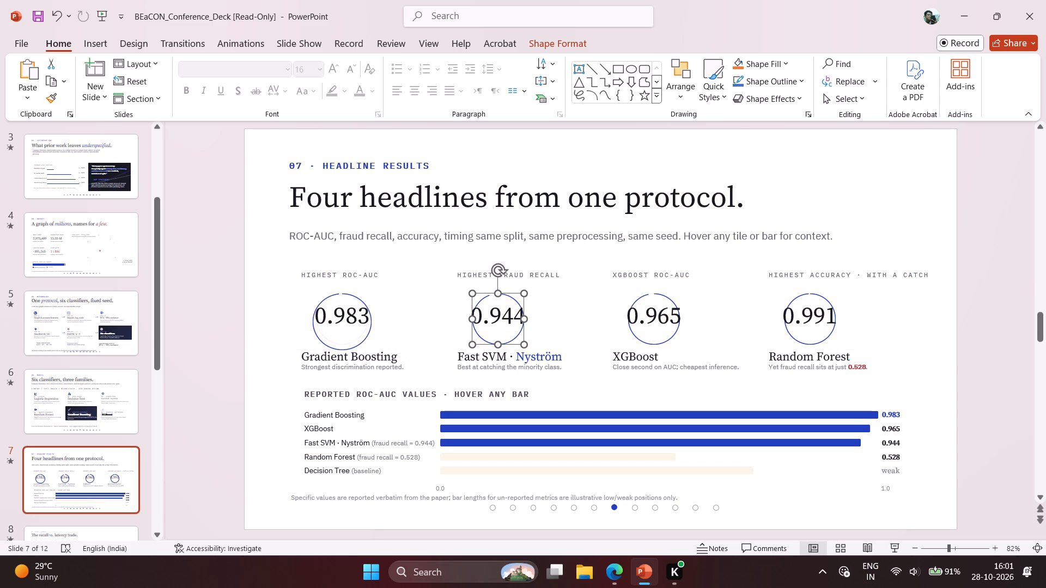
pyautogui.click(472, 291)
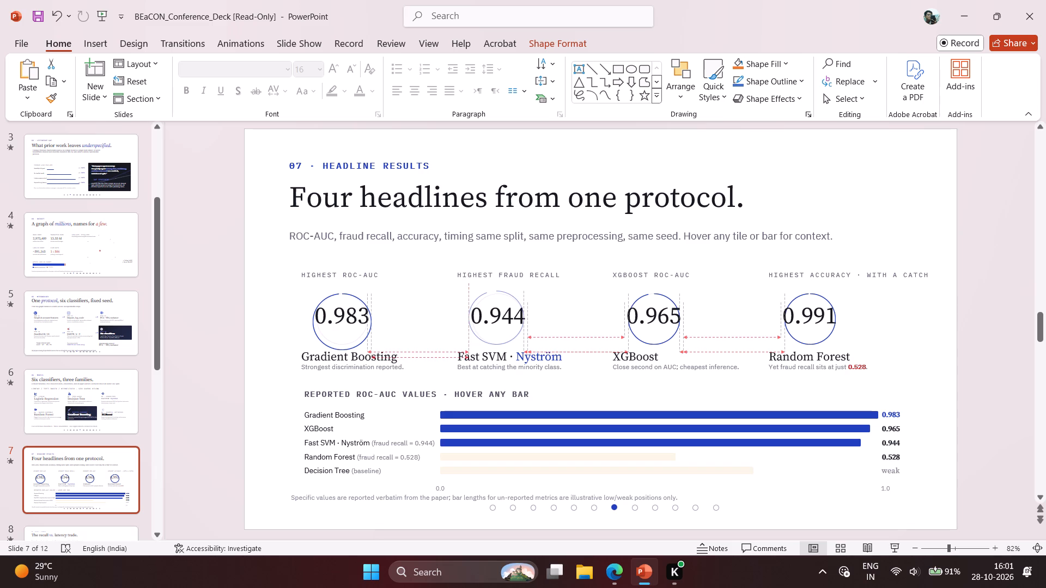
pyautogui.click(509, 344)
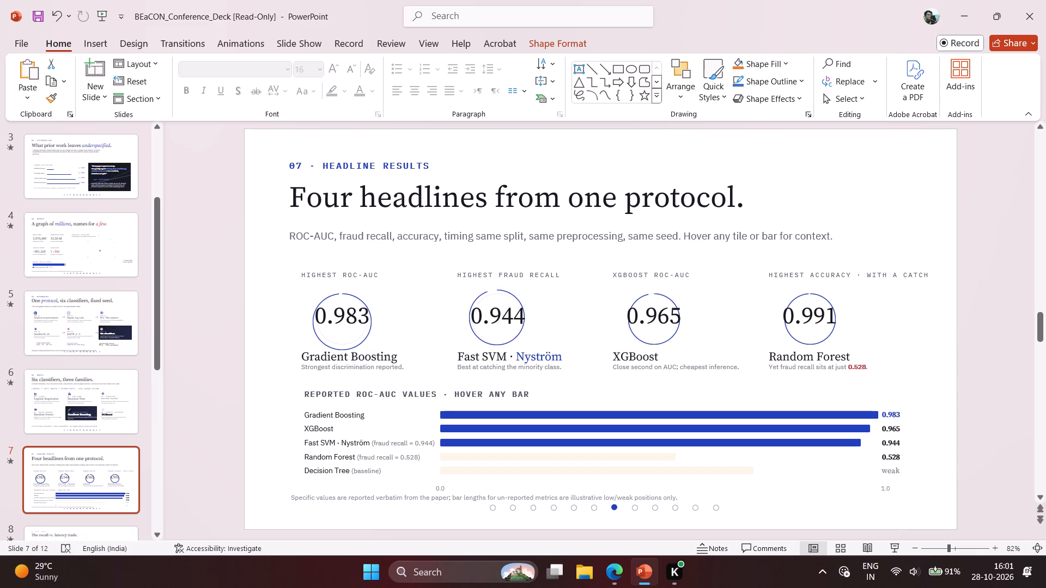
pyautogui.click(436, 322)
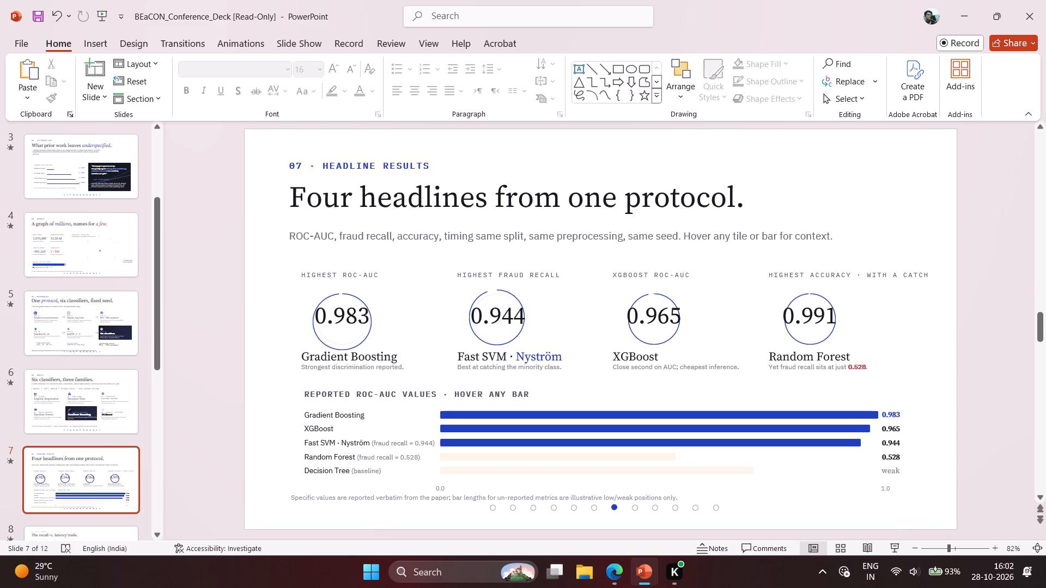
pyautogui.click(521, 333)
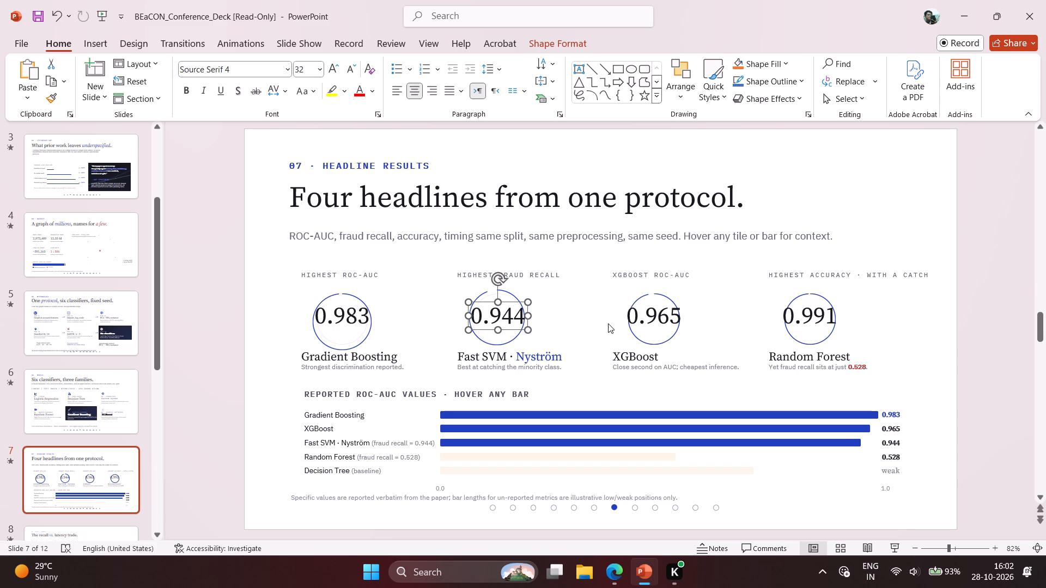
# Enlarge the circle around the 0.965 XGBoost value on both sides, top and bottom so it encloses the number.
pyautogui.click(640, 335)
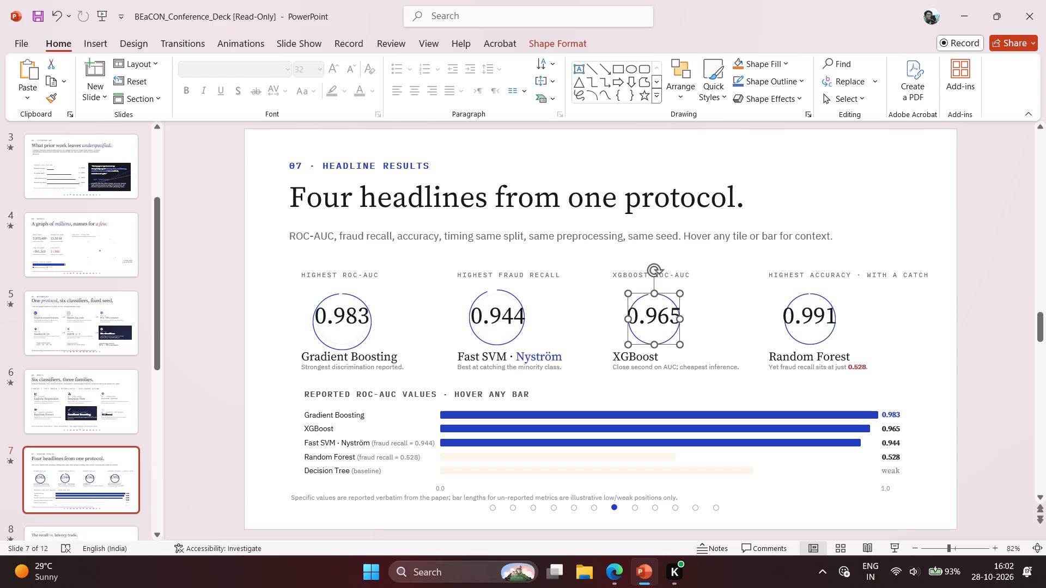
pyautogui.click(628, 343)
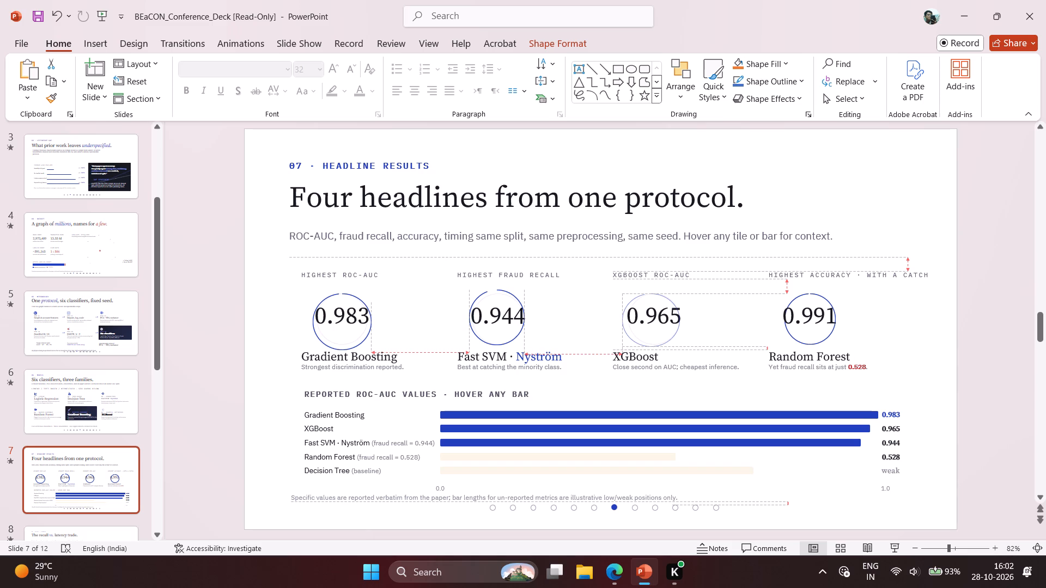
pyautogui.click(663, 348)
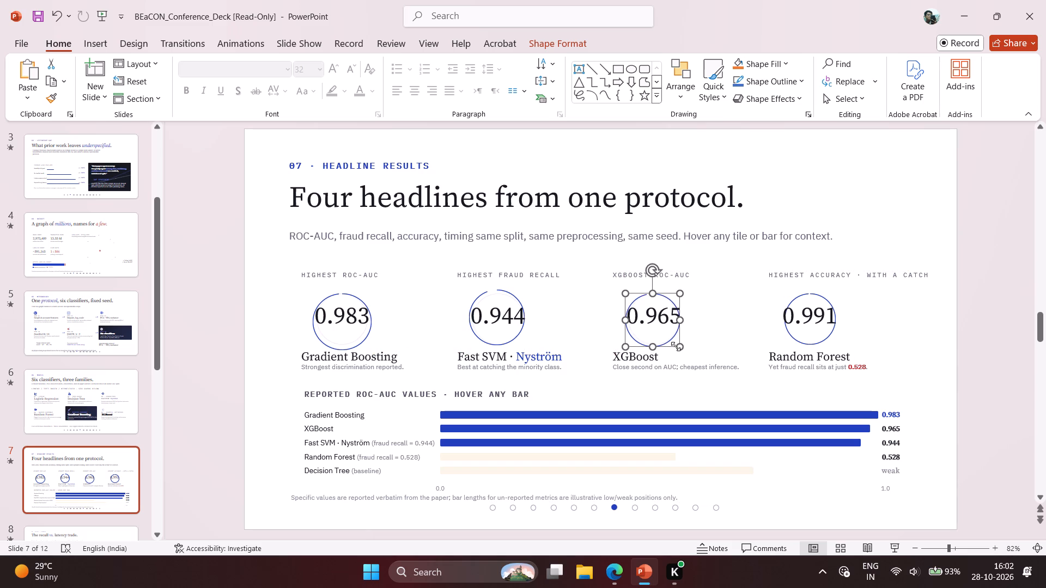
pyautogui.moveTo(678, 346); pyautogui.dragTo(684, 346)
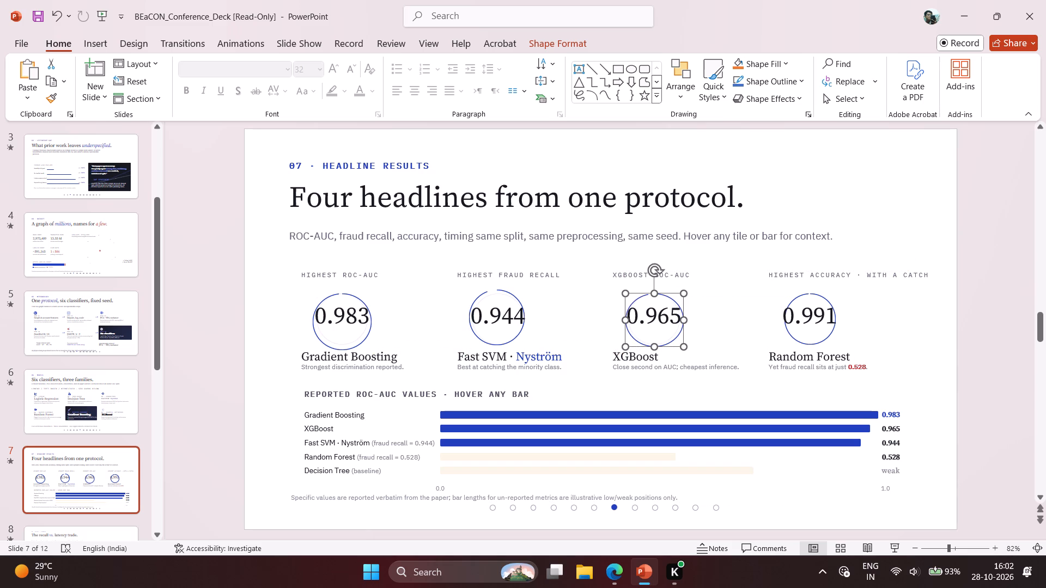
pyautogui.click(681, 289)
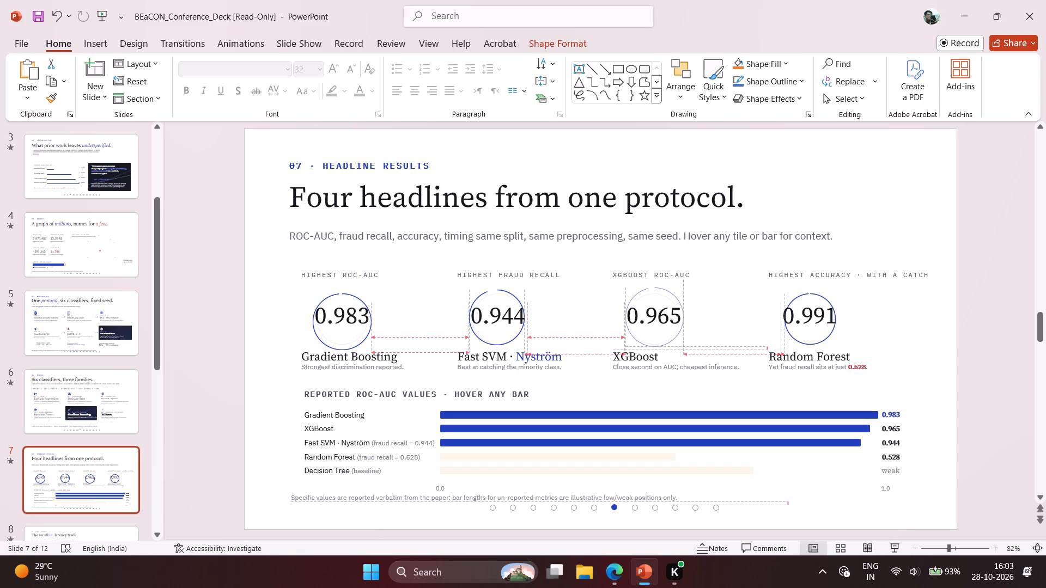
pyautogui.click(975, 302)
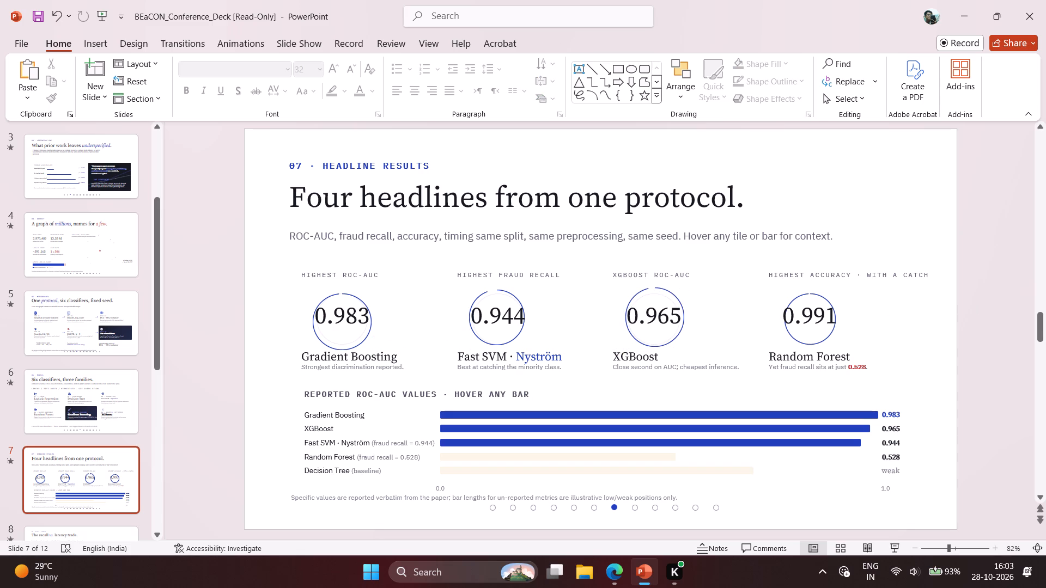
# Enlarge the circle around the 0.991 Random Forest value on both sides and align its top with the 0.965 circle.
pyautogui.click(804, 339)
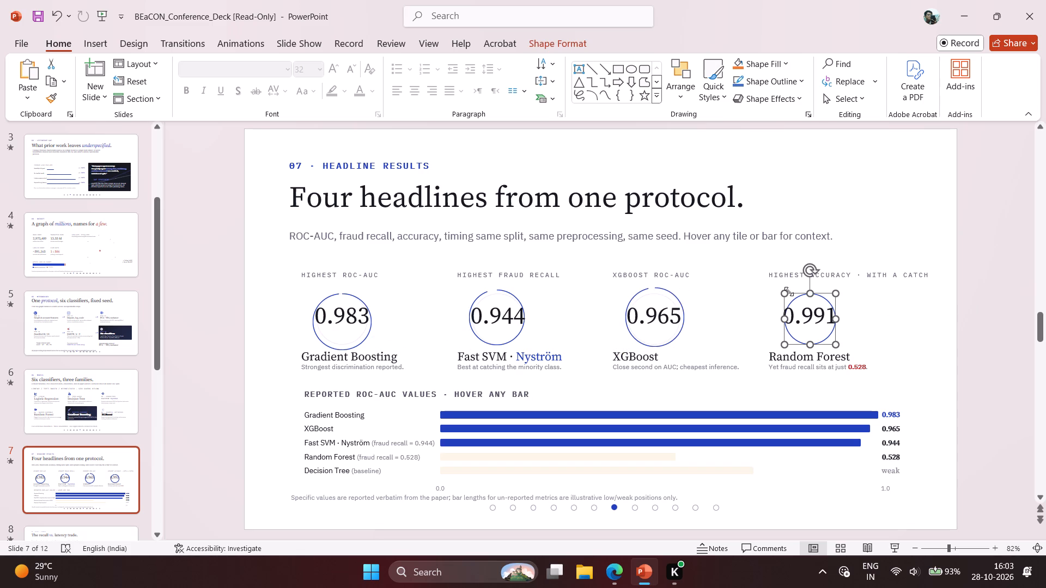
pyautogui.moveTo(787, 291); pyautogui.dragTo(783, 291)
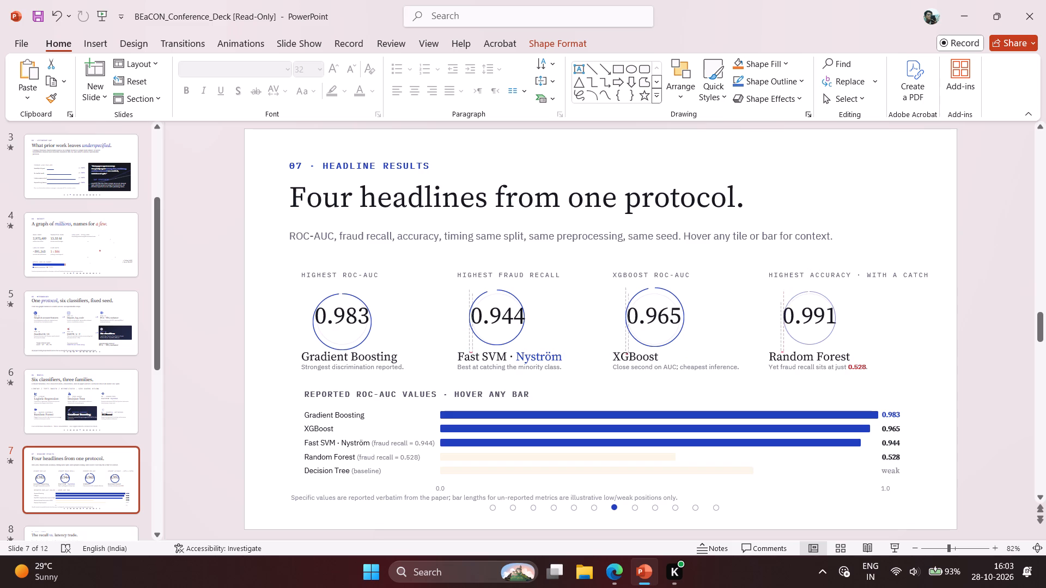
pyautogui.moveTo(783, 291); pyautogui.dragTo(780, 291)
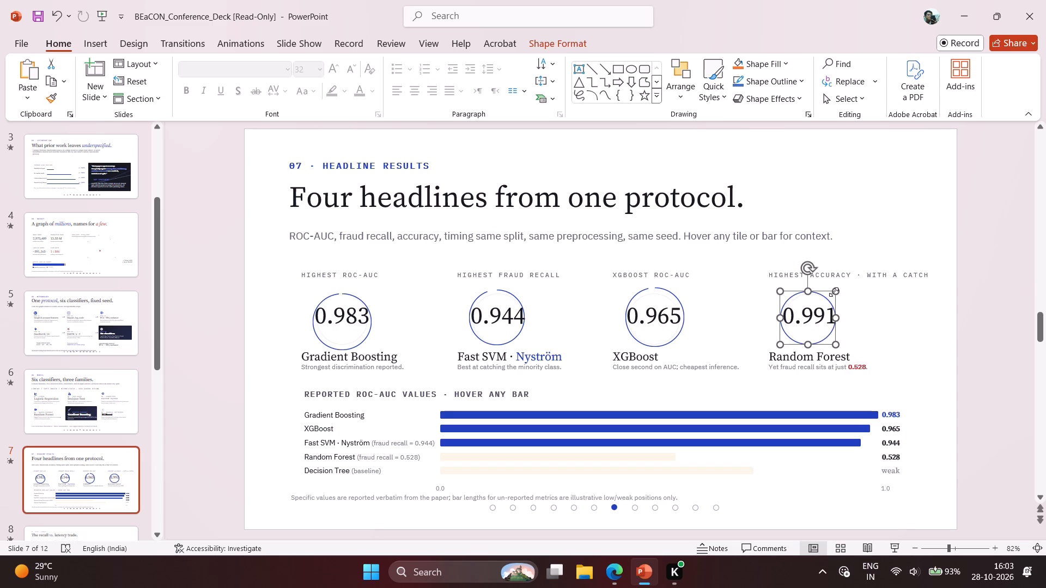
pyautogui.moveTo(834, 292); pyautogui.dragTo(838, 290)
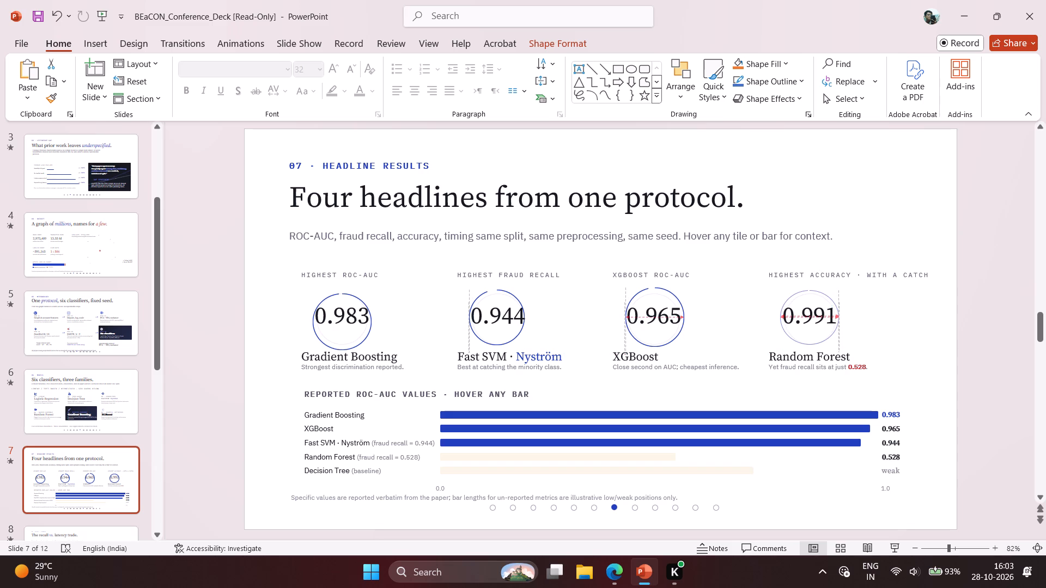
pyautogui.moveTo(838, 290); pyautogui.dragTo(838, 287)
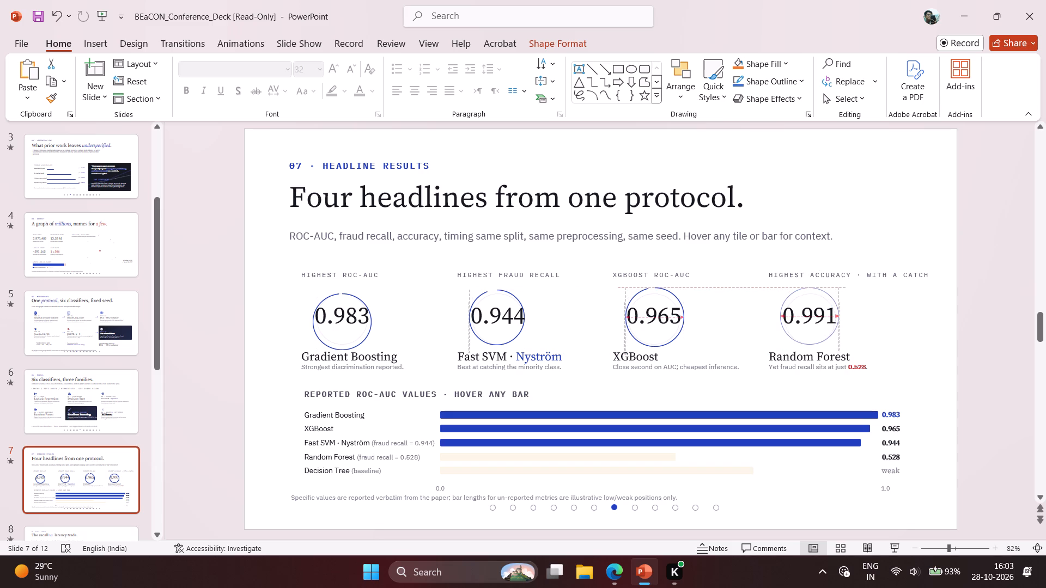
pyautogui.click(740, 319)
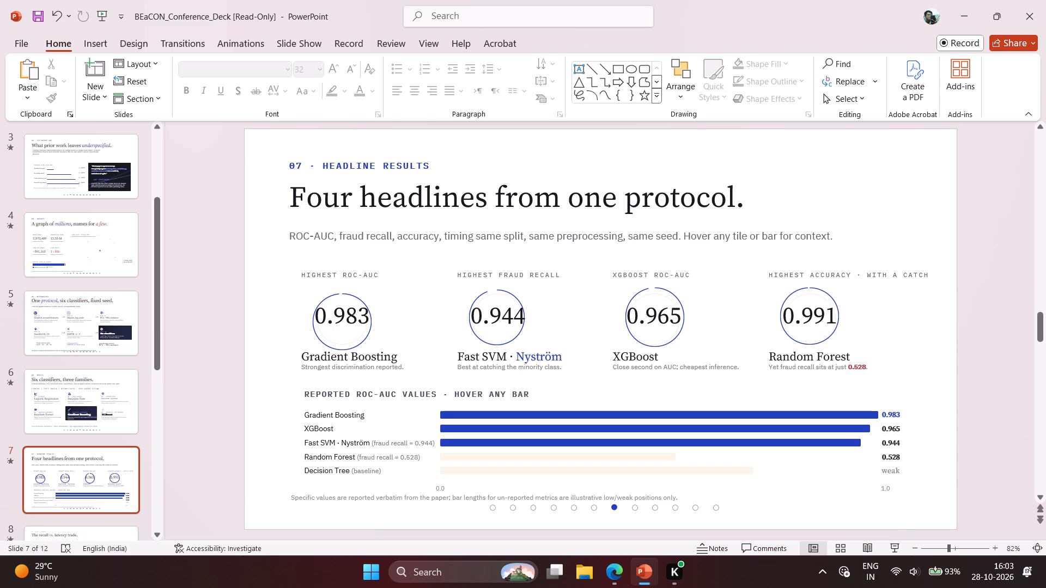
# Fine-tune the circle around the 0.983 value by raising its bottom and top edges slightly.
pyautogui.click(326, 347)
pyautogui.click(356, 342)
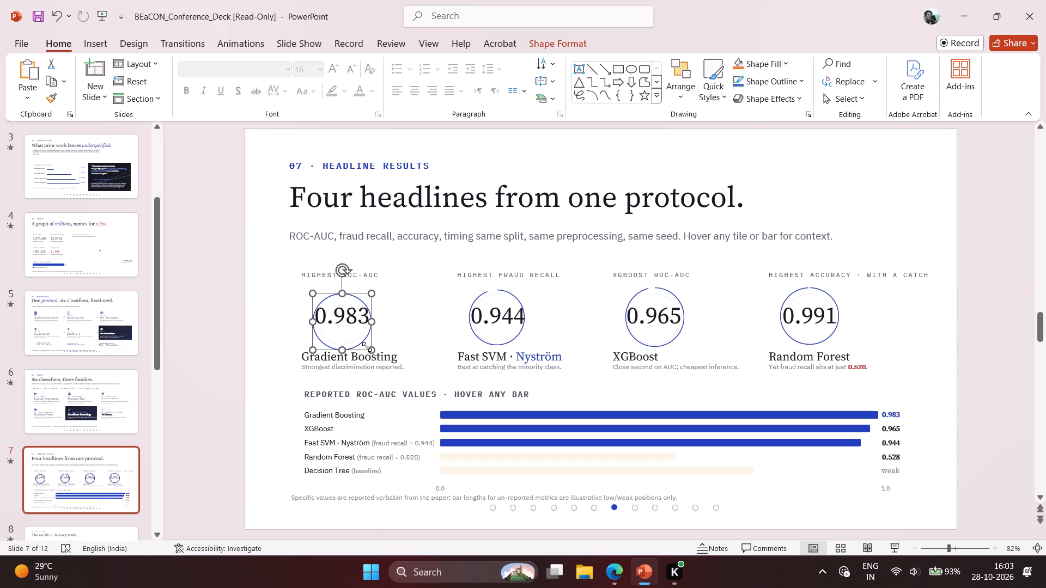
pyautogui.click(369, 349)
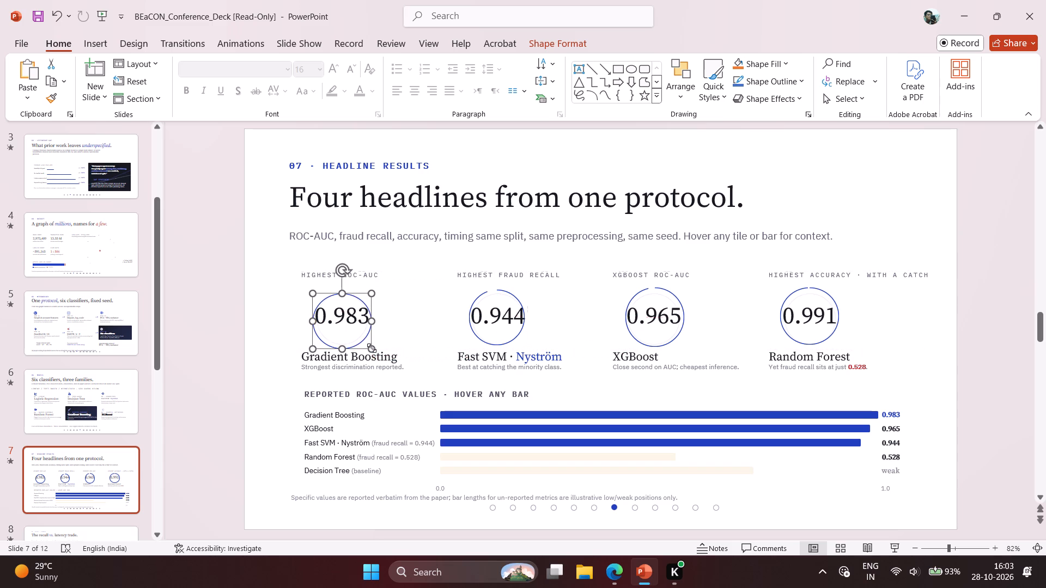
pyautogui.click(371, 295)
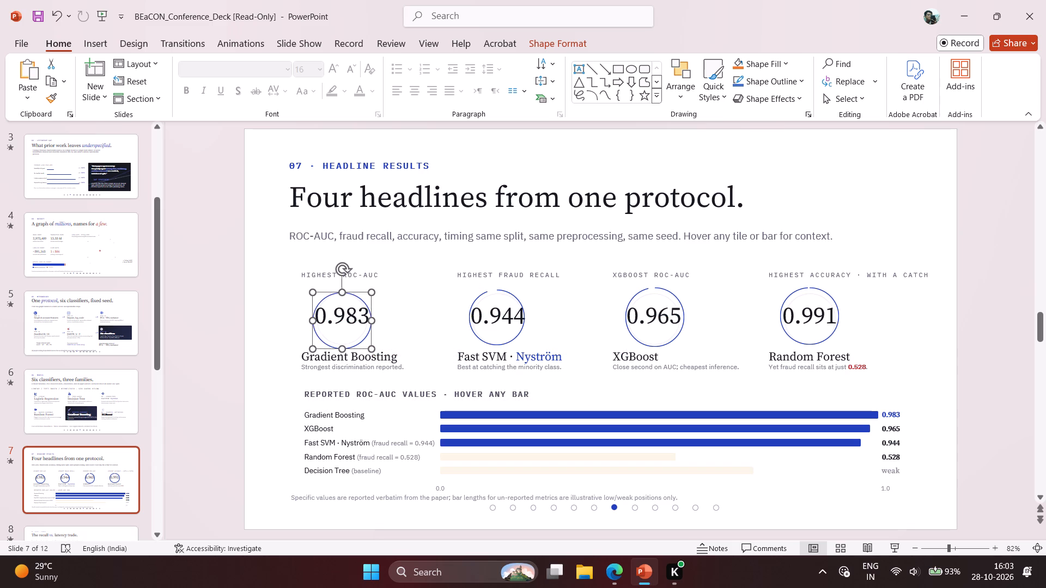
pyautogui.click(510, 347)
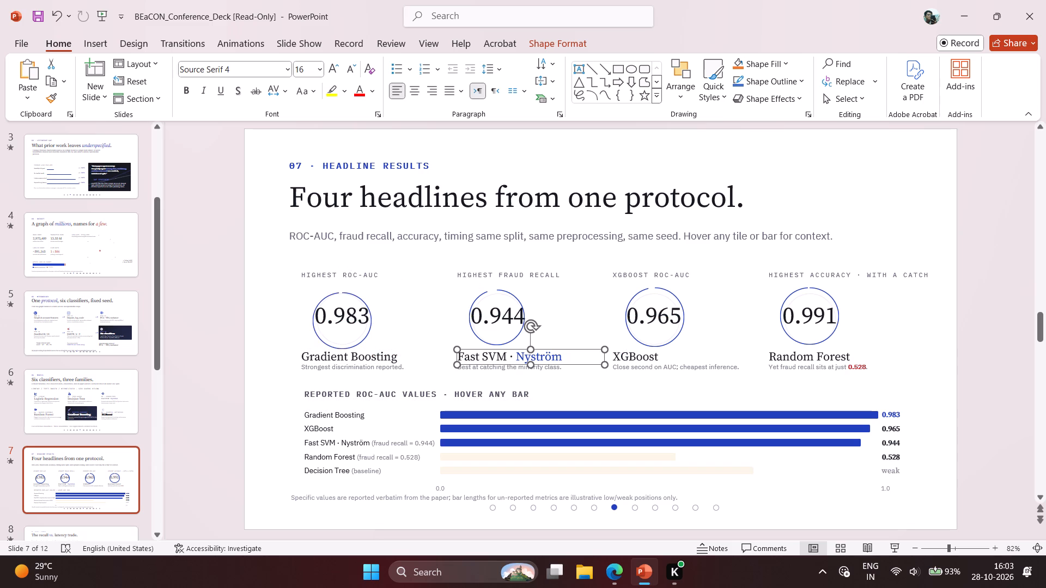
# Widen the circle around the 0.944 Fast SVM value slightly toward its lower right so it encloses the number.
pyautogui.click(508, 339)
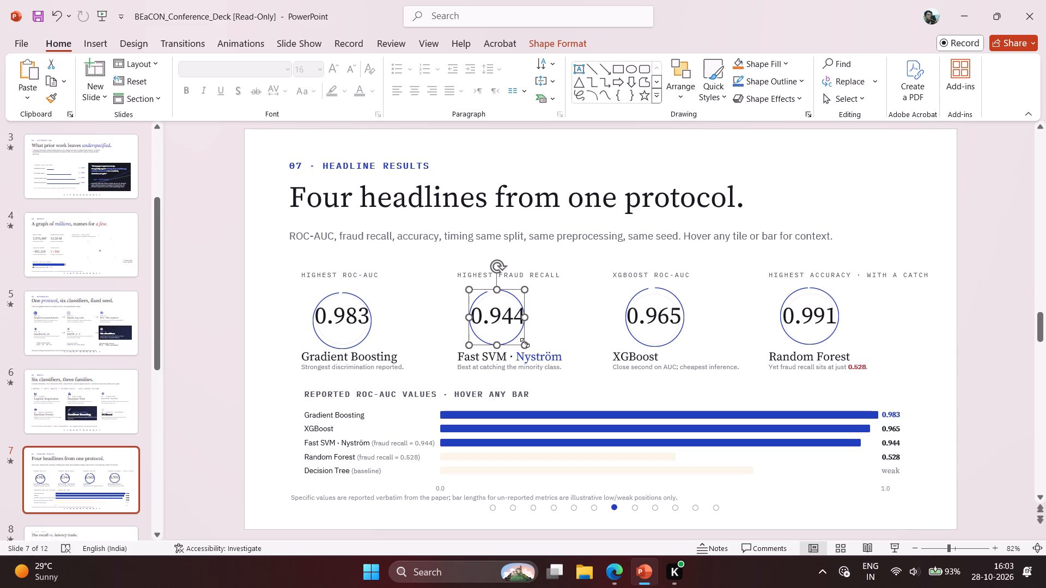
pyautogui.click(525, 342)
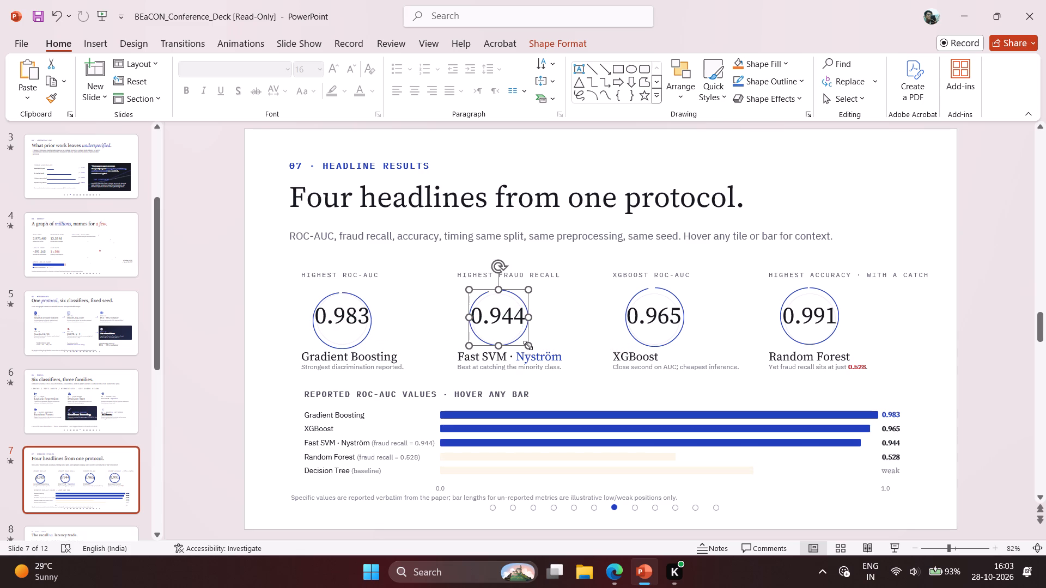
pyautogui.click(973, 298)
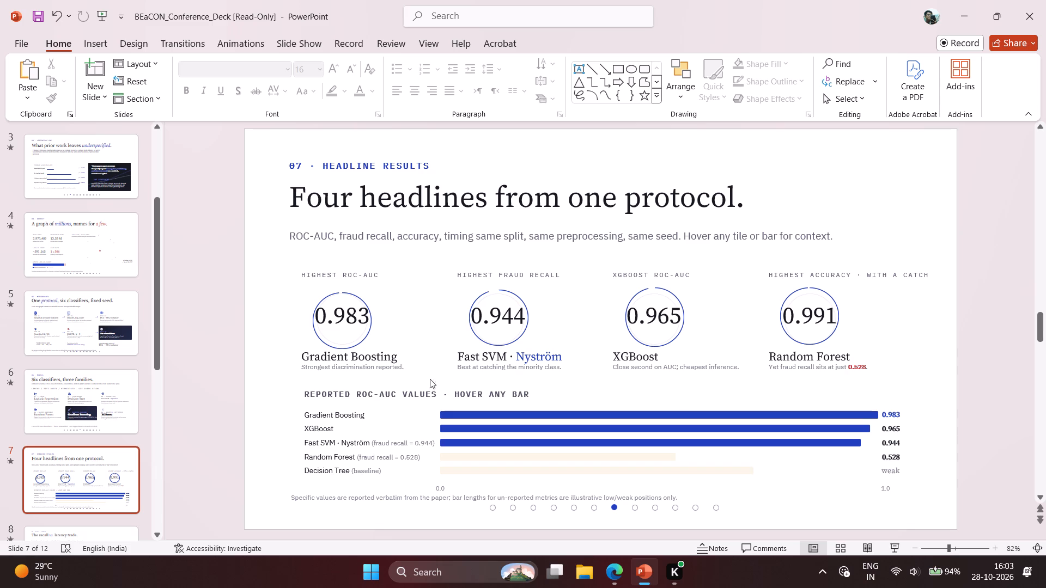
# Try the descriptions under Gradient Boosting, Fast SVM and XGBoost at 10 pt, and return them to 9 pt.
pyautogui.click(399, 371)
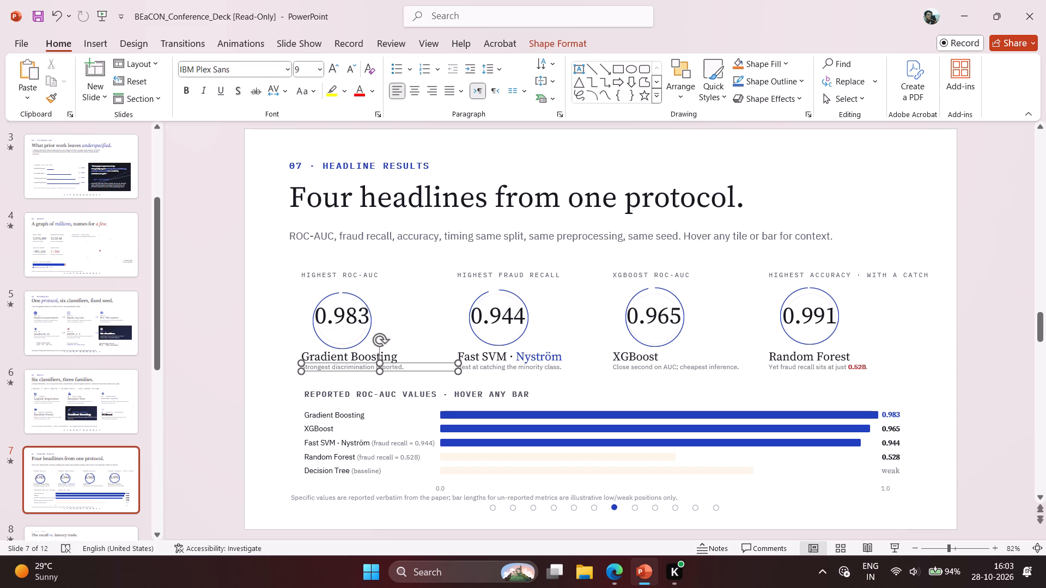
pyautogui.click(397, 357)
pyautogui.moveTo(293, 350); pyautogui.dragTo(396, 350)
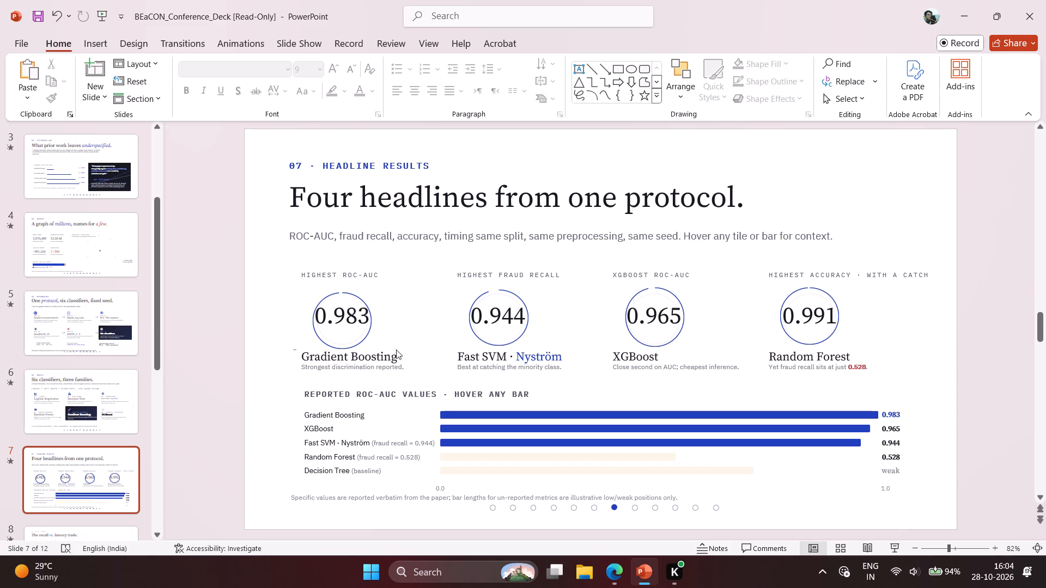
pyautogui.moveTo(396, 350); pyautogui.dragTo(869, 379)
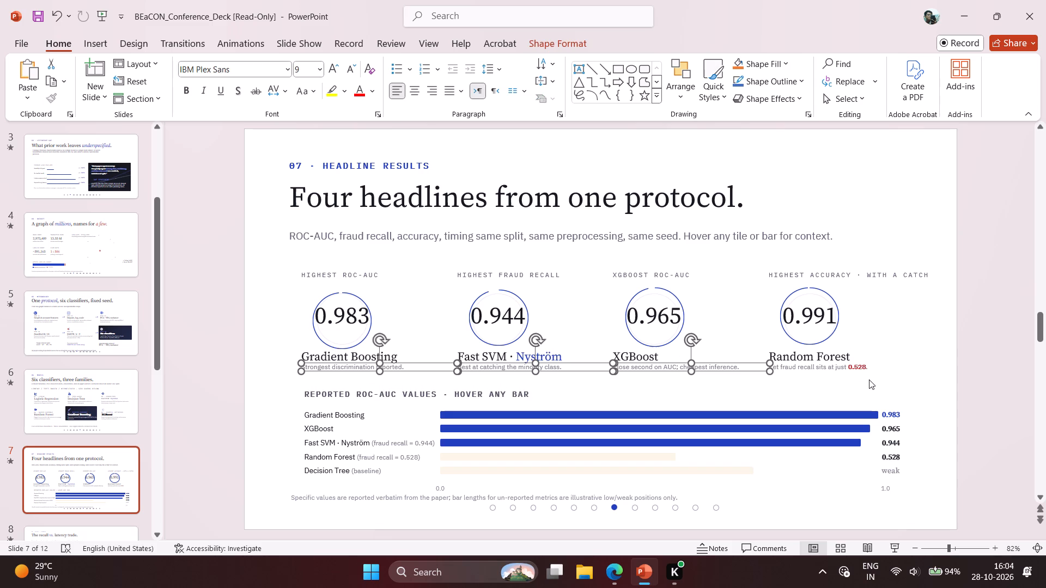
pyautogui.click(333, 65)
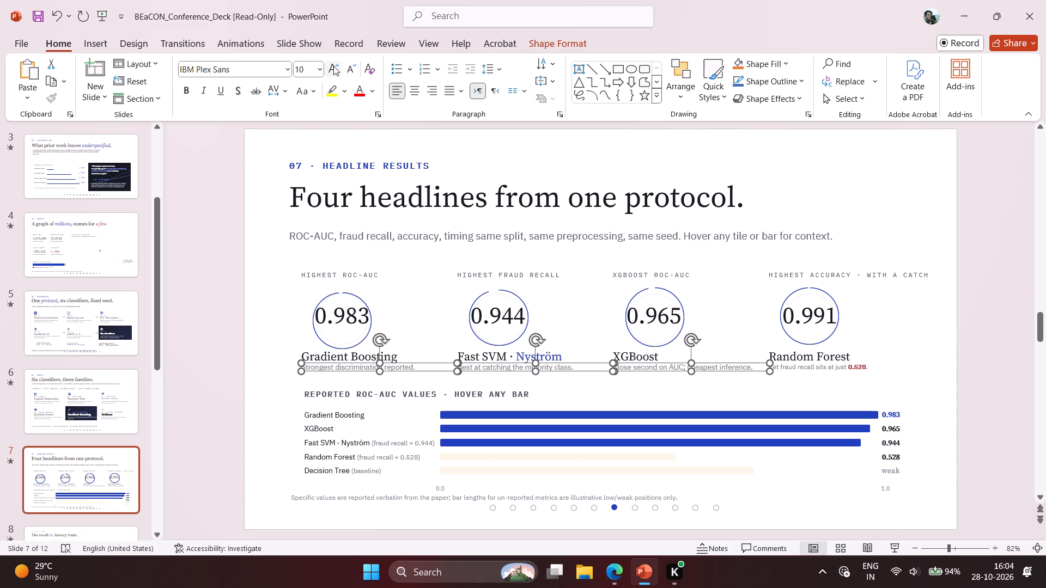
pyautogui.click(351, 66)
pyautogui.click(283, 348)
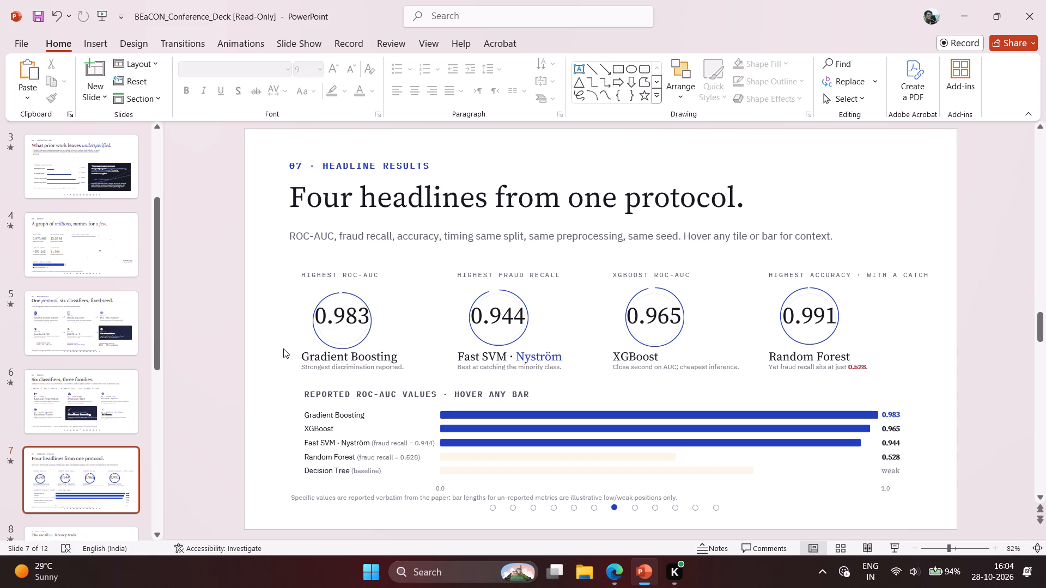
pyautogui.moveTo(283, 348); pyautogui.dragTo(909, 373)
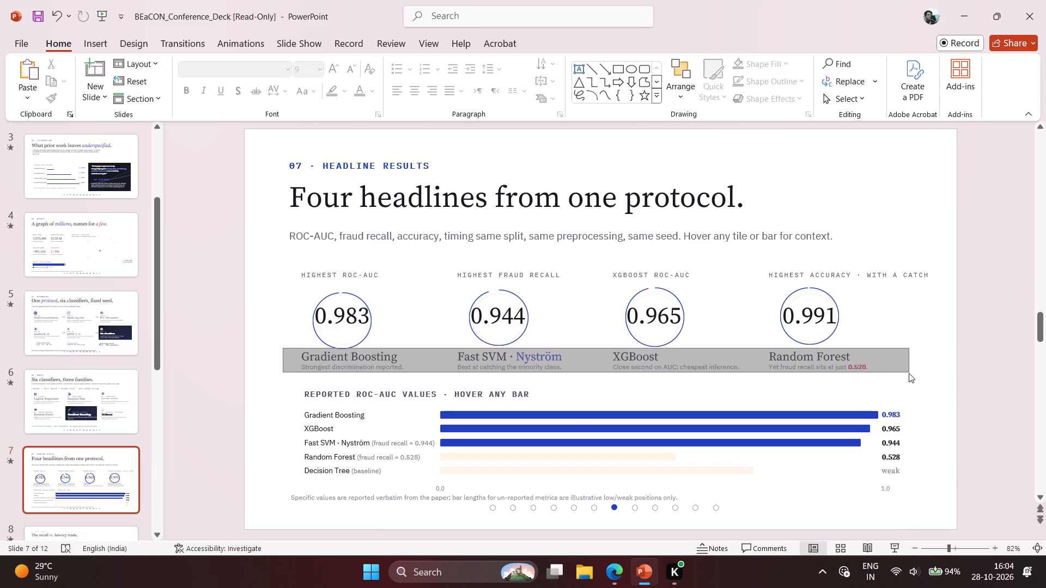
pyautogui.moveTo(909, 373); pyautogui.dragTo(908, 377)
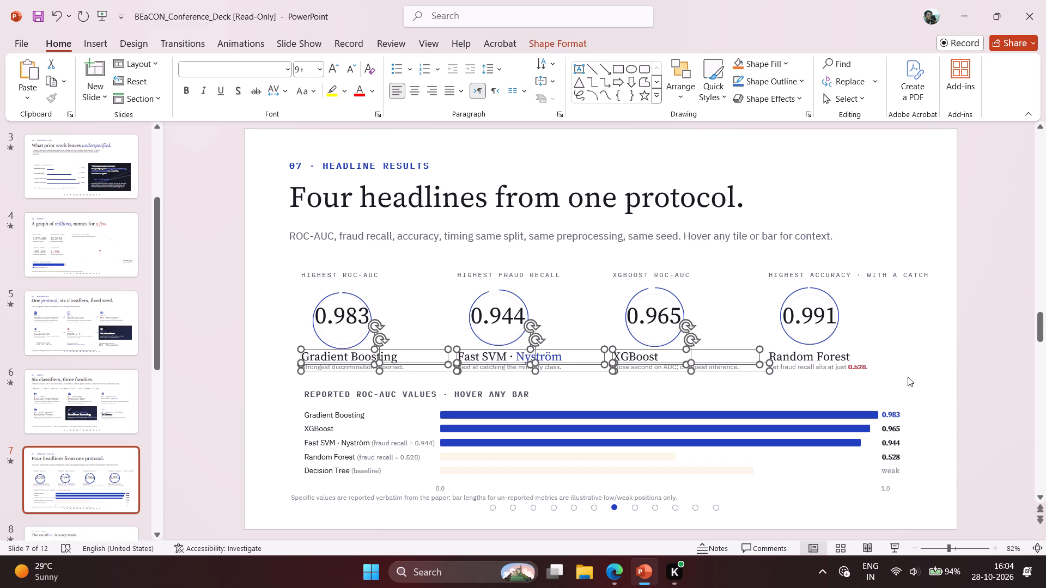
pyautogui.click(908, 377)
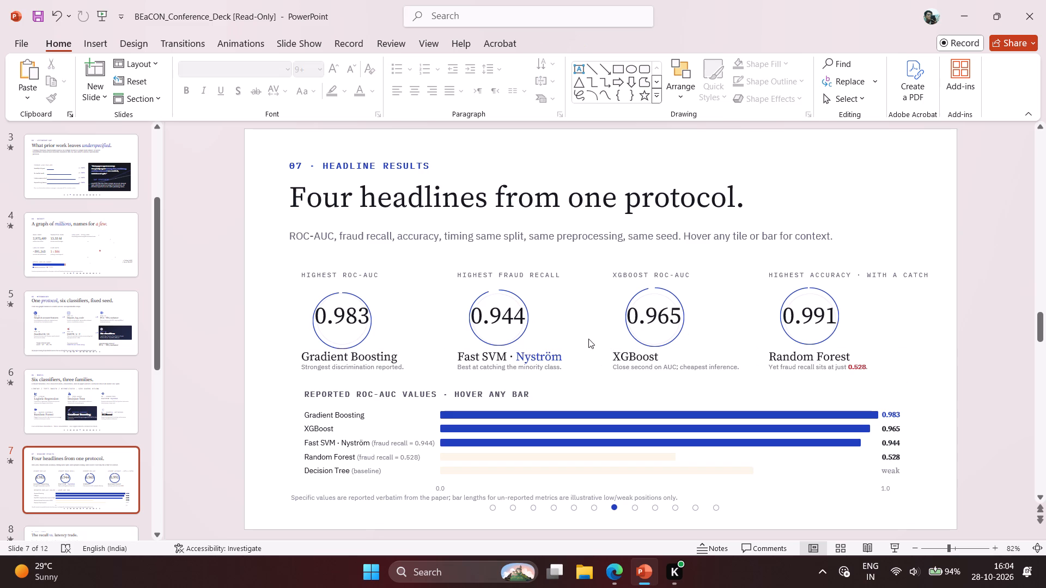
# Set the four model names under the circles, from Gradient Boosting to Random Forest, to 18 pt.
pyautogui.click(301, 351)
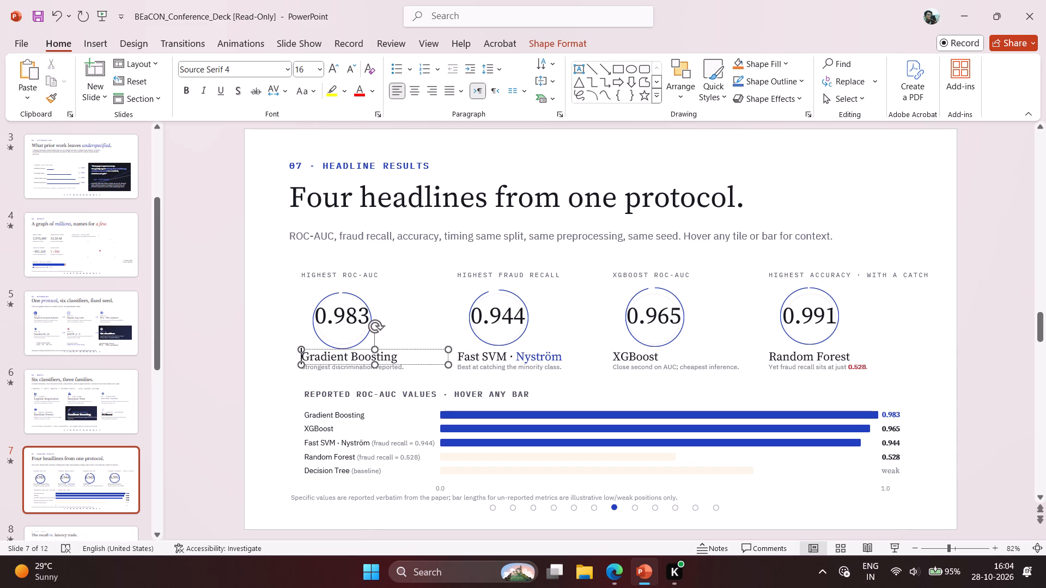
pyautogui.click(310, 348)
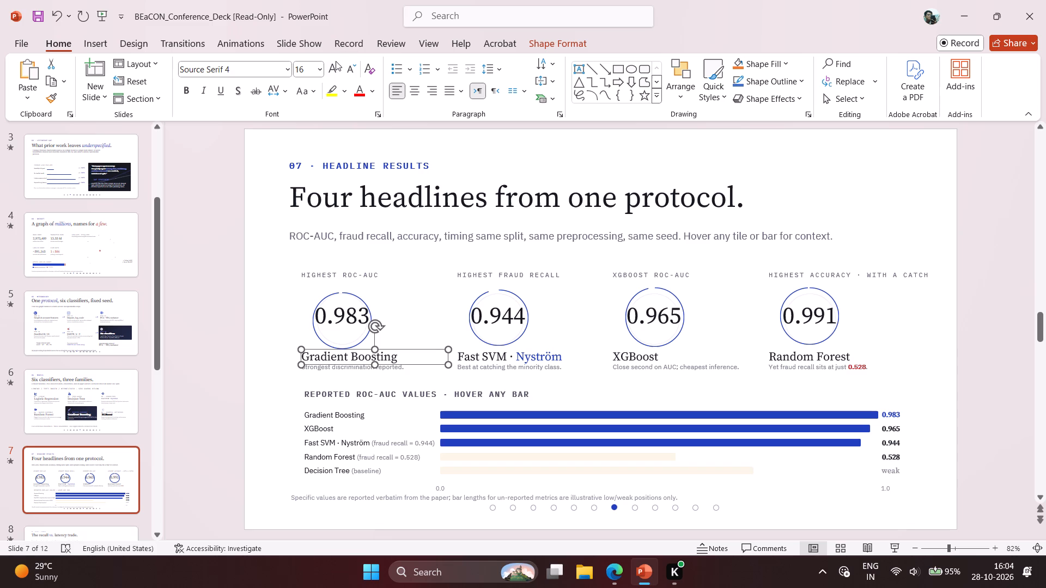
pyautogui.click(336, 62)
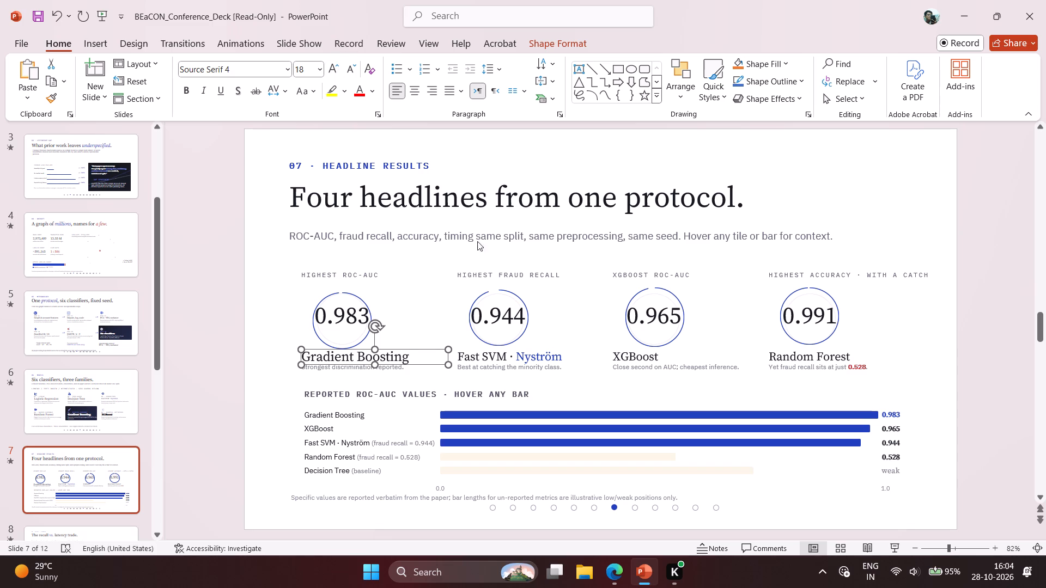
pyautogui.click(485, 352)
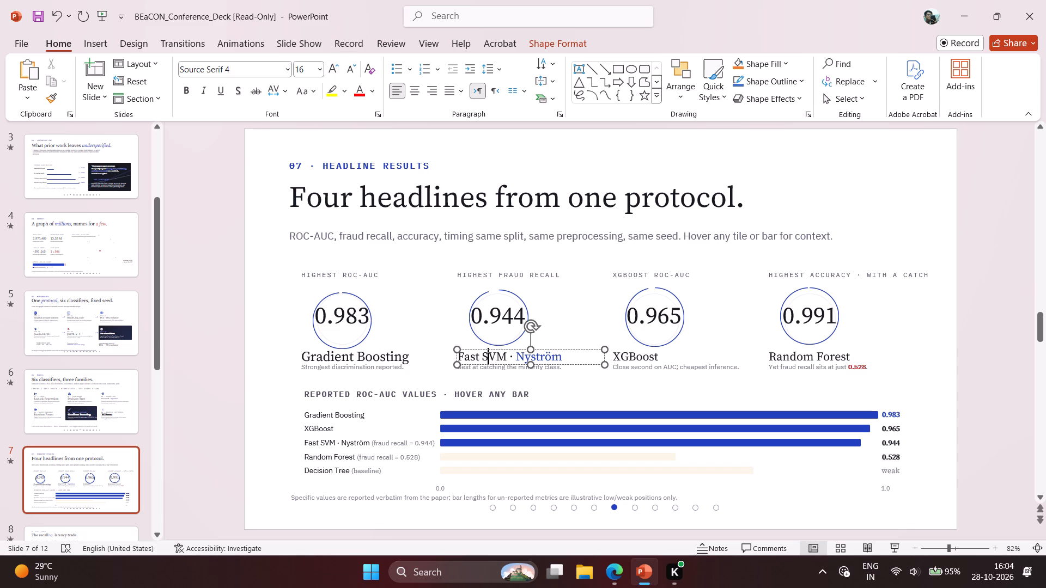
pyautogui.hotkey('ctrl', 'a')
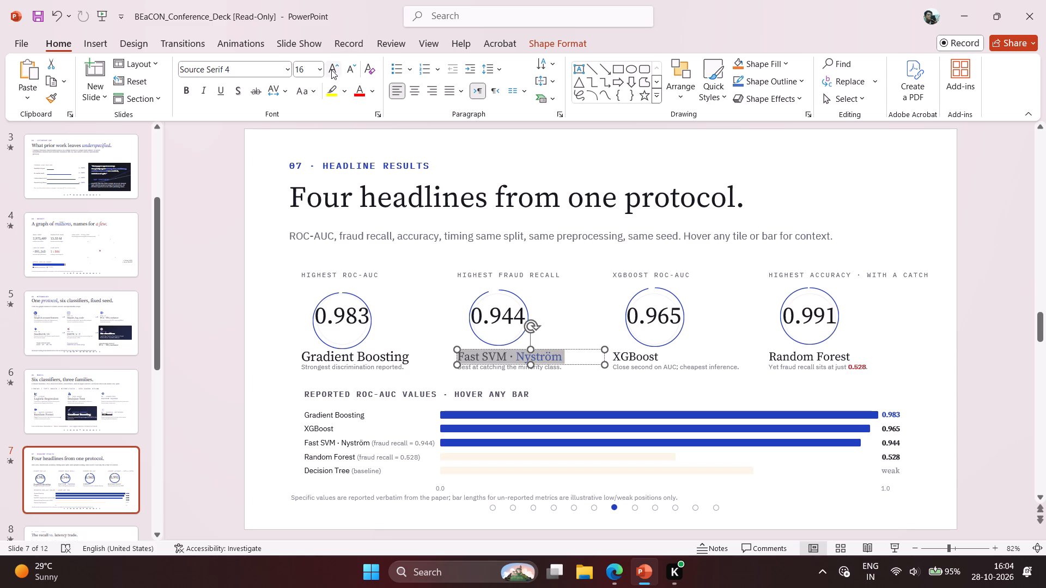
pyautogui.click(331, 69)
pyautogui.doubleClick(656, 356)
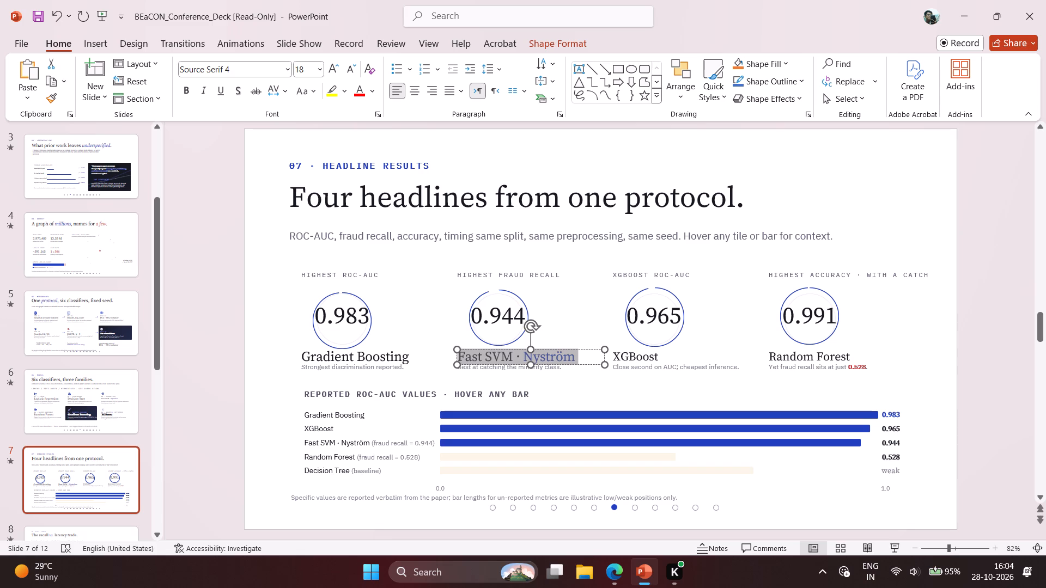
pyautogui.hotkey('ctrl', 'a')
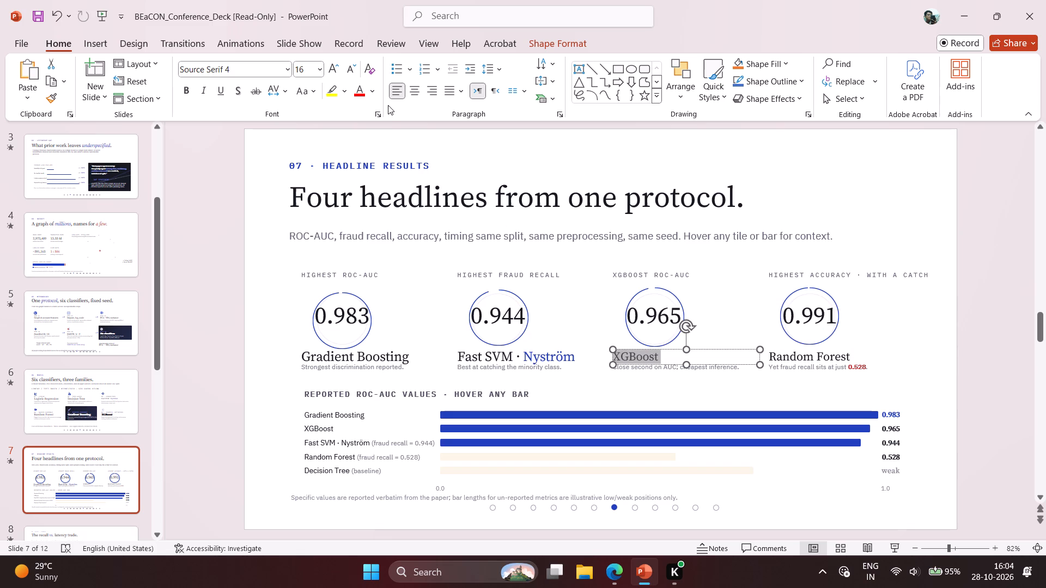
pyautogui.click(333, 71)
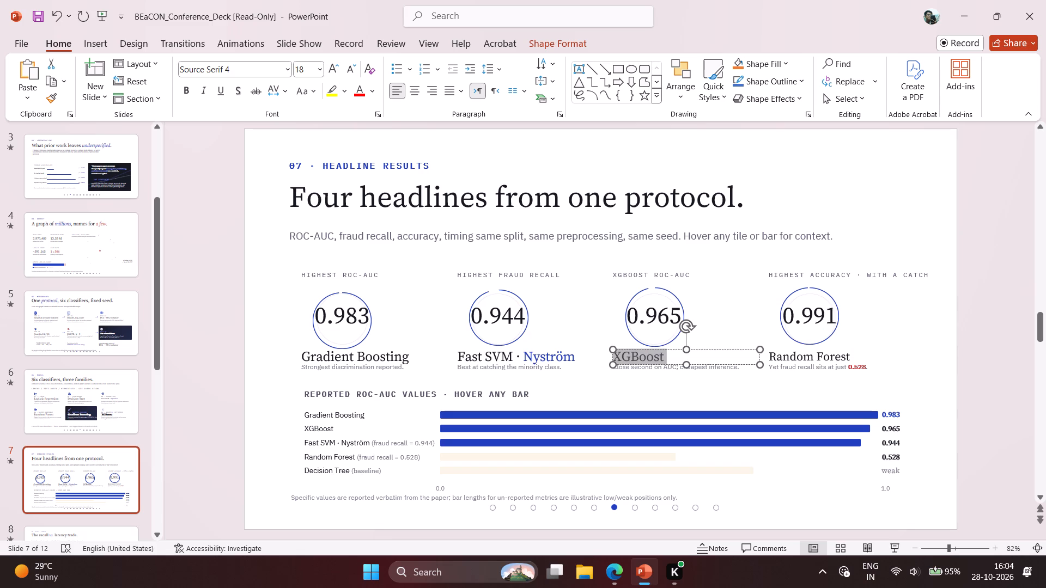
pyautogui.click(823, 354)
pyautogui.doubleClick(823, 354)
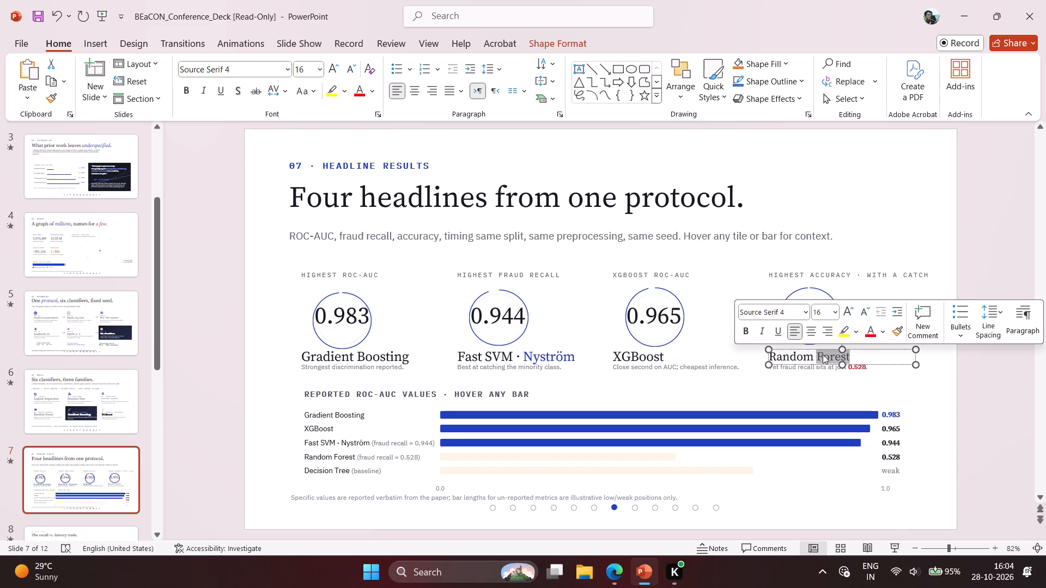
pyautogui.hotkey('ctrl', 'a')
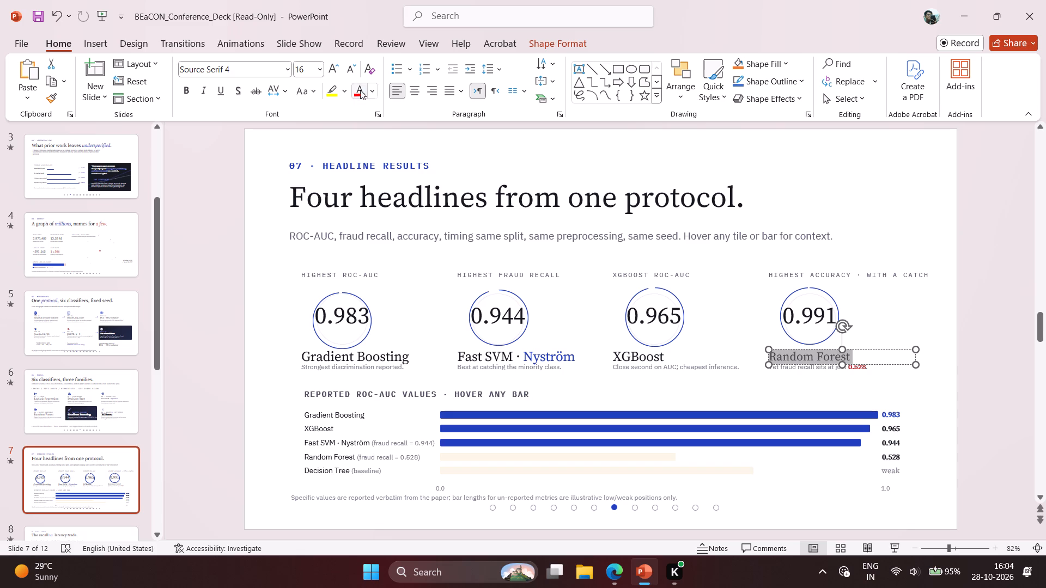
pyautogui.click(336, 70)
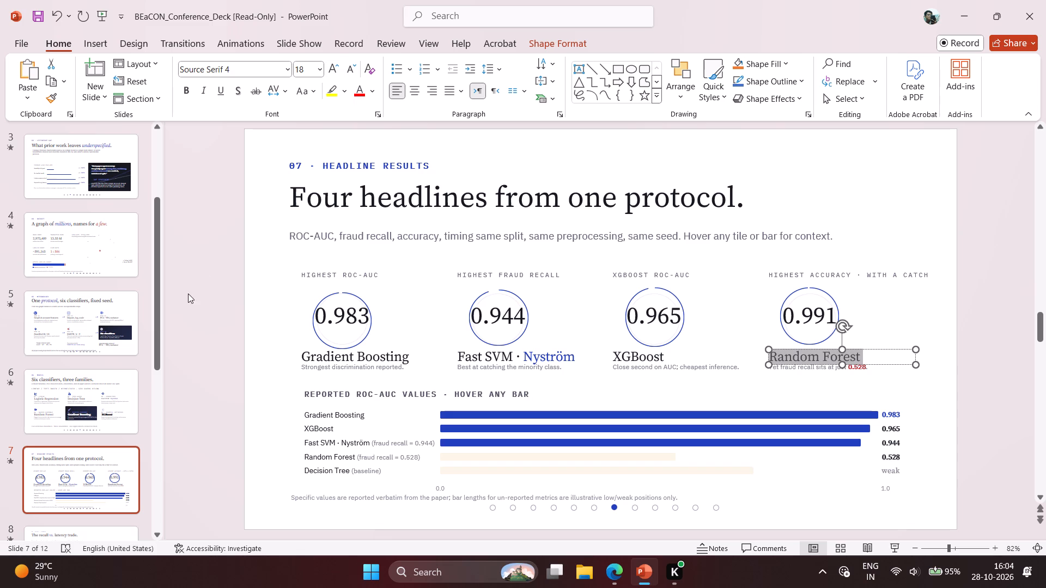
# Set the descriptions under Gradient Boosting and Fast SVM to 10 pt and move both slightly down from the model names.
pyautogui.click(350, 368)
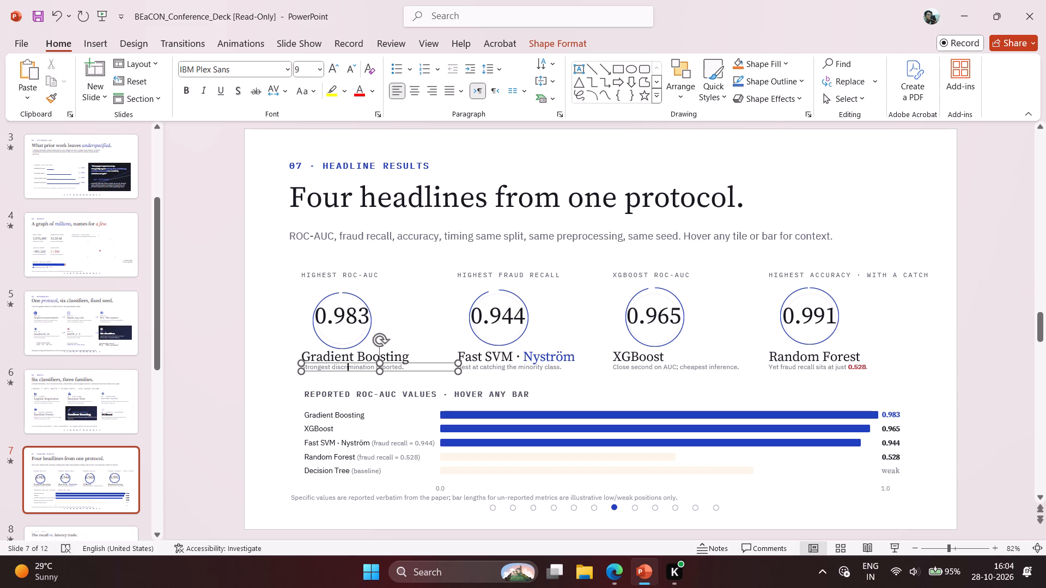
pyautogui.click(350, 370)
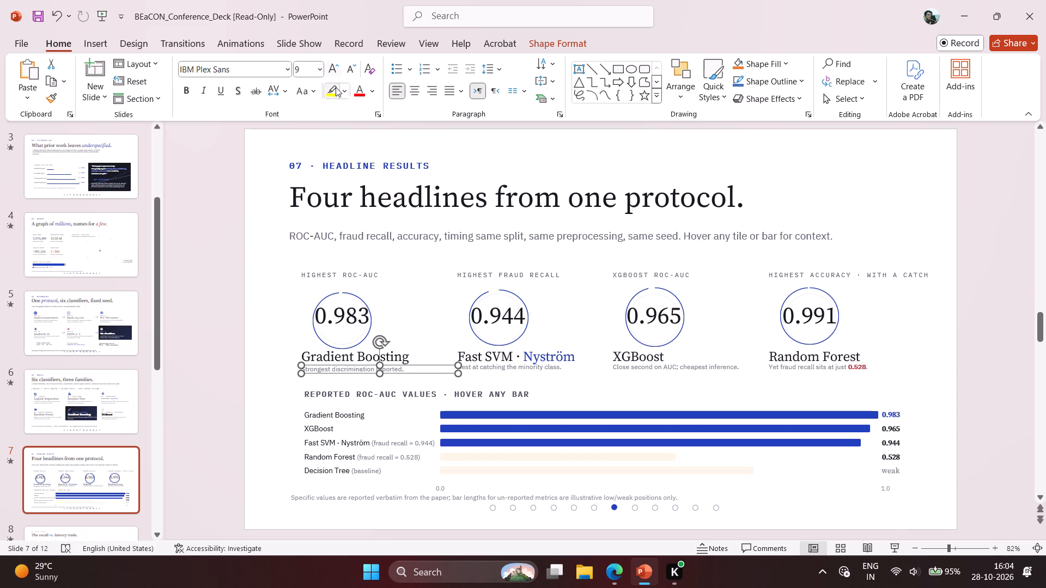
pyautogui.click(336, 69)
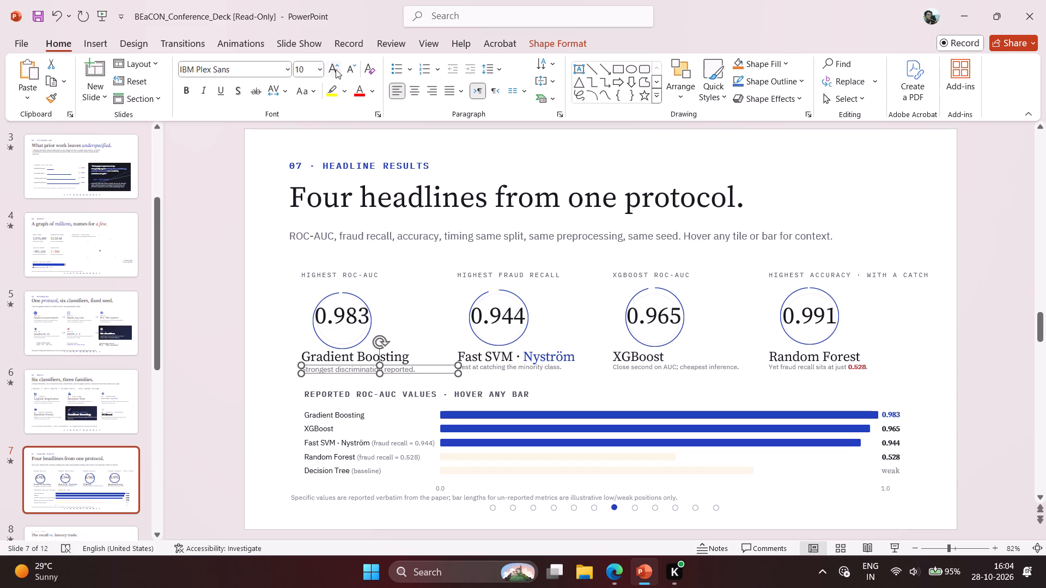
pyautogui.click(535, 369)
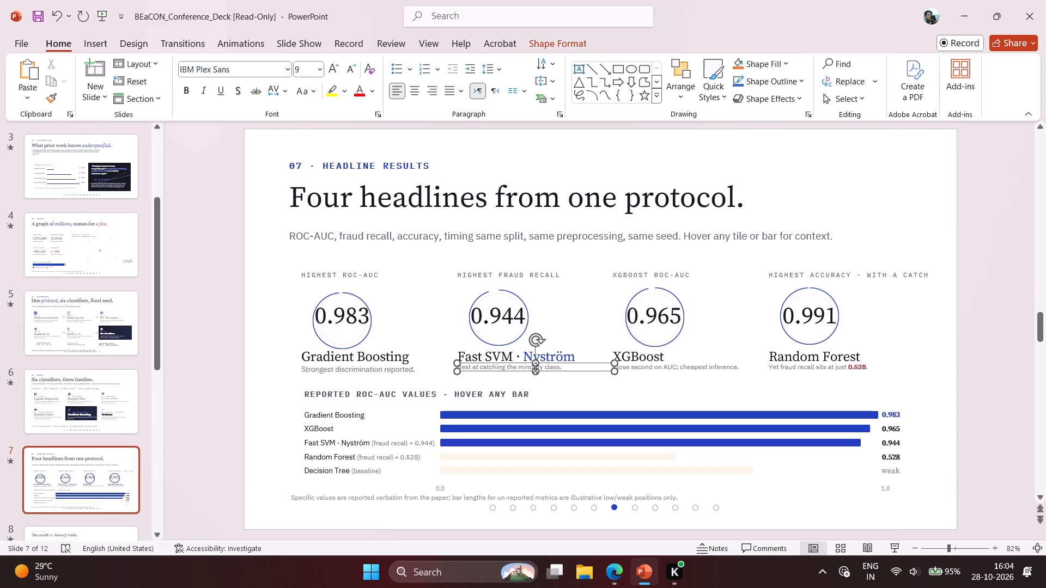
pyautogui.hotkey('ctrl', 'a')
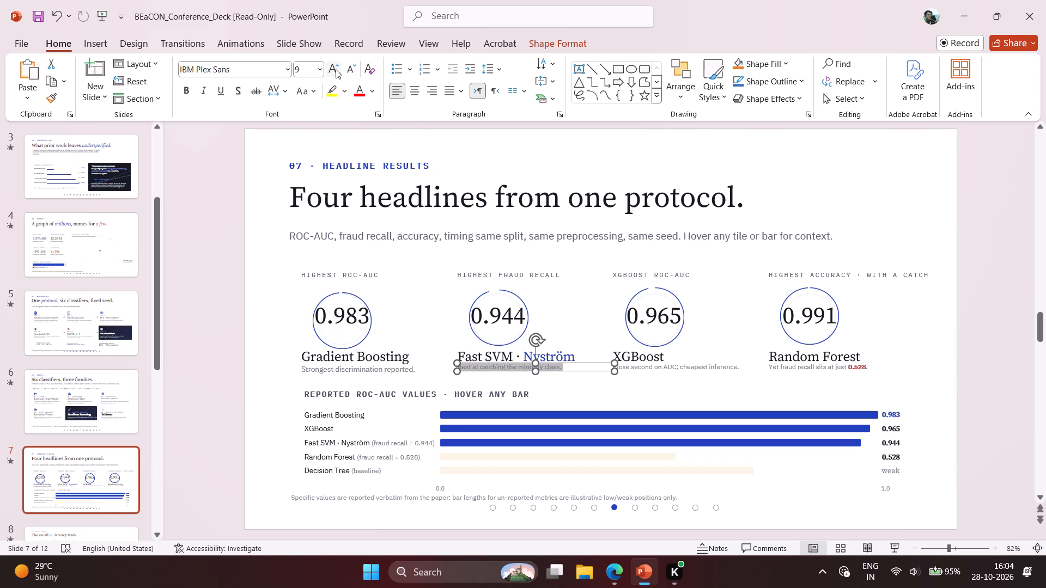
pyautogui.click(336, 69)
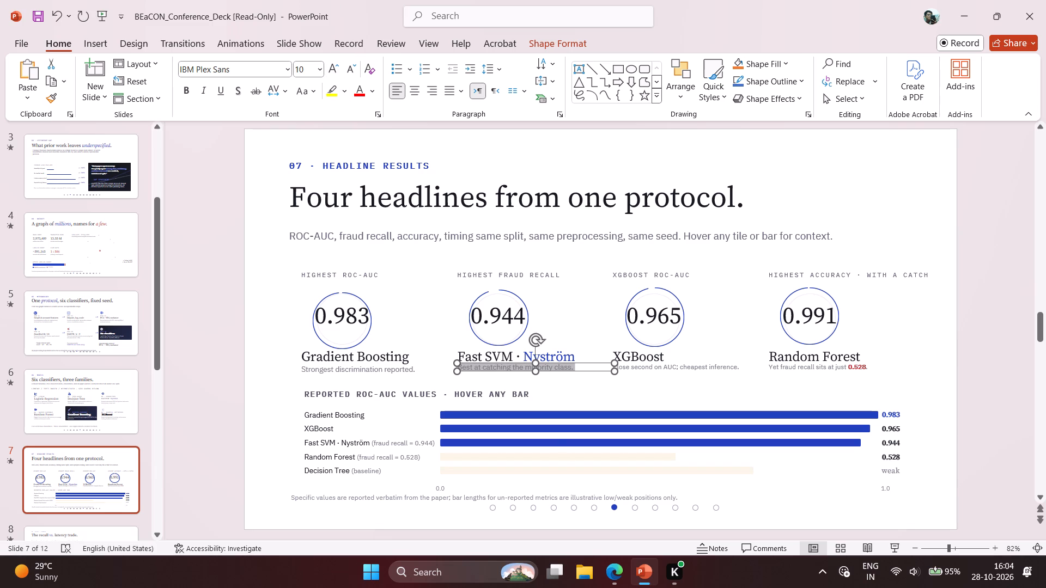
pyautogui.click(501, 373)
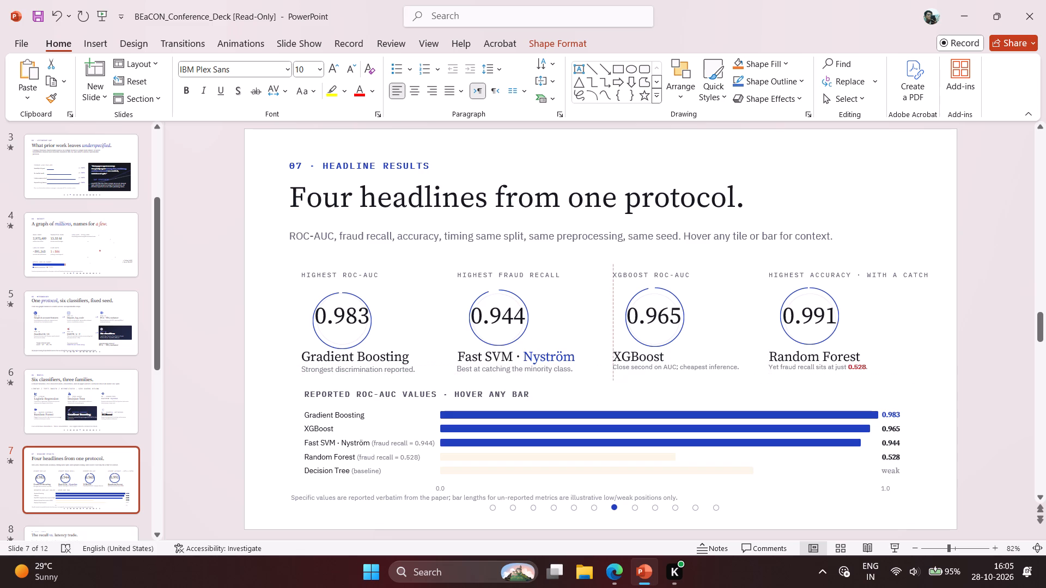
# Set the description under XGBoost to 10 pt and position it slightly lower, just beneath the model name.
pyautogui.click(685, 375)
pyautogui.click(685, 375)
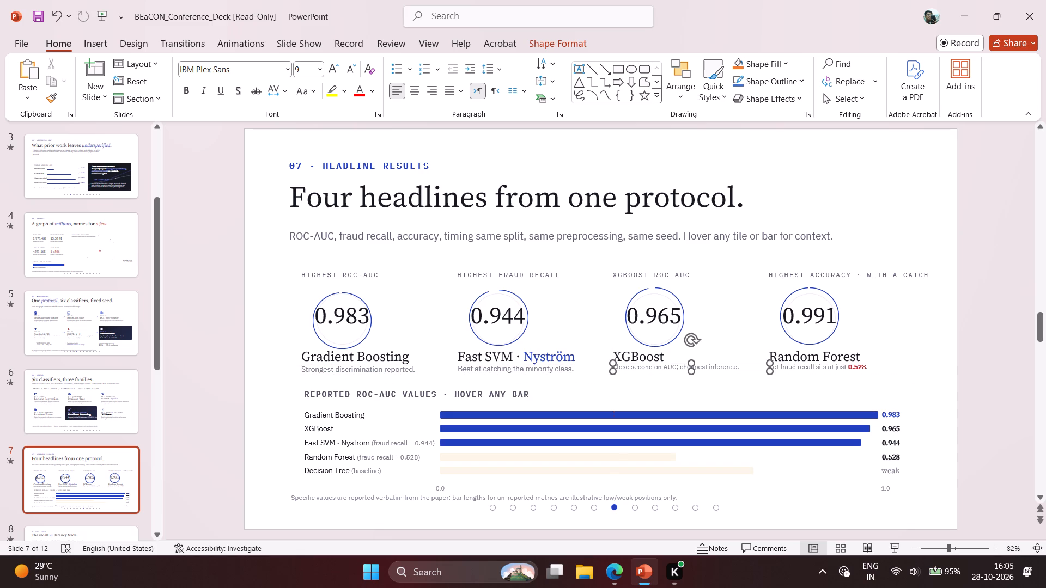
pyautogui.click(683, 372)
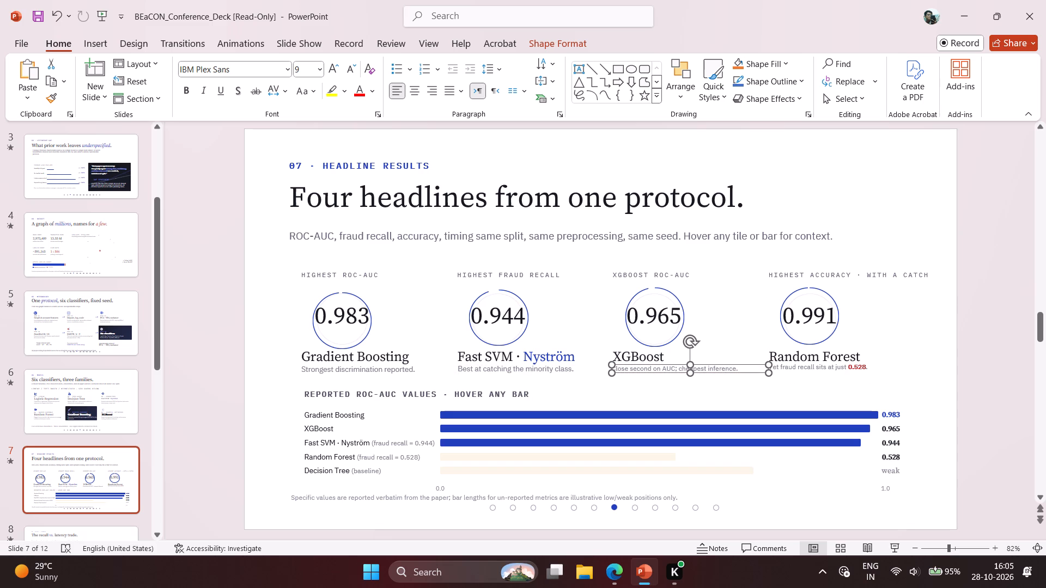
pyautogui.click(670, 371)
pyautogui.click(564, 371)
pyautogui.click(643, 364)
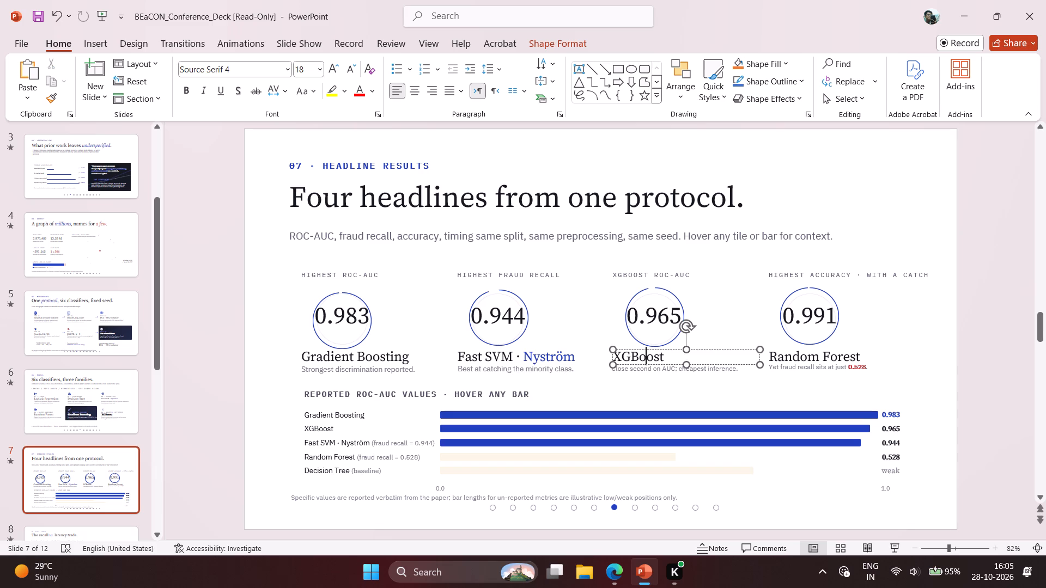
pyautogui.click(649, 369)
pyautogui.hotkey('ctrl', 'a')
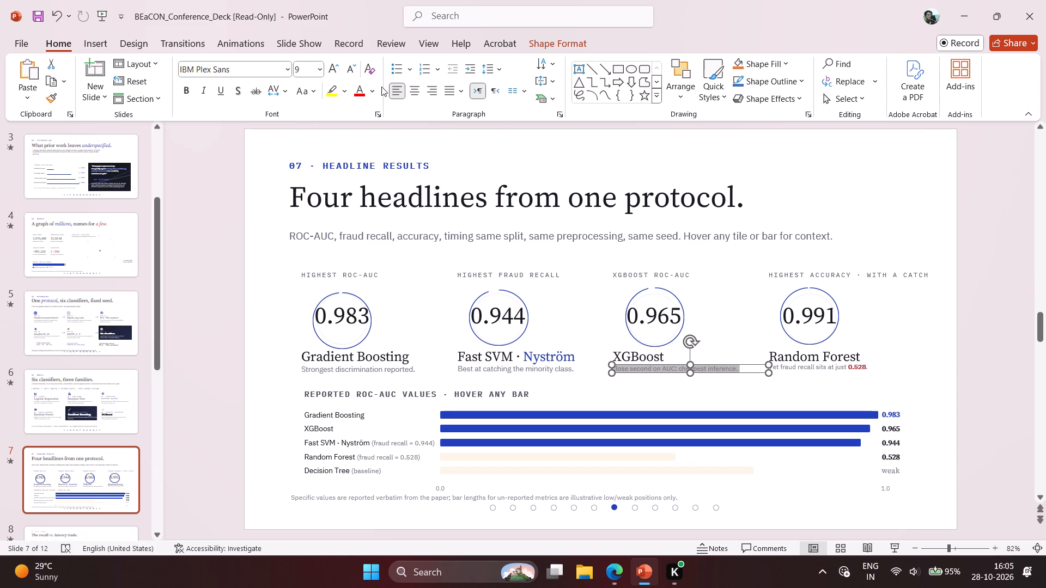
pyautogui.click(337, 74)
pyautogui.click(627, 374)
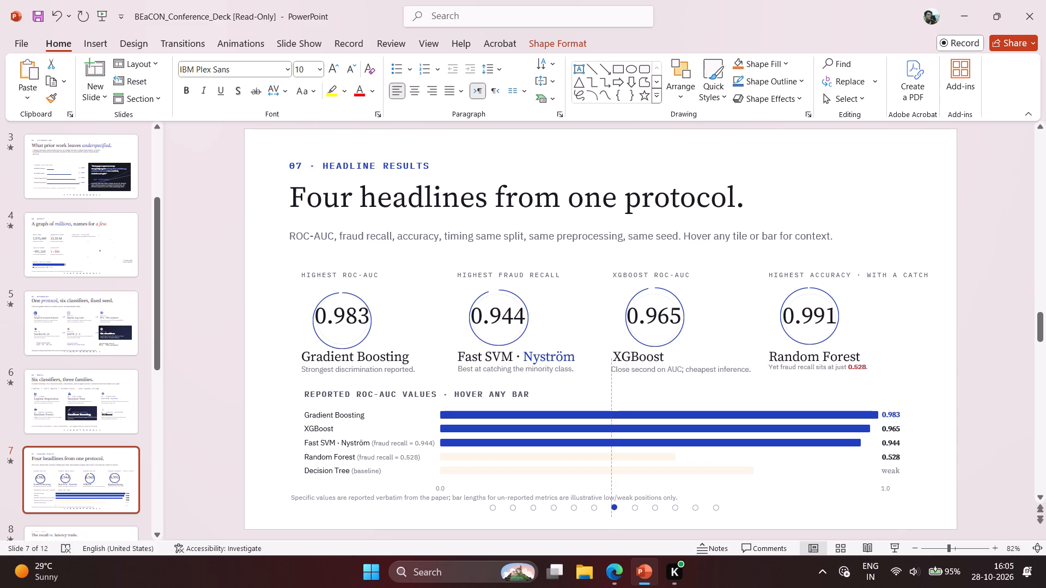
pyautogui.click(626, 375)
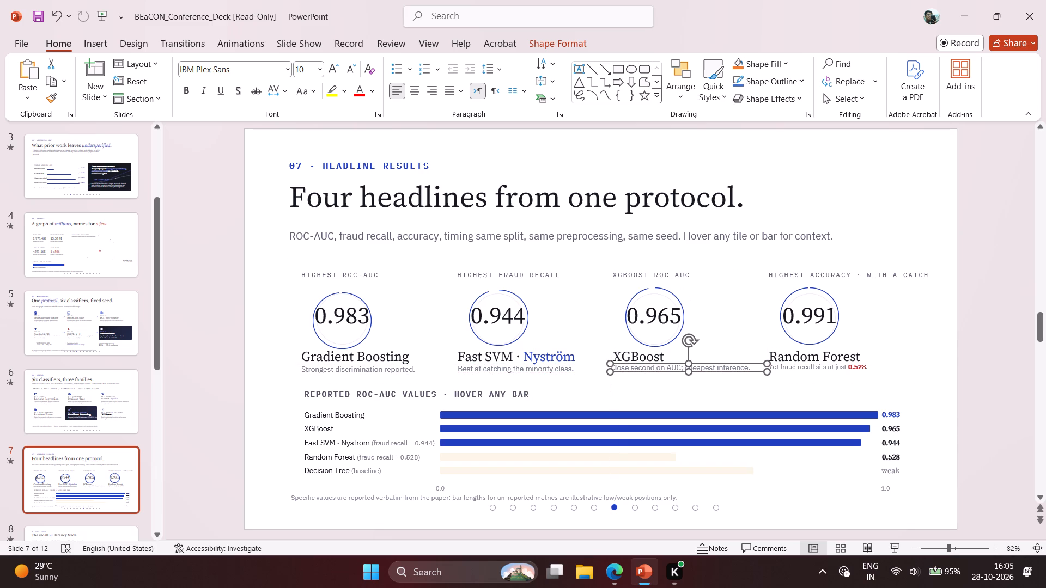
# Move the description under Random Forest slightly down from the model name and set its whole text to 10 pt.
pyautogui.click(794, 368)
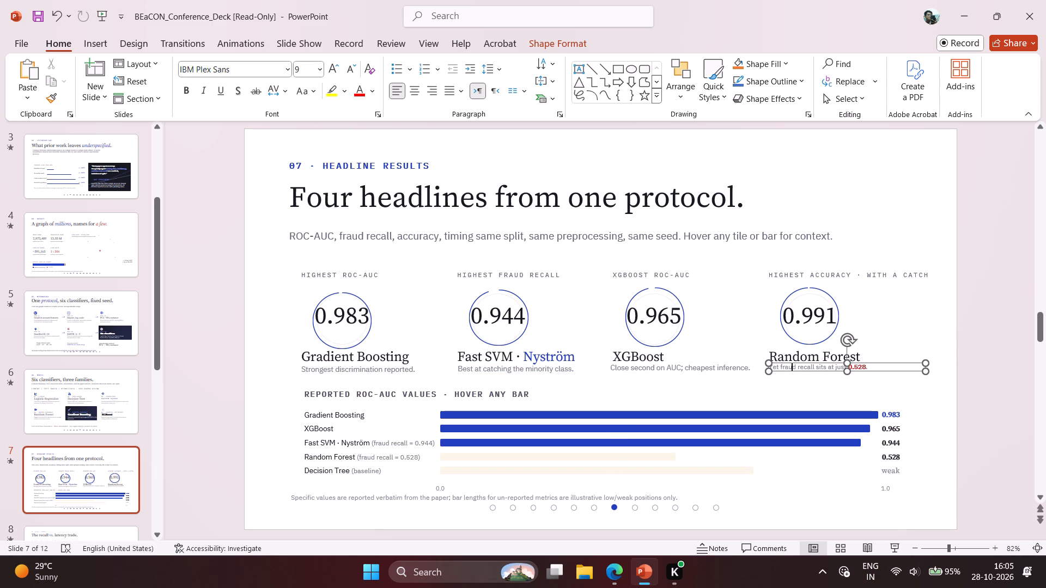
pyautogui.click(800, 370)
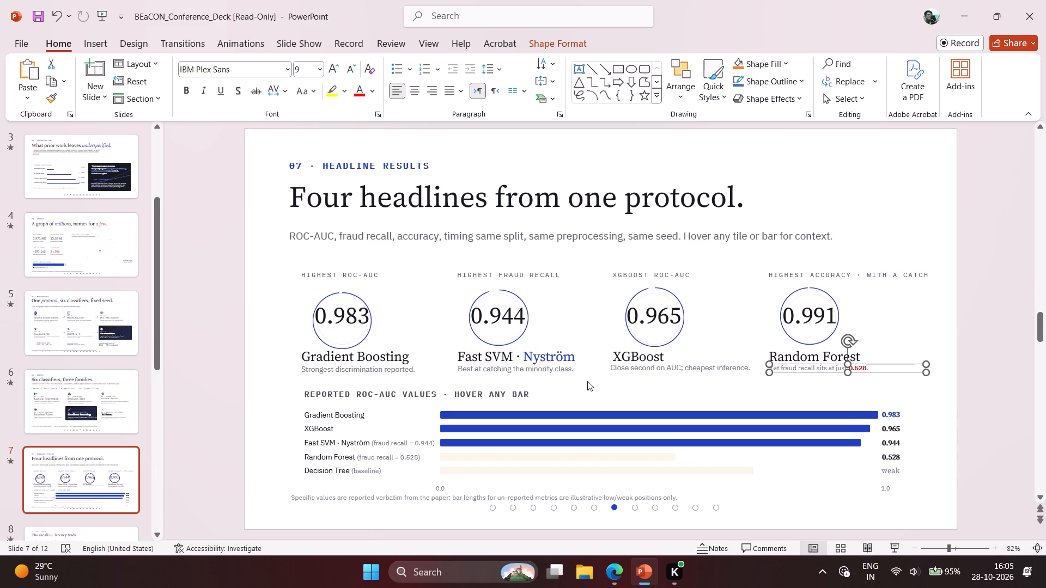
pyautogui.click(564, 366)
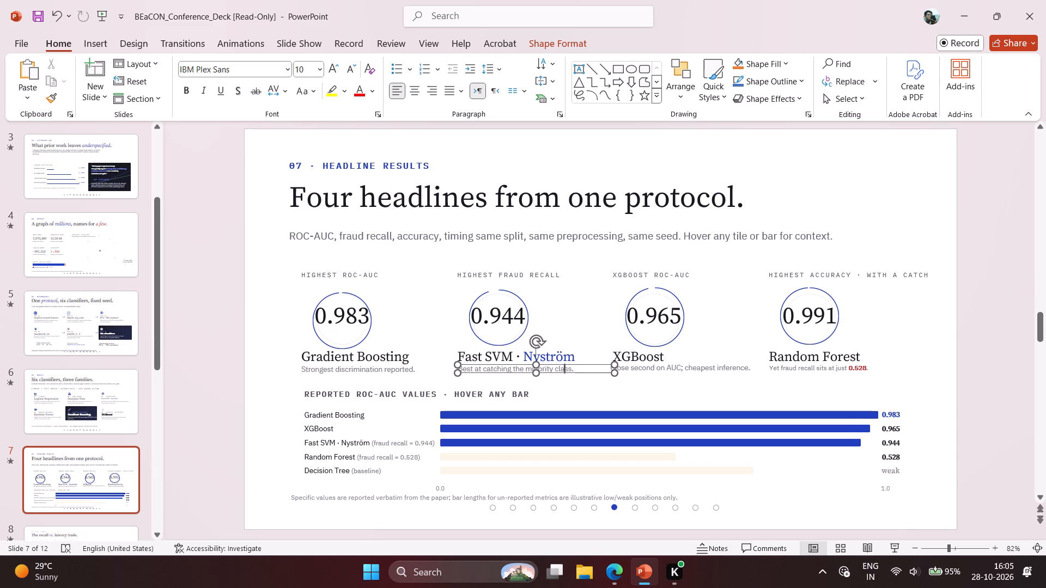
pyautogui.click(687, 370)
pyautogui.click(787, 369)
pyautogui.hotkey('ctrl', 'a')
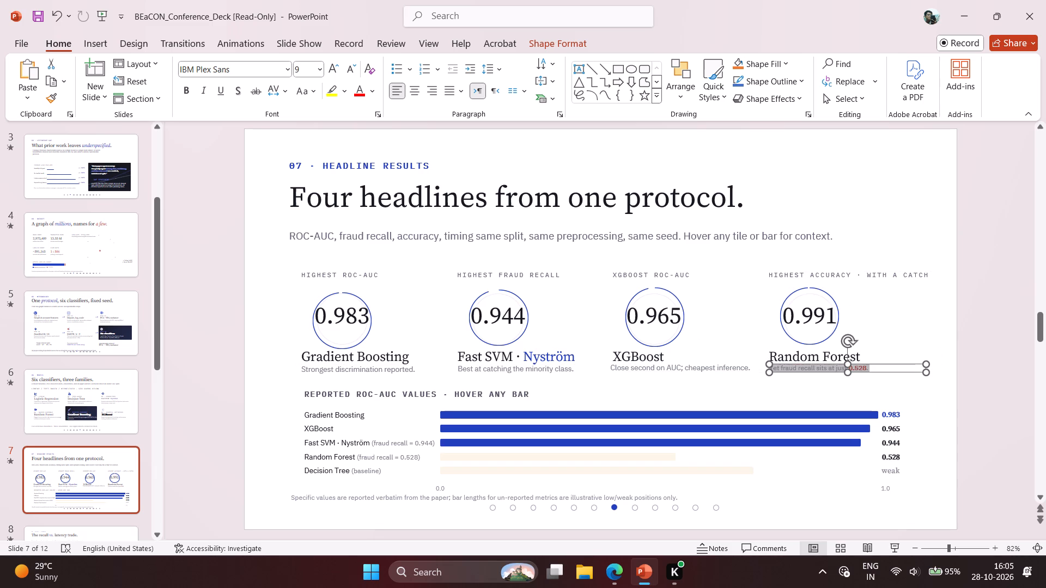
pyautogui.click(339, 65)
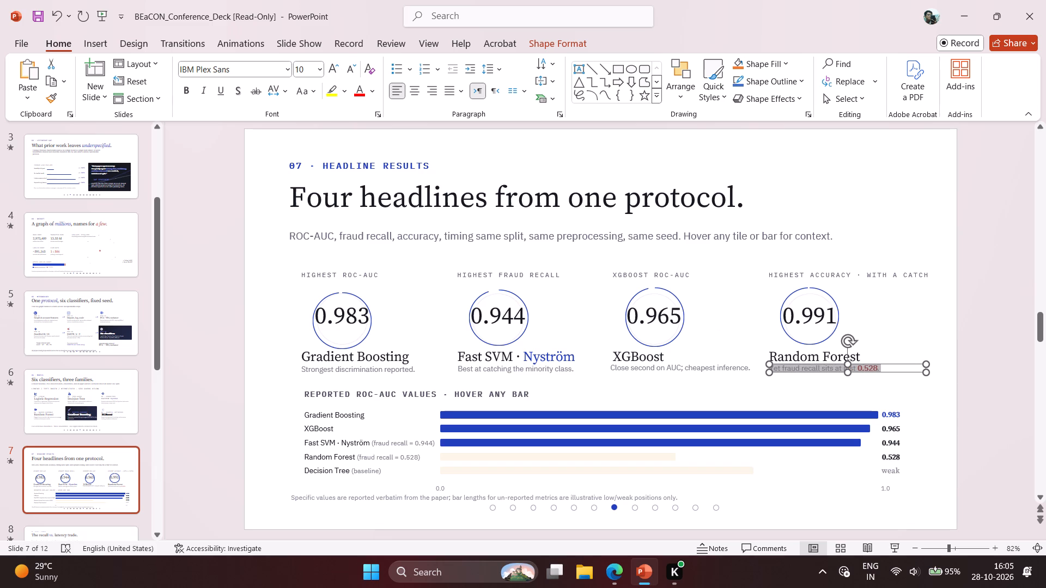
pyautogui.click(570, 359)
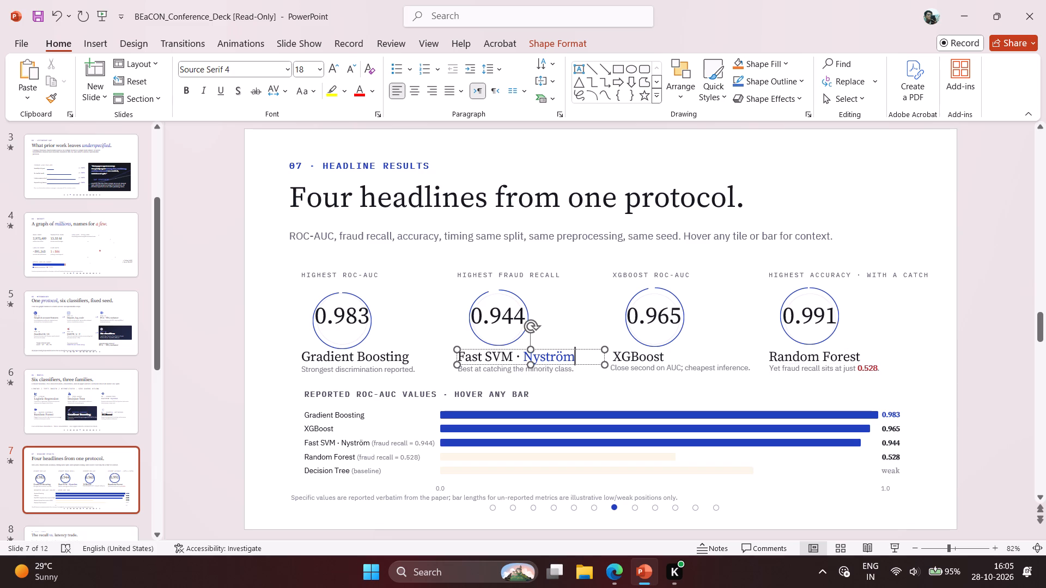
pyautogui.click(640, 351)
pyautogui.click(794, 357)
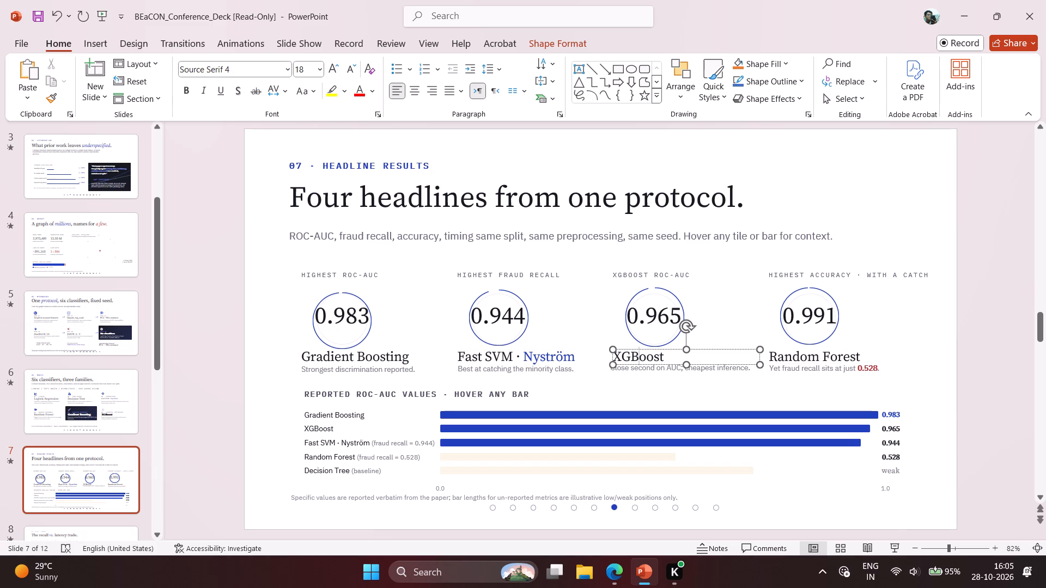
pyautogui.click(973, 323)
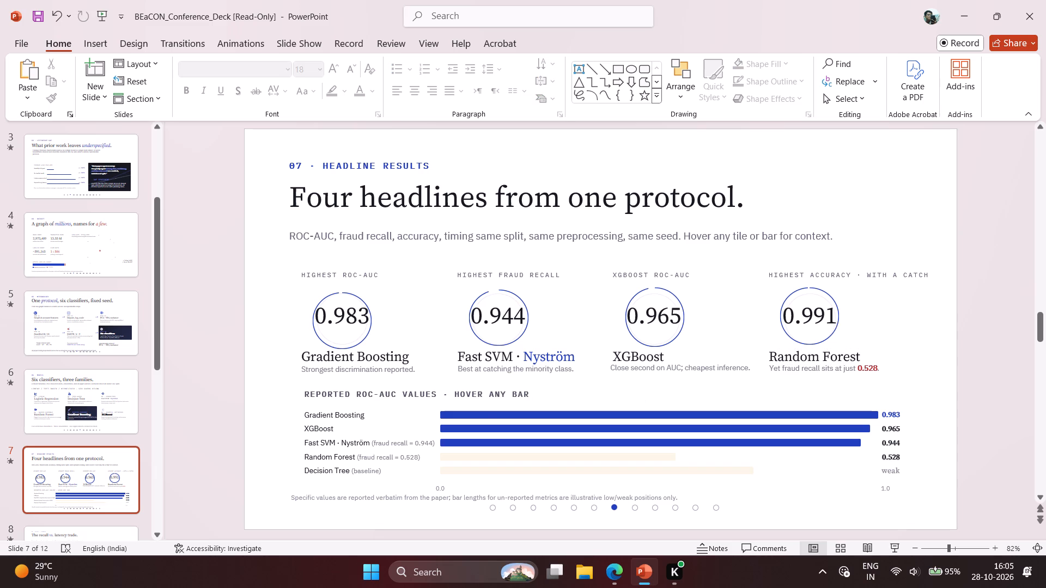
# Set the 'Reported ROC-AUC values · Hover any bar' heading above the bar chart to 11 pt.
pyautogui.click(475, 397)
pyautogui.hotkey('ctrl', 'a')
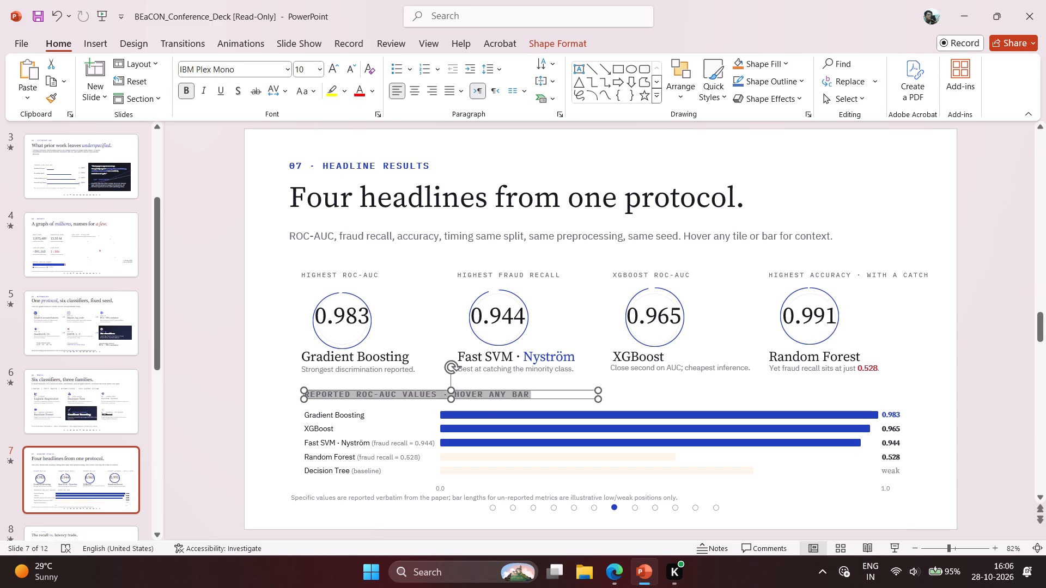
pyautogui.click(327, 70)
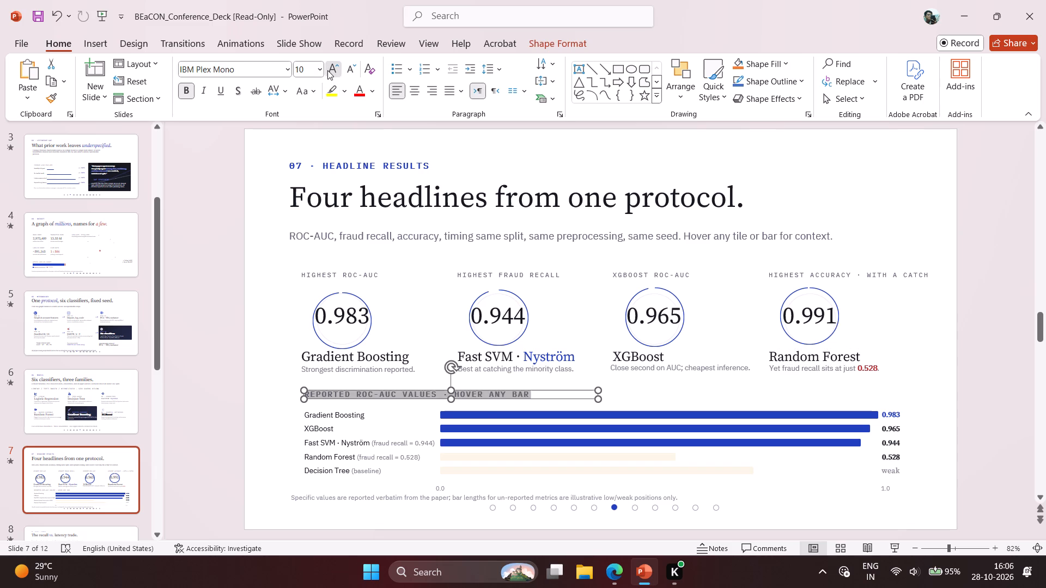
pyautogui.click(327, 70)
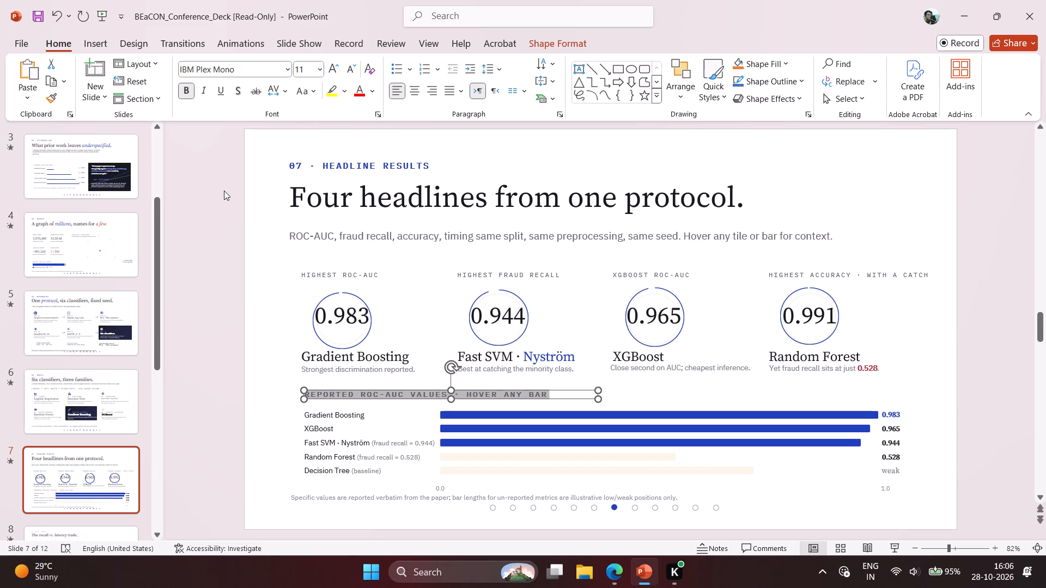
pyautogui.click(224, 191)
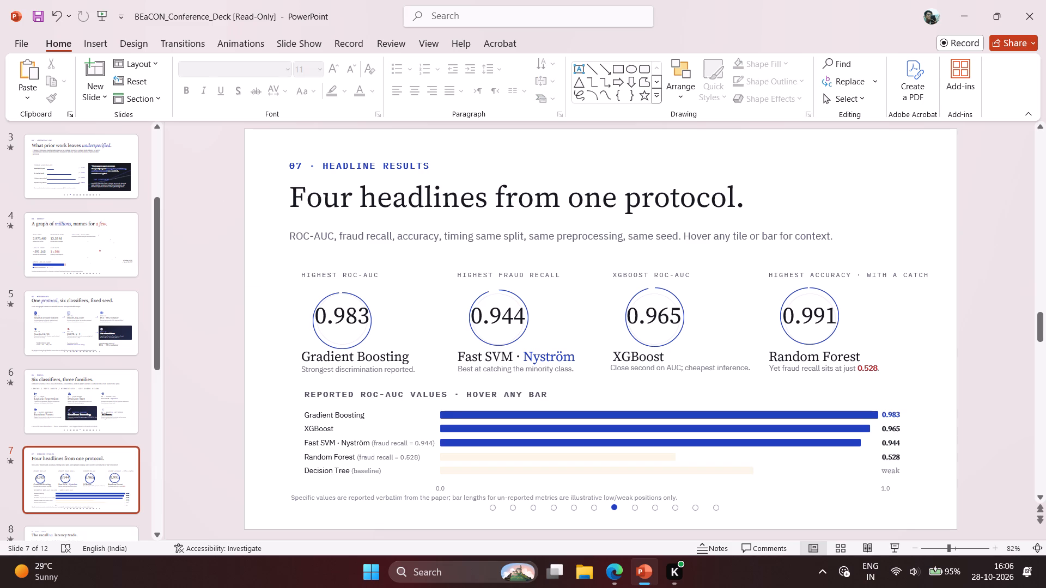
# Set the Gradient Boosting label beside its bar in the chart to 11 pt.
pyautogui.click(301, 416)
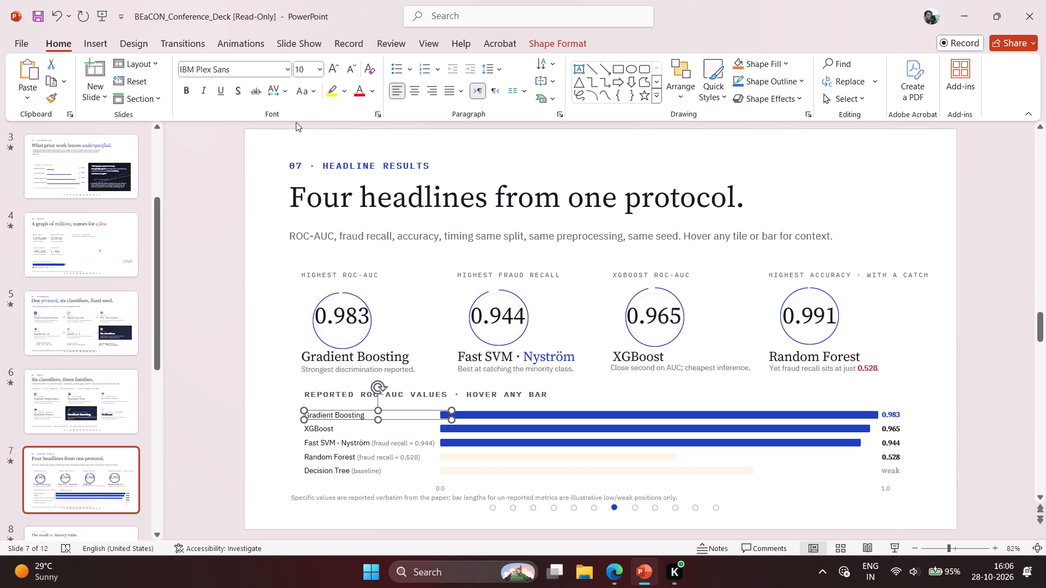
pyautogui.click(328, 68)
pyautogui.click(328, 68)
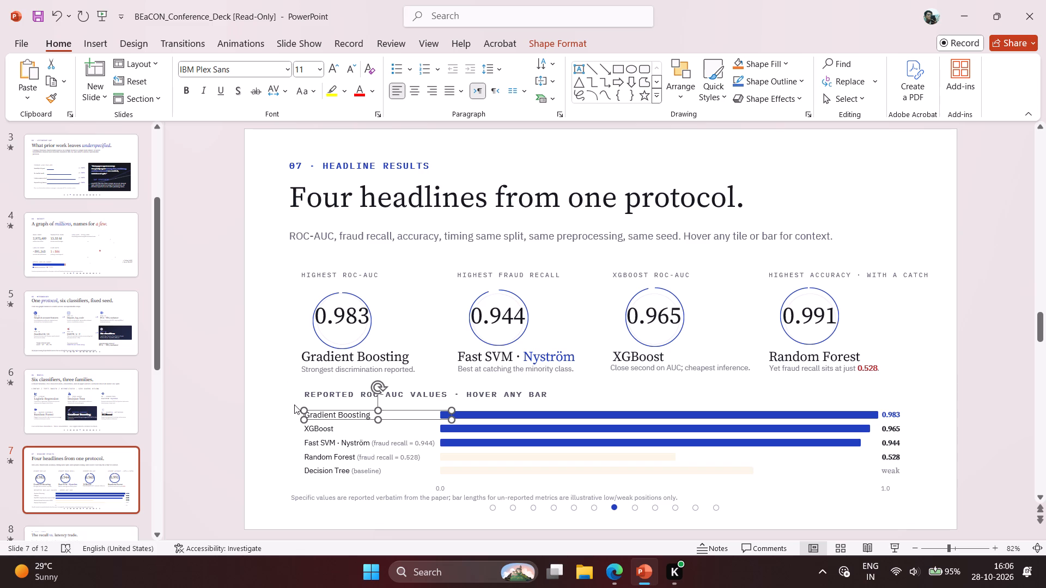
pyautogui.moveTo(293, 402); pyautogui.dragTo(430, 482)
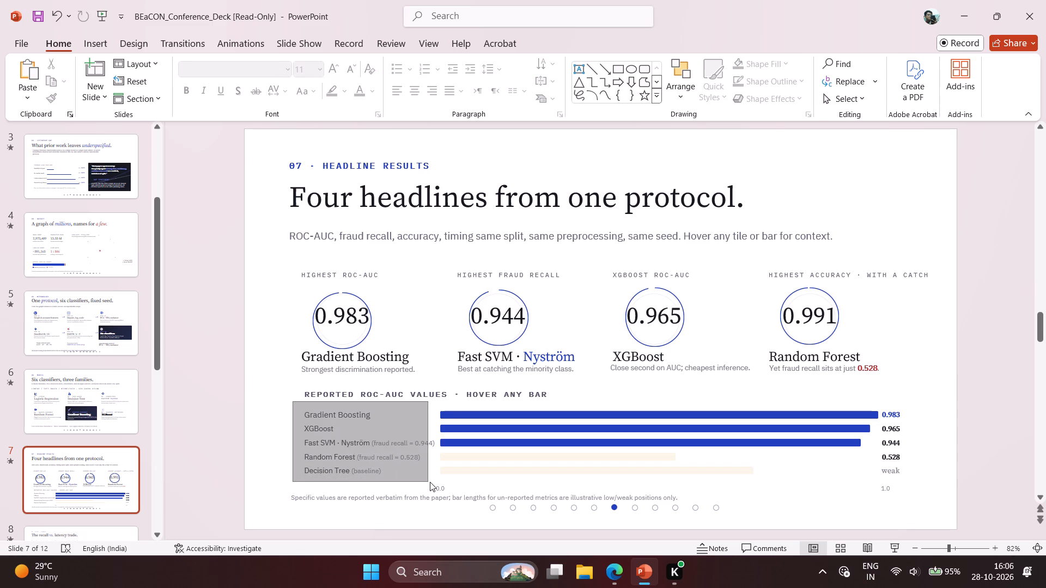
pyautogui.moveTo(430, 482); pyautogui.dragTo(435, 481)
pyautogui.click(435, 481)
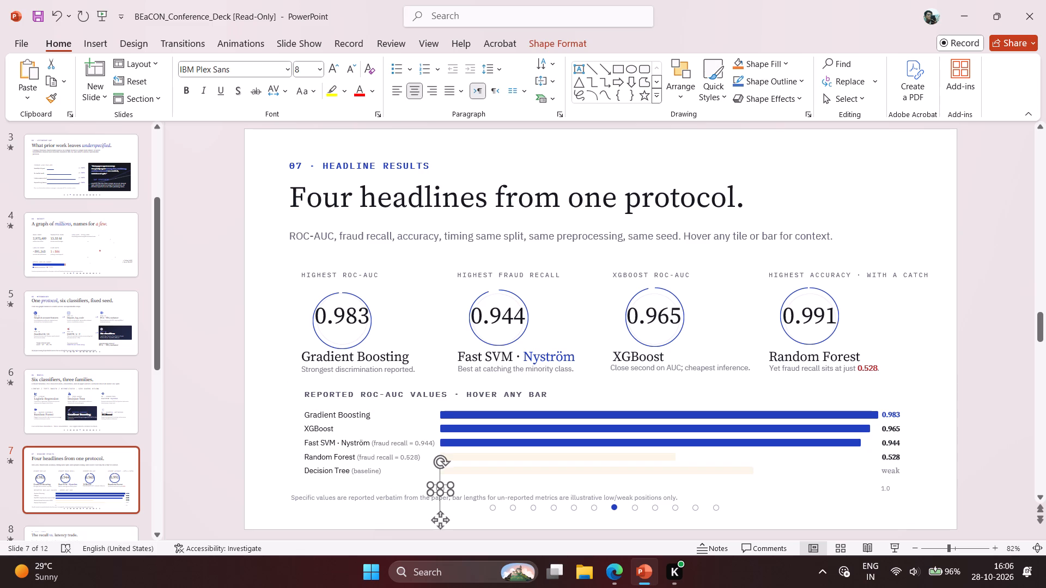
# Enlarge the Decision Tree (baseline) label beside its bar to the mixed font size 11+.
pyautogui.click(336, 476)
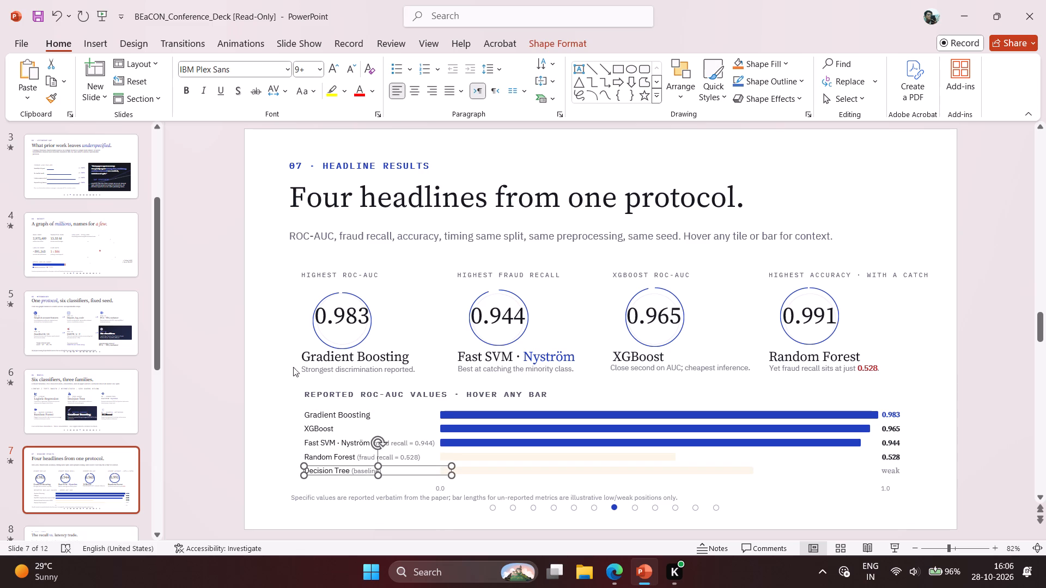
pyautogui.click(327, 66)
pyautogui.click(327, 66)
pyautogui.click(327, 66)
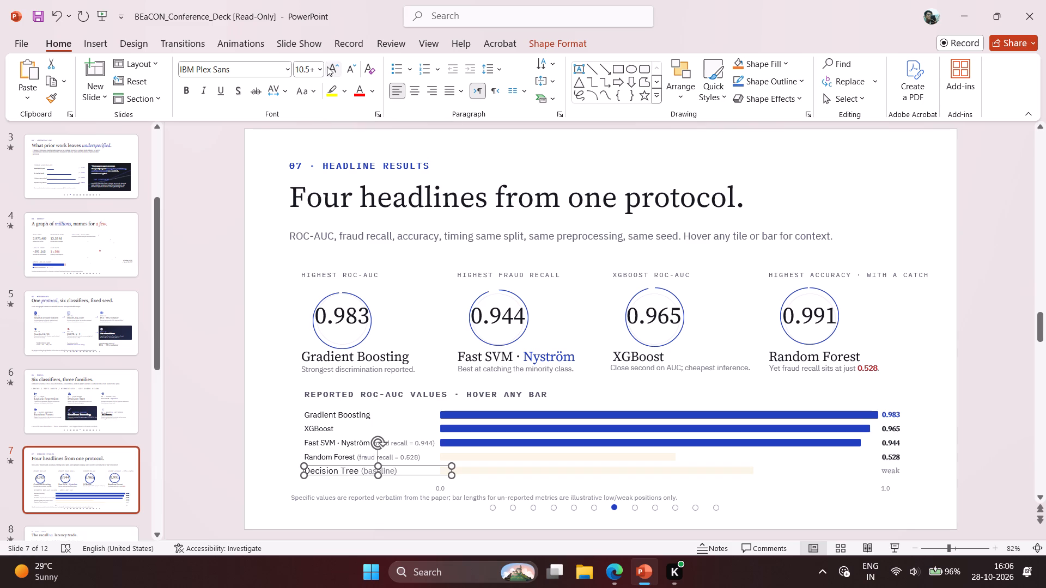
pyautogui.click(327, 66)
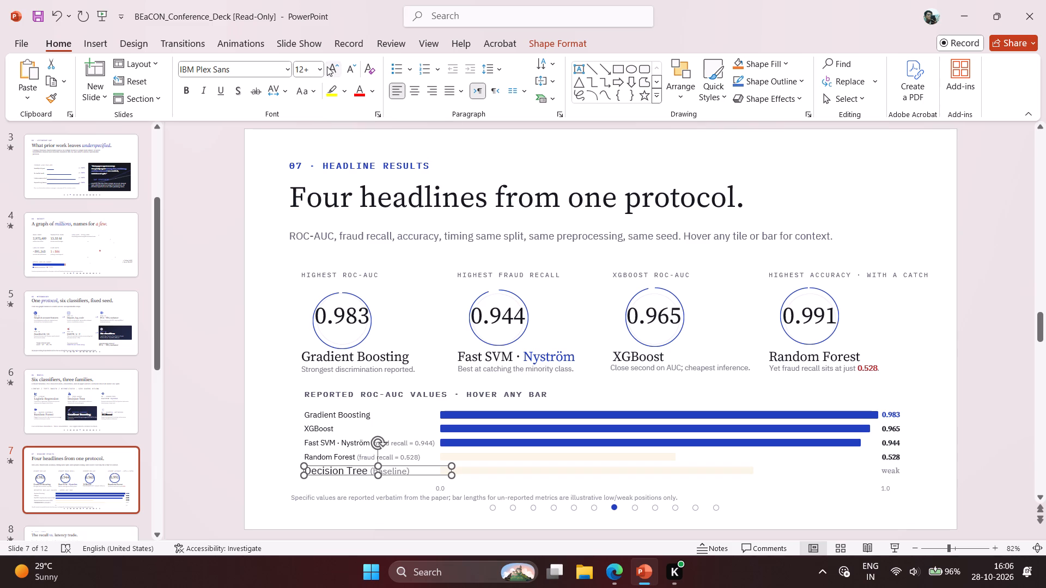
pyautogui.click(314, 412)
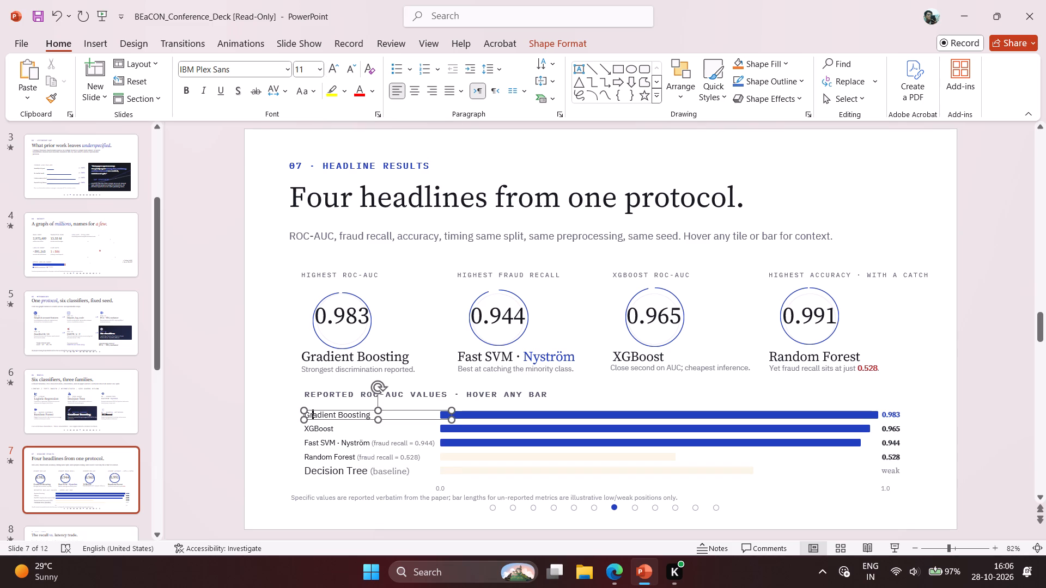
pyautogui.click(324, 475)
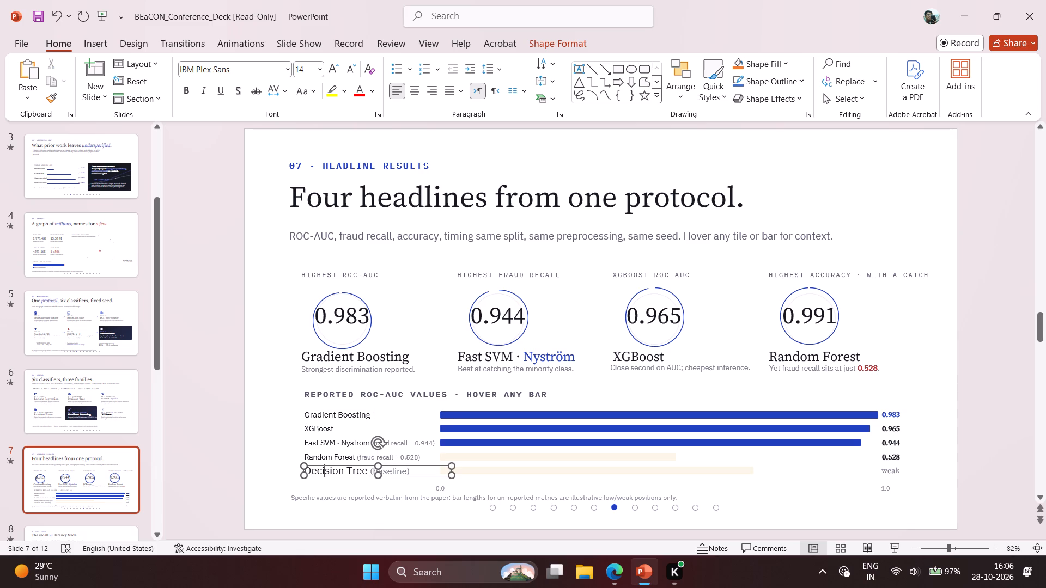
pyautogui.click(329, 475)
pyautogui.click(349, 71)
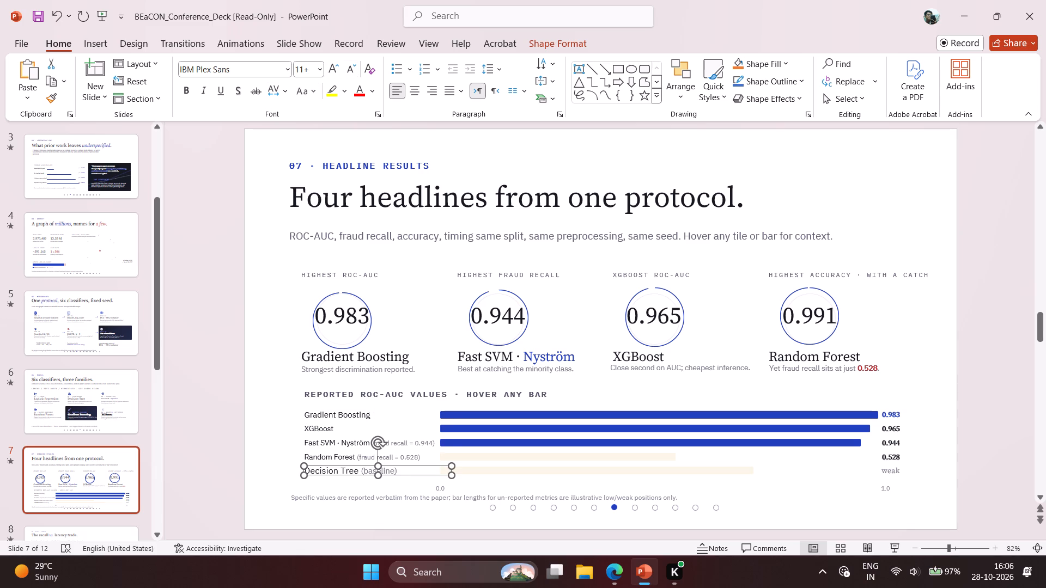
# Enlarge the Random Forest (fraud recall = 0.528) label beside its bar to the mixed font size 11+.
pyautogui.click(326, 458)
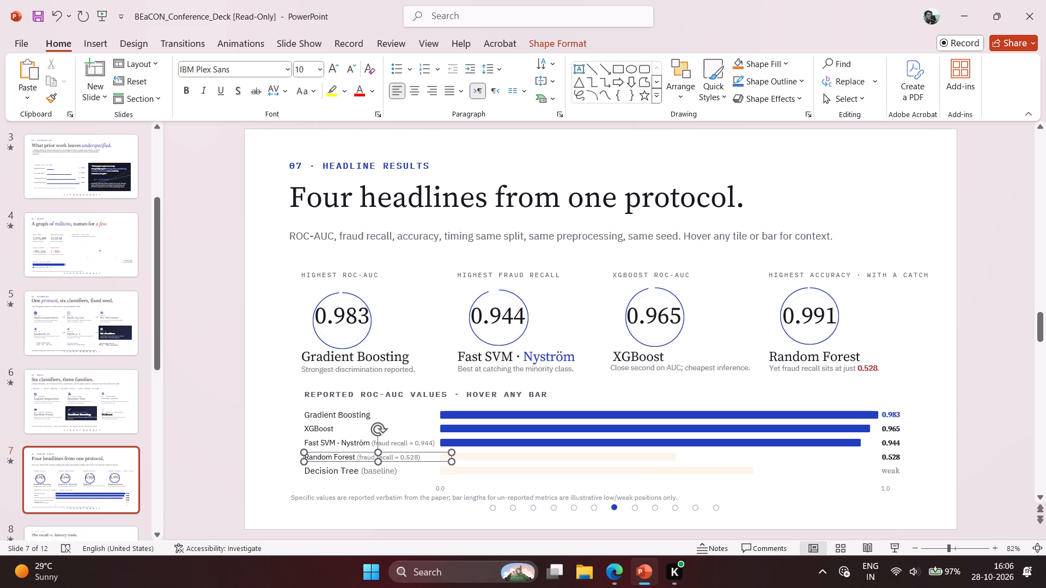
pyautogui.click(330, 461)
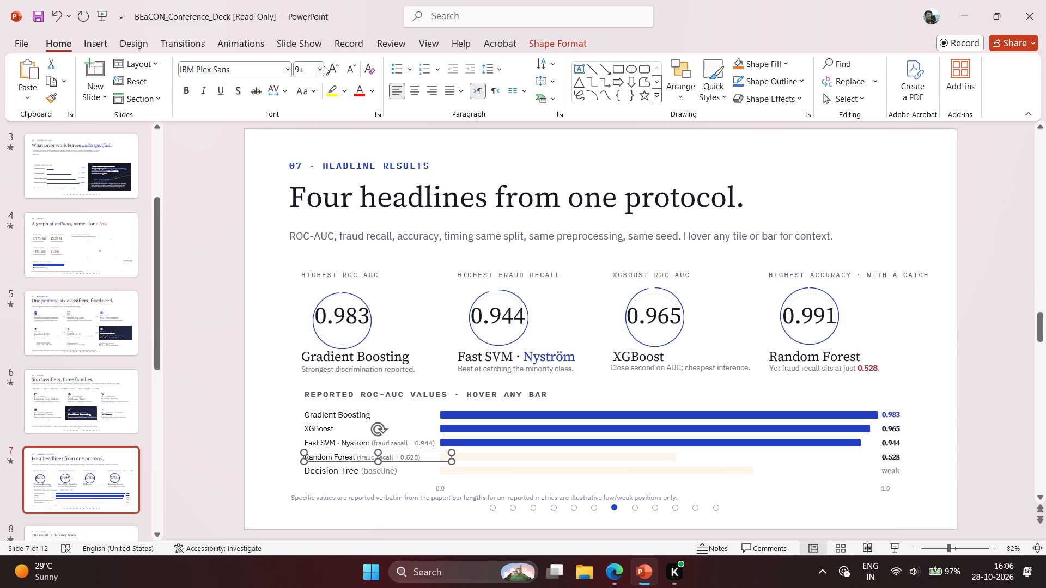
pyautogui.click(331, 66)
pyautogui.click(331, 66)
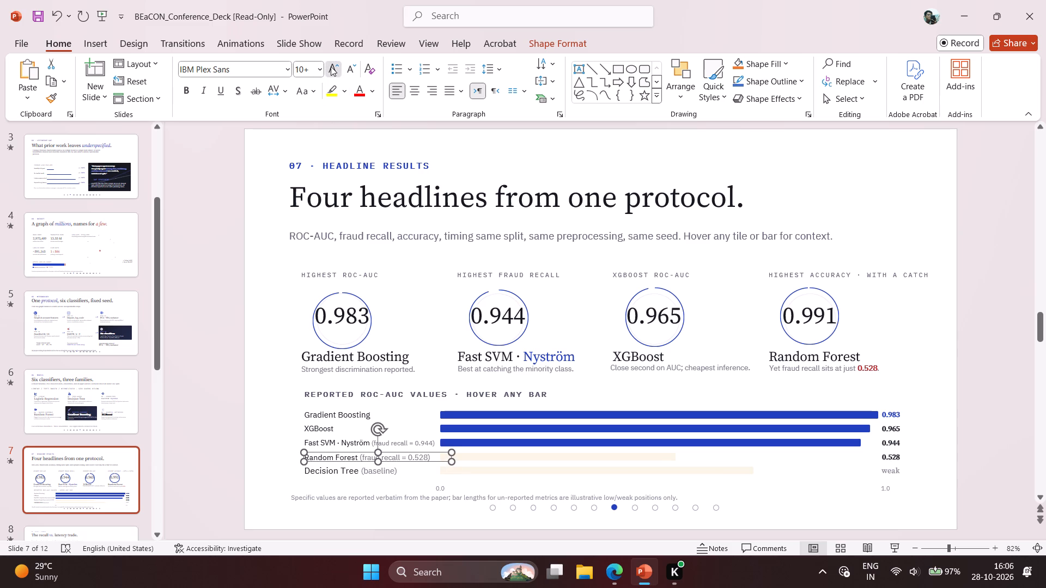
pyautogui.click(331, 66)
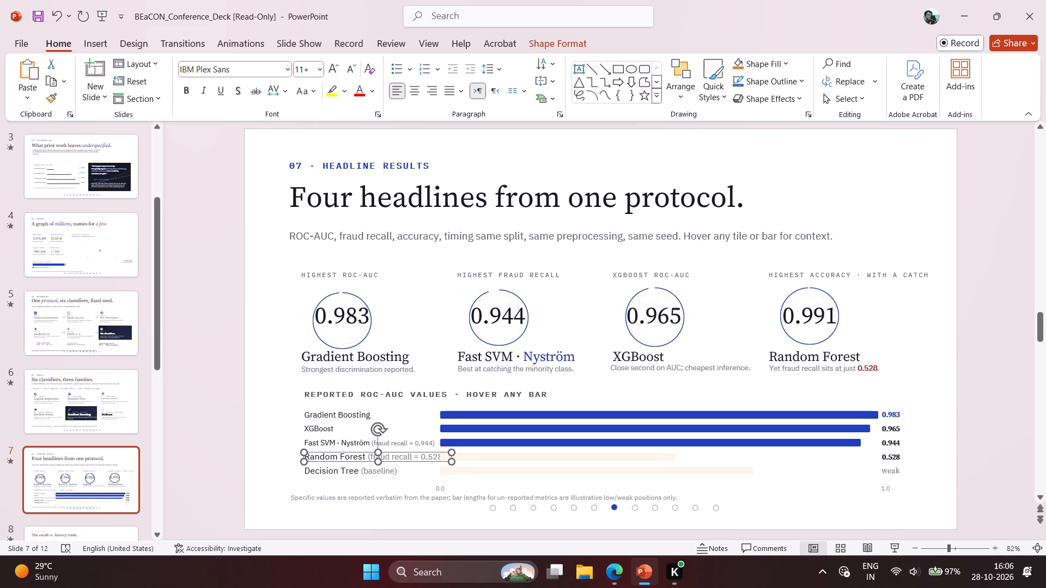
# Reduce the Random Forest (fraud recall = 0.528) row label by one font size, bringing its name to 11 pt.
pyautogui.click(322, 456)
pyautogui.click(334, 463)
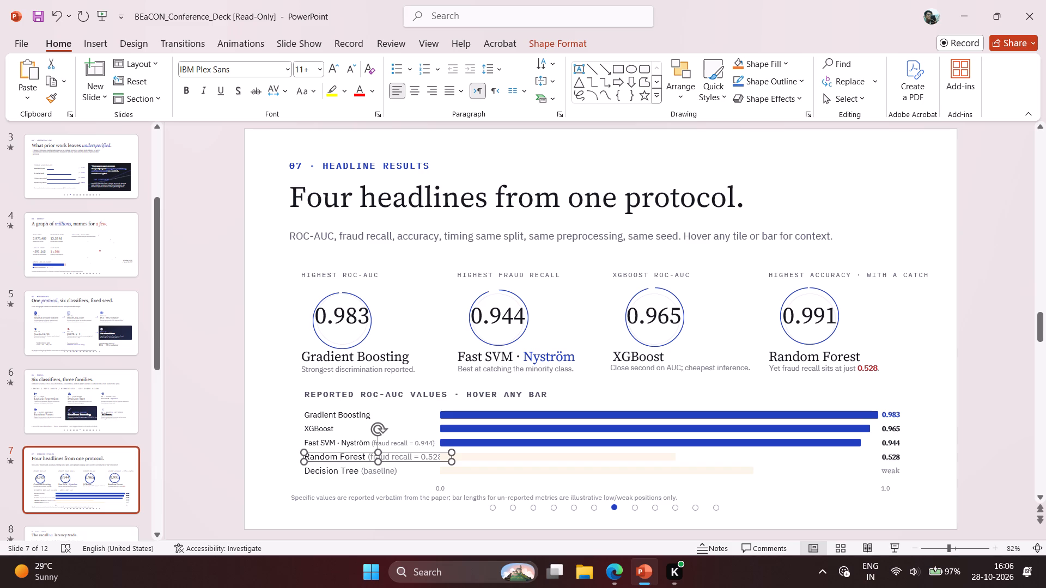
pyautogui.click(348, 71)
pyautogui.click(214, 250)
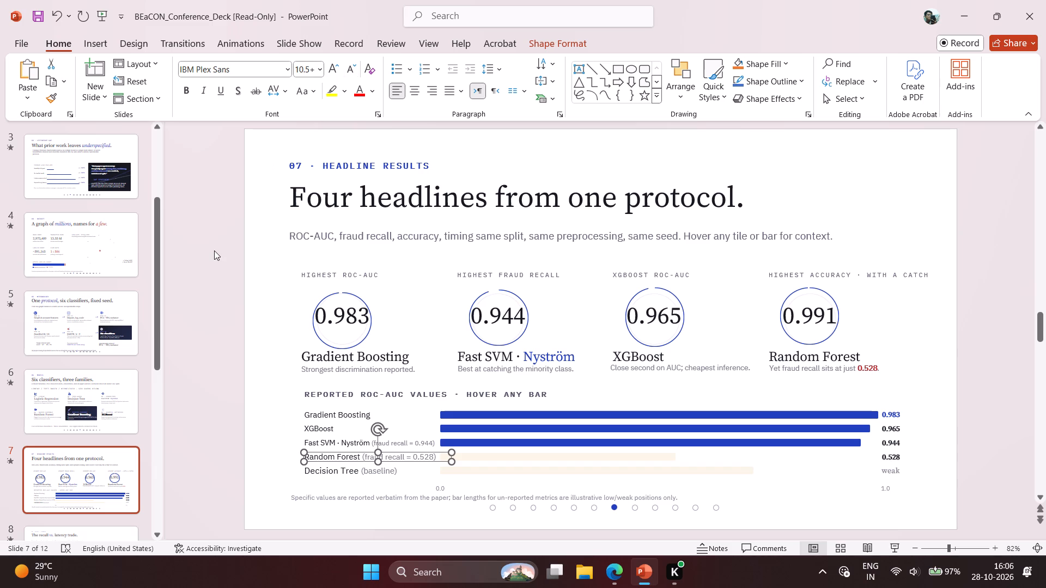
# Reduce the whole Decision Tree (baseline) row label beside its bar by one font size.
pyautogui.click(324, 468)
pyautogui.click(323, 454)
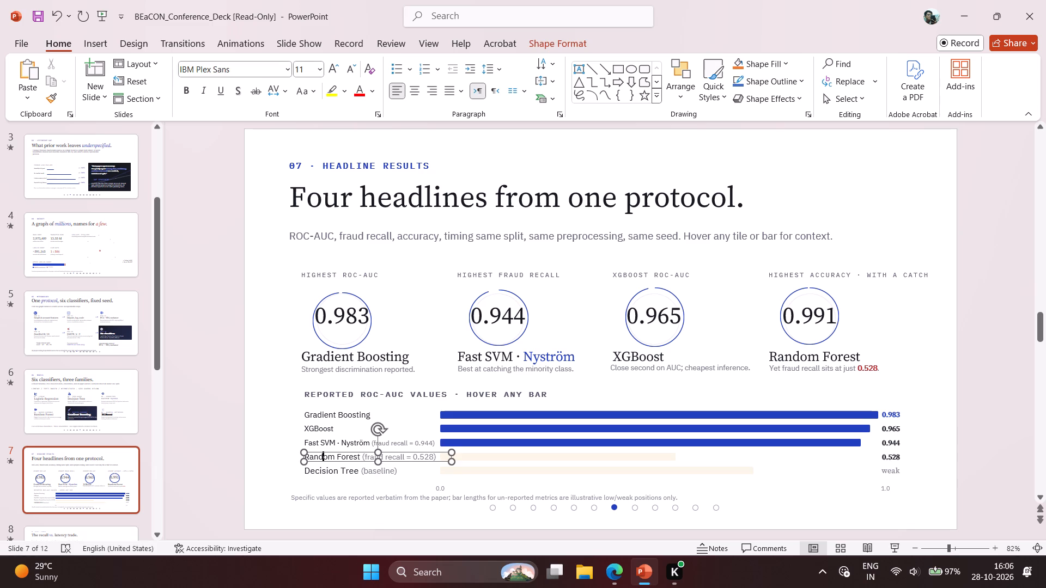
pyautogui.click(325, 476)
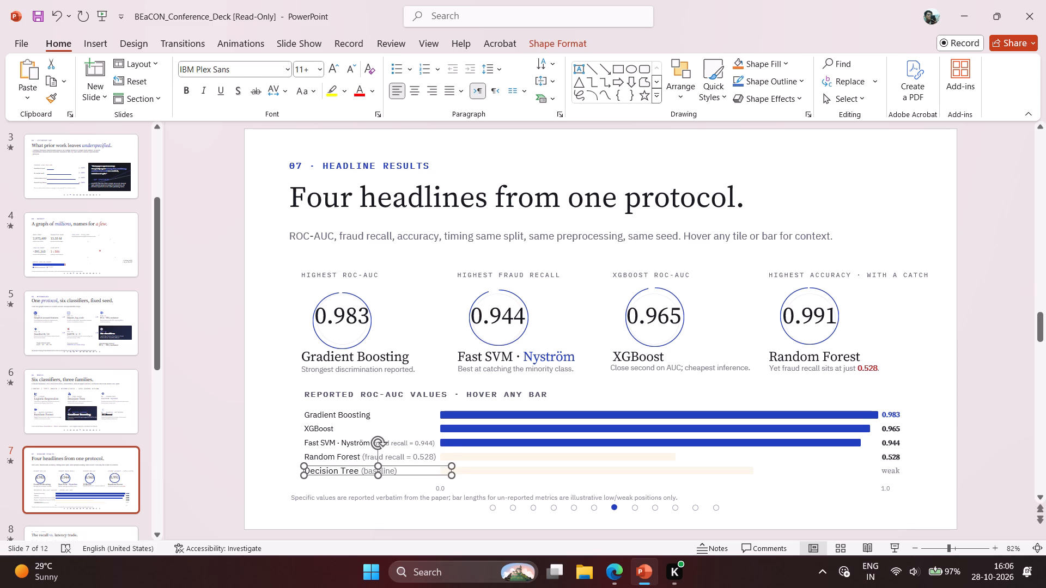
pyautogui.click(350, 65)
pyautogui.click(223, 392)
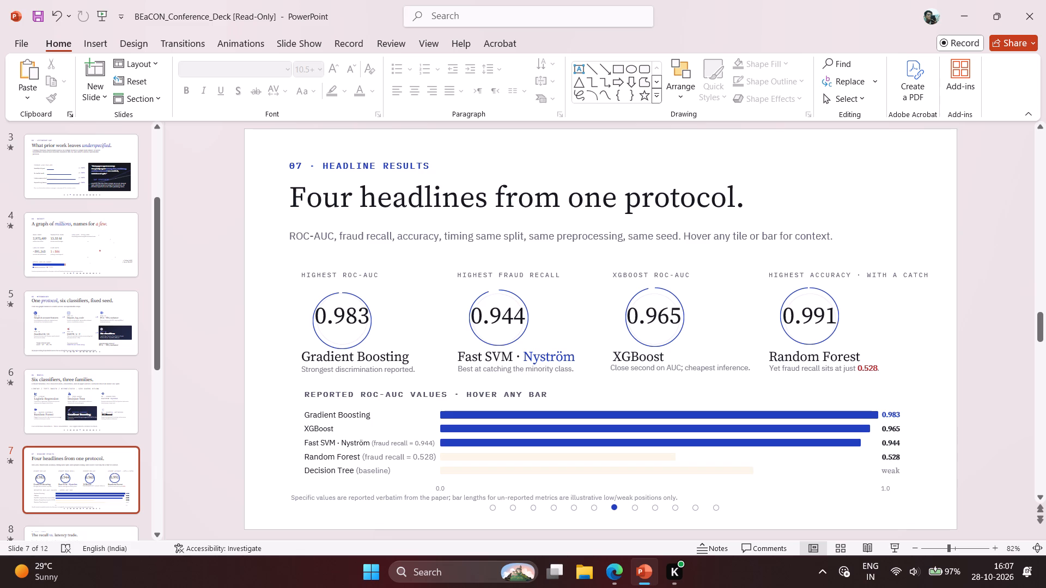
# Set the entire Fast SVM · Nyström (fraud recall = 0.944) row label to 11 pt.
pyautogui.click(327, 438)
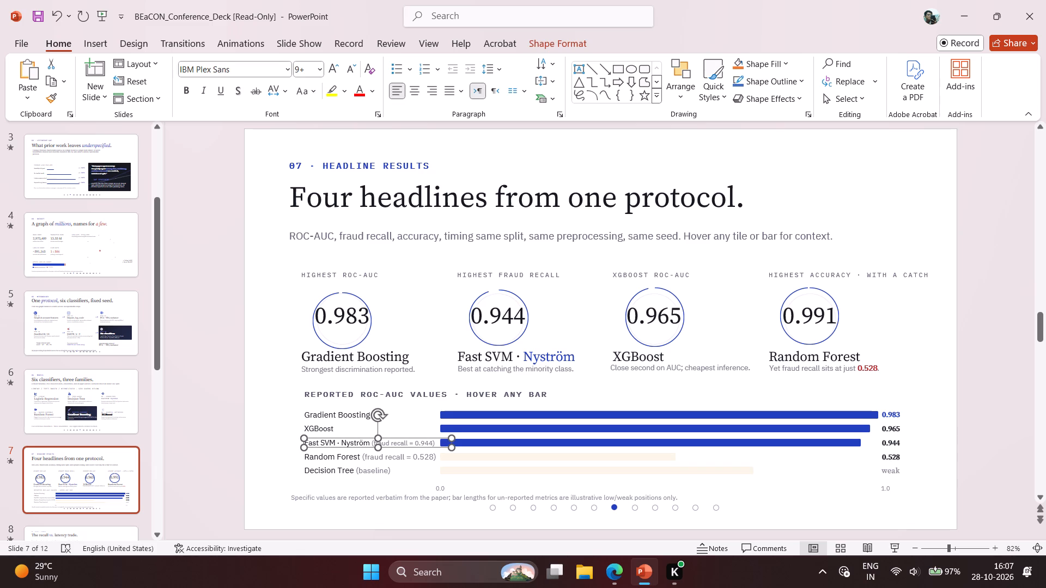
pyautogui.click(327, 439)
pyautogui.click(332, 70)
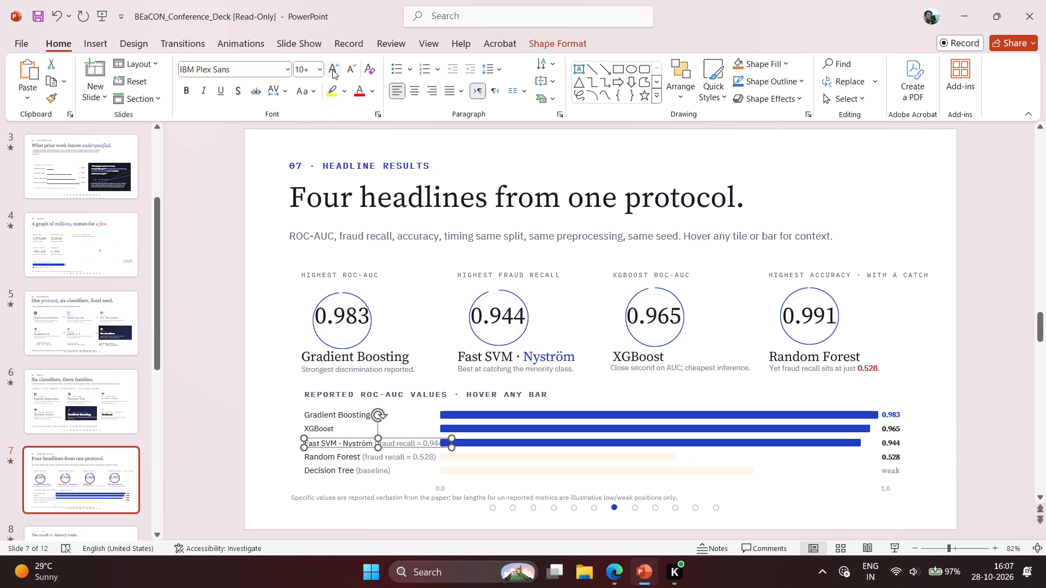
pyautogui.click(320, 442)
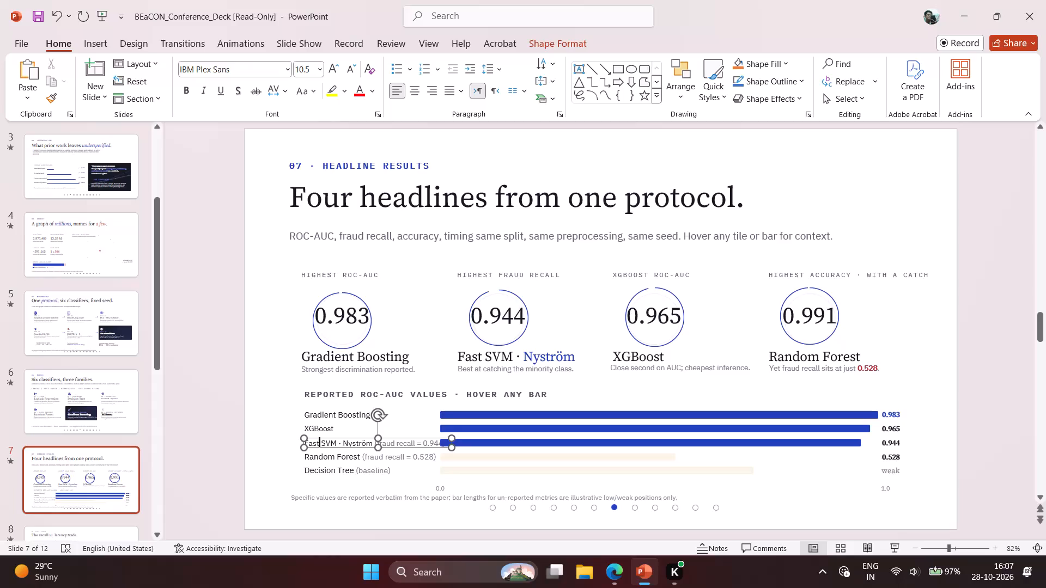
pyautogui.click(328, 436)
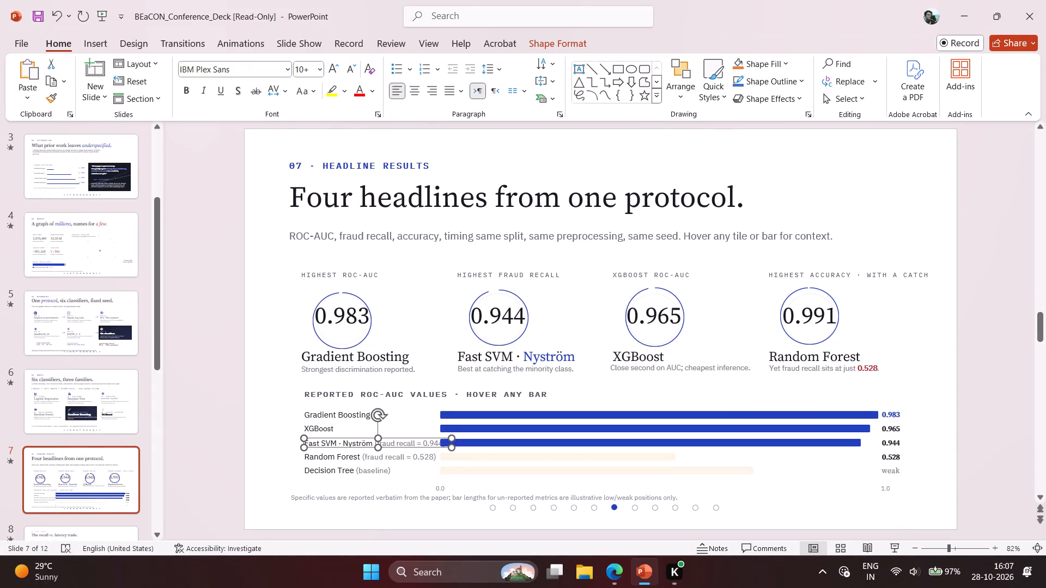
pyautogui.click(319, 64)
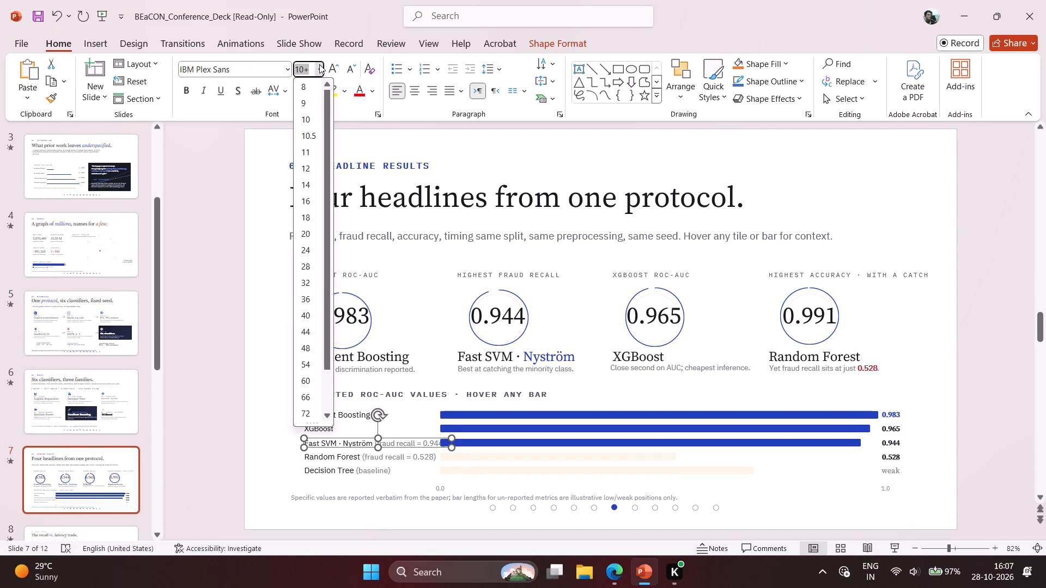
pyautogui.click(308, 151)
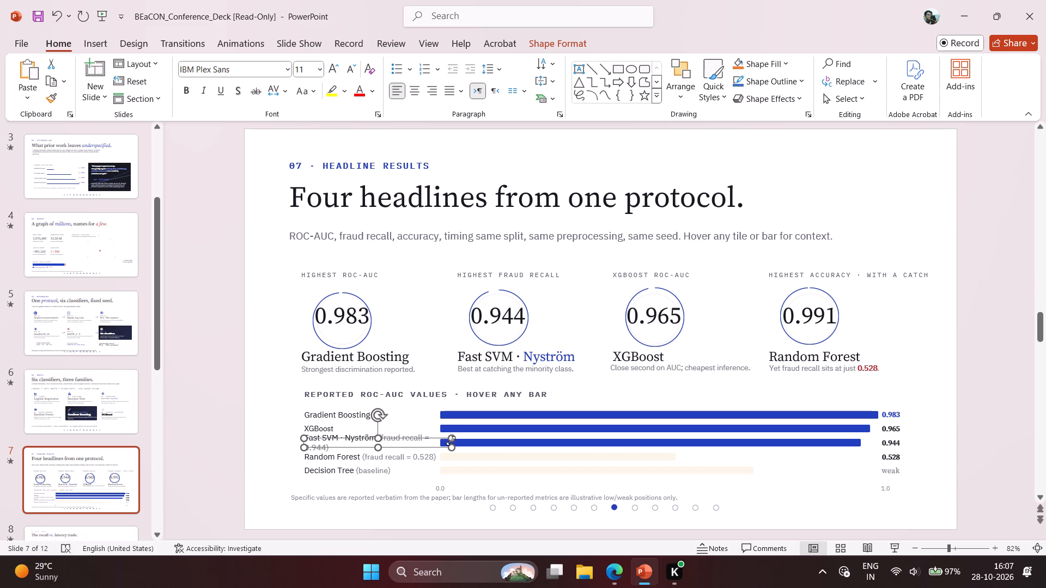
# Widen the Fast SVM · Nyström label's text box slightly so its text fits on one line.
pyautogui.moveTo(451, 439); pyautogui.dragTo(454, 438)
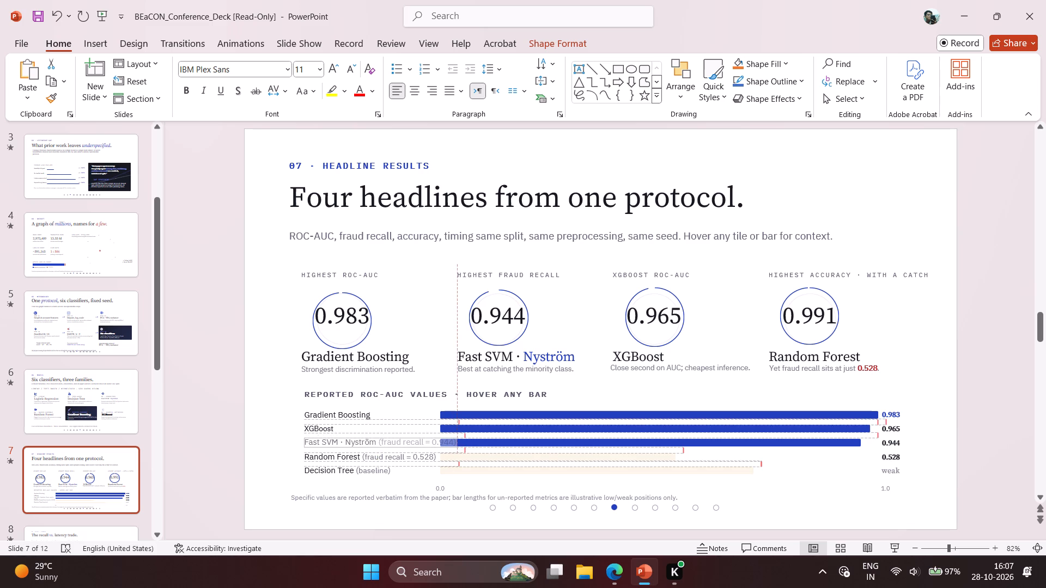
pyautogui.moveTo(454, 438); pyautogui.dragTo(454, 437)
pyautogui.moveTo(454, 437); pyautogui.dragTo(453, 437)
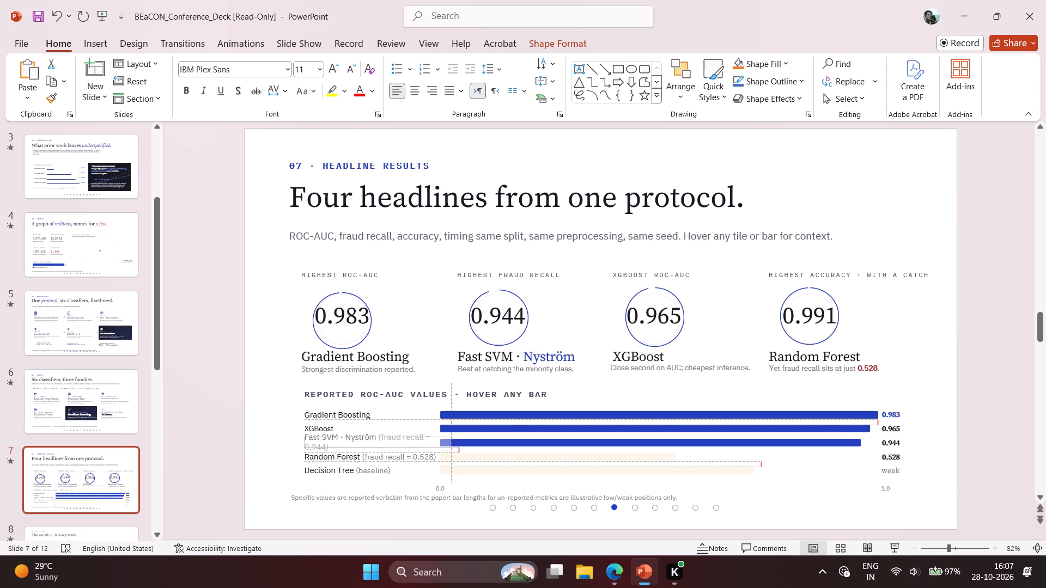
pyautogui.moveTo(453, 437); pyautogui.dragTo(450, 443)
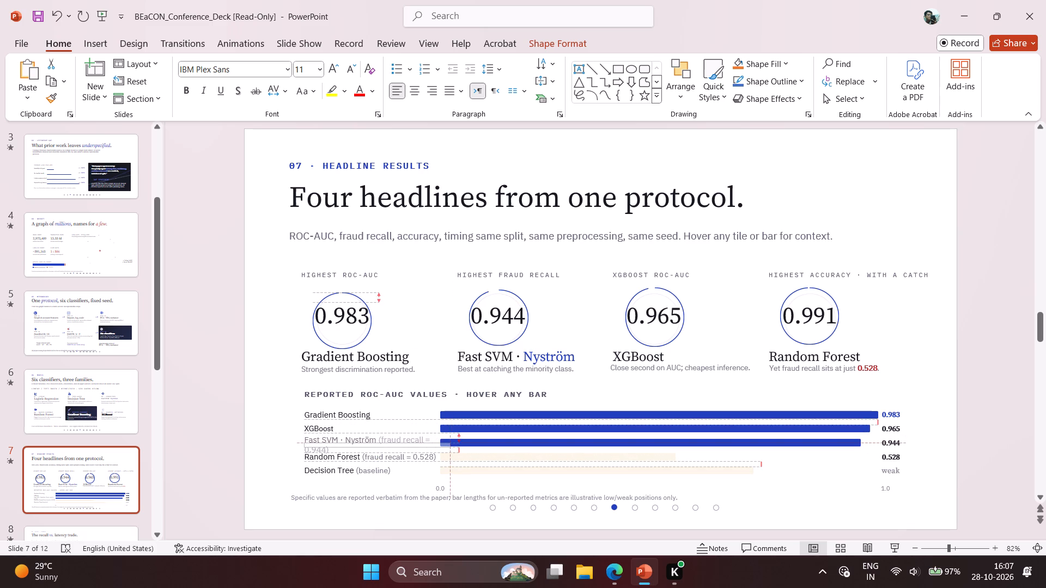
pyautogui.moveTo(450, 443); pyautogui.dragTo(463, 436)
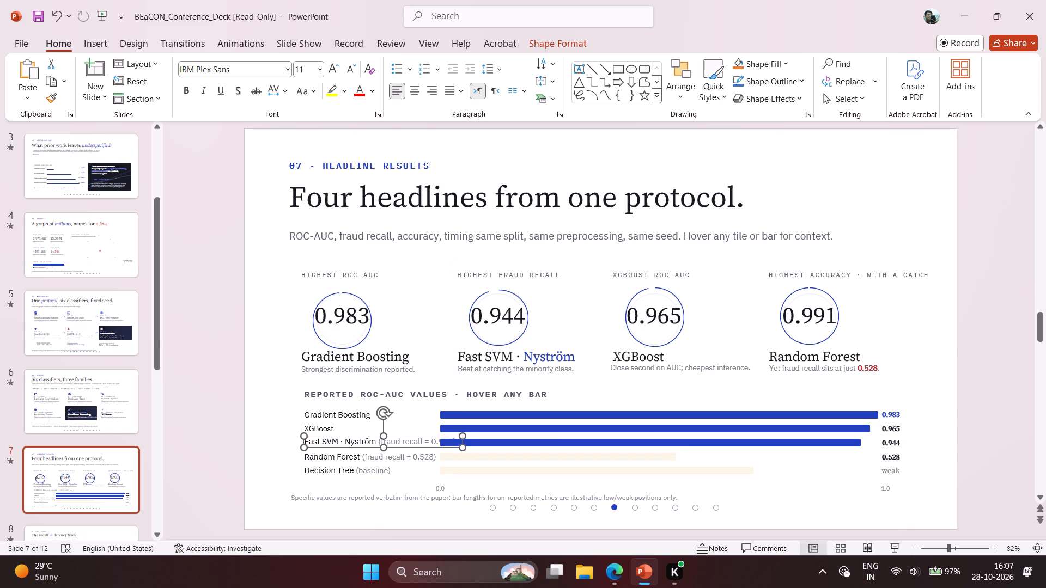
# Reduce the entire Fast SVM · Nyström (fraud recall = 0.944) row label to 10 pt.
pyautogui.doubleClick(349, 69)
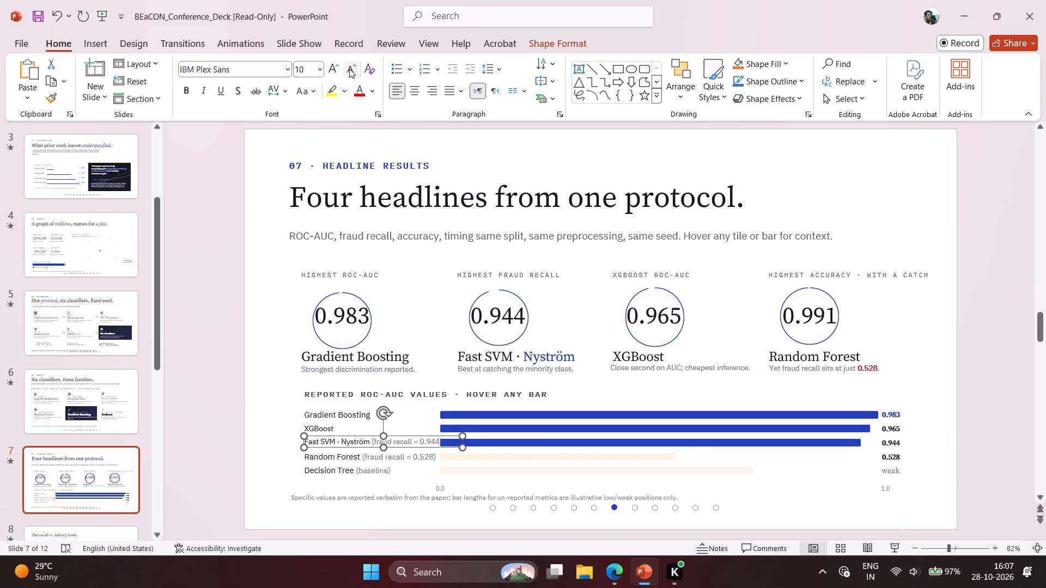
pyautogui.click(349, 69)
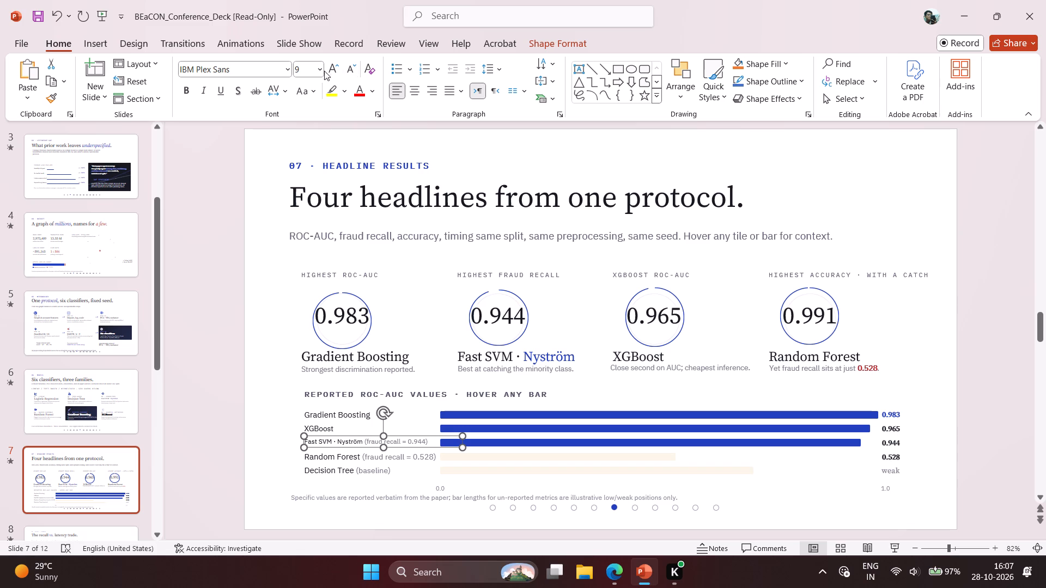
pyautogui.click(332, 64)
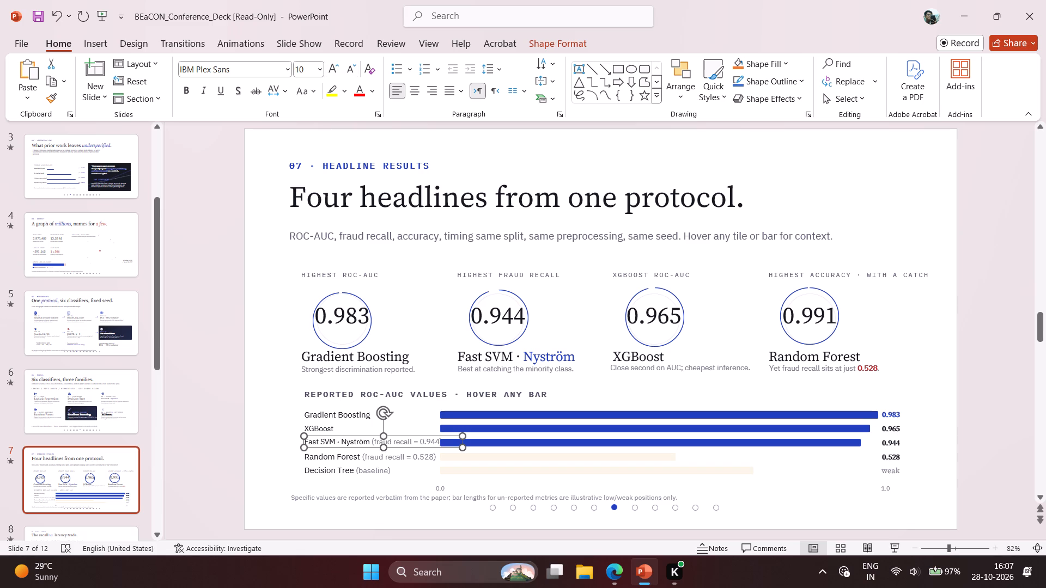
# Set only the name 'Fast SVM · Nyström' in its row label to 11 pt.
pyautogui.click(321, 435)
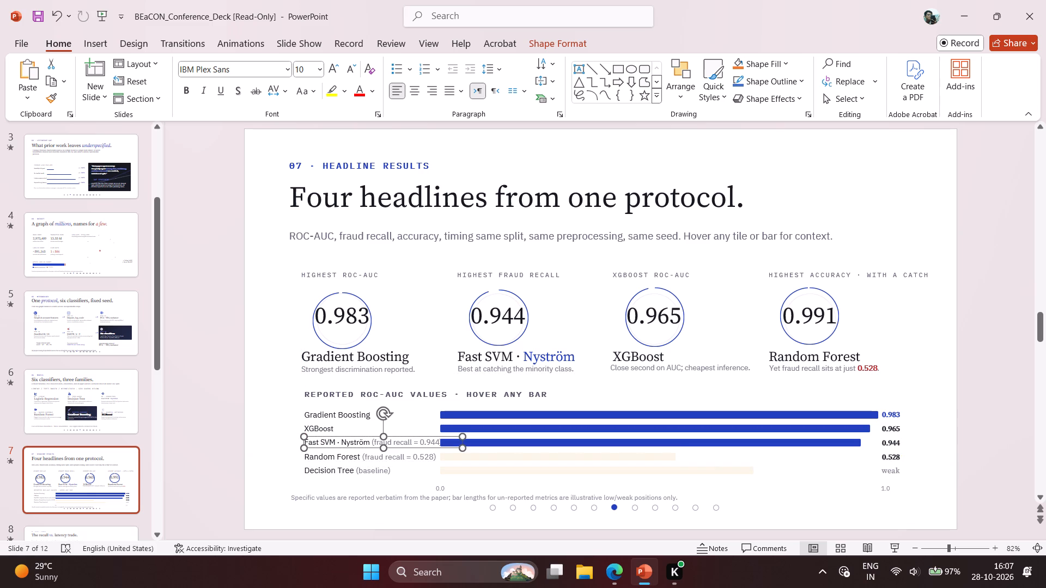
pyautogui.moveTo(370, 442); pyautogui.dragTo(302, 439)
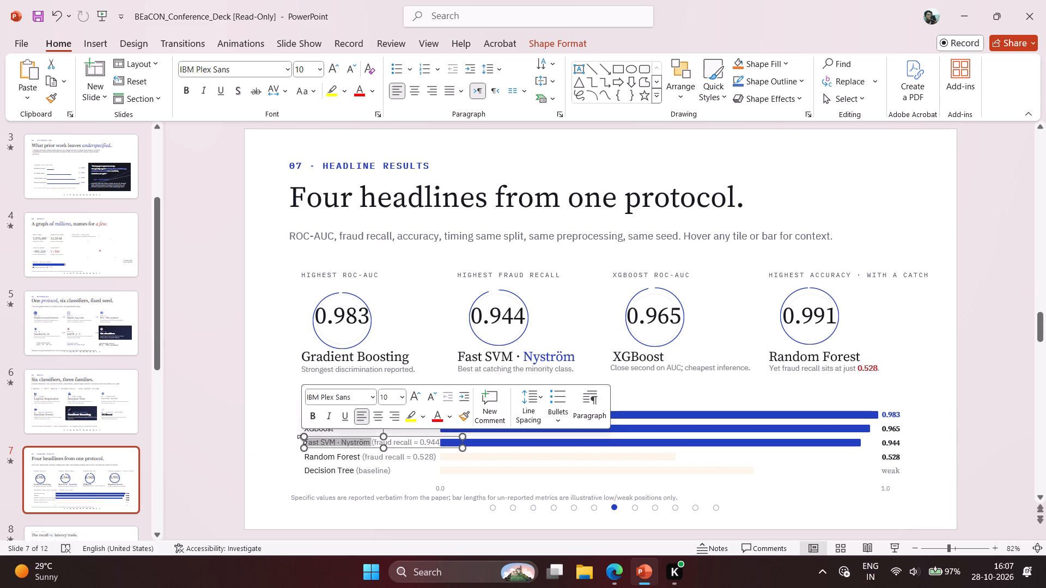
pyautogui.click(332, 62)
pyautogui.click(332, 62)
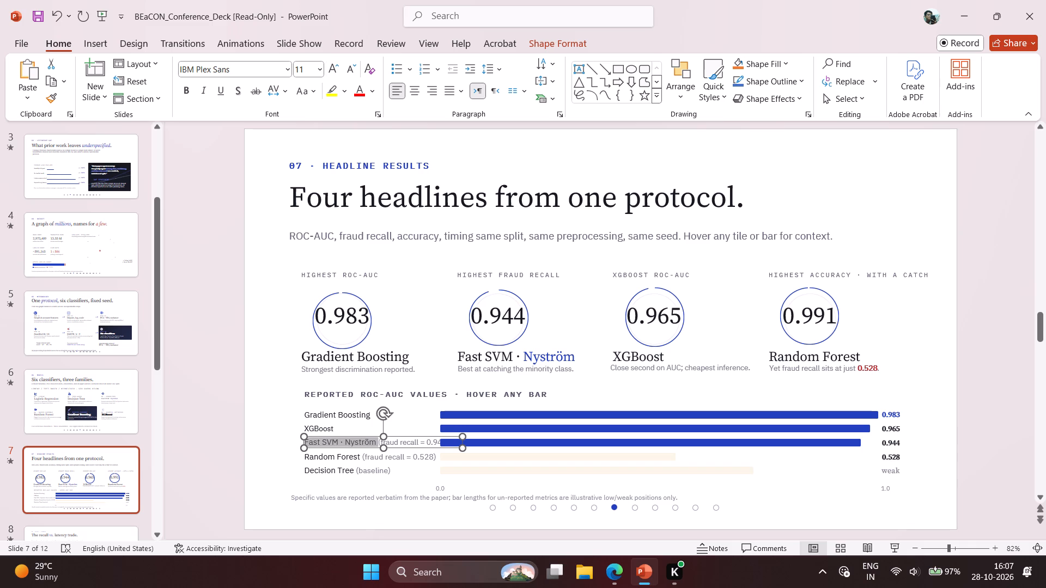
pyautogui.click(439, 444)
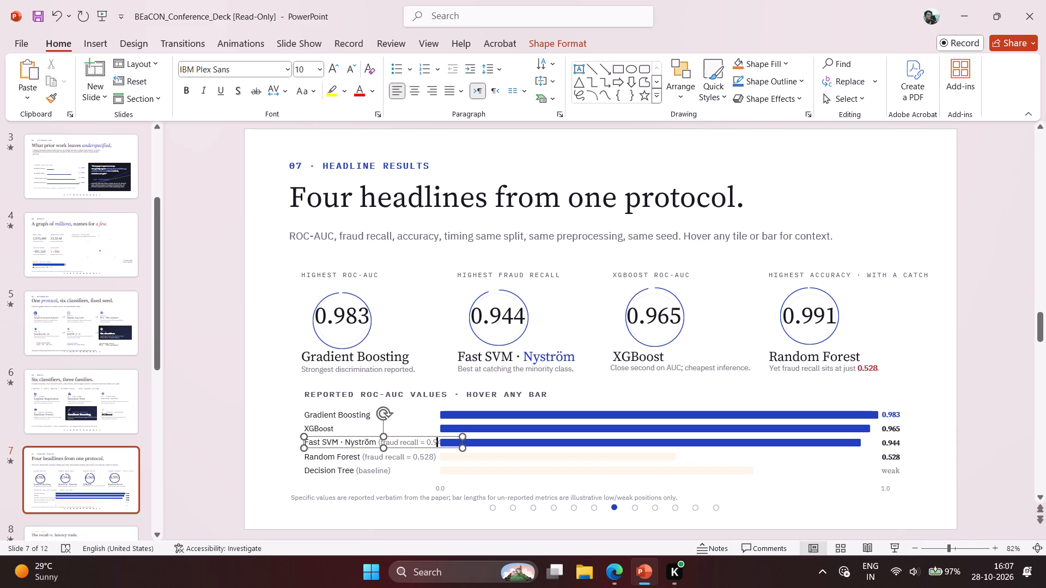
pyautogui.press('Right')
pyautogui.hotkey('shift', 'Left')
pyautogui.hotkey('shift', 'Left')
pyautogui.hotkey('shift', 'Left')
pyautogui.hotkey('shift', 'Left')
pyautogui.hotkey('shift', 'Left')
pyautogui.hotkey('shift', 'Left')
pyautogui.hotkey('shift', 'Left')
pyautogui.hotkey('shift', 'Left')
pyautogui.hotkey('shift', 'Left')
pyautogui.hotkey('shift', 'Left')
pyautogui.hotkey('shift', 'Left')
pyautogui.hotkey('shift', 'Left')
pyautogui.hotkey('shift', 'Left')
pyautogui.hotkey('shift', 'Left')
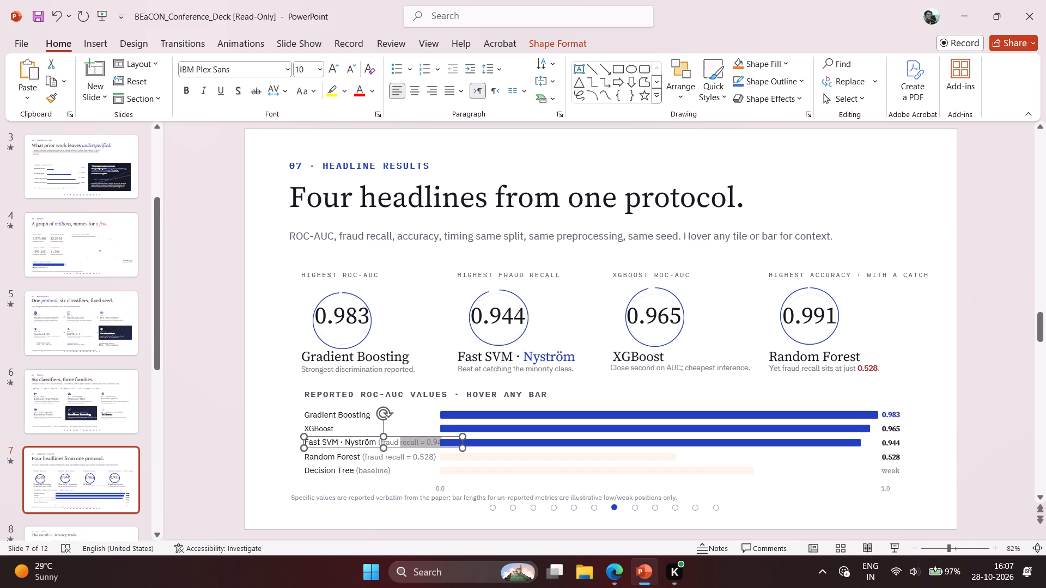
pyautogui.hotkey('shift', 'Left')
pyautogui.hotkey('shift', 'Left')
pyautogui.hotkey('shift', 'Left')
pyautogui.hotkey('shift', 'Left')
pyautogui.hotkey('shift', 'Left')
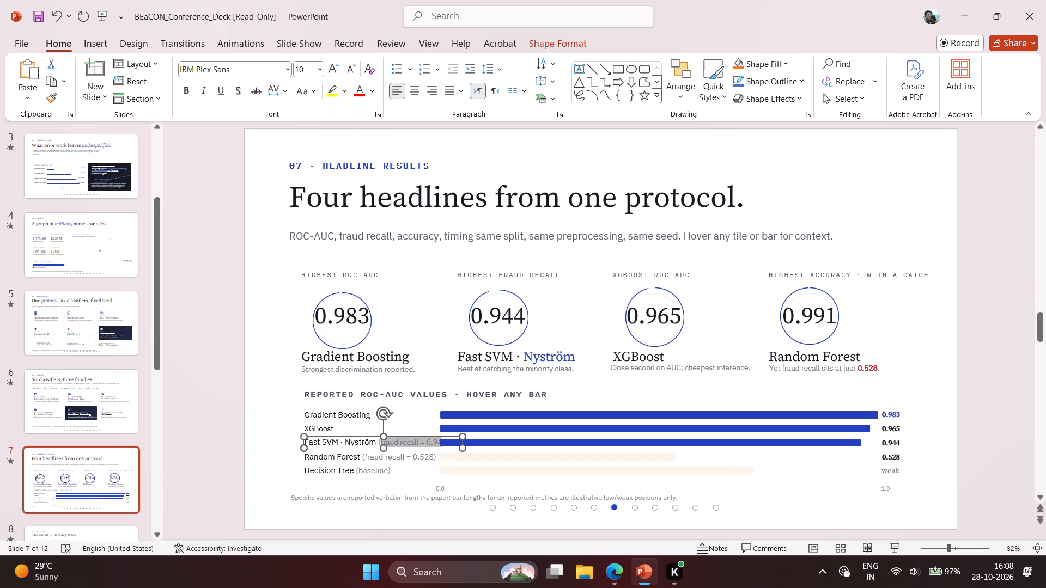
# Reduce the parenthetical '(fraud recall = 0.944)' in the Fast SVM · Nyström row label to 8 pt.
pyautogui.click(439, 442)
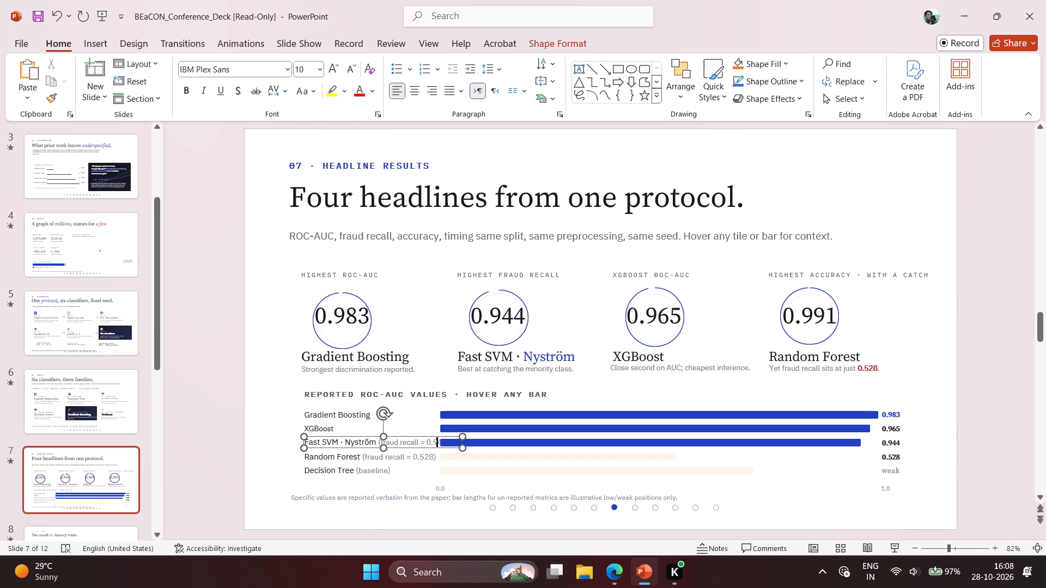
pyautogui.press('Right')
pyautogui.press('Right')
pyautogui.press('Right')
pyautogui.hotkey('shift', 'Left')
pyautogui.hotkey('shift', 'Left')
pyautogui.hotkey('shift', 'Left')
pyautogui.hotkey('shift', 'Left')
pyautogui.hotkey('shift', 'Left')
pyautogui.hotkey('shift', 'Left')
pyautogui.hotkey('shift', 'Left')
pyautogui.hotkey('shift', 'Left')
pyautogui.hotkey('shift', 'Left')
pyautogui.hotkey('shift', 'Left')
pyautogui.hotkey('shift', 'Left')
pyautogui.hotkey('shift', 'Left')
pyautogui.hotkey('shift', 'Left')
pyautogui.hotkey('shift', 'Left')
pyautogui.hotkey('shift', 'Left')
pyautogui.hotkey('shift', 'Left')
pyautogui.hotkey('shift', 'Left')
pyautogui.hotkey('shift', 'Left')
pyautogui.hotkey('shift', 'Left')
pyautogui.hotkey('shift', 'Left')
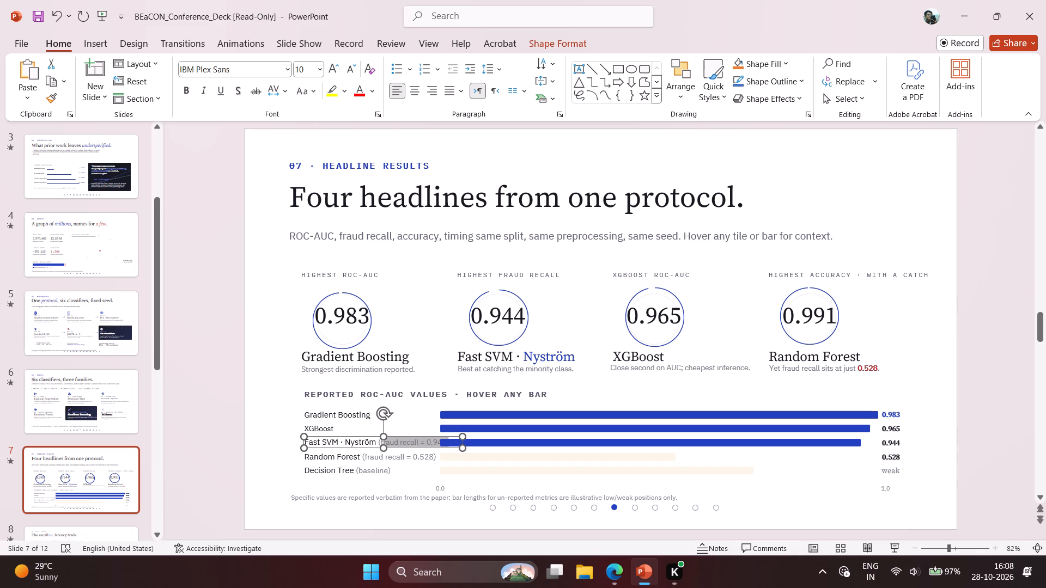
pyautogui.hotkey('shift', 'Left')
pyautogui.hotkey('shift', 'Left')
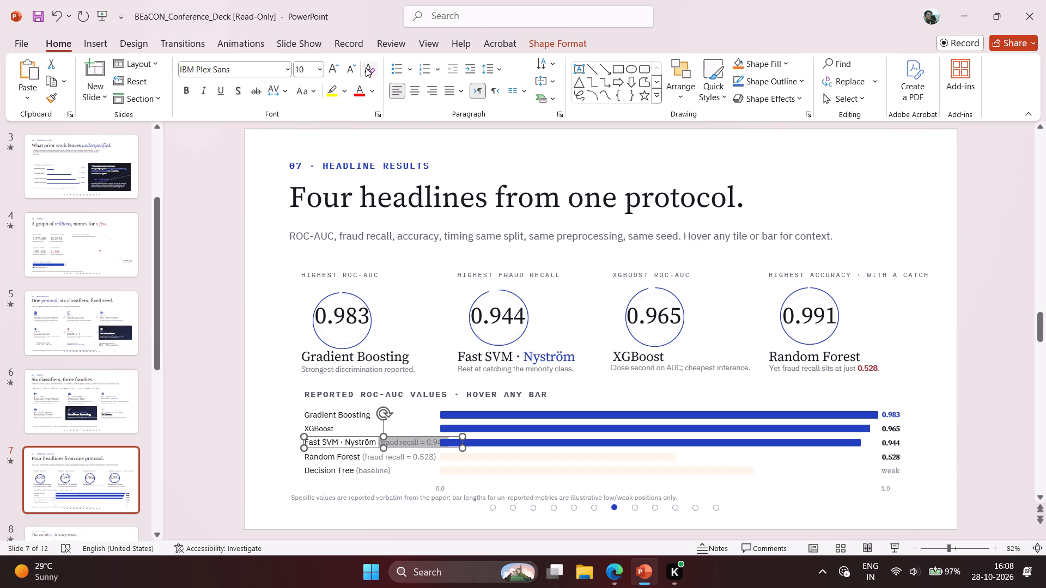
pyautogui.click(354, 63)
pyautogui.click(354, 63)
# Set the parenthetical '(fraud recall = 0.944)' in the Fast SVM · Nyström row label to 9 pt.
pyautogui.click(330, 72)
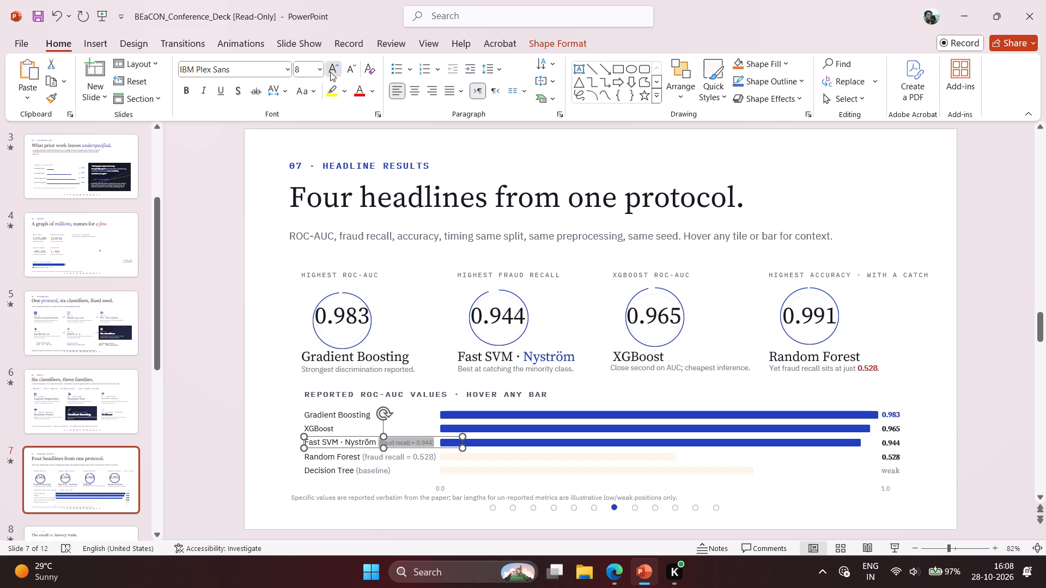
pyautogui.click(221, 199)
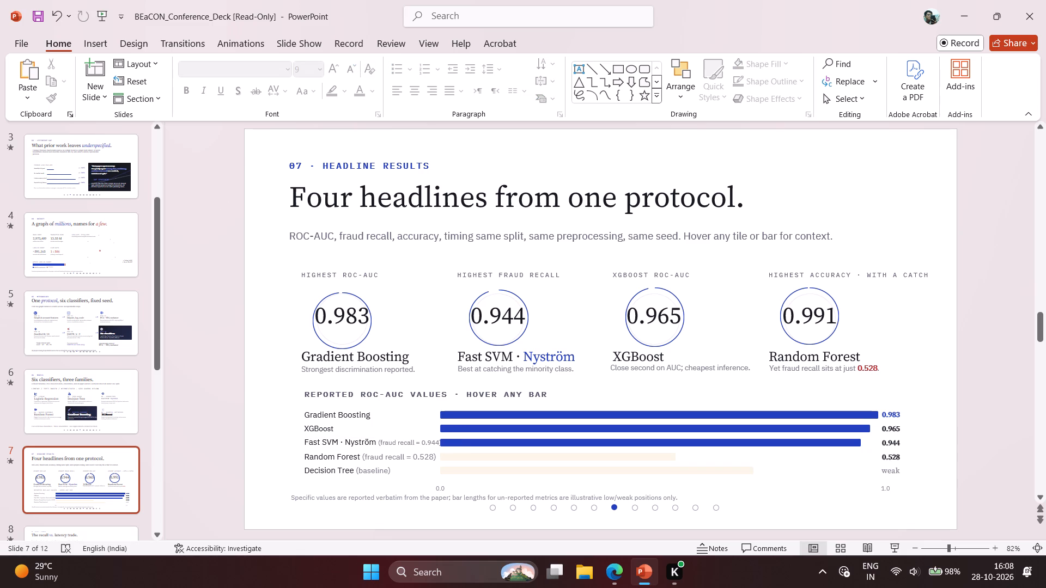
# Increase the XGBoost row label in the bar chart to 11 pt, matching the Gradient Boosting label.
pyautogui.click(331, 425)
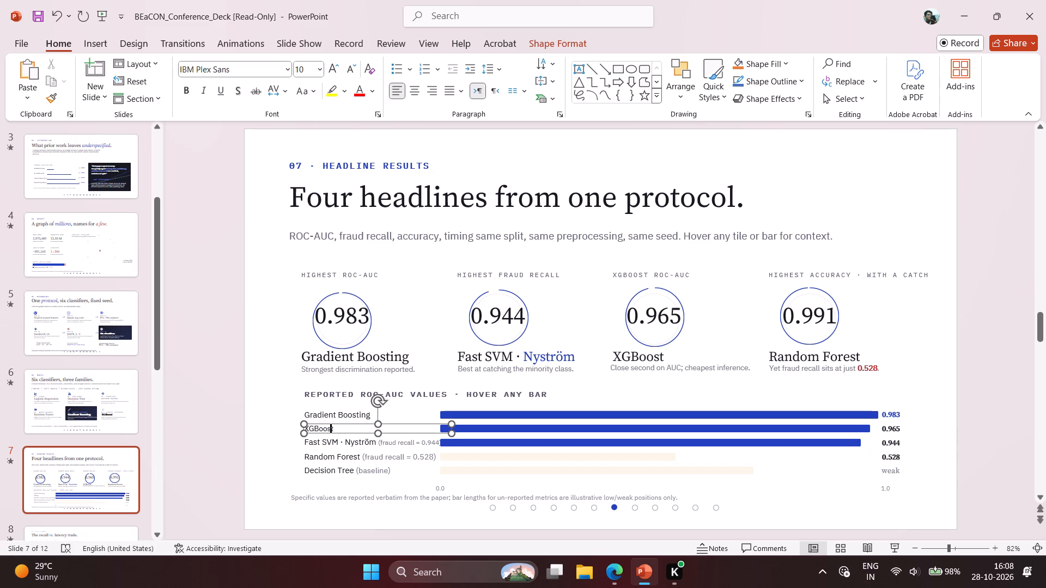
pyautogui.hotkey('ctrl', 'a')
pyautogui.click(332, 66)
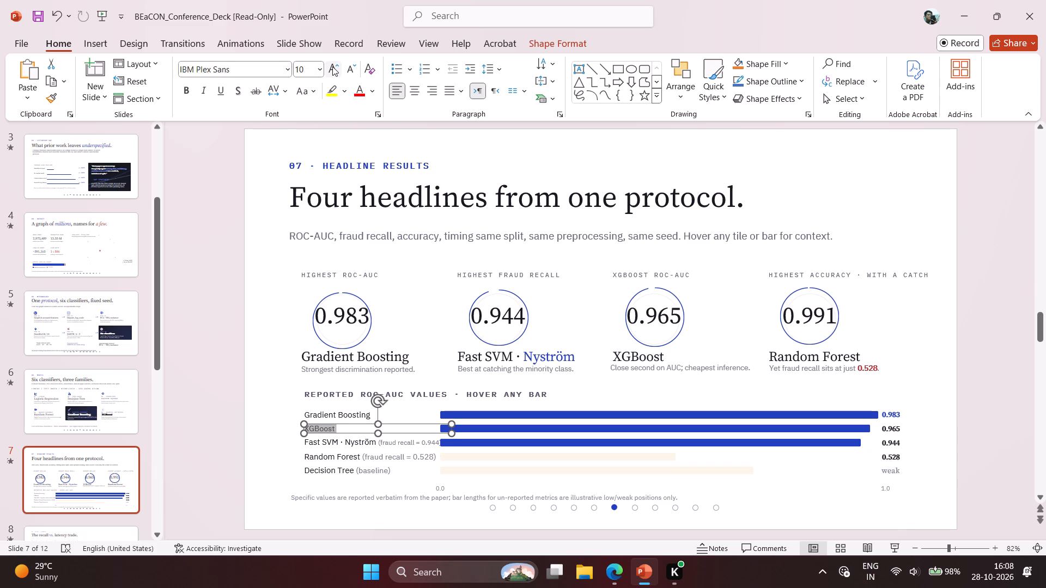
pyautogui.click(332, 66)
pyautogui.click(307, 417)
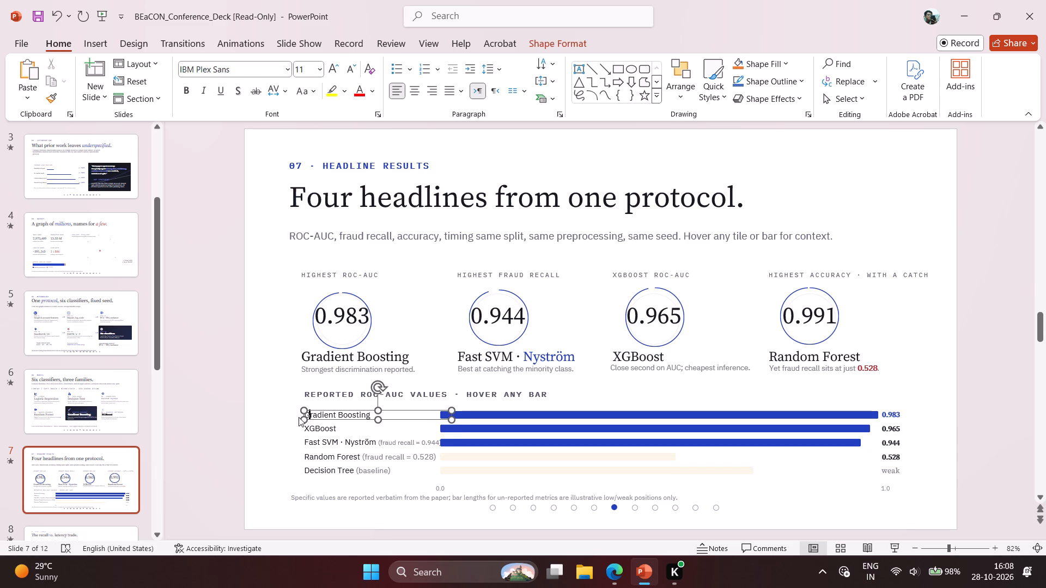
pyautogui.click(283, 417)
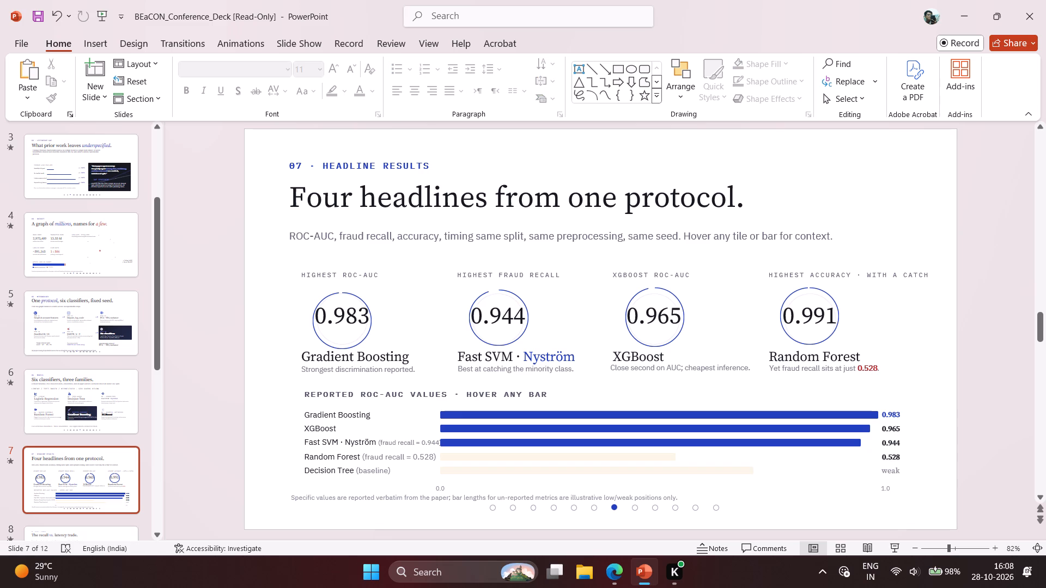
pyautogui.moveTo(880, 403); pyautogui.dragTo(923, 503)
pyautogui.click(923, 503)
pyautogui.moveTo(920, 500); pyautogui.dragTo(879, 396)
# Increase the bar-end values 0.983, 0.965, 0.944 and 0.528 to 11 pt, one text box at a time.
pyautogui.click(892, 407)
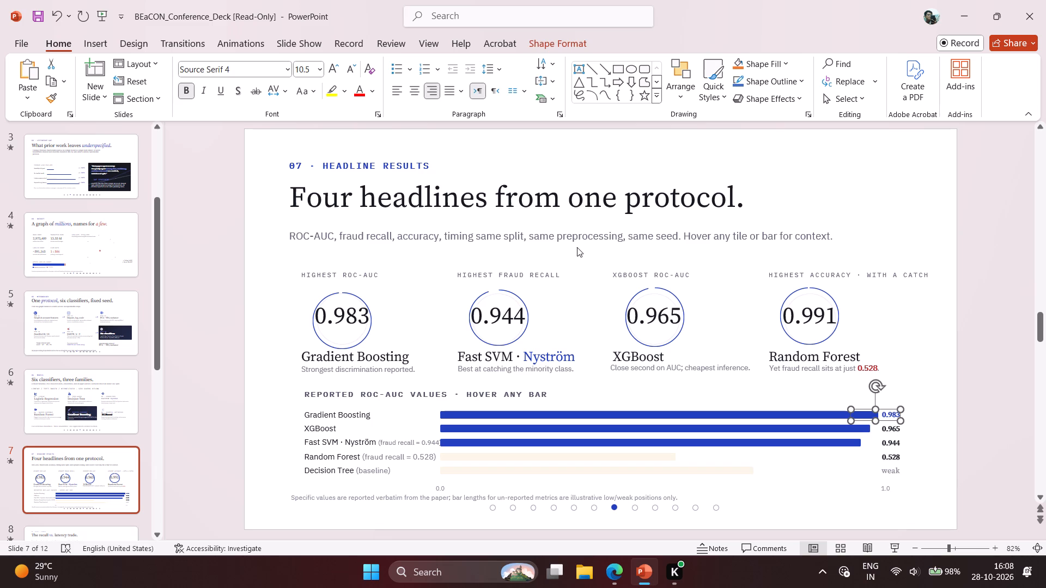
pyautogui.click(336, 61)
pyautogui.click(900, 429)
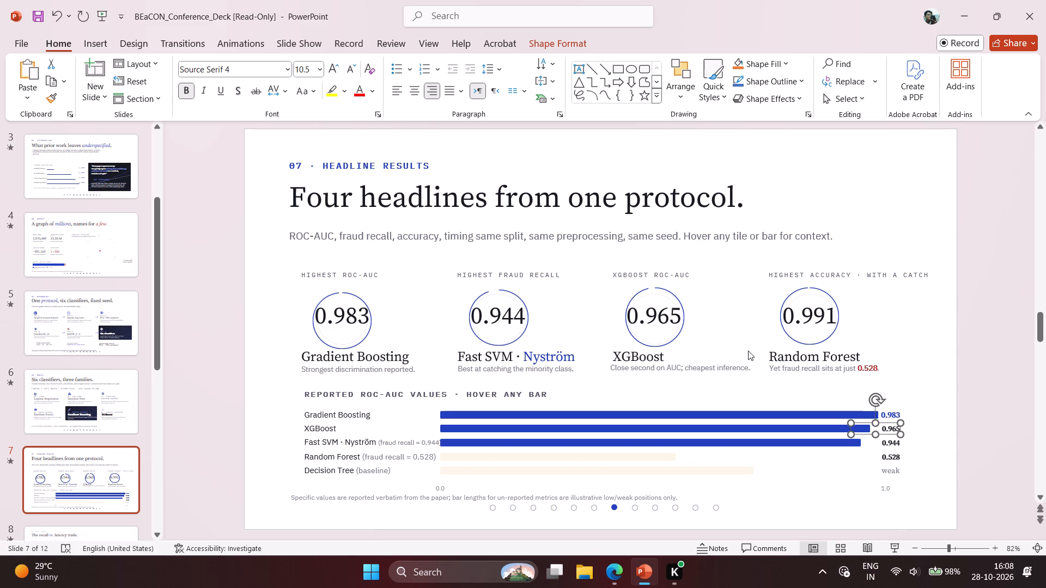
pyautogui.click(328, 66)
pyautogui.click(902, 443)
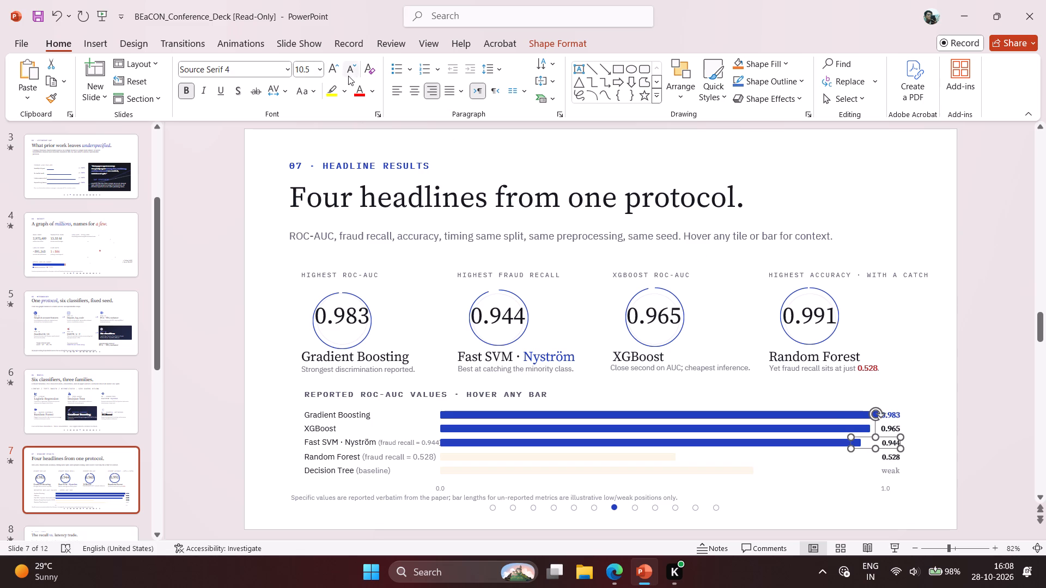
pyautogui.click(330, 72)
pyautogui.click(885, 454)
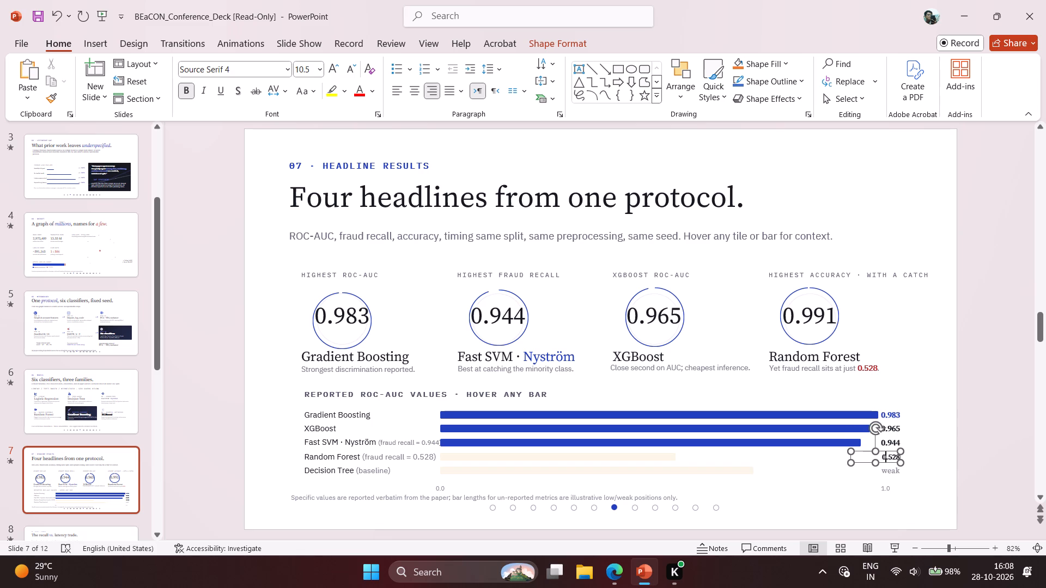
pyautogui.click(891, 461)
pyautogui.click(341, 68)
# Increase the 'weak' value at the end of the Decision Tree row to 12 pt.
pyautogui.click(895, 479)
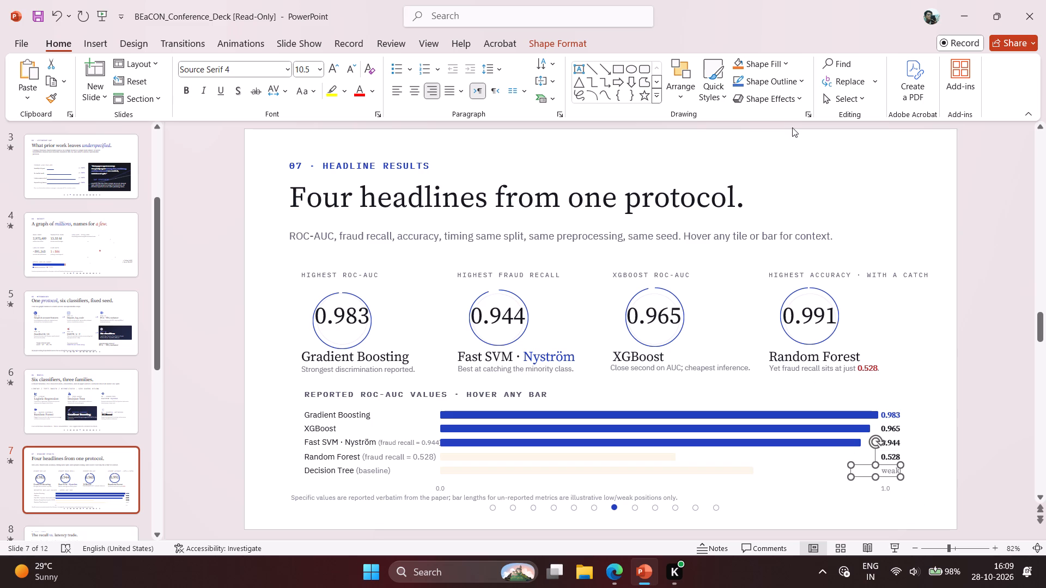
pyautogui.click(340, 70)
pyautogui.click(340, 70)
# Increase the footnote beginning 'Specific values are reported verbatim from the paper' to 10.5 pt.
pyautogui.click(465, 499)
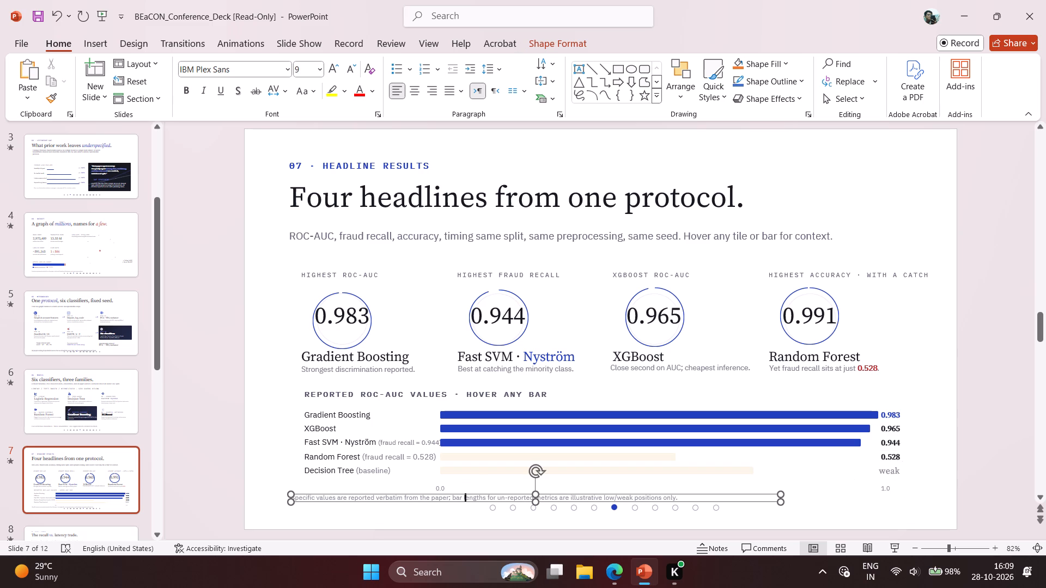
pyautogui.click(467, 500)
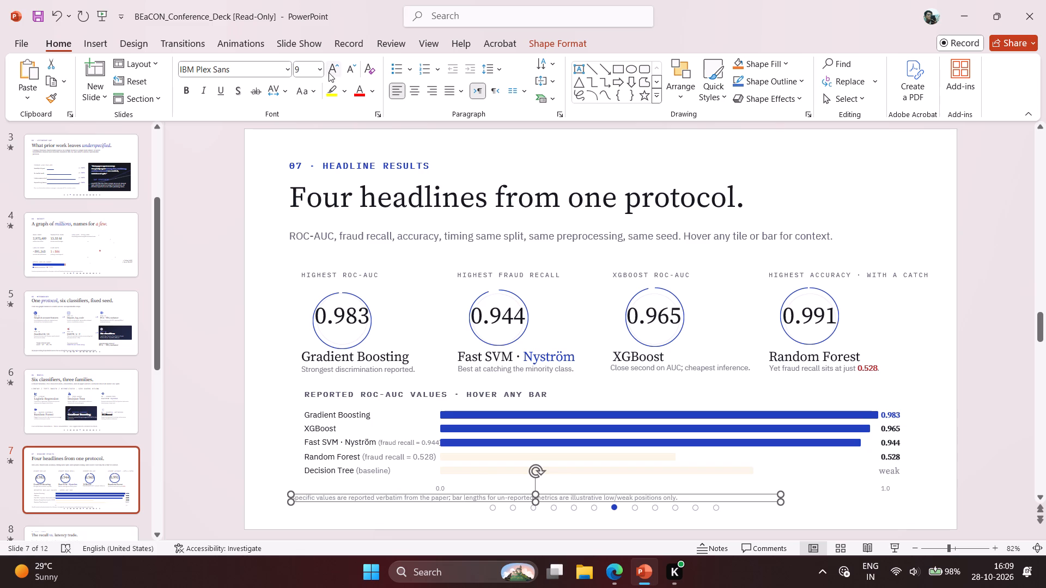
pyautogui.click(329, 72)
pyautogui.click(329, 72)
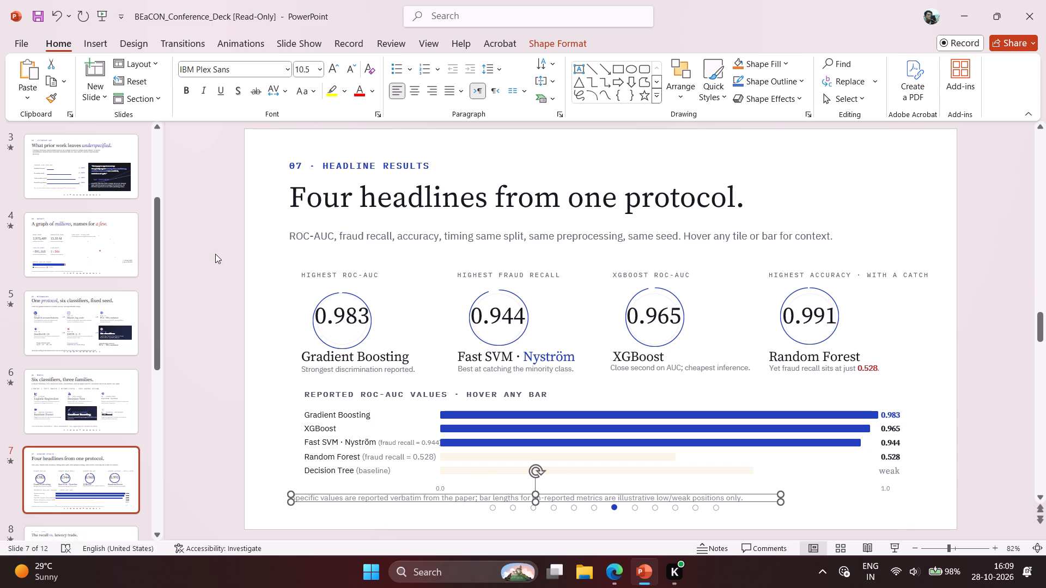
pyautogui.click(215, 255)
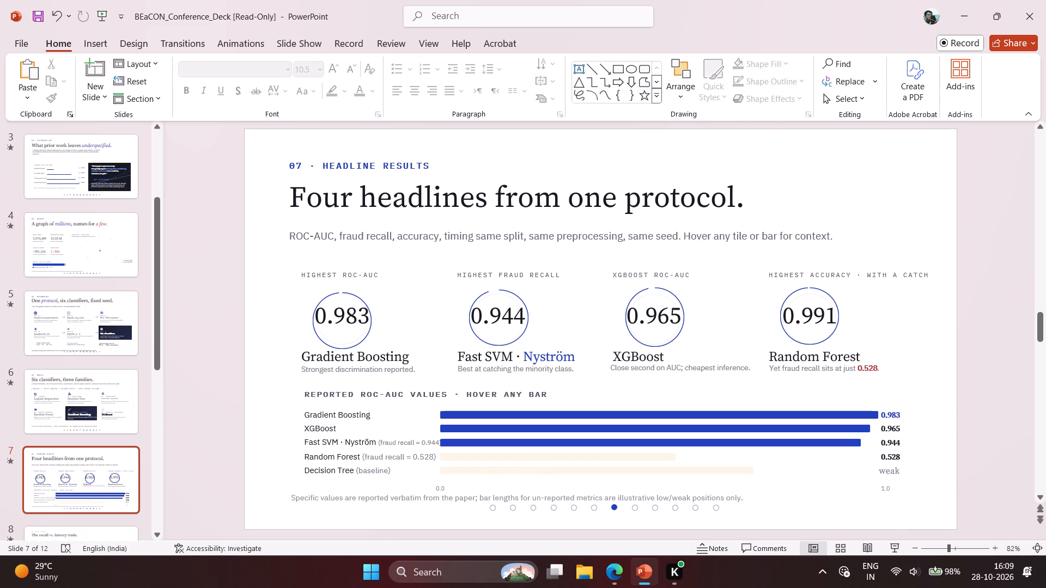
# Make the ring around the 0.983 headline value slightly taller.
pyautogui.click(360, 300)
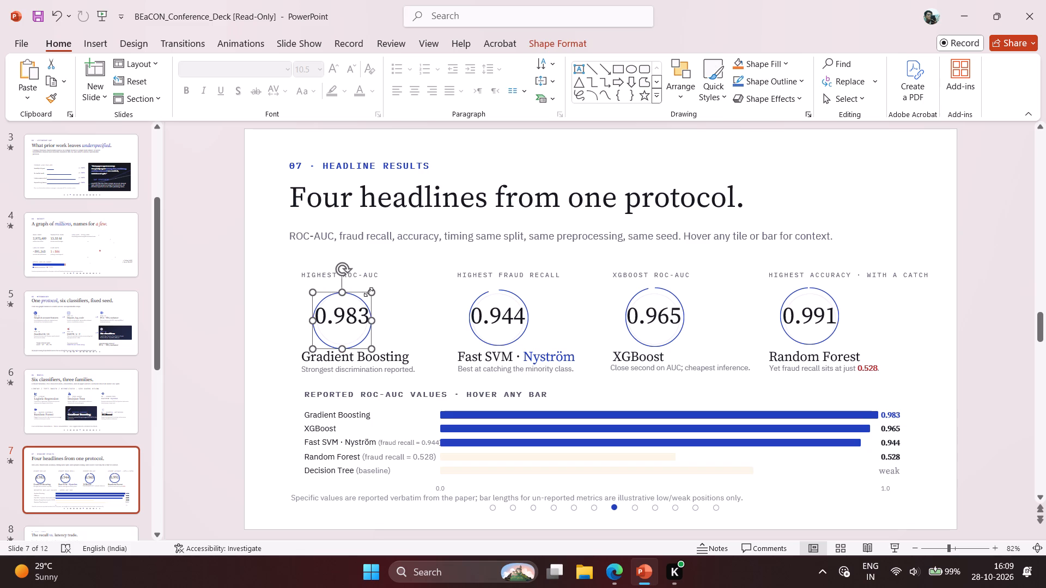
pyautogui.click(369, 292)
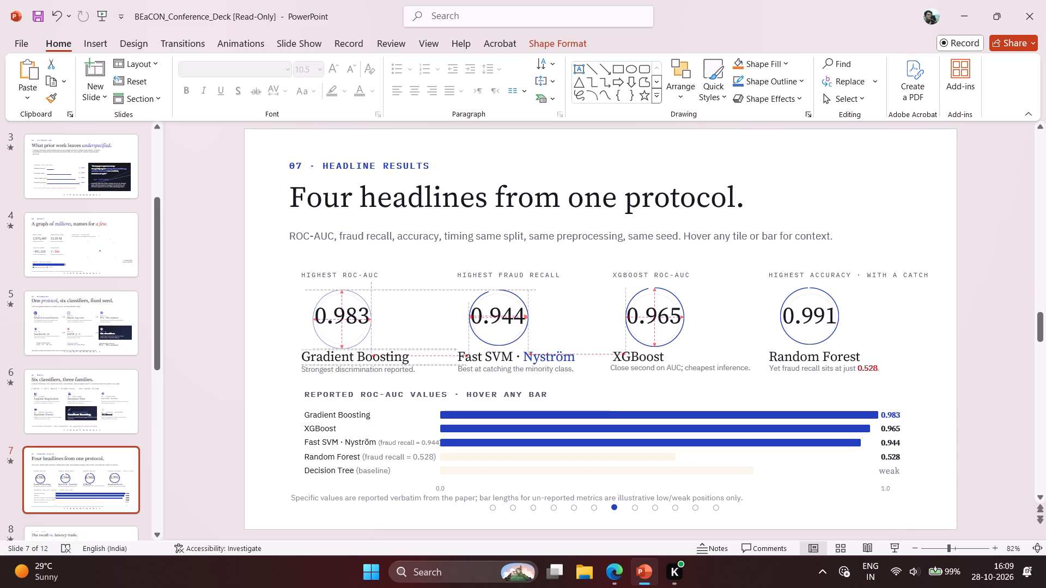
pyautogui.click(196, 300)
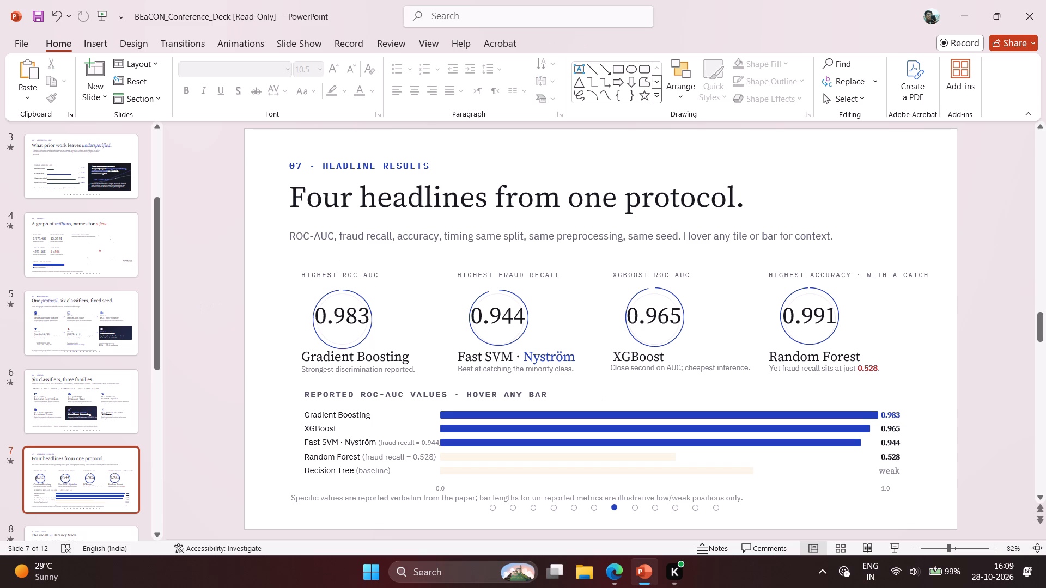
# Preview slide 7 full screen to check its layout, and return to editing.
pyautogui.click(906, 546)
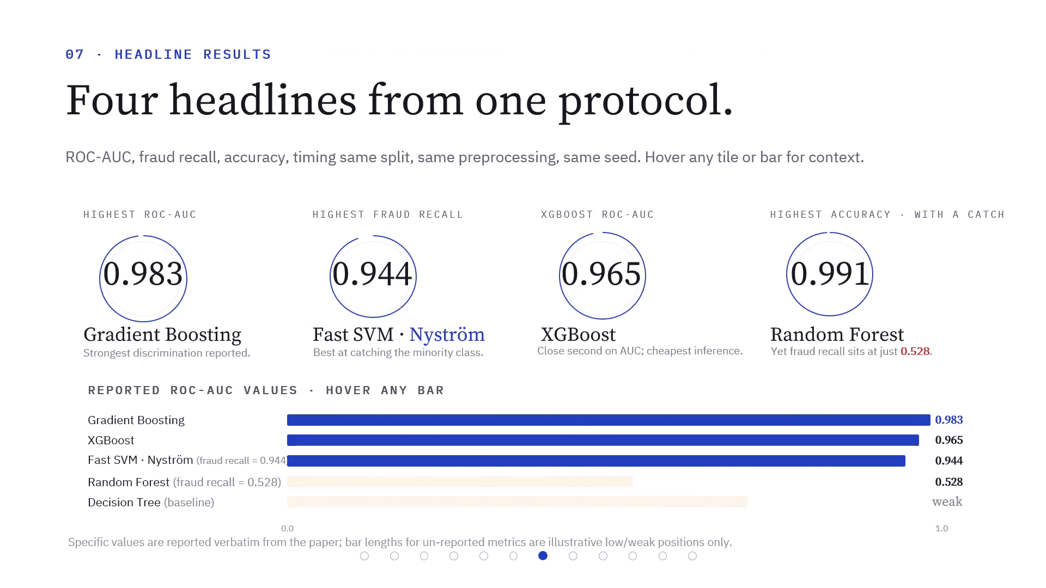
pyautogui.press('Escape')
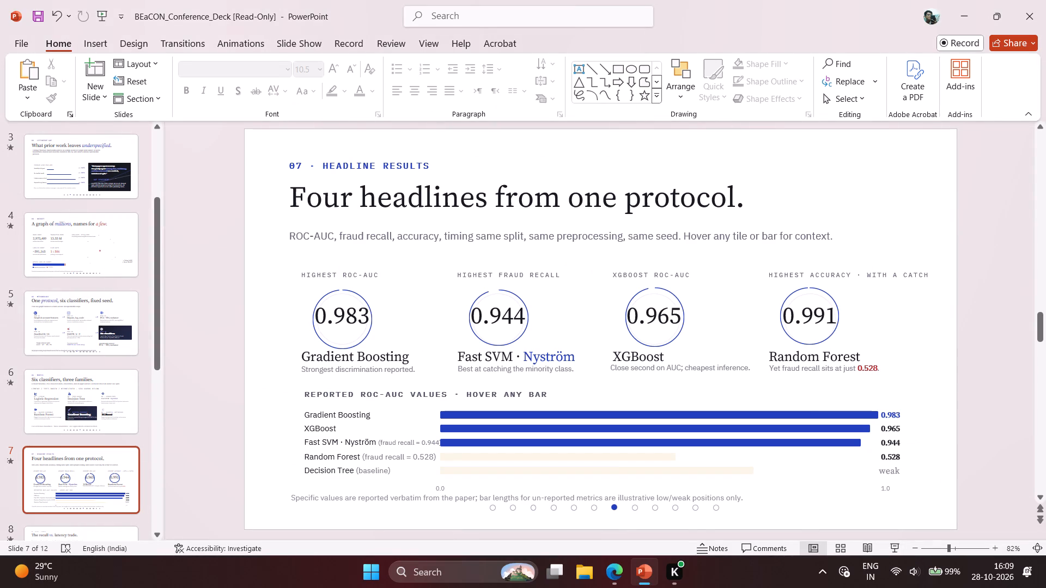
# Shrink the blue ring around the 0.983 headline value to fit the faint inner circle.
pyautogui.keyDown('ctrl'); pyautogui.scroll(3, 510, 316); pyautogui.keyUp('ctrl')
pyautogui.hscroll(2, 510, 316)
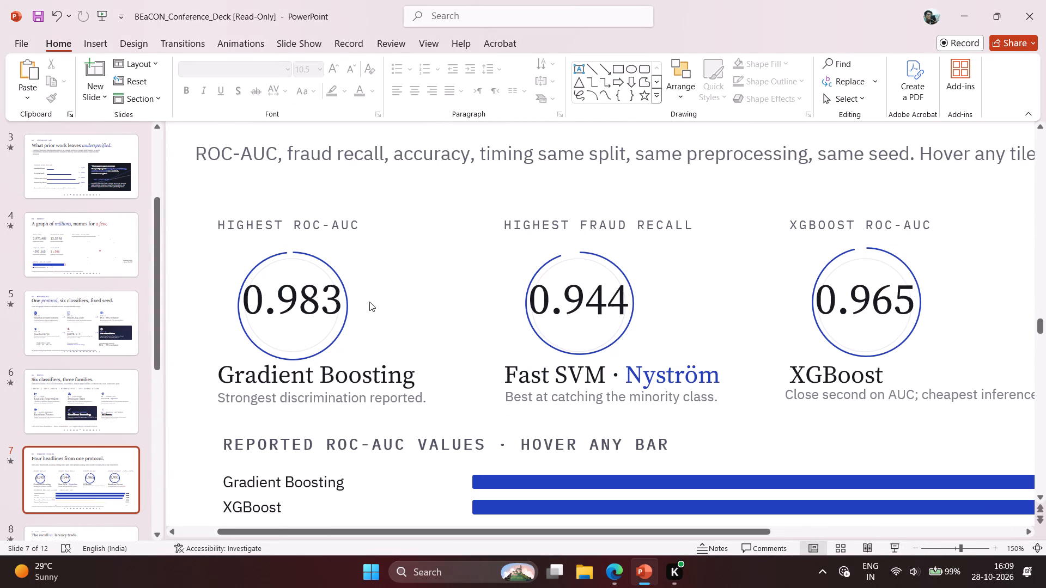
pyautogui.click(327, 277)
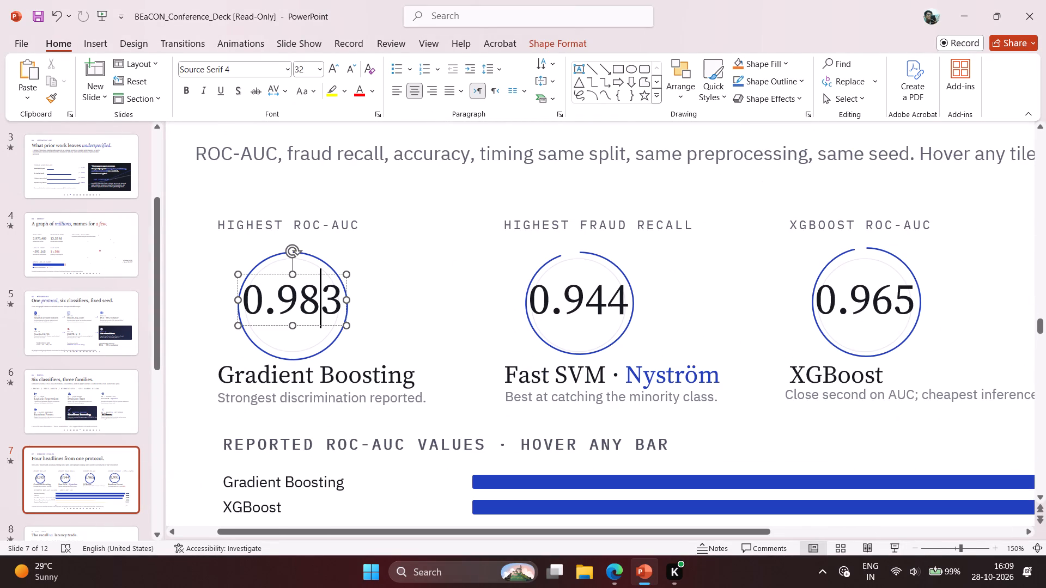
pyautogui.click(318, 266)
pyautogui.click(316, 268)
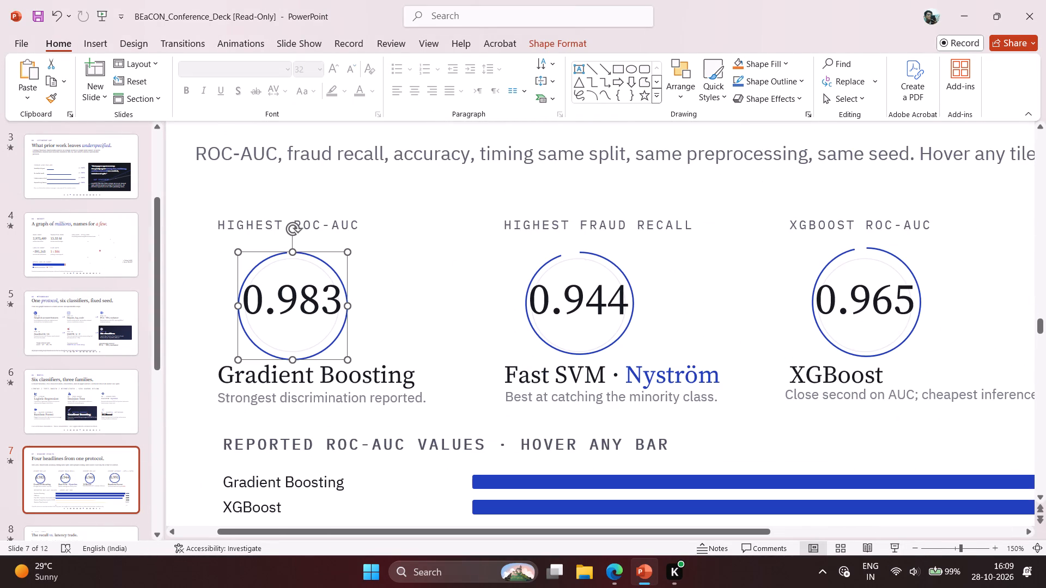
pyautogui.click(316, 268)
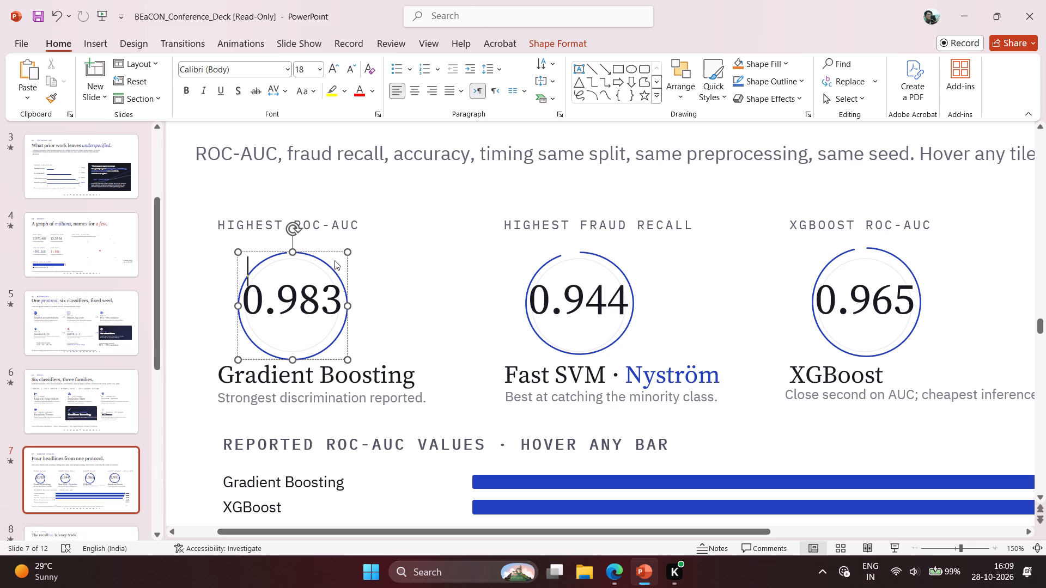
pyautogui.moveTo(345, 252); pyautogui.dragTo(340, 260)
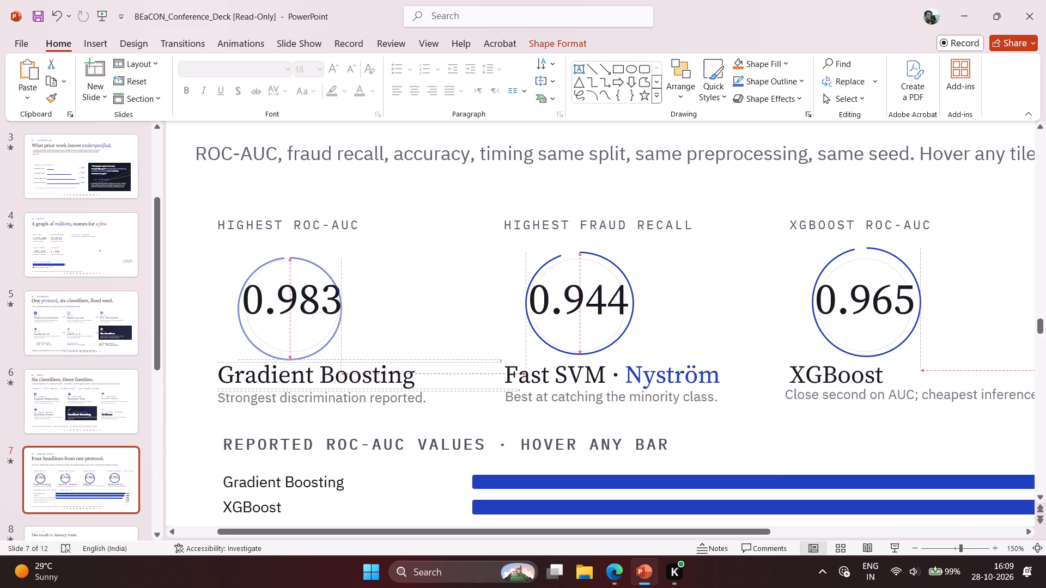
pyautogui.moveTo(340, 260); pyautogui.dragTo(339, 259)
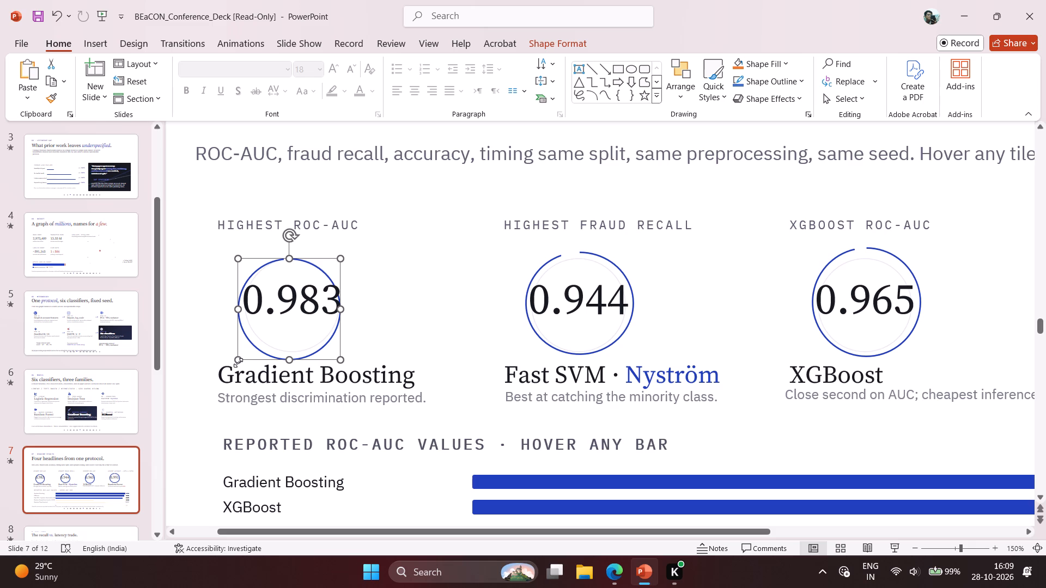
pyautogui.moveTo(238, 363); pyautogui.dragTo(244, 350)
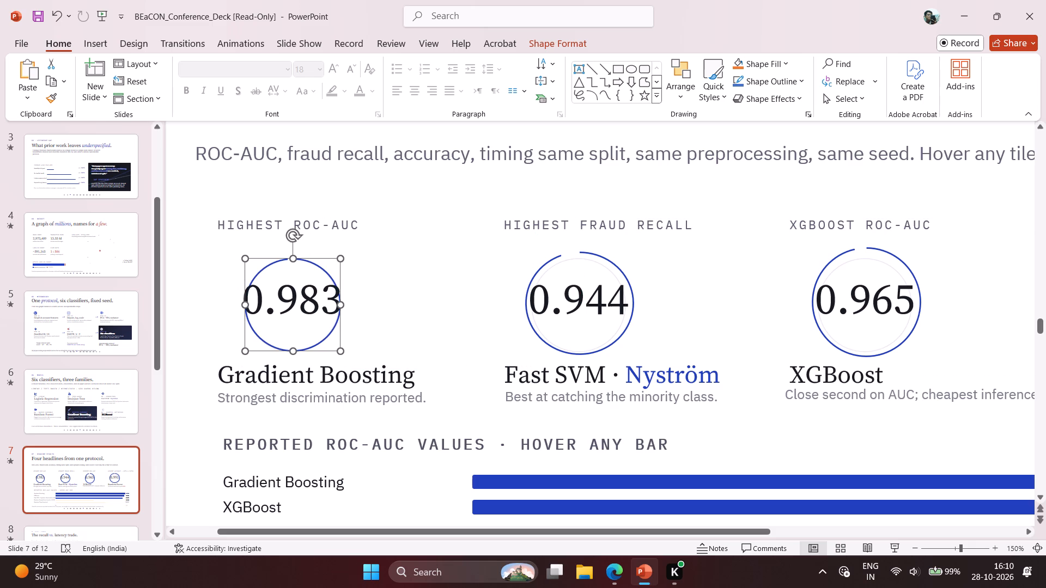
pyautogui.press('.')
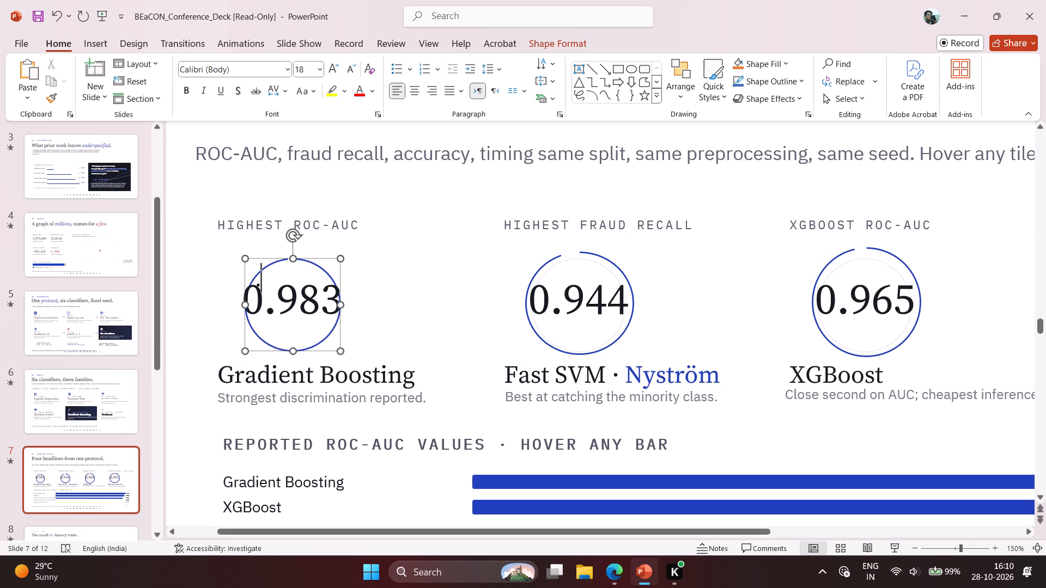
pyautogui.press('BackSpace')
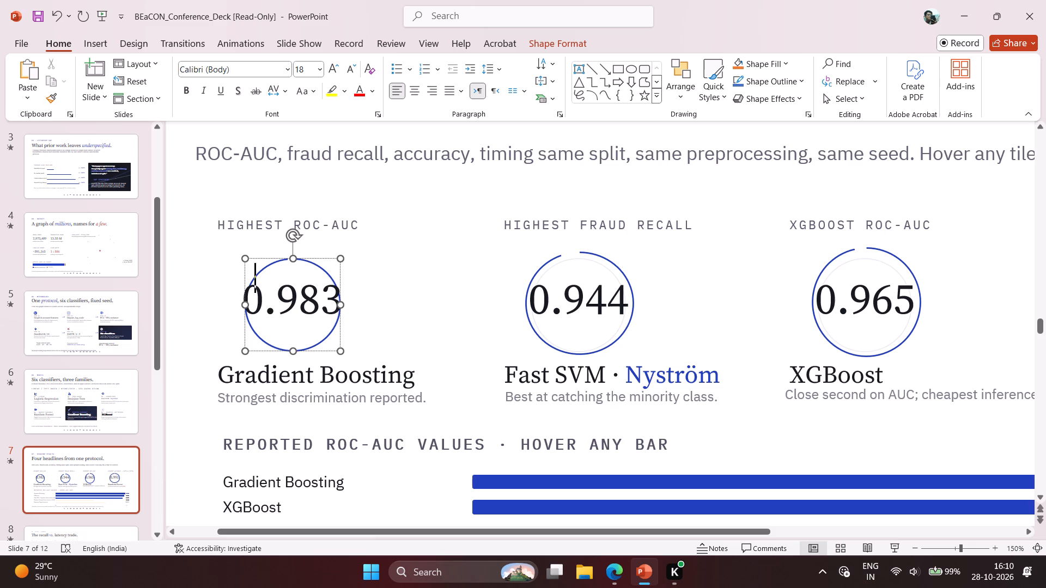
# Shrink the blue ring around the 0.944 headline value to fit its faint inner circle.
pyautogui.click(545, 334)
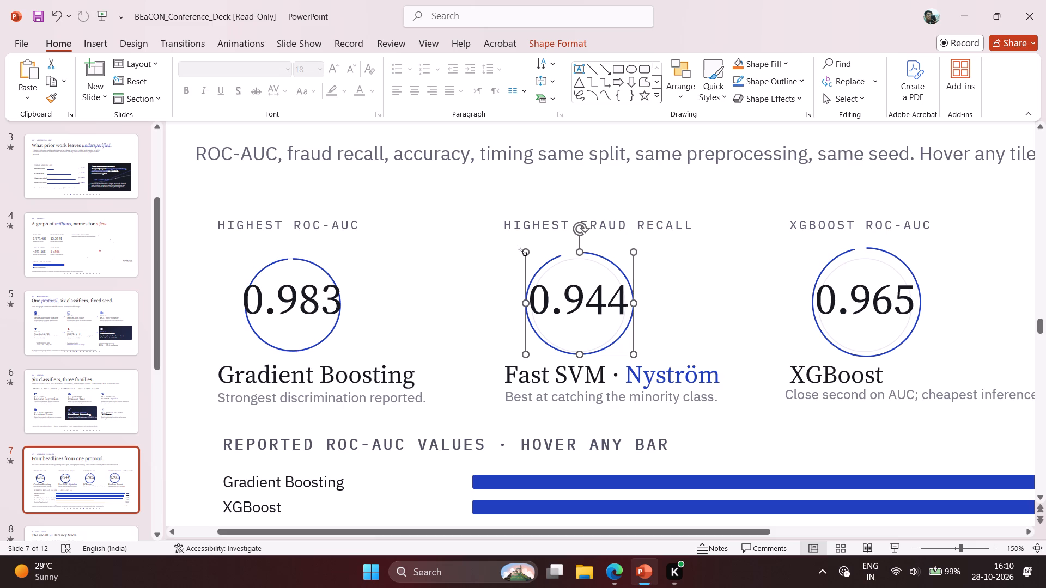
pyautogui.moveTo(522, 251); pyautogui.dragTo(529, 253)
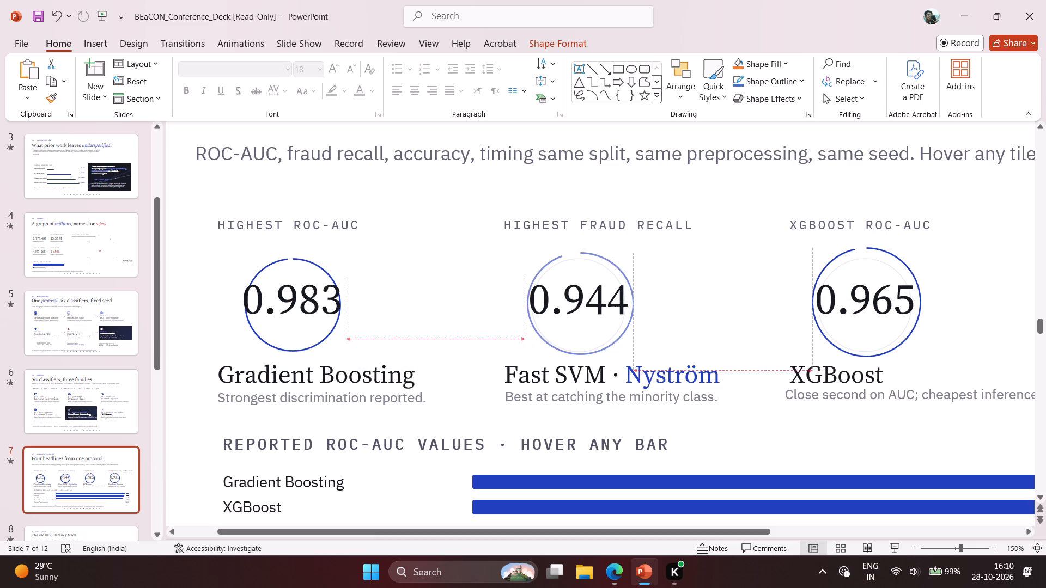
pyautogui.moveTo(529, 253); pyautogui.dragTo(531, 254)
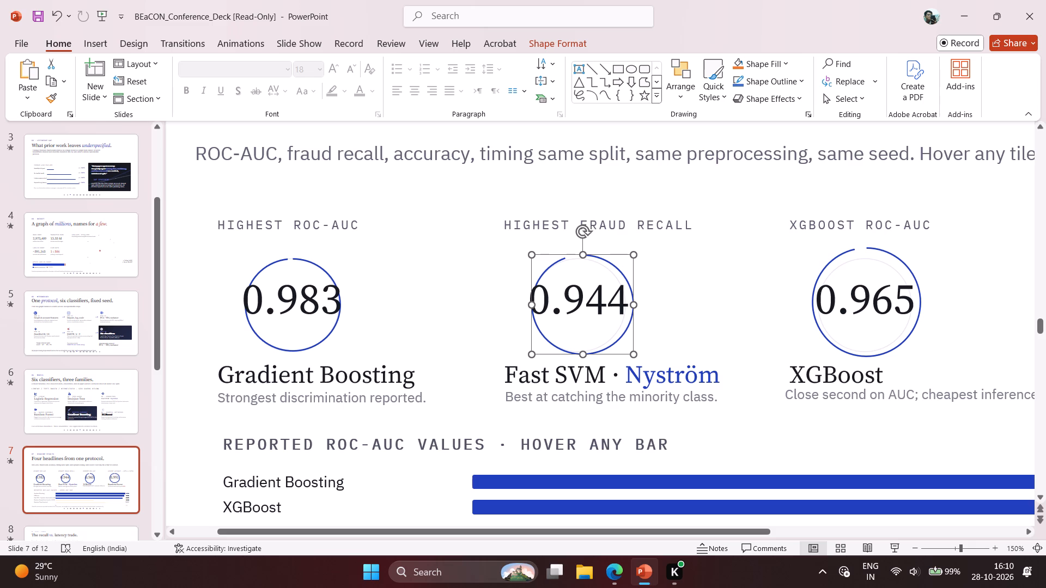
pyautogui.moveTo(635, 356); pyautogui.dragTo(625, 353)
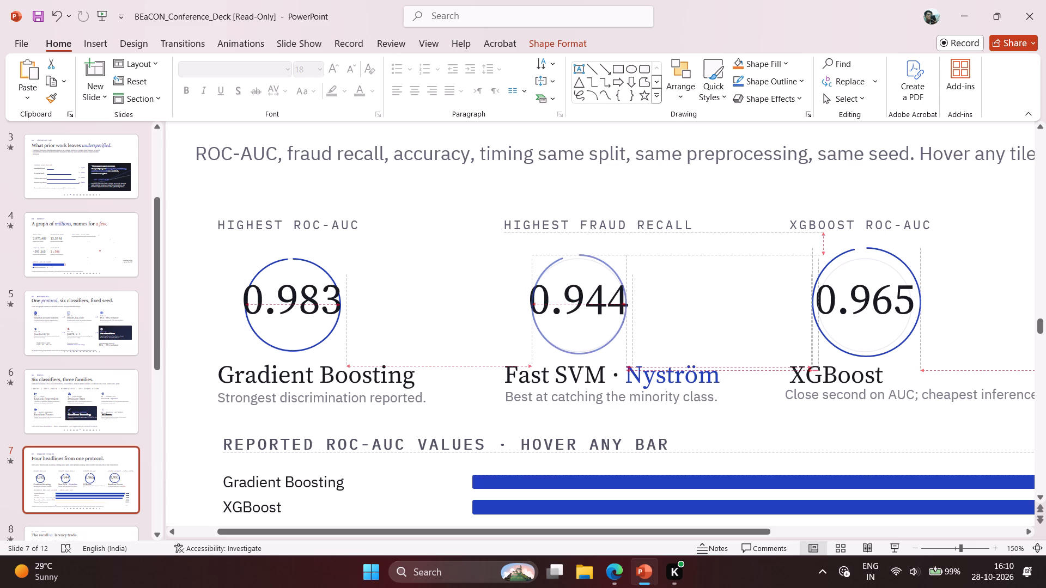
pyautogui.moveTo(625, 353); pyautogui.dragTo(625, 352)
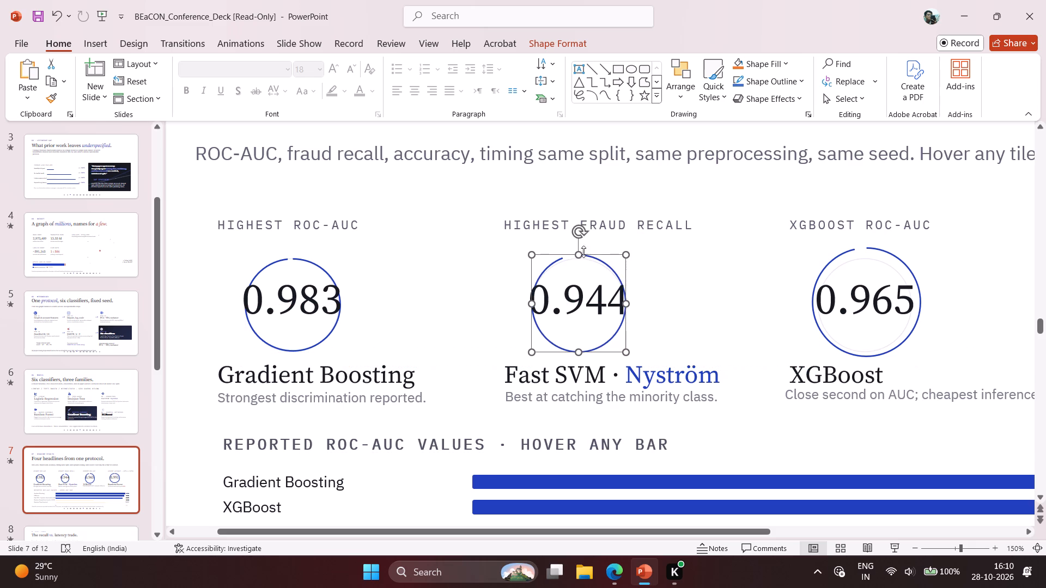
pyautogui.click(581, 253)
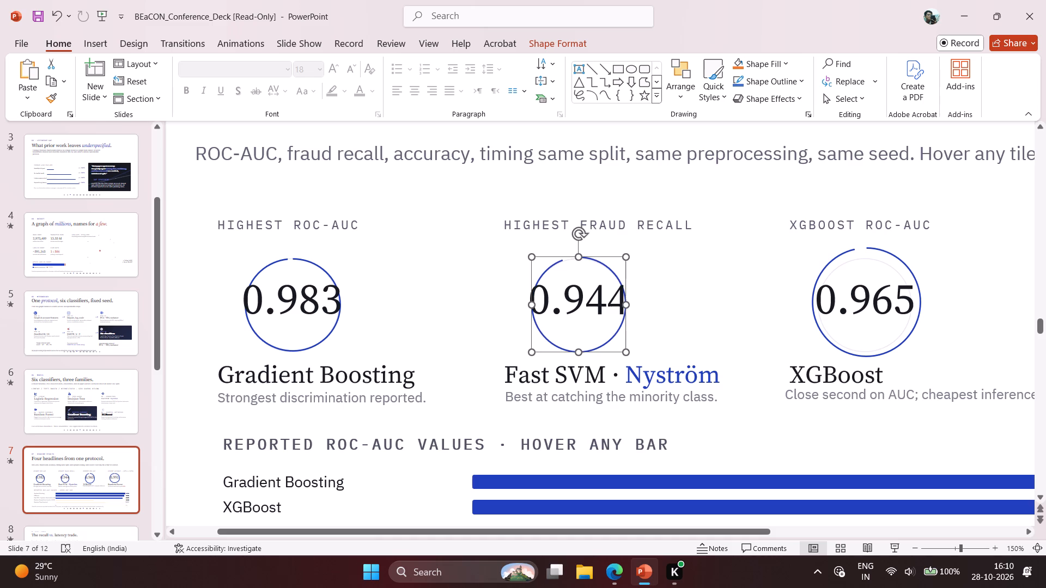
# Shrink the blue ring around the 0.965 XGBoost value to fit its inner circle, with its top level with the 0.944 ring.
pyautogui.click(853, 245)
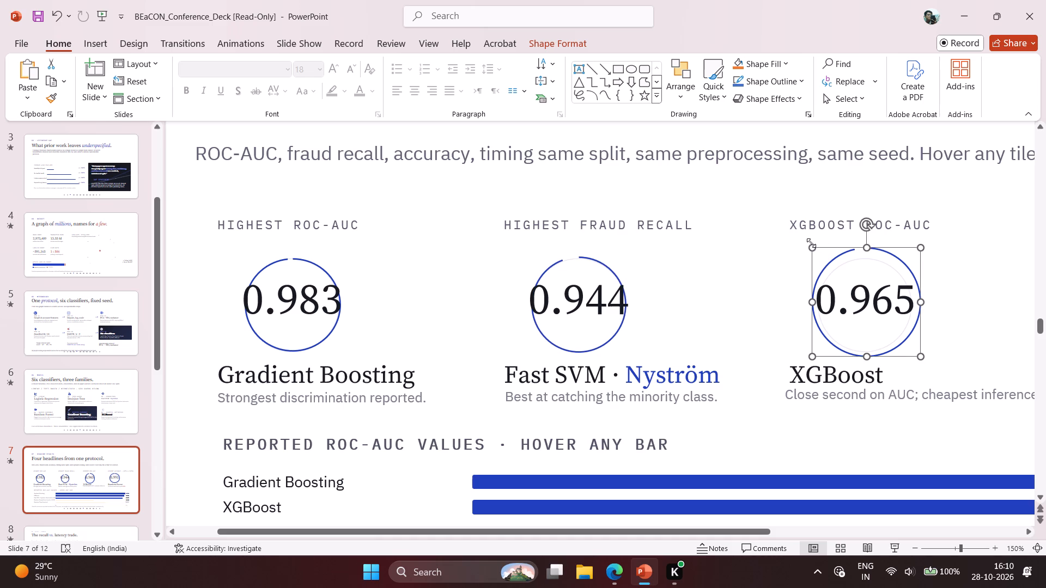
pyautogui.moveTo(812, 244); pyautogui.dragTo(817, 249)
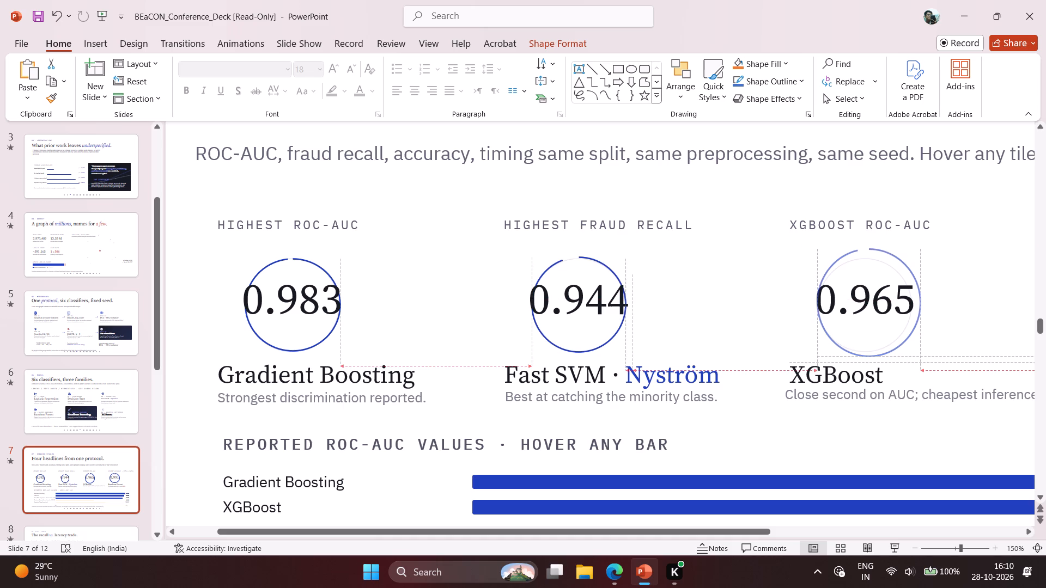
pyautogui.moveTo(817, 249); pyautogui.dragTo(818, 248)
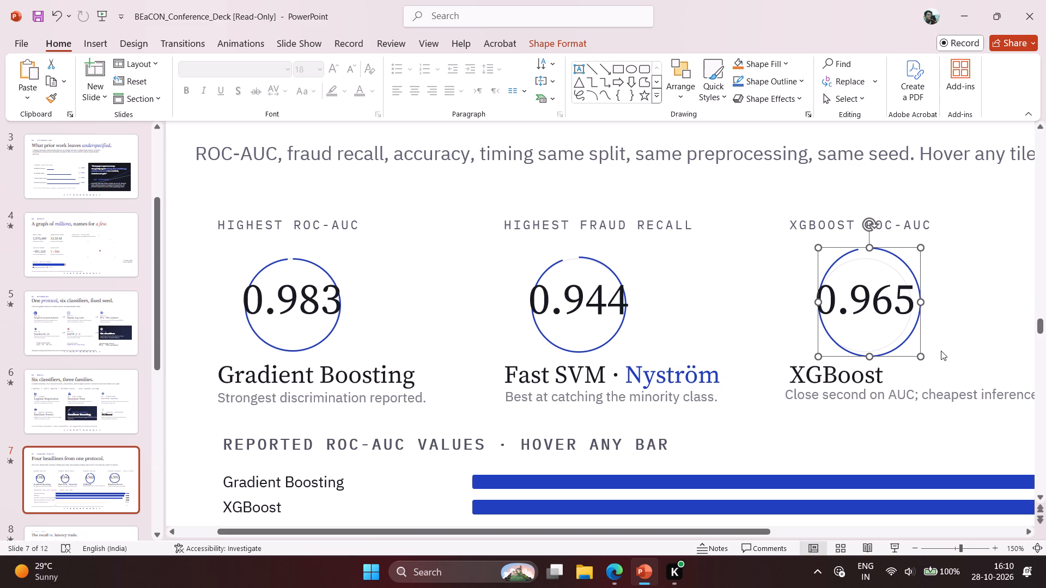
pyautogui.moveTo(922, 357); pyautogui.dragTo(915, 351)
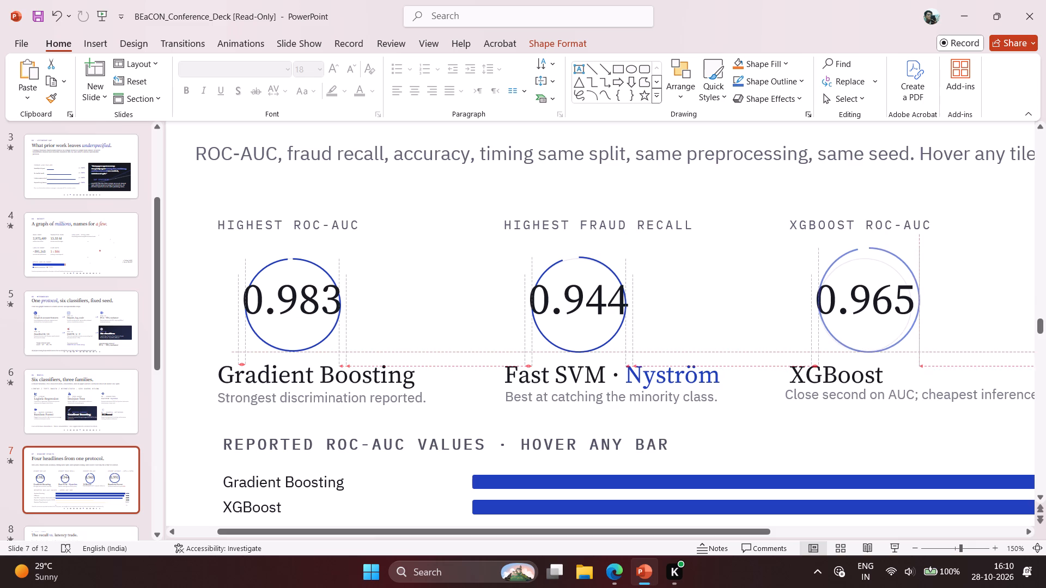
pyautogui.moveTo(915, 351); pyautogui.dragTo(913, 350)
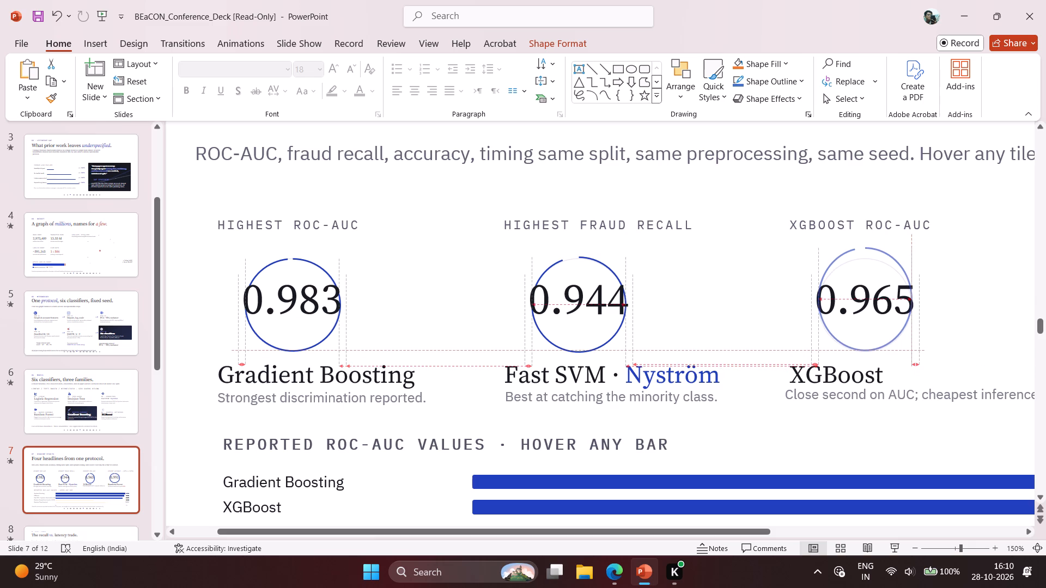
pyautogui.moveTo(913, 350); pyautogui.dragTo(915, 351)
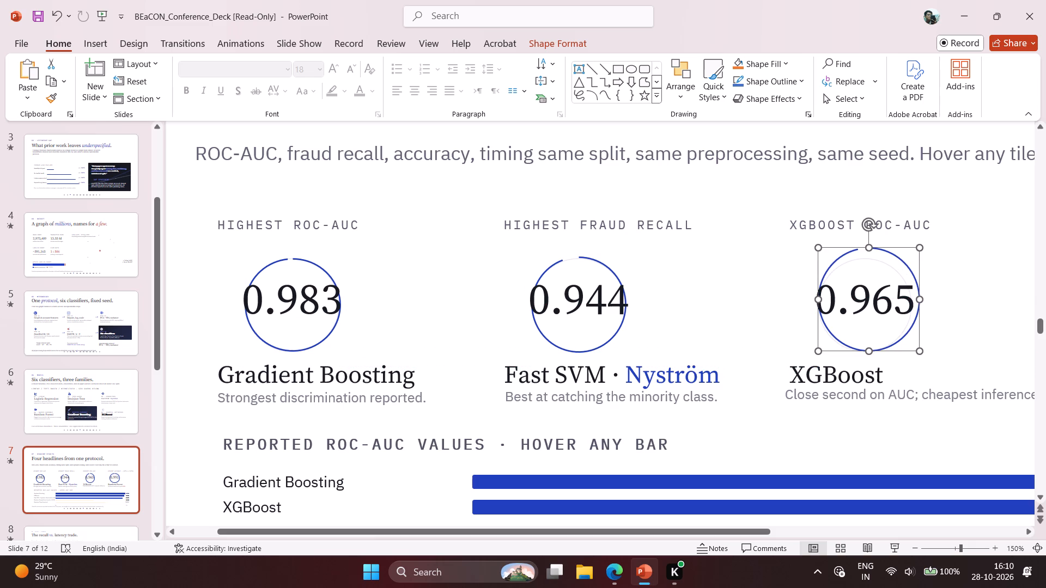
pyautogui.moveTo(917, 248); pyautogui.dragTo(915, 253)
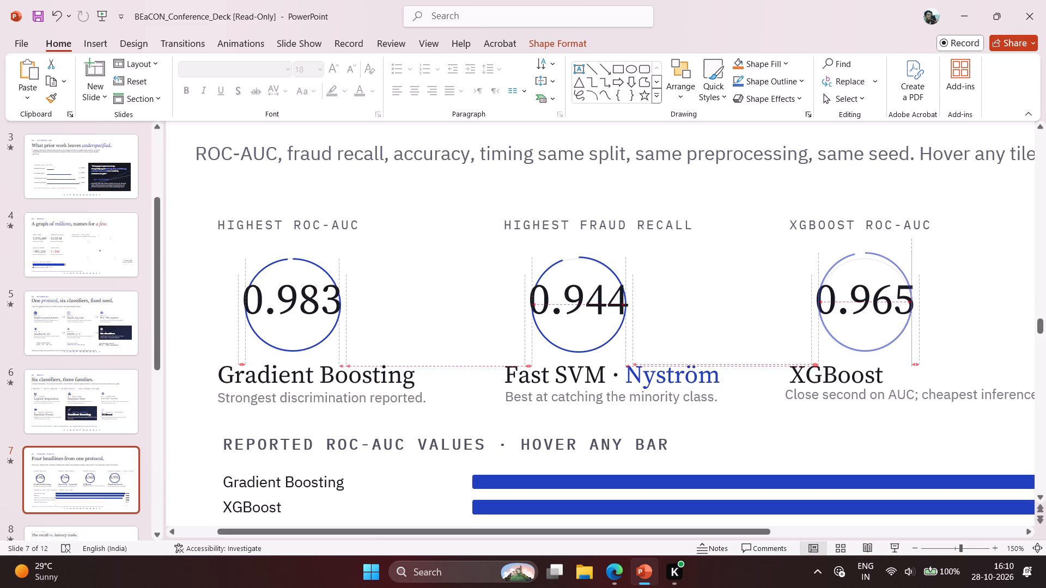
pyautogui.moveTo(915, 253); pyautogui.dragTo(915, 254)
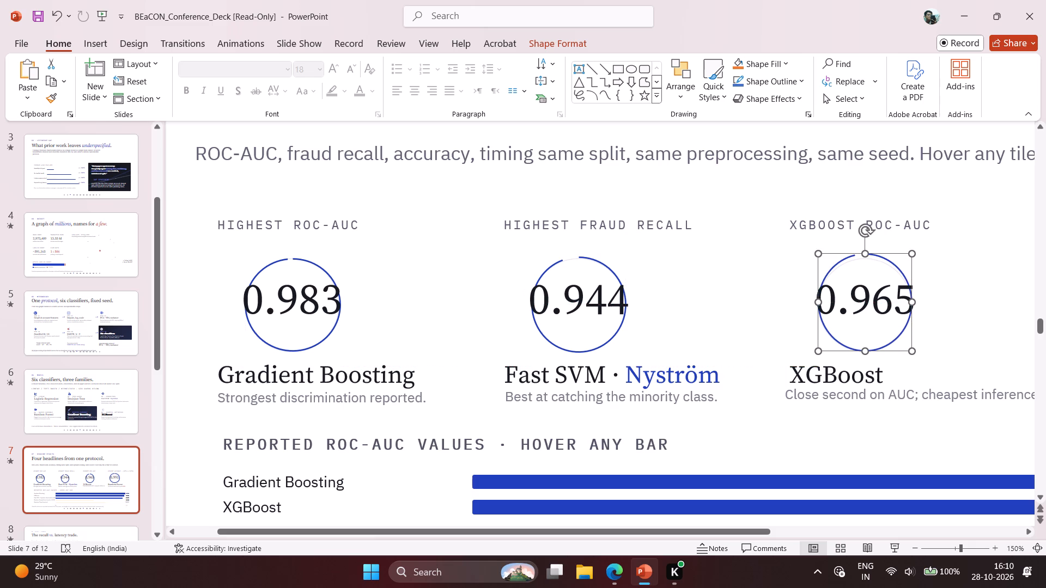
pyautogui.click(863, 256)
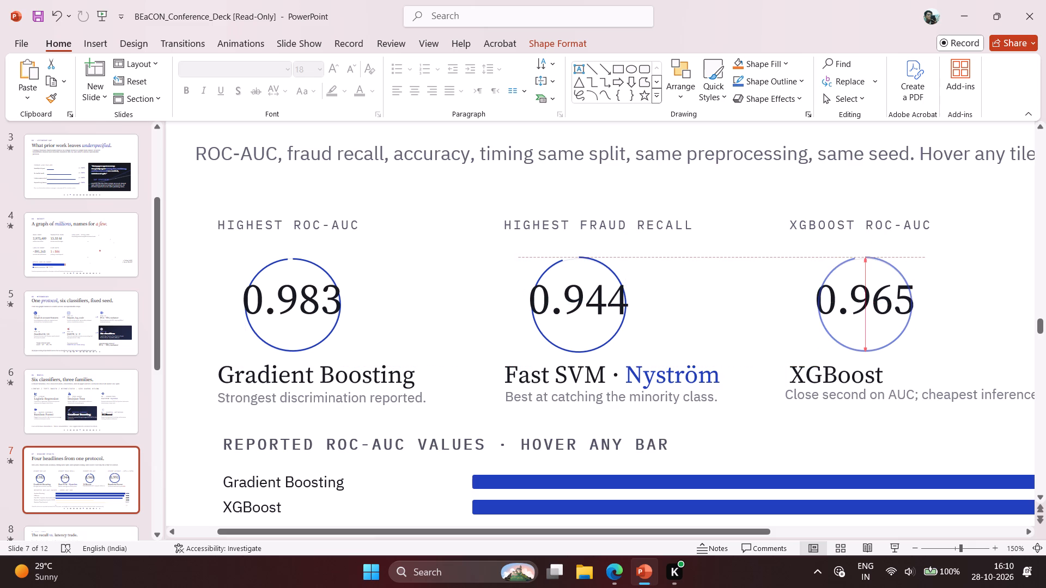
pyautogui.click(982, 270)
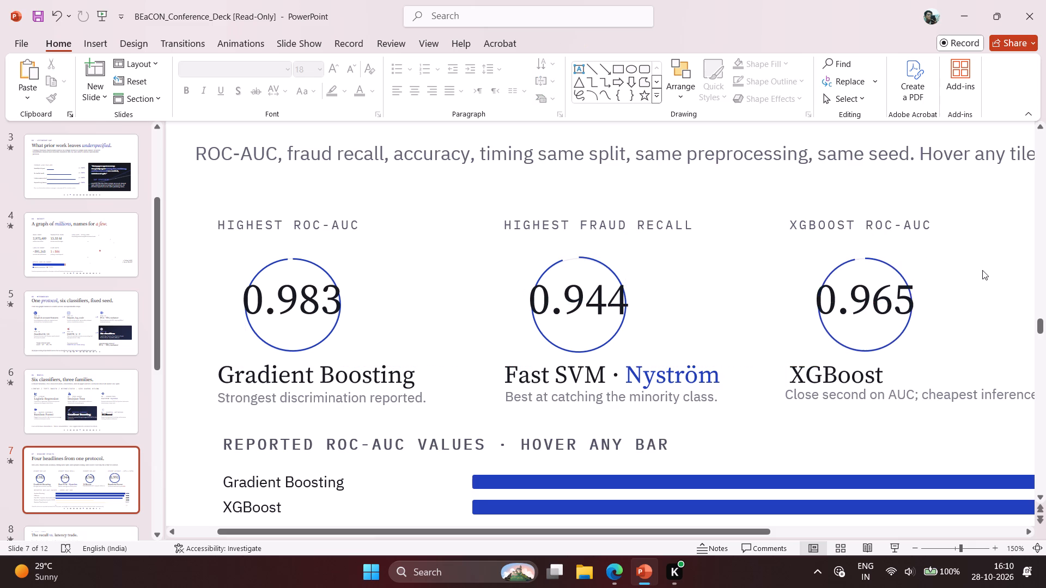
# Shrink the blue ring around the 0.991 Random Forest value to match the size of the other headline rings.
pyautogui.hscroll(-4, 982, 270)
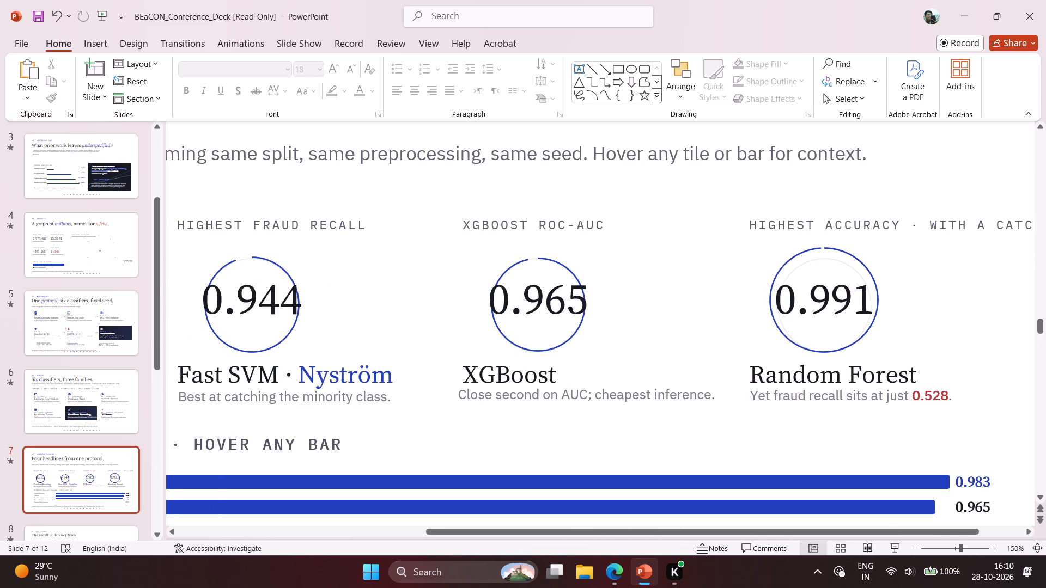
pyautogui.click(850, 267)
pyautogui.moveTo(875, 249); pyautogui.dragTo(872, 257)
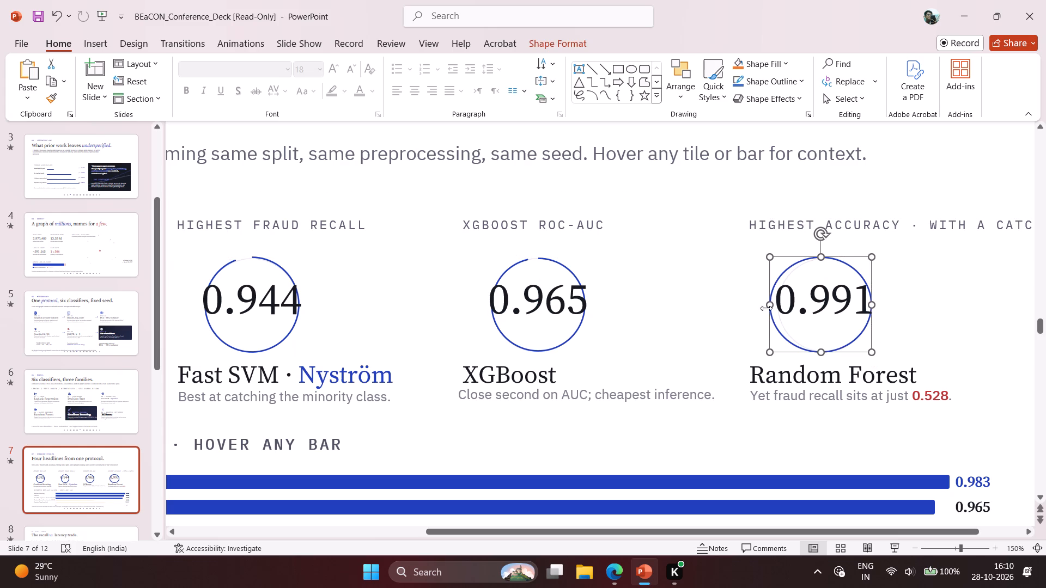
pyautogui.moveTo(767, 304); pyautogui.dragTo(777, 302)
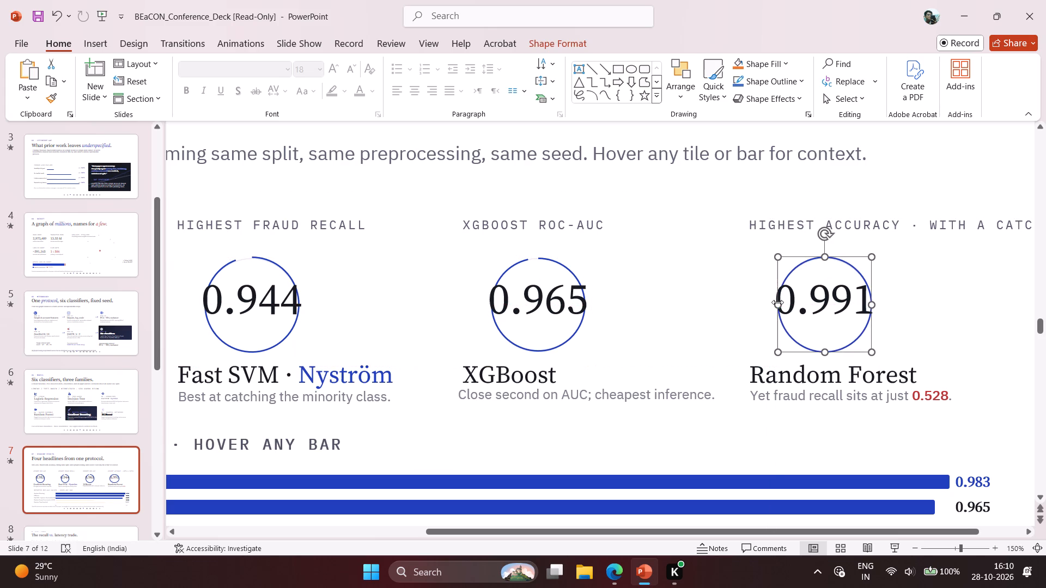
pyautogui.click(739, 279)
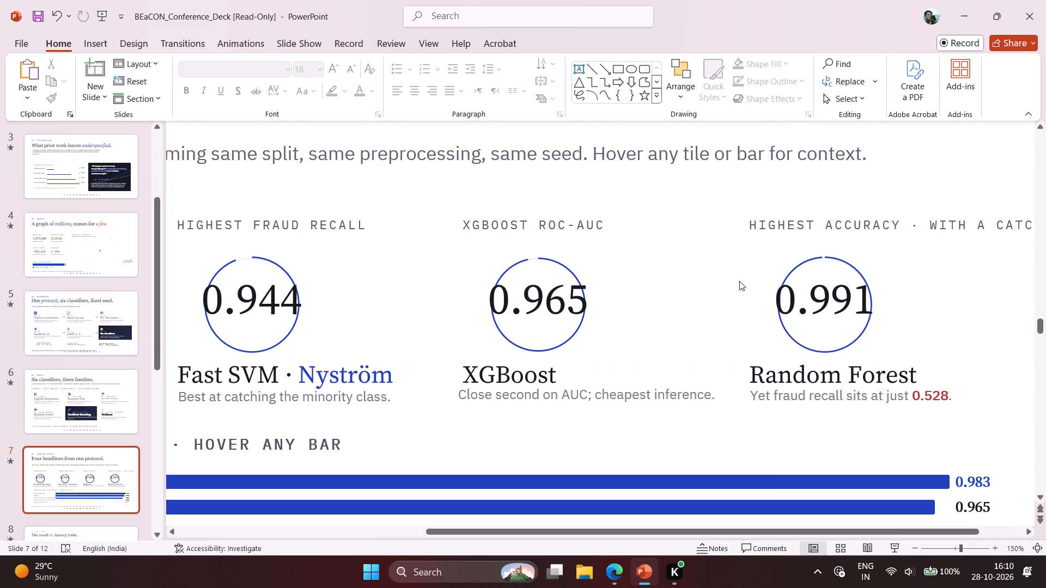
# Reduce the 0.991 headline value above Random Forest to 28 pt.
pyautogui.keyDown('ctrl'); pyautogui.scroll(-3, 734, 317); pyautogui.keyUp('ctrl')
pyautogui.moveTo(826, 306); pyautogui.dragTo(818, 331)
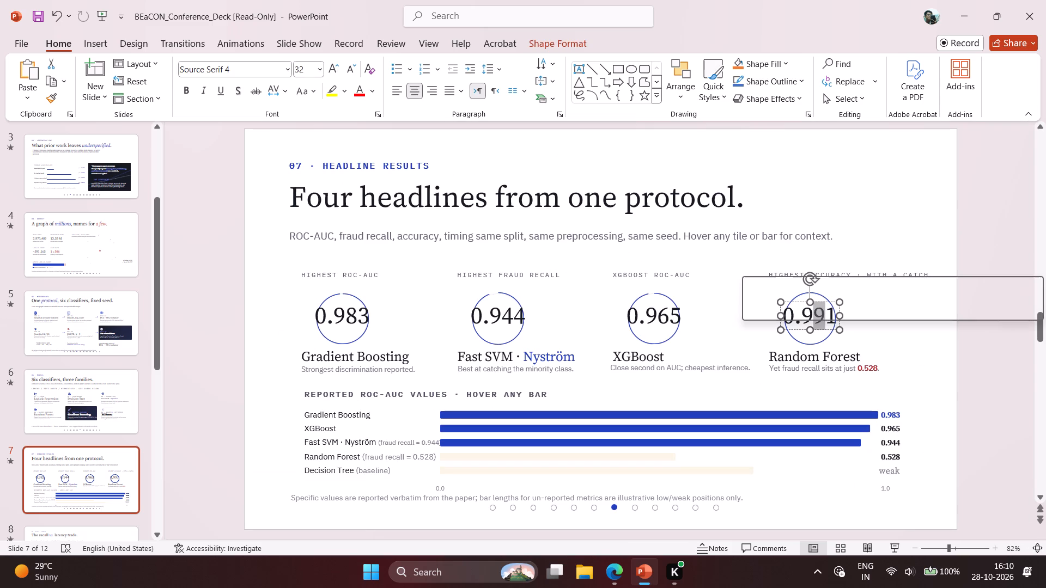
pyautogui.click(818, 331)
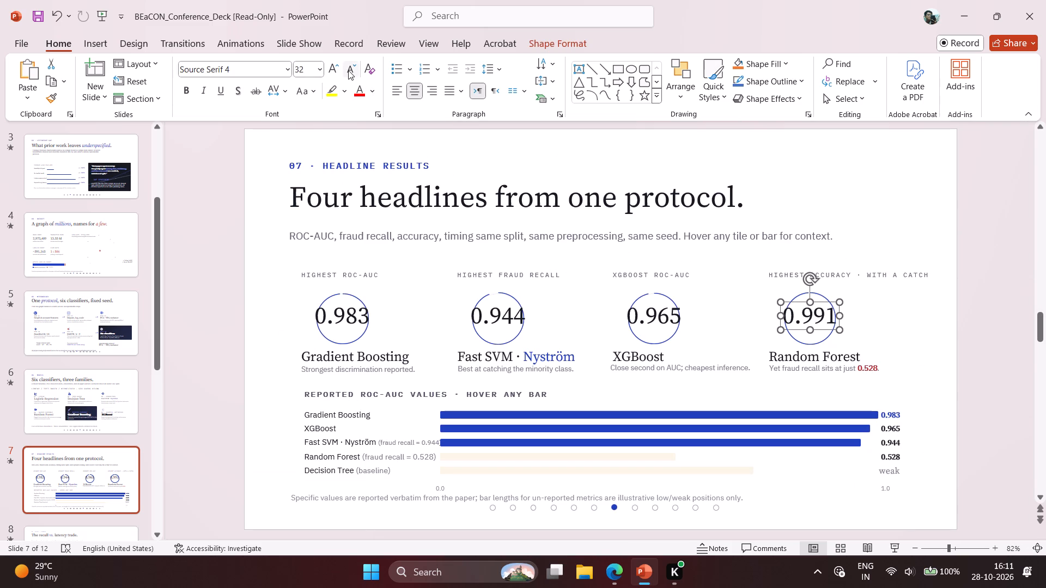
pyautogui.click(348, 70)
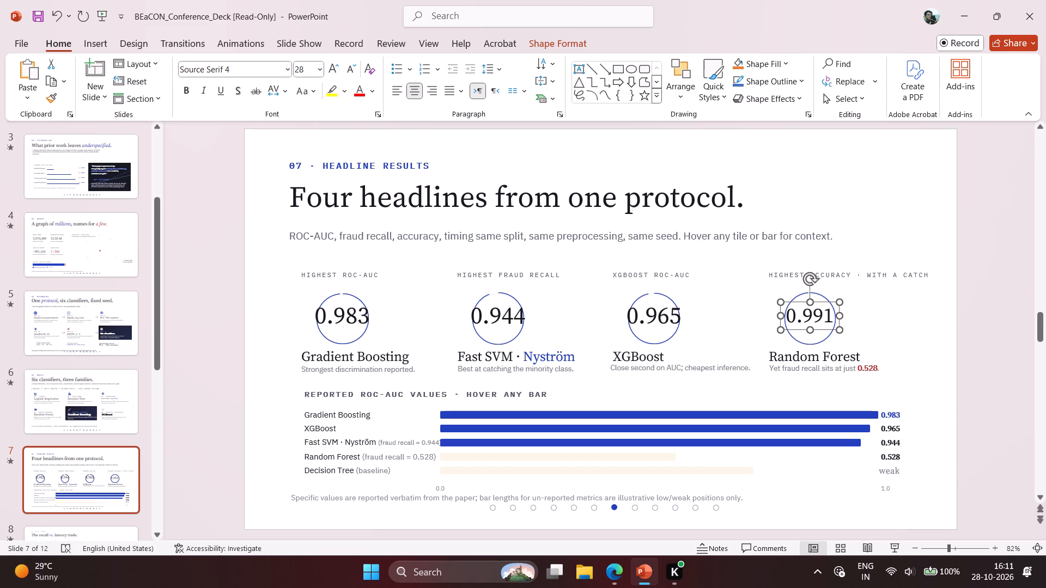
# Reduce the 0.965 headline value above XGBoost to 28 pt.
pyautogui.click(656, 323)
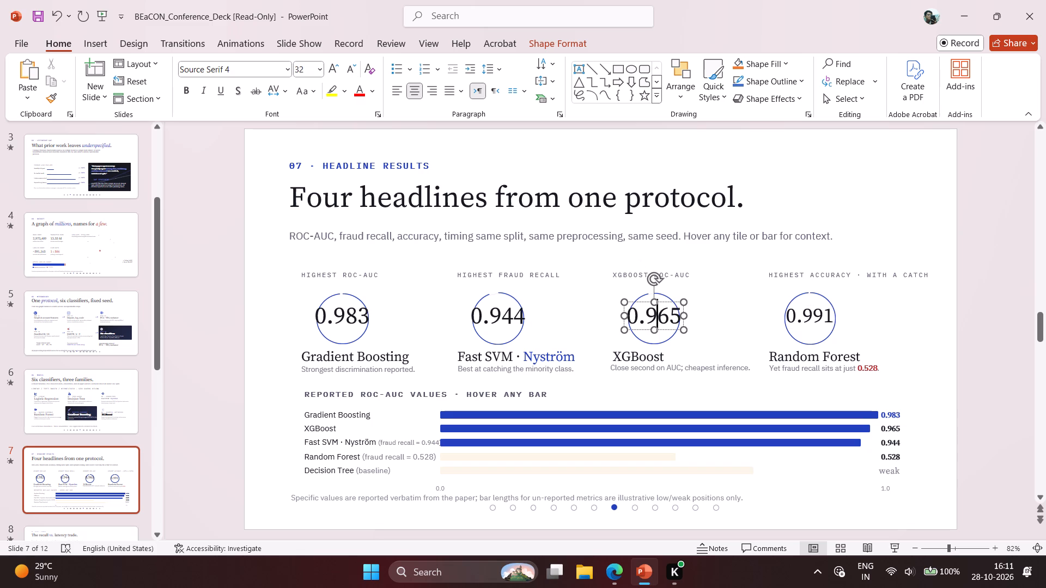
pyautogui.hotkey('ctrl', 'a')
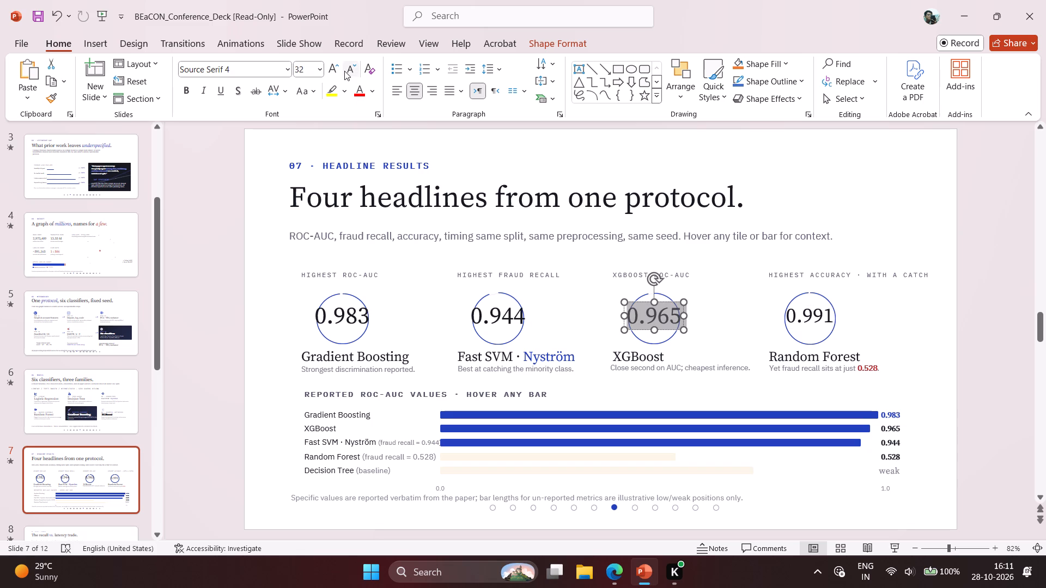
pyautogui.click(344, 70)
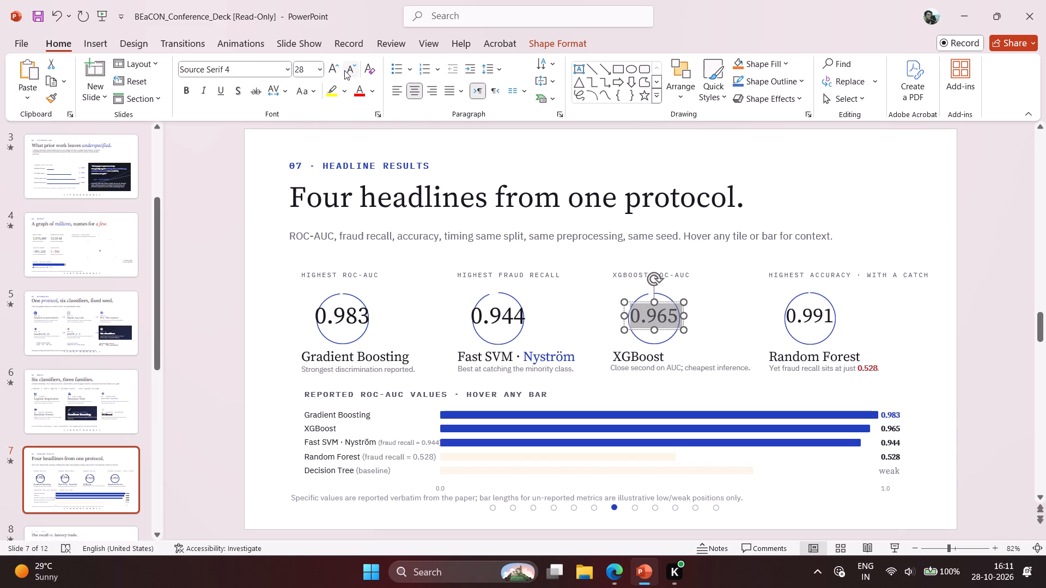
# Reduce the 0.944 headline value above Fast SVM · Nyström and the 0.983 value above Gradient Boosting to 28 pt.
pyautogui.doubleClick(503, 324)
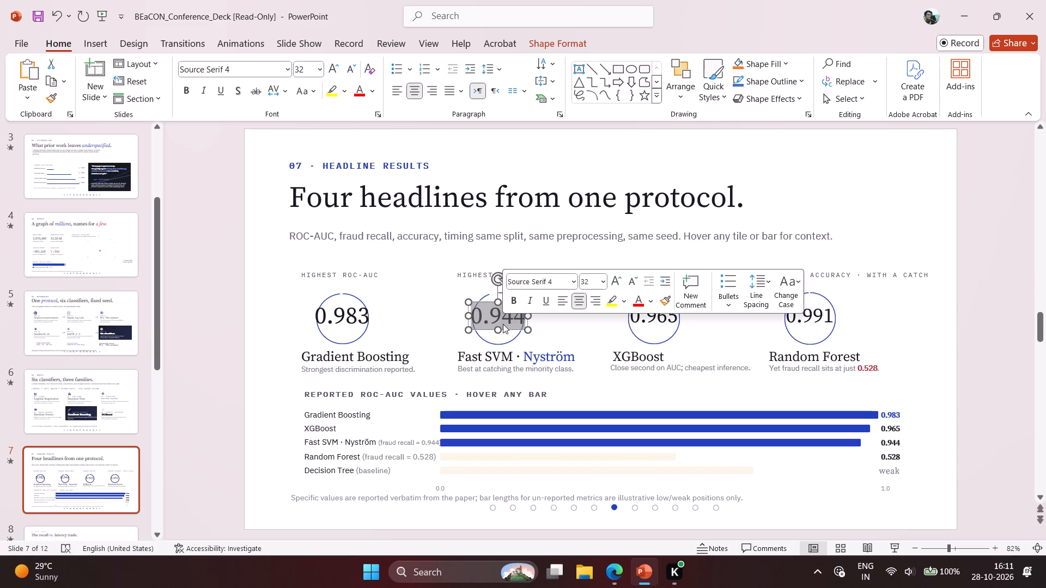
pyautogui.click(346, 72)
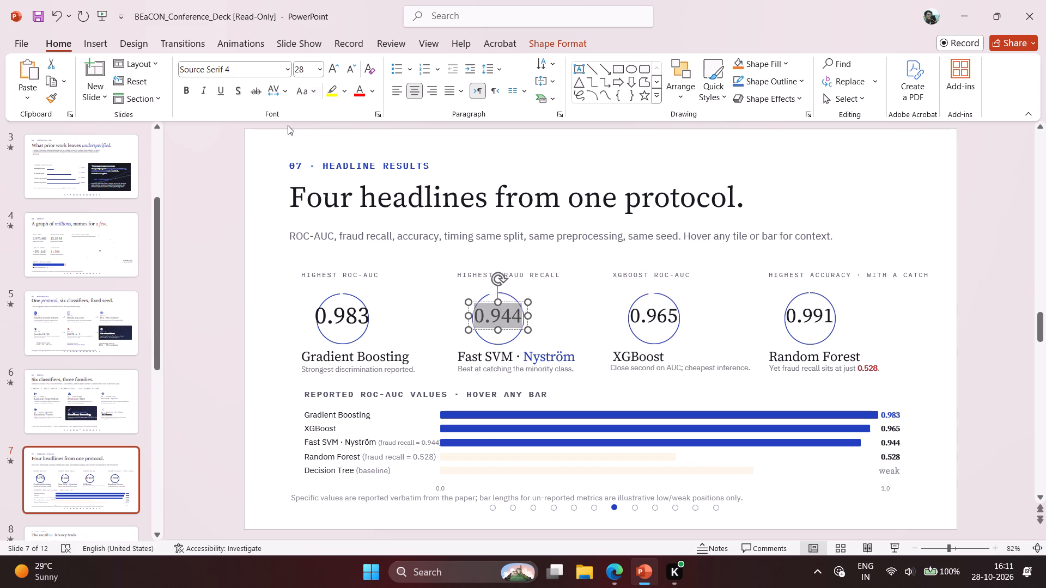
pyautogui.doubleClick(341, 316)
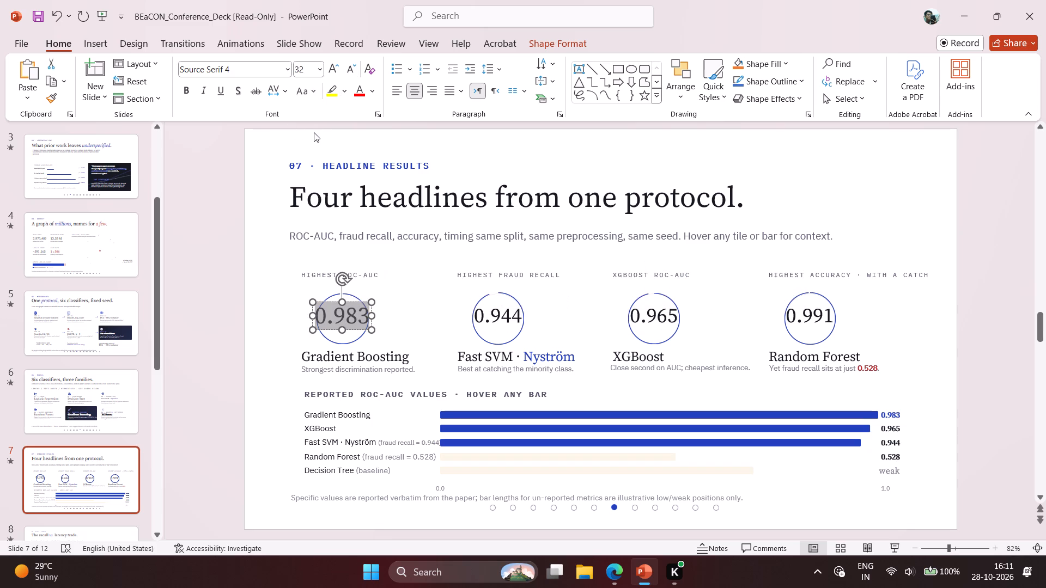
pyautogui.click(354, 72)
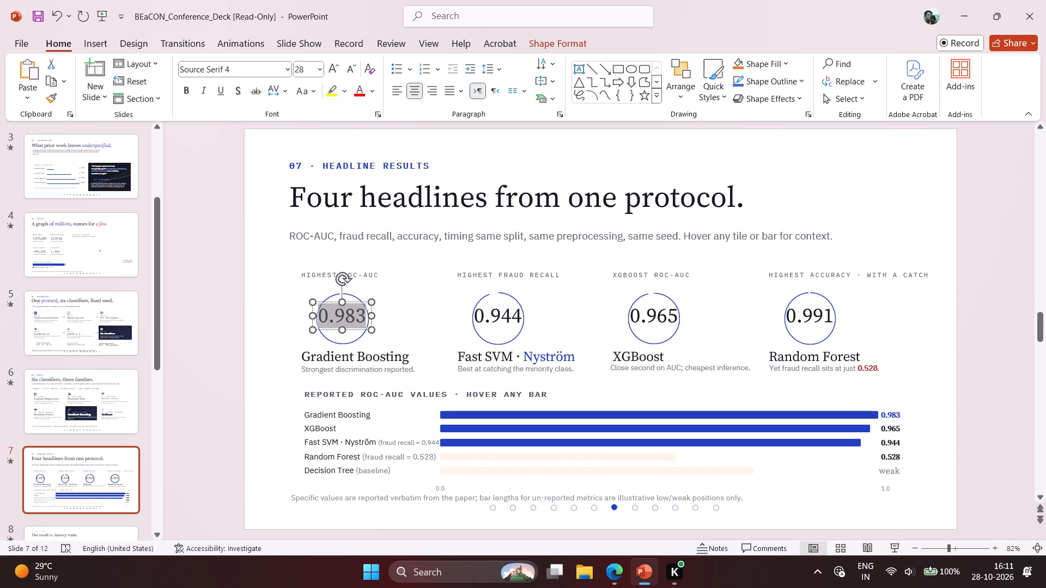
pyautogui.click(415, 335)
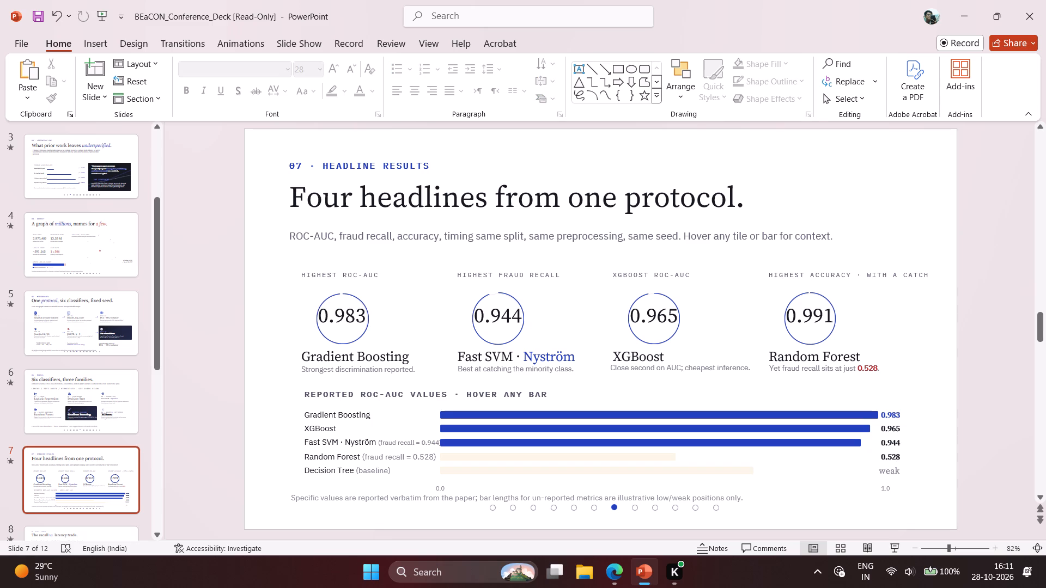
# Enlarge the HIGHEST ROC-AUC, HIGHEST FRAUD RECALL and XGBOOST ROC-AUC labels above the rings to 11 pt.
pyautogui.click(360, 269)
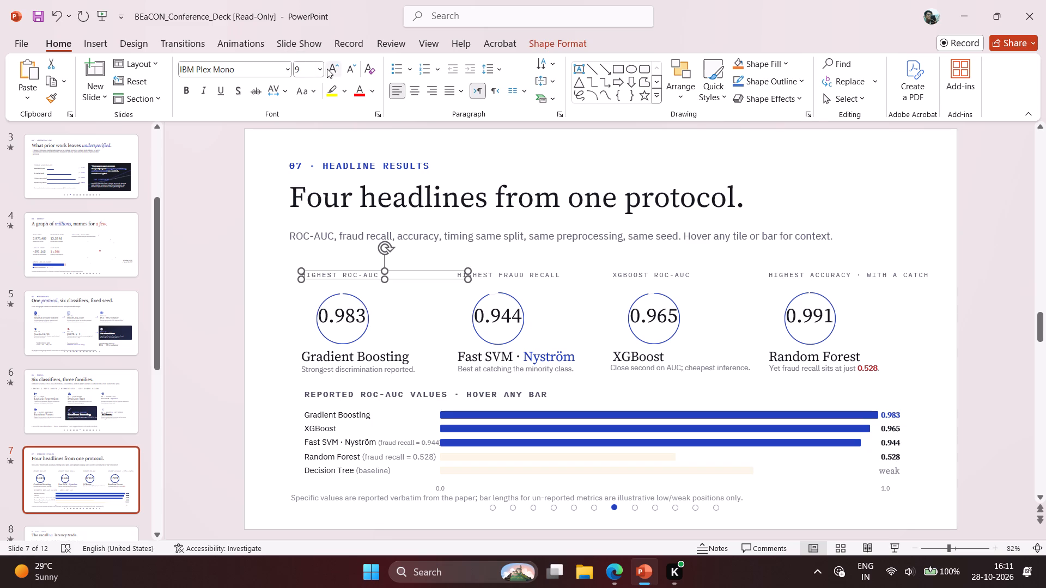
pyautogui.doubleClick(327, 69)
pyautogui.click(327, 69)
pyautogui.click(509, 271)
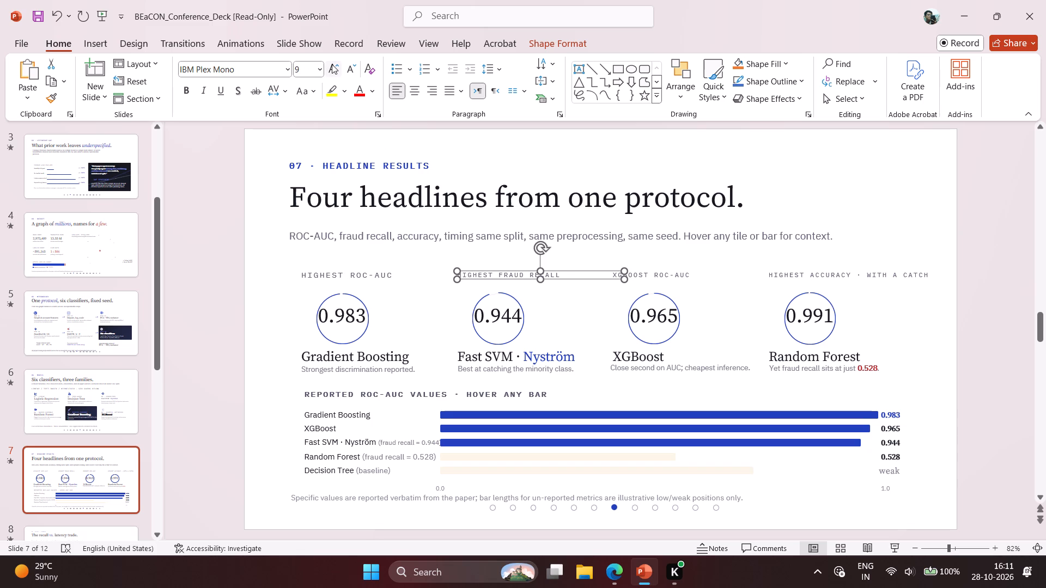
pyautogui.doubleClick(332, 64)
pyautogui.click(332, 64)
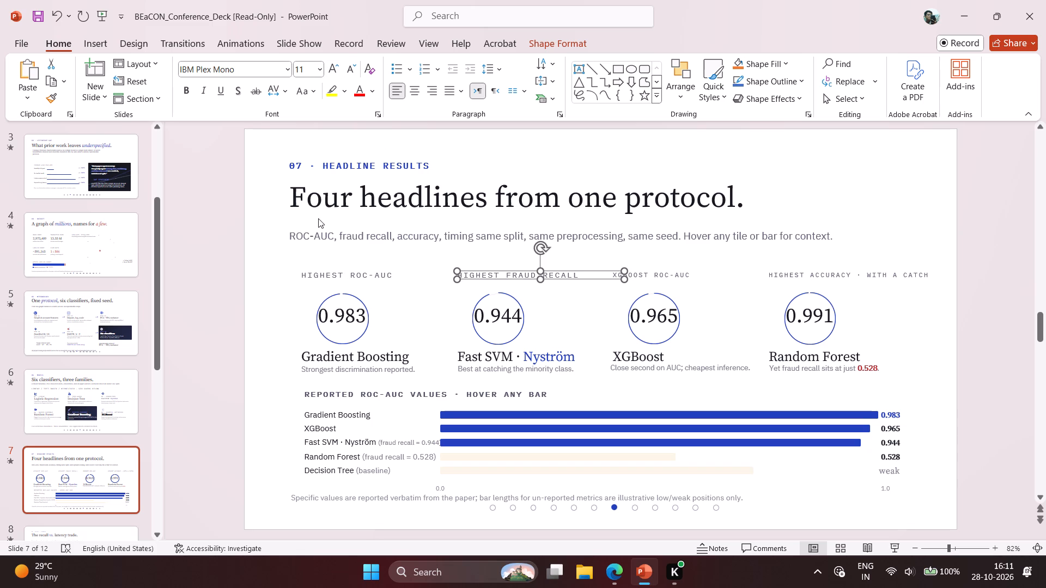
pyautogui.click(332, 272)
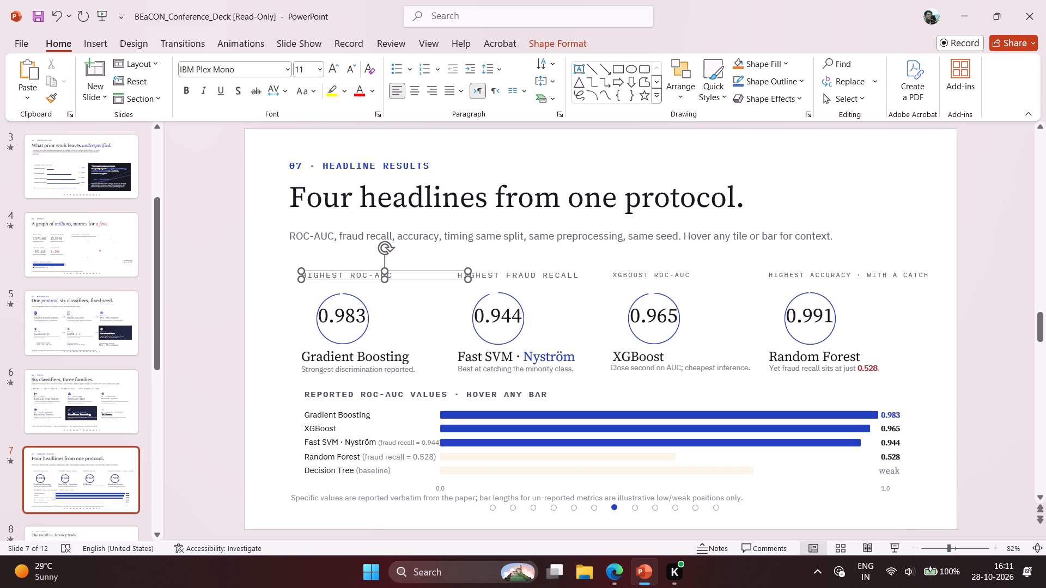
pyautogui.click(636, 279)
pyautogui.click(636, 279)
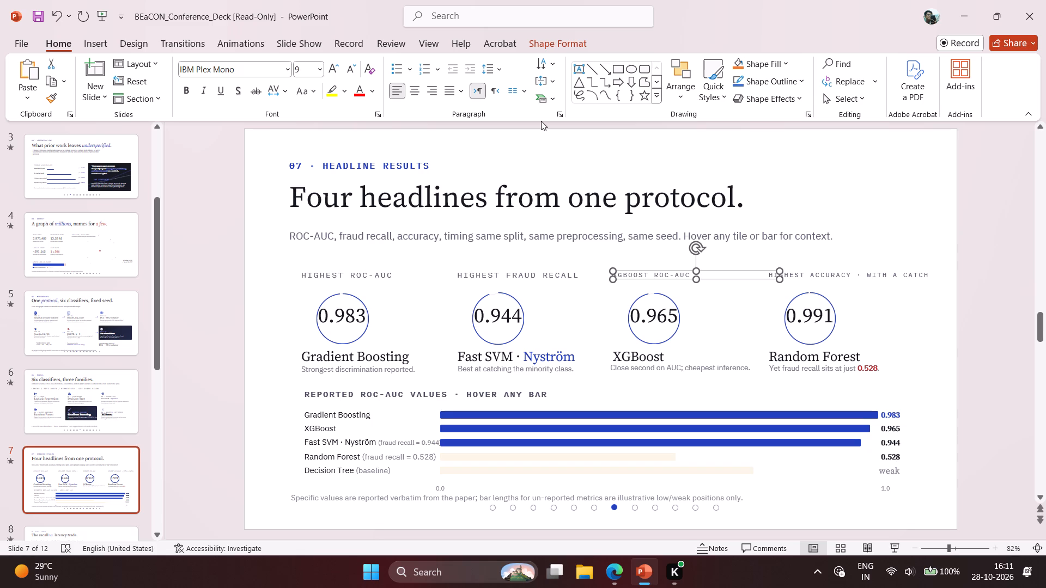
pyautogui.doubleClick(329, 71)
pyautogui.click(329, 71)
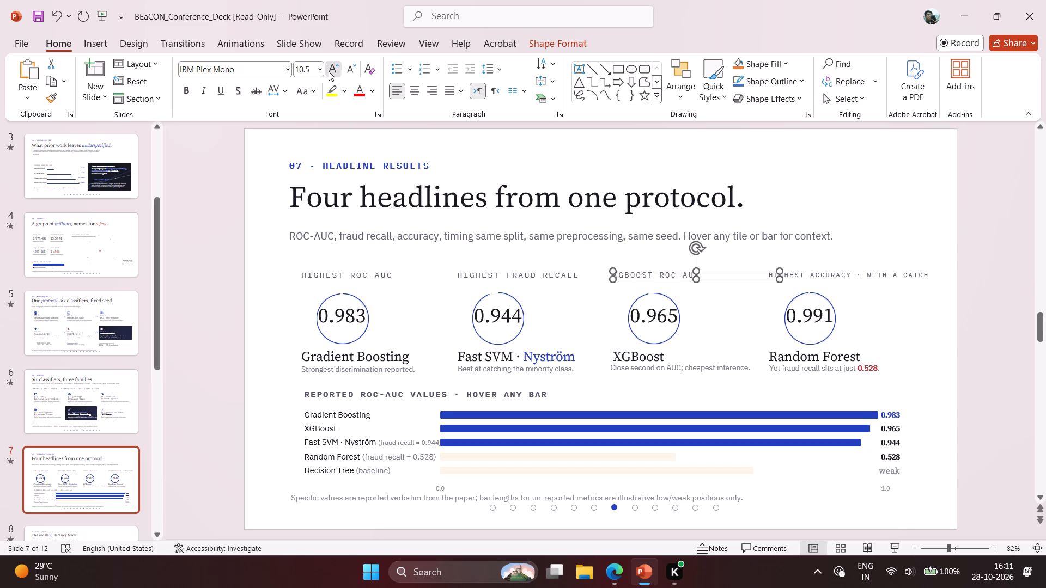
# Enlarge the HIGHEST ACCURACY · WITH A CATCH label to 10.5 pt and widen its text box so it fits on one line.
pyautogui.click(898, 267)
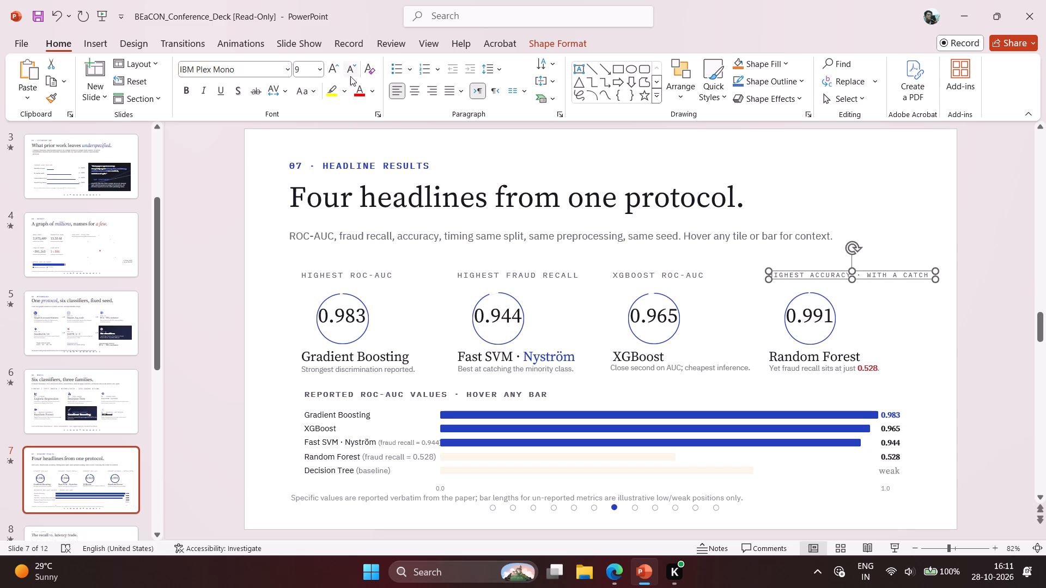
pyautogui.doubleClick(334, 72)
pyautogui.click(334, 72)
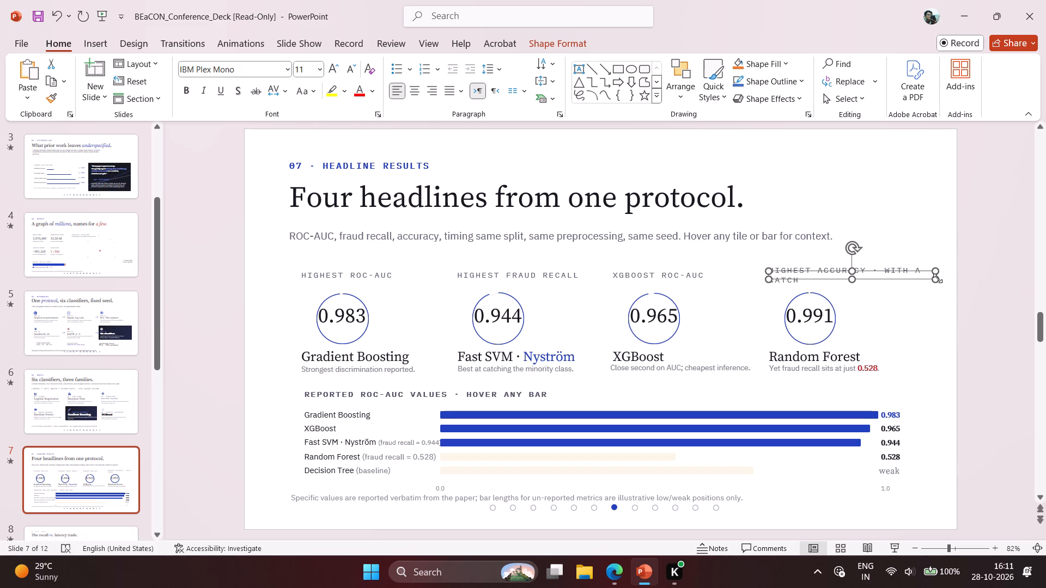
pyautogui.moveTo(938, 278); pyautogui.dragTo(951, 278)
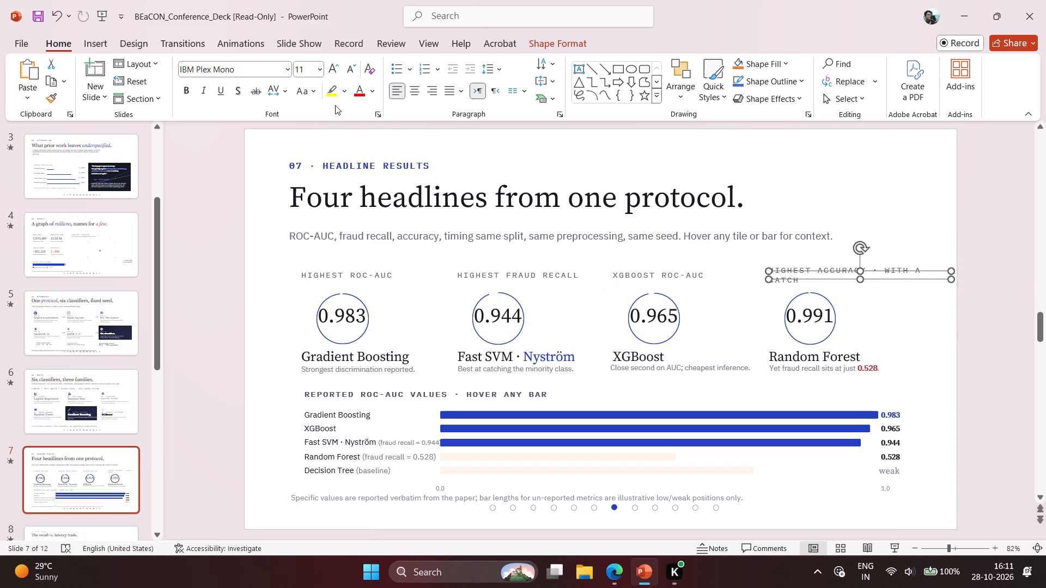
pyautogui.click(348, 70)
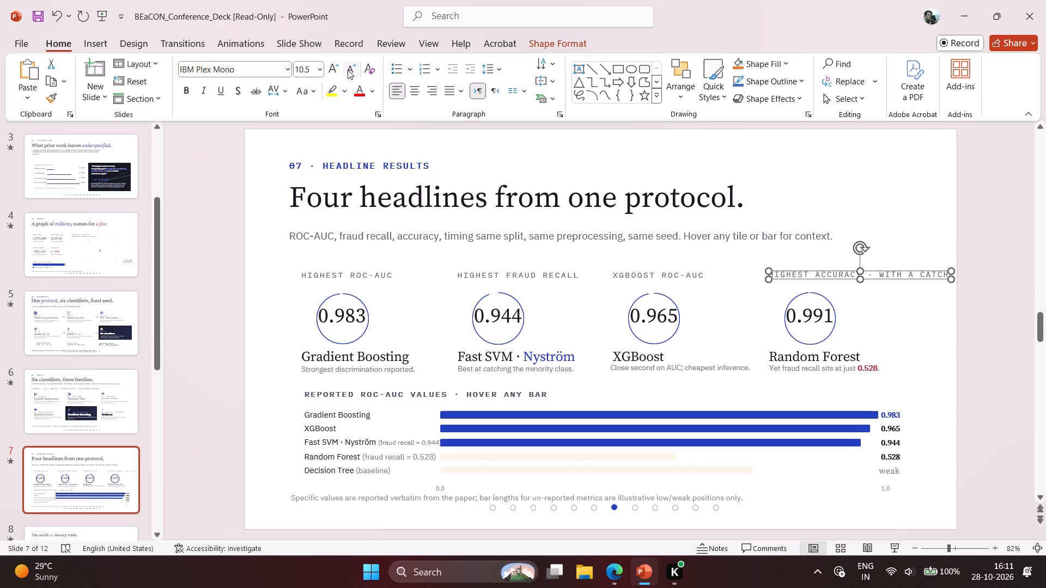
# Shift the HIGHEST ACCURACY · WITH A CATCH label slightly left, away from the slide's edge and level with the other labels.
pyautogui.moveTo(790, 267); pyautogui.dragTo(781, 266)
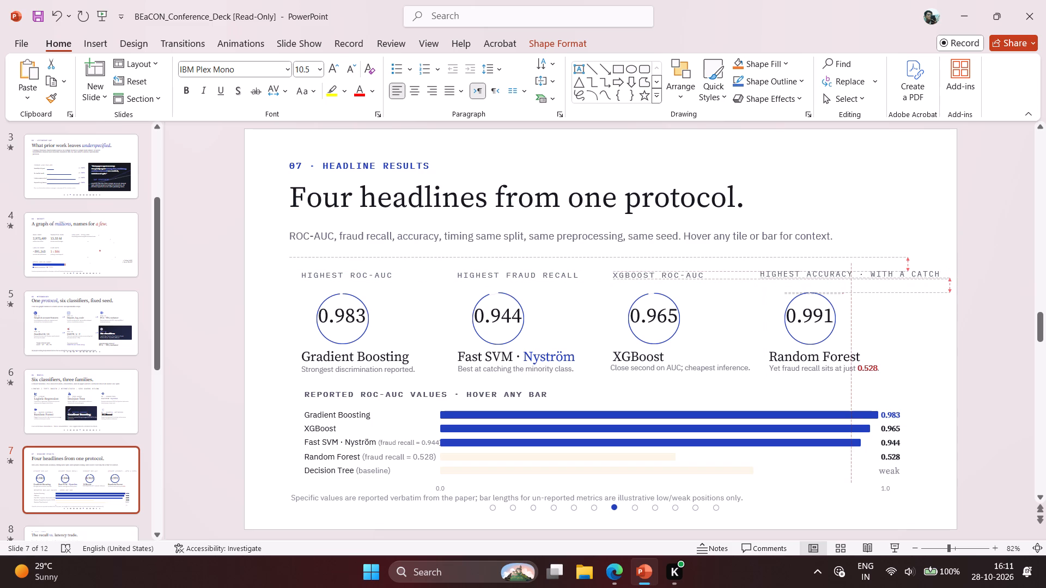
pyautogui.moveTo(781, 266); pyautogui.dragTo(781, 267)
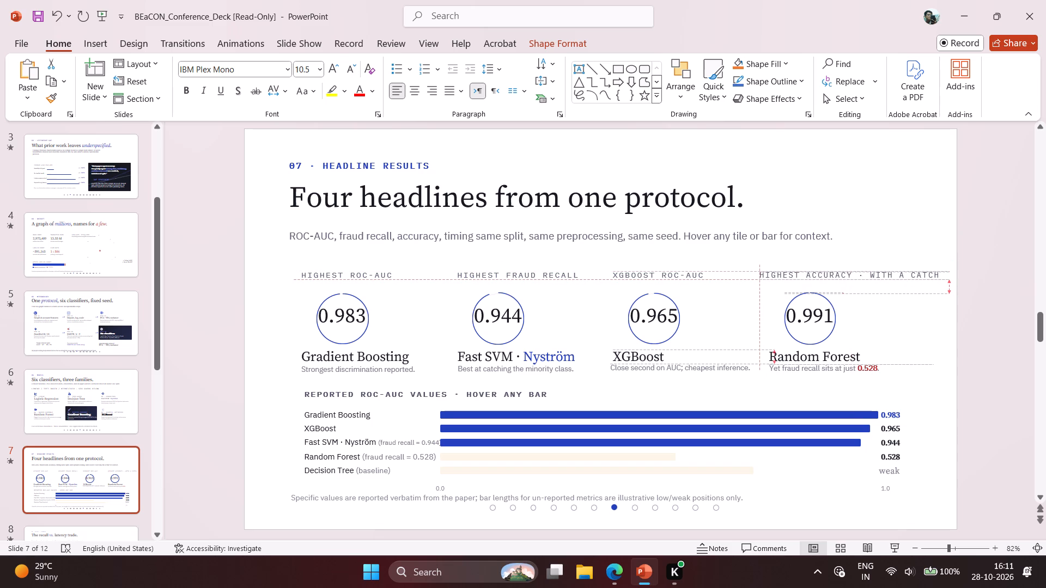
pyautogui.moveTo(781, 267); pyautogui.dragTo(780, 267)
pyautogui.click(1008, 253)
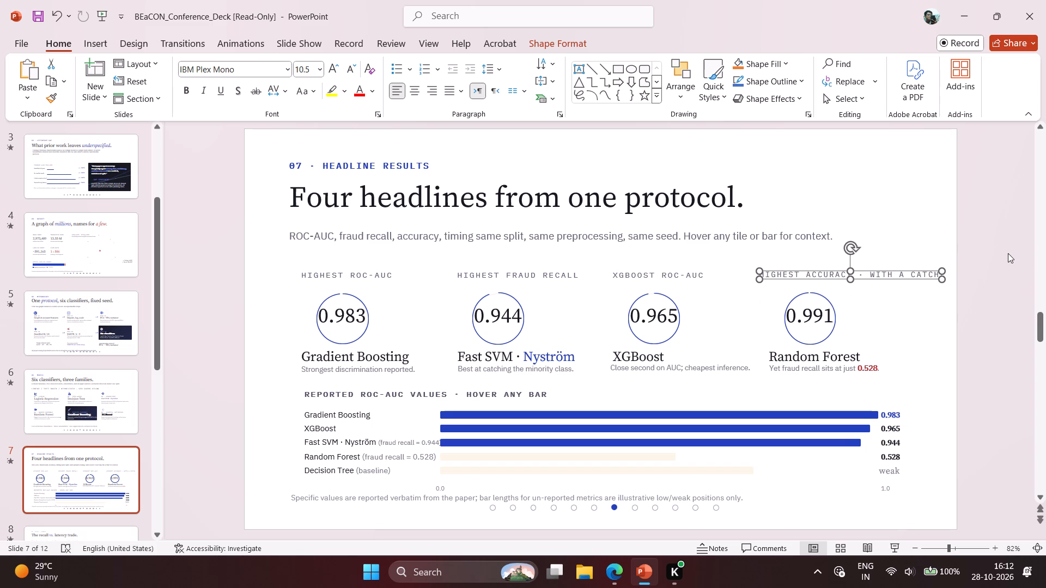
# Preview slide 7 as a slide show.
pyautogui.click(901, 554)
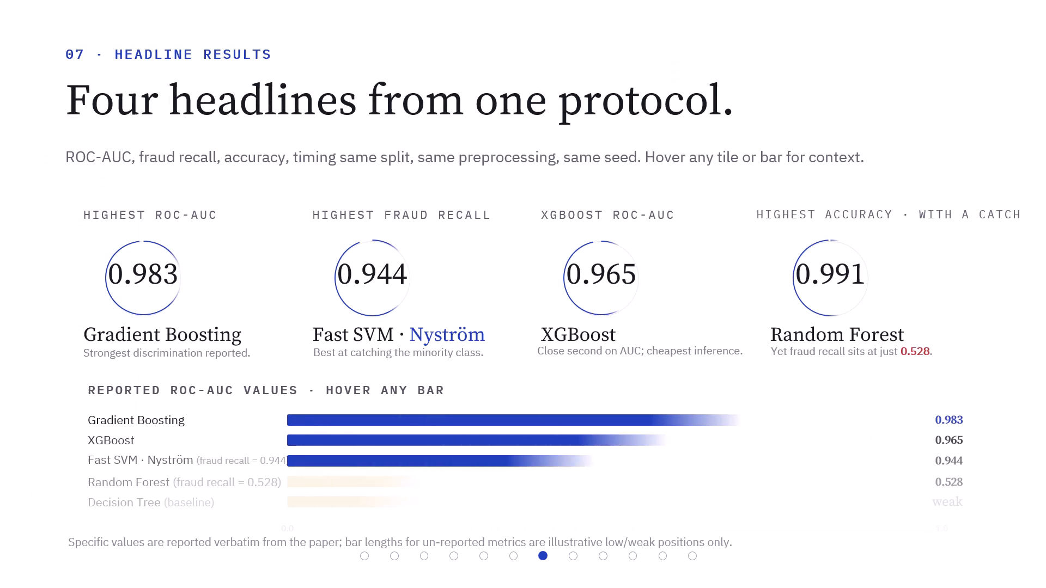
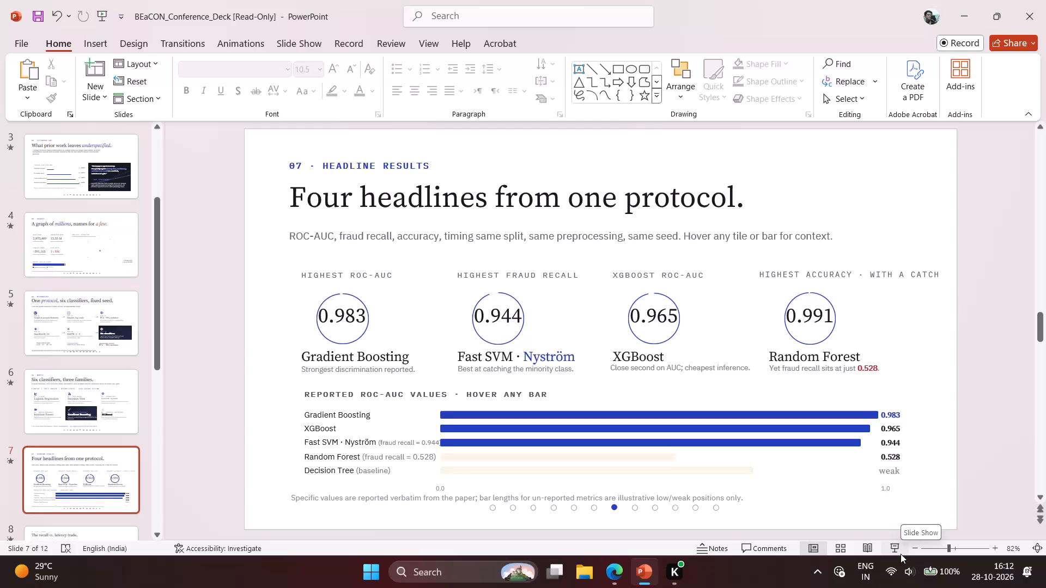
# On slide 8, make the 08 · RECALL · LATENCY label above the title bold and set it to 12 pt.
pyautogui.press('Right')
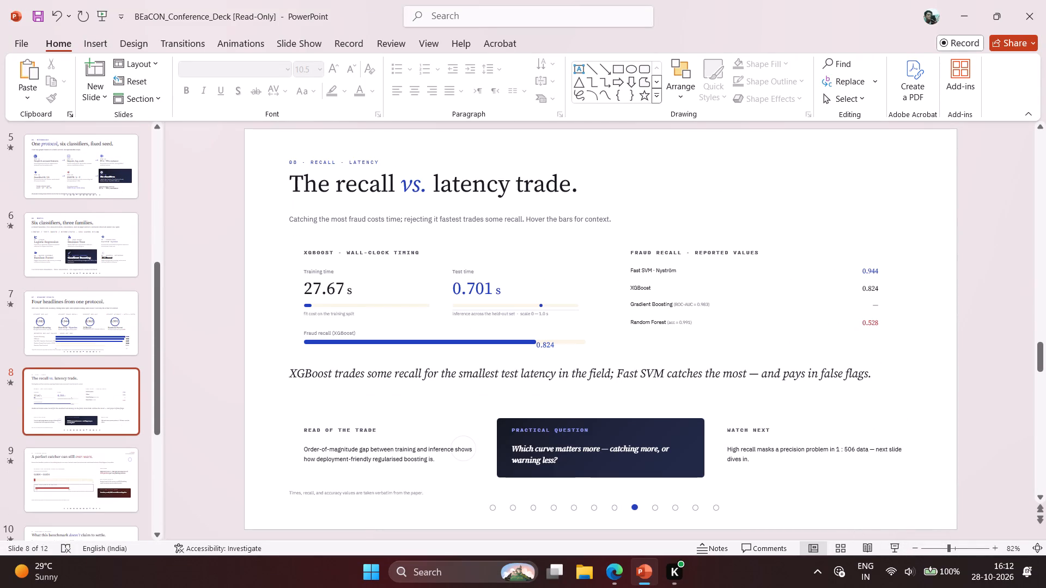
pyautogui.click(360, 167)
pyautogui.click(359, 166)
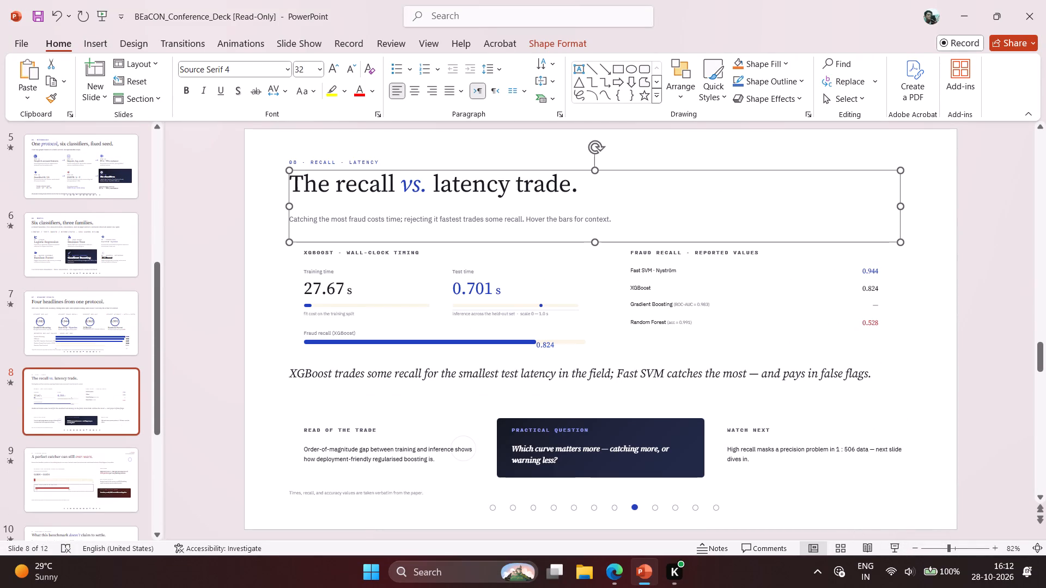
pyautogui.click(359, 162)
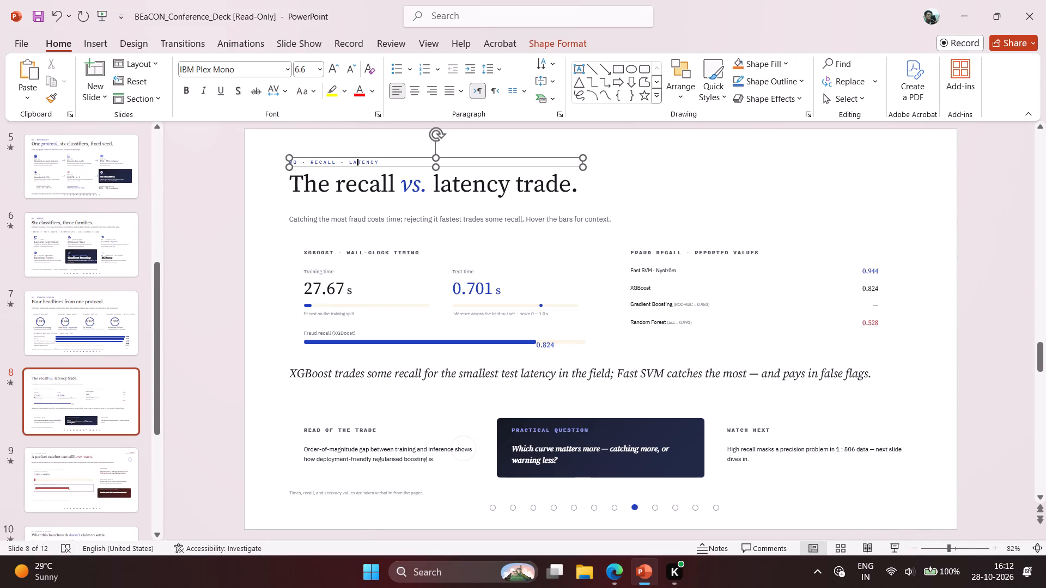
pyautogui.click(363, 157)
pyautogui.click(180, 88)
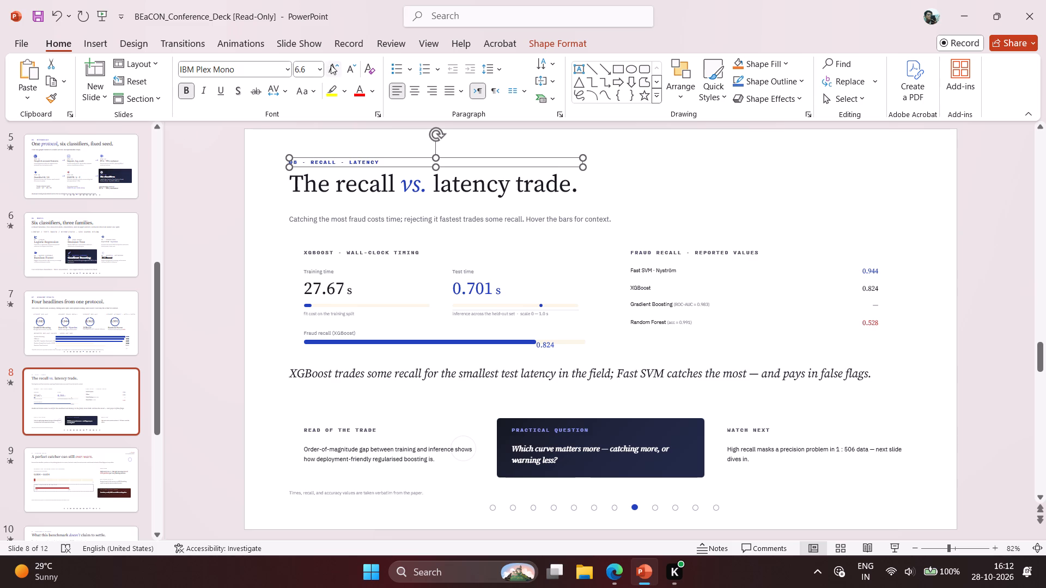
pyautogui.click(317, 68)
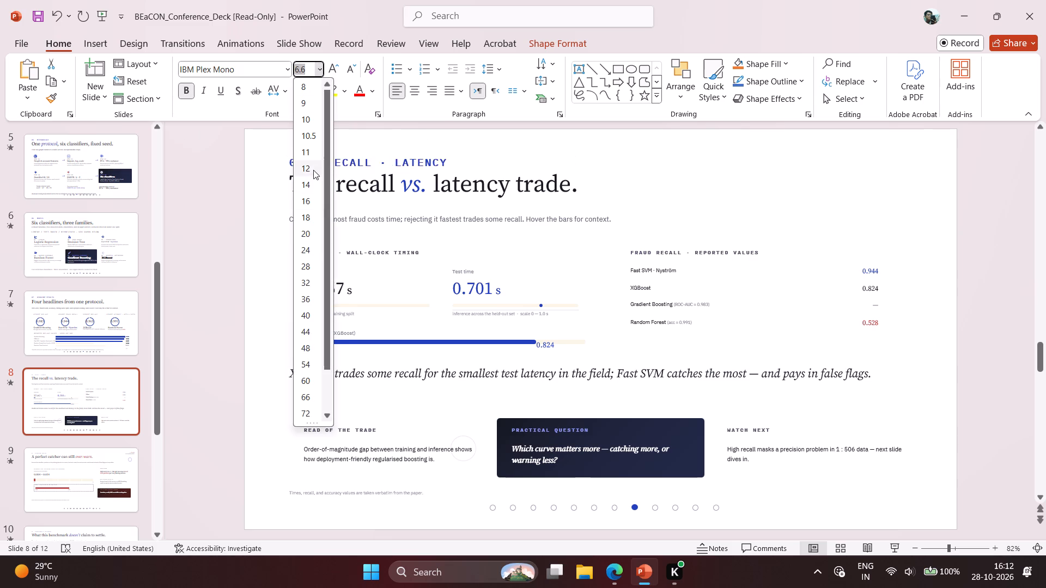
pyautogui.click(312, 170)
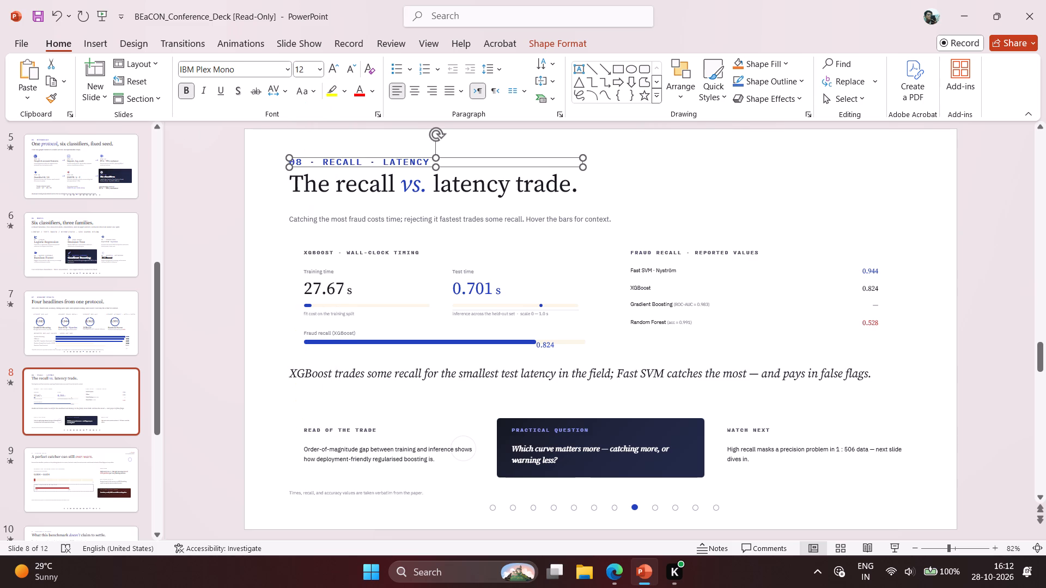
# Enlarge slide 8's title, The recall vs. latency trade., to 40 pt and shift it slightly down from the label above.
pyautogui.click(313, 189)
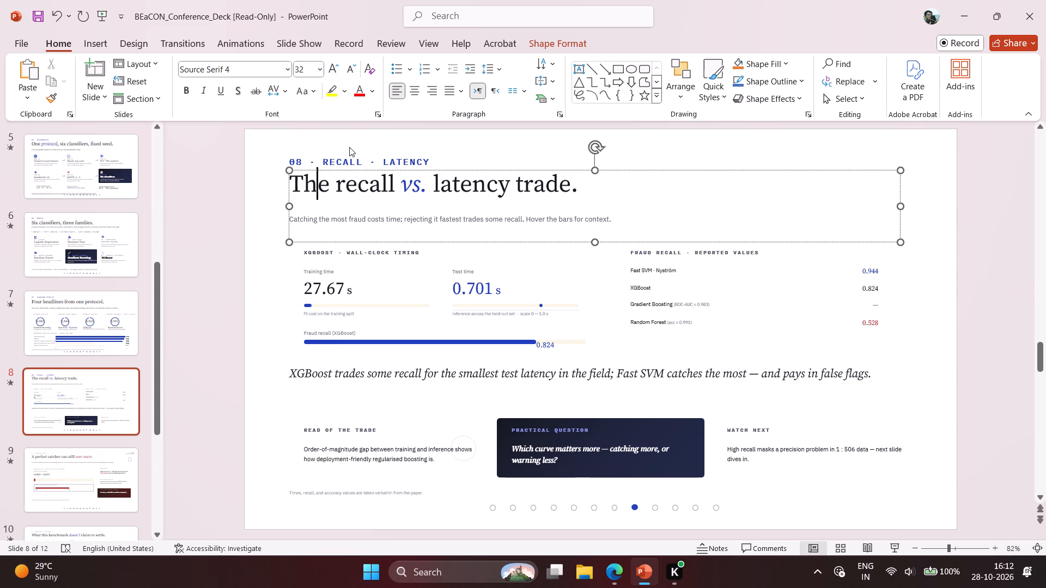
pyautogui.click(358, 168)
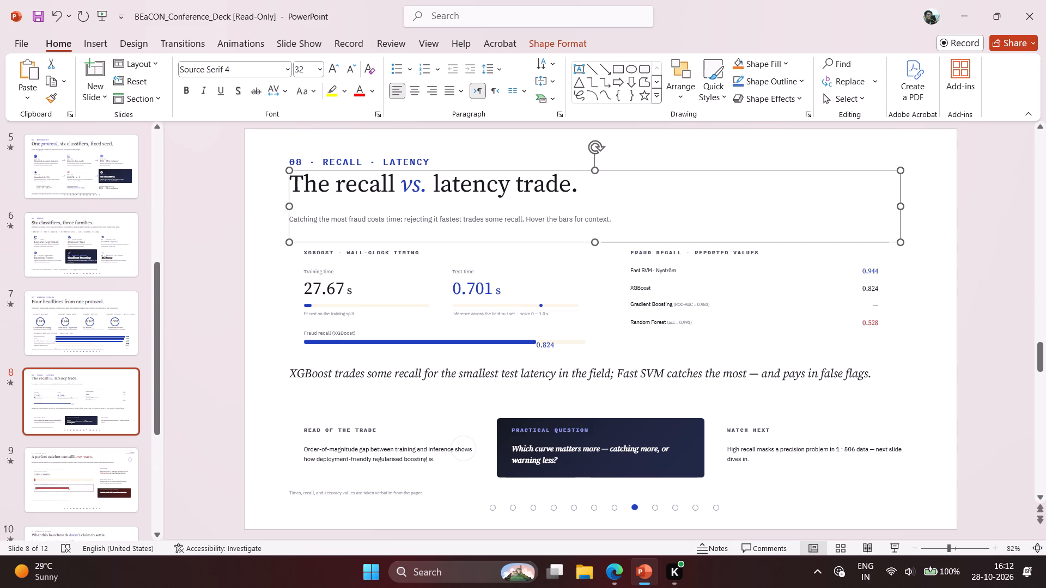
pyautogui.doubleClick(337, 60)
pyautogui.tripleClick(337, 61)
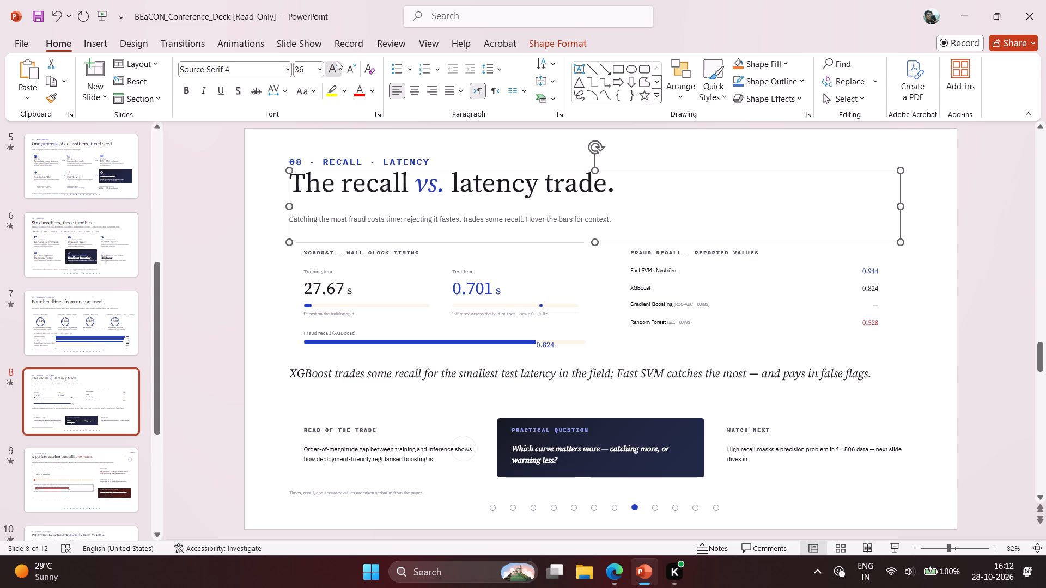
pyautogui.click(337, 61)
pyautogui.click(348, 65)
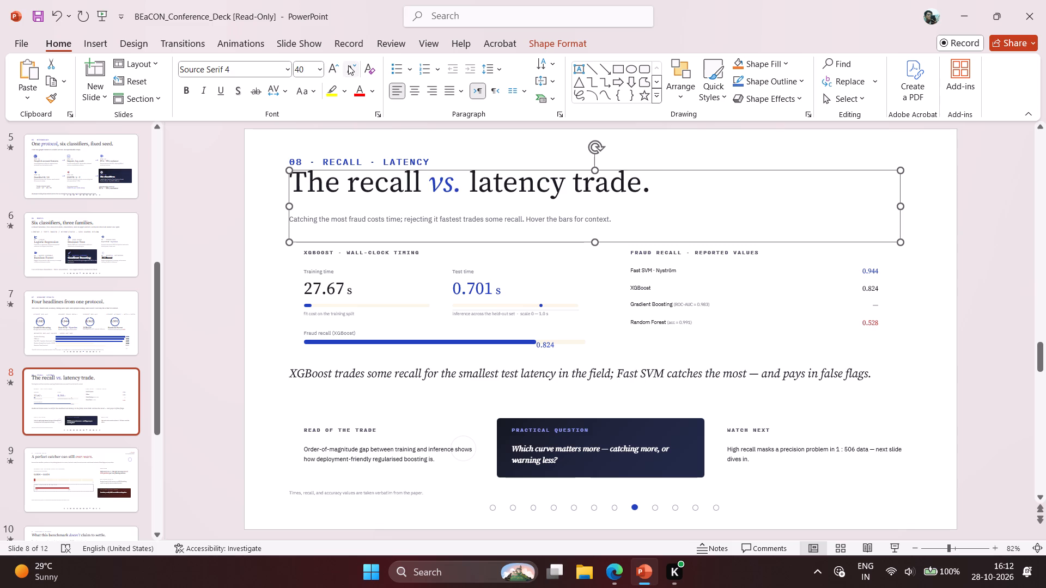
pyautogui.click(387, 239)
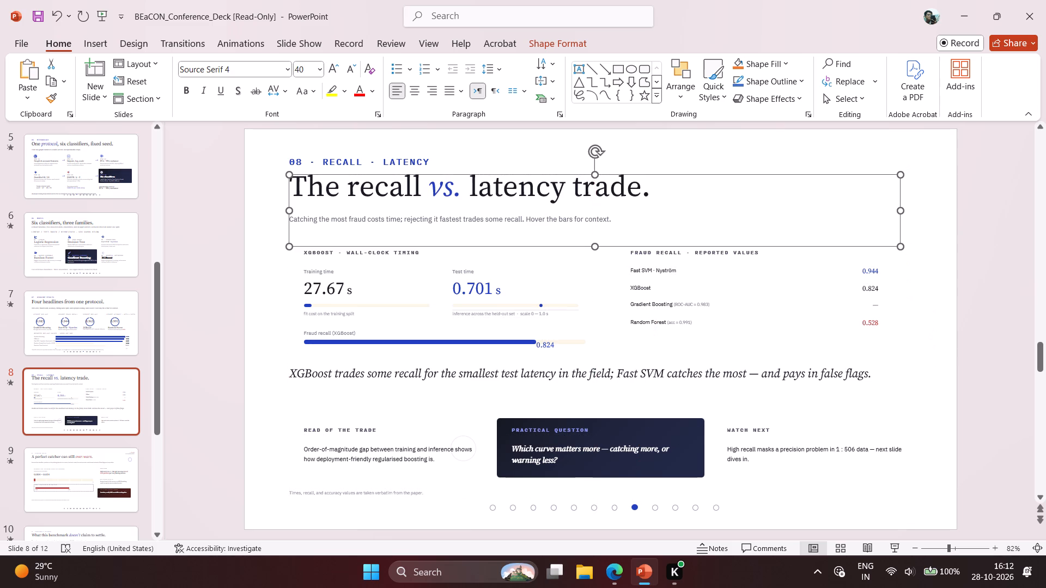
# Set the subtitle line beneath slide 8's title to 16 pt.
pyautogui.click(347, 228)
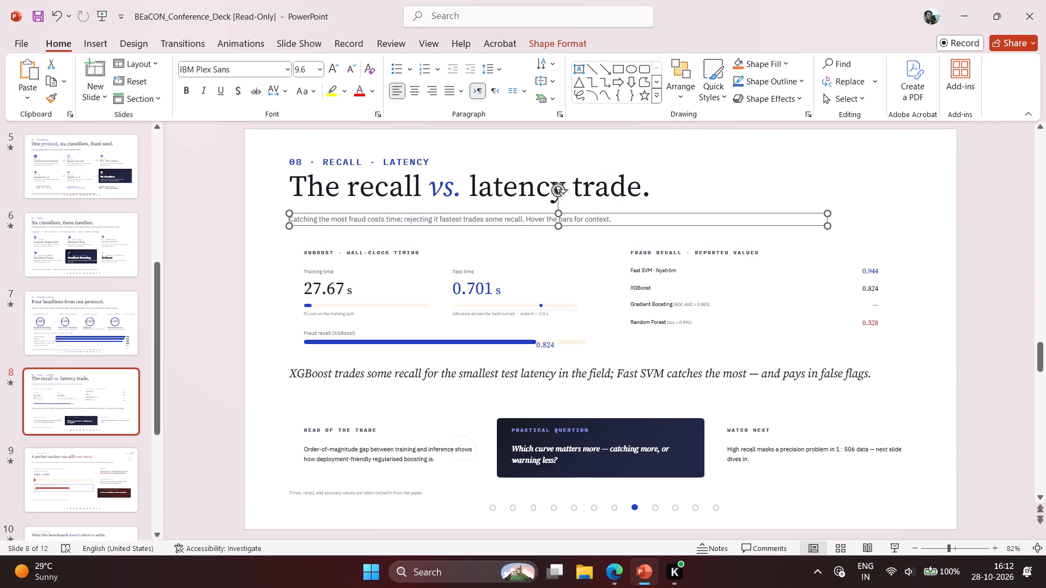
pyautogui.click(316, 65)
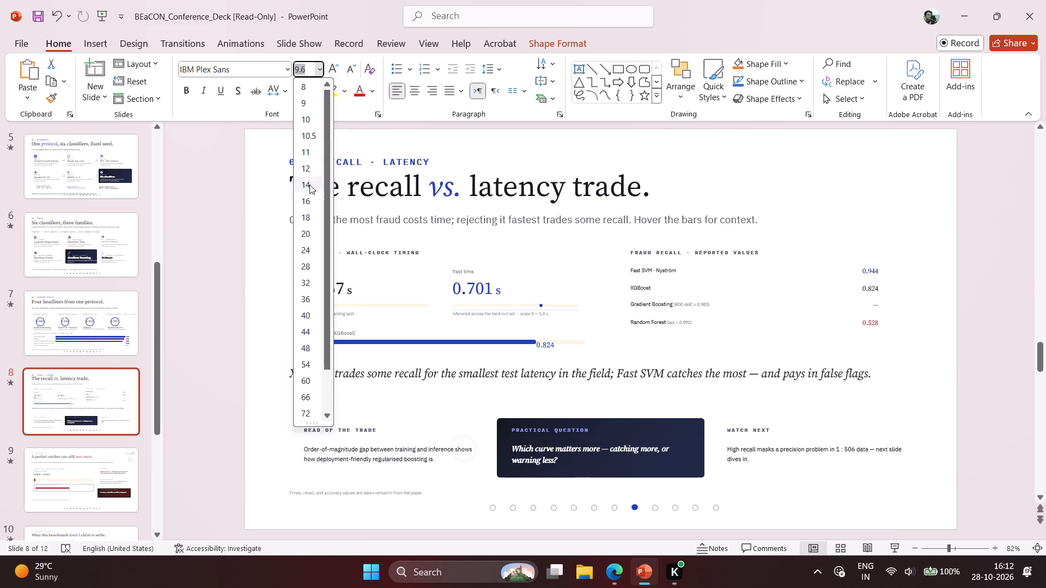
pyautogui.click(308, 201)
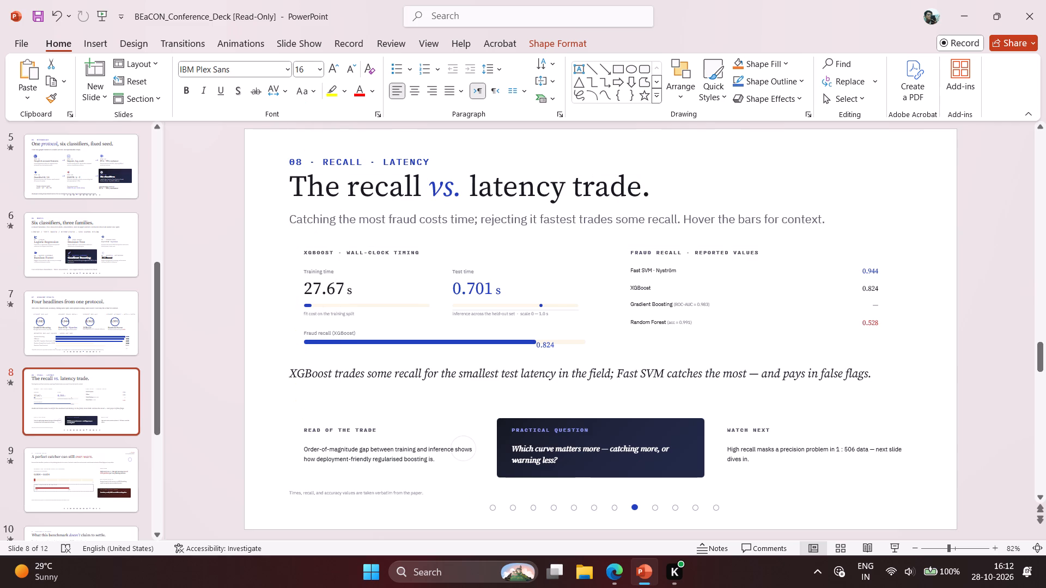
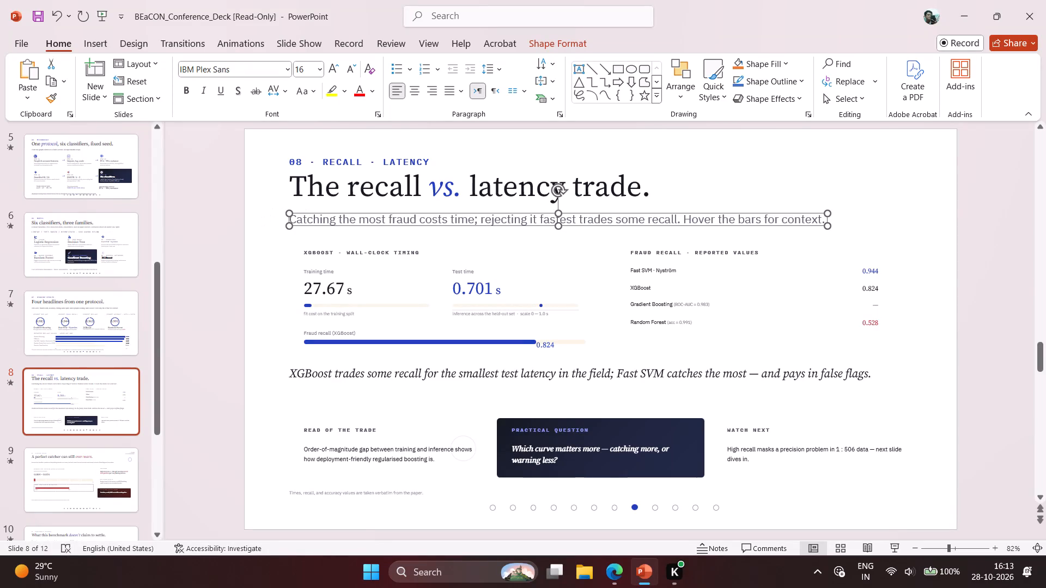
# On slide 8, enlarge the XGBOOST · WALL-CLOCK TIMING label above the training and test times to 9 pt.
pyautogui.click(306, 254)
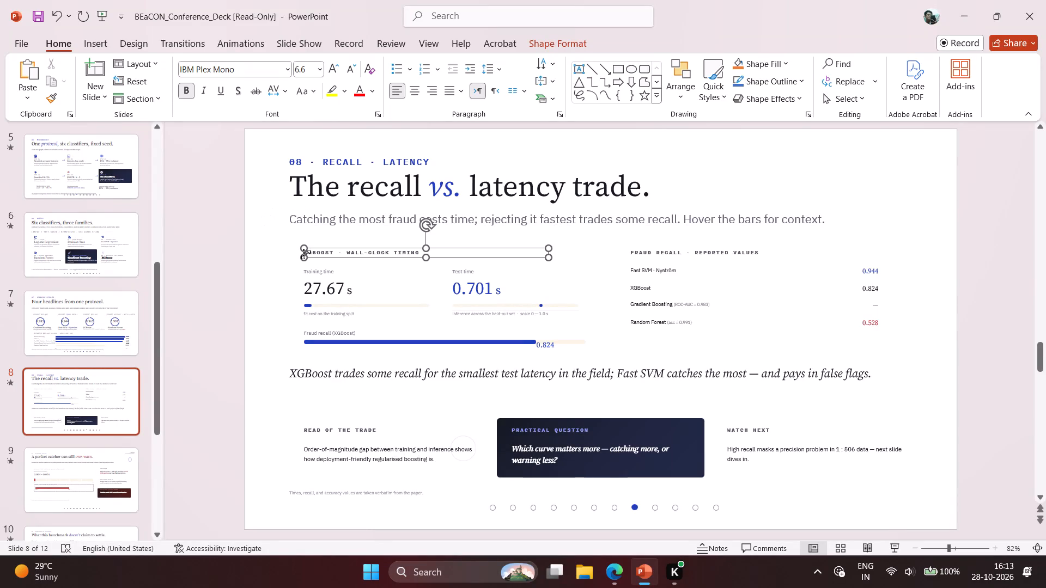
pyautogui.click(312, 257)
pyautogui.click(335, 75)
pyautogui.click(335, 75)
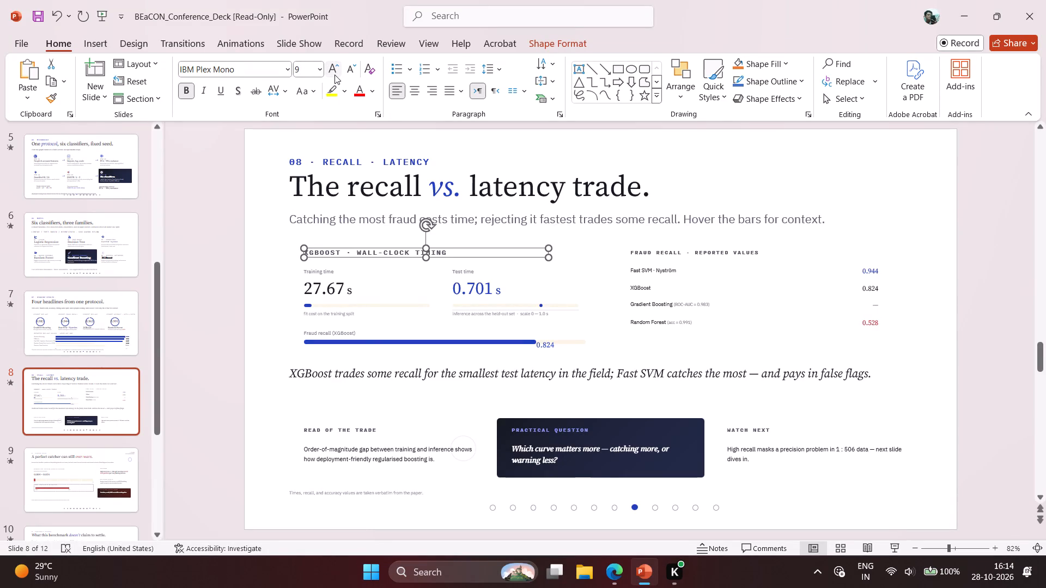
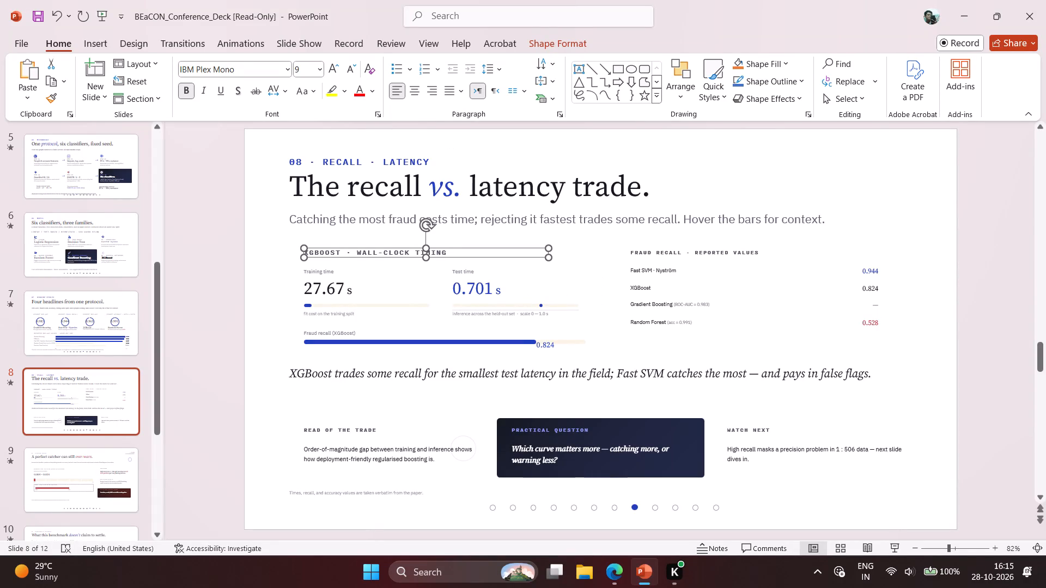
# Enlarge the training time and test time labels, values and training caption together until the smallest text is 9 pt.
pyautogui.click(280, 260)
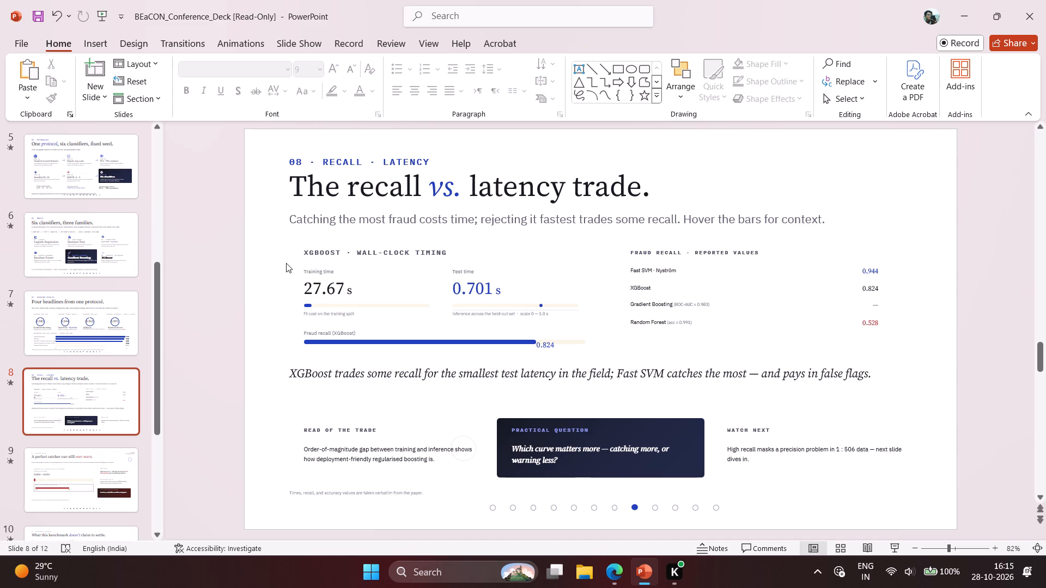
pyautogui.moveTo(286, 263); pyautogui.dragTo(455, 290)
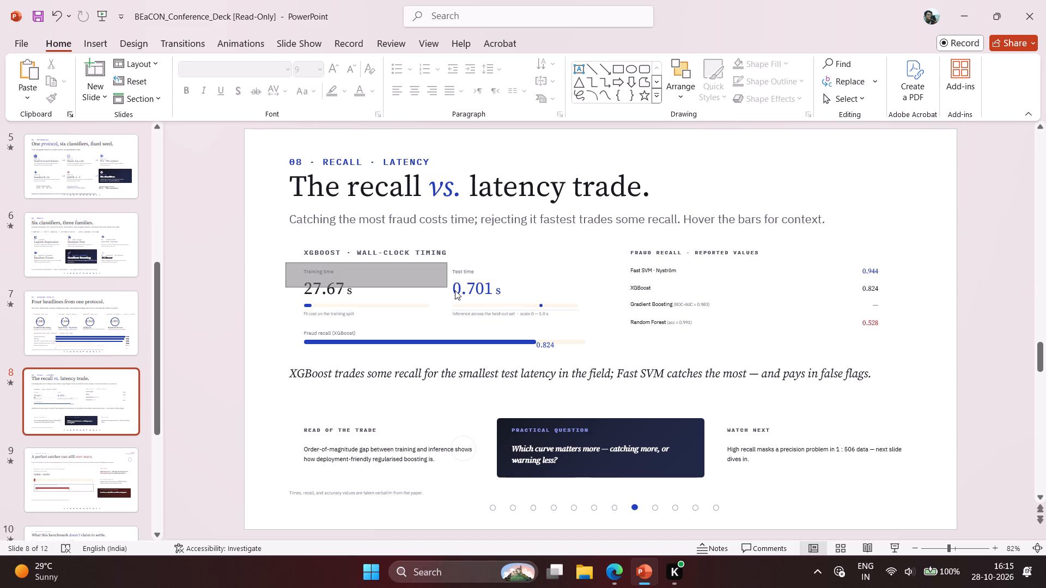
pyautogui.moveTo(455, 290); pyautogui.dragTo(588, 323)
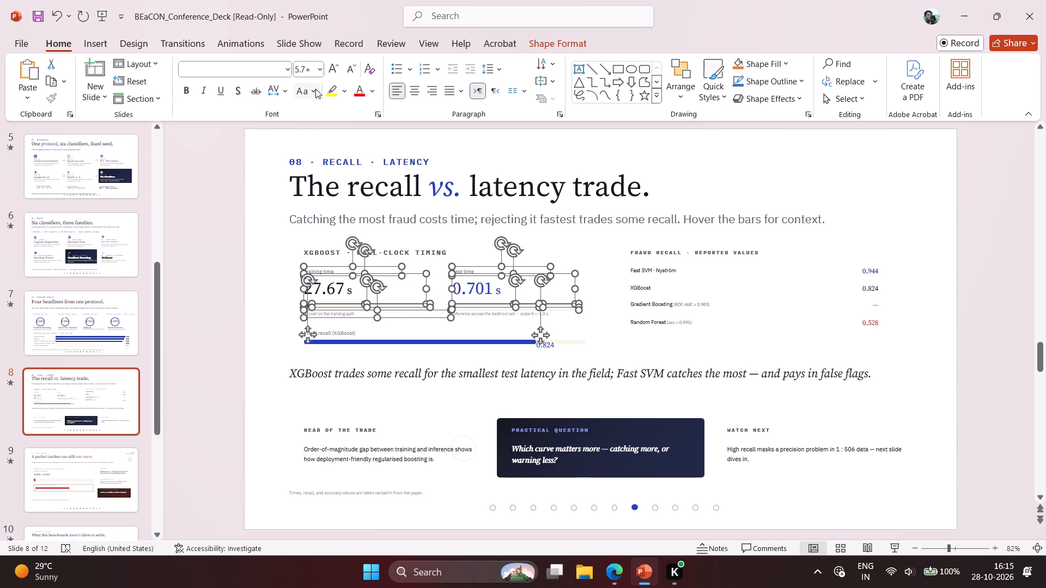
pyautogui.click(333, 69)
pyautogui.click(333, 69)
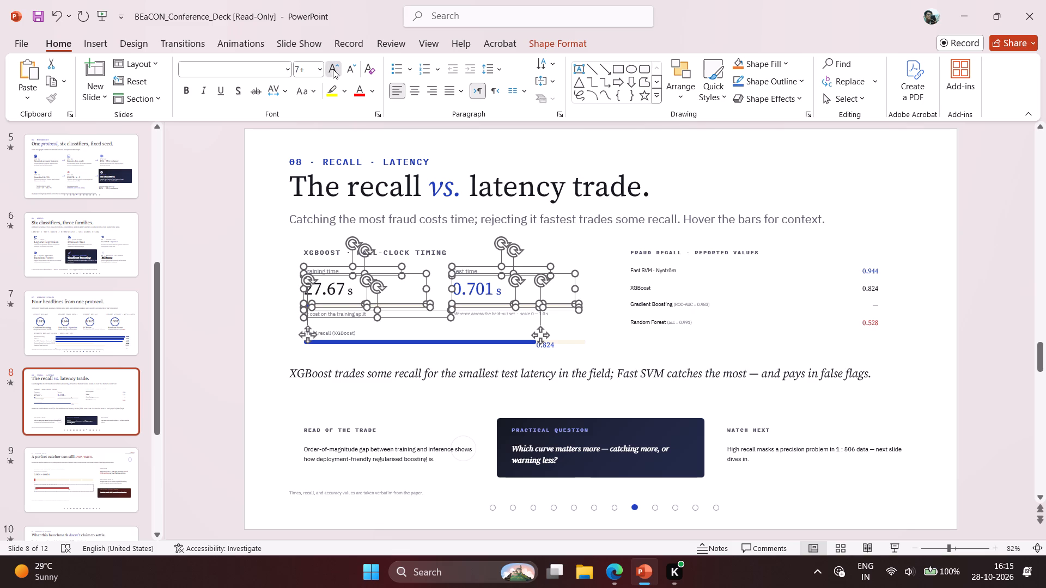
pyautogui.click(333, 69)
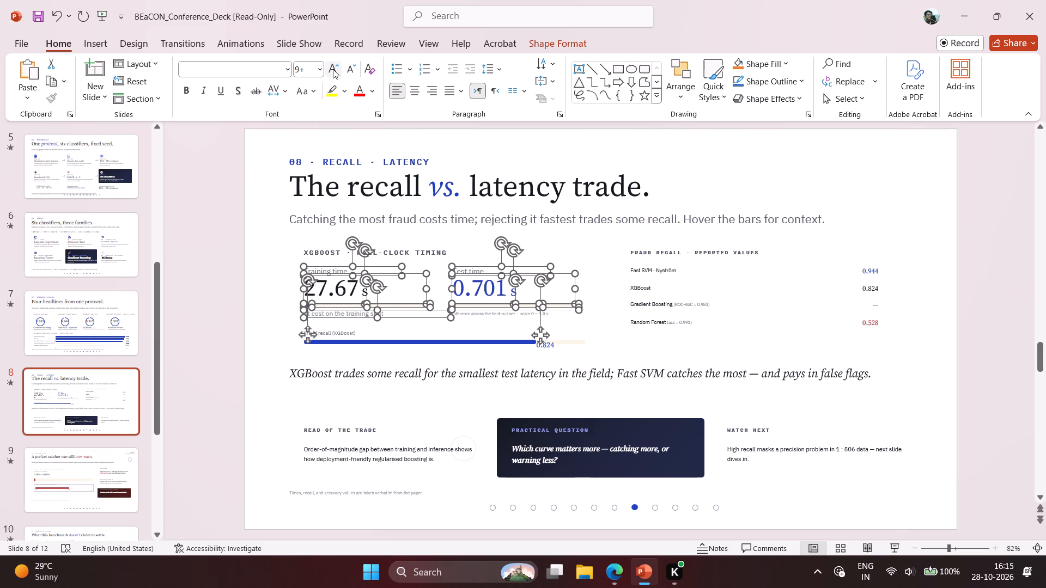
pyautogui.click(333, 69)
pyautogui.click(352, 64)
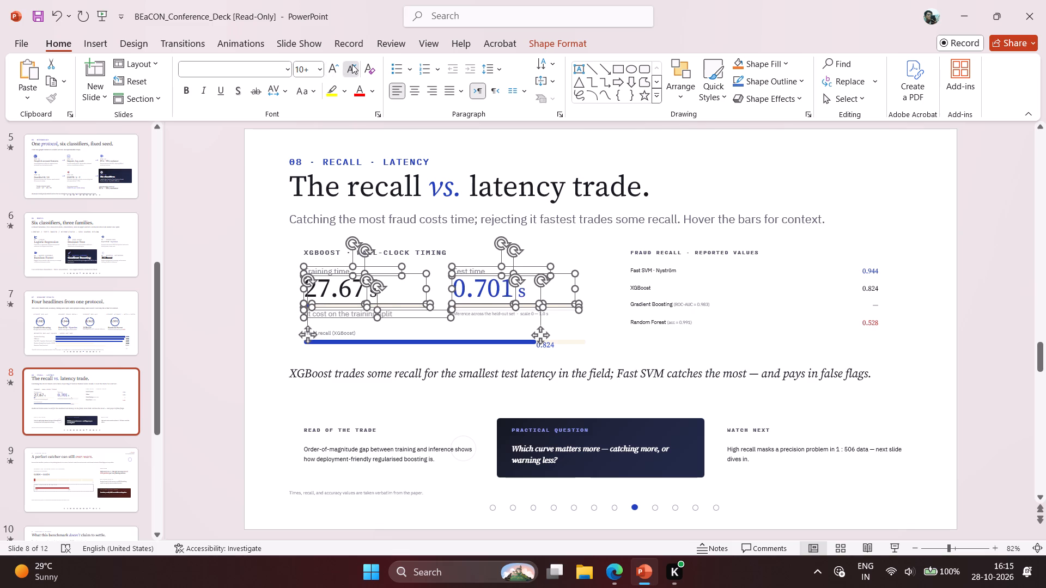
pyautogui.click(352, 64)
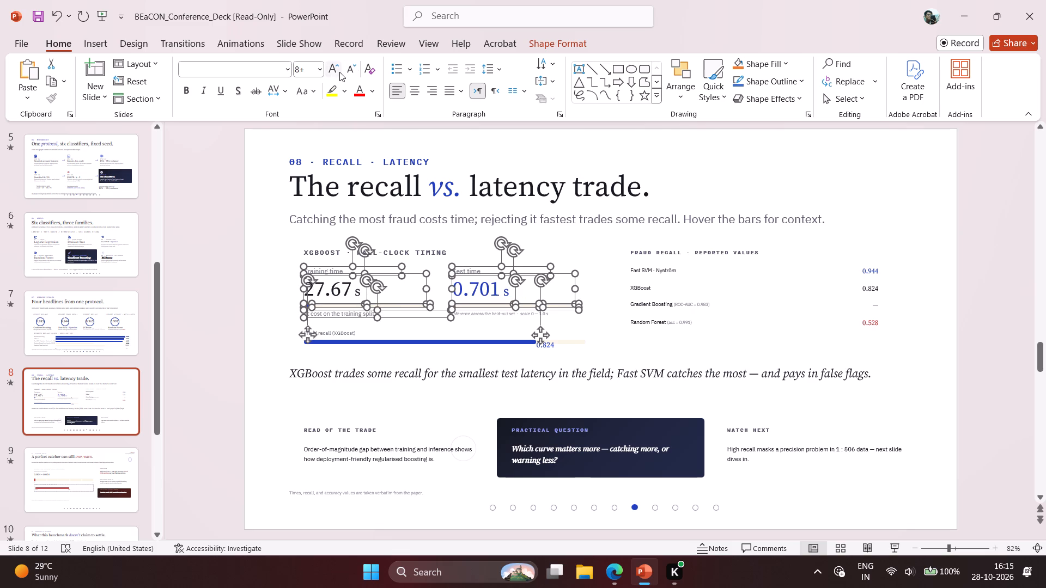
pyautogui.click(337, 73)
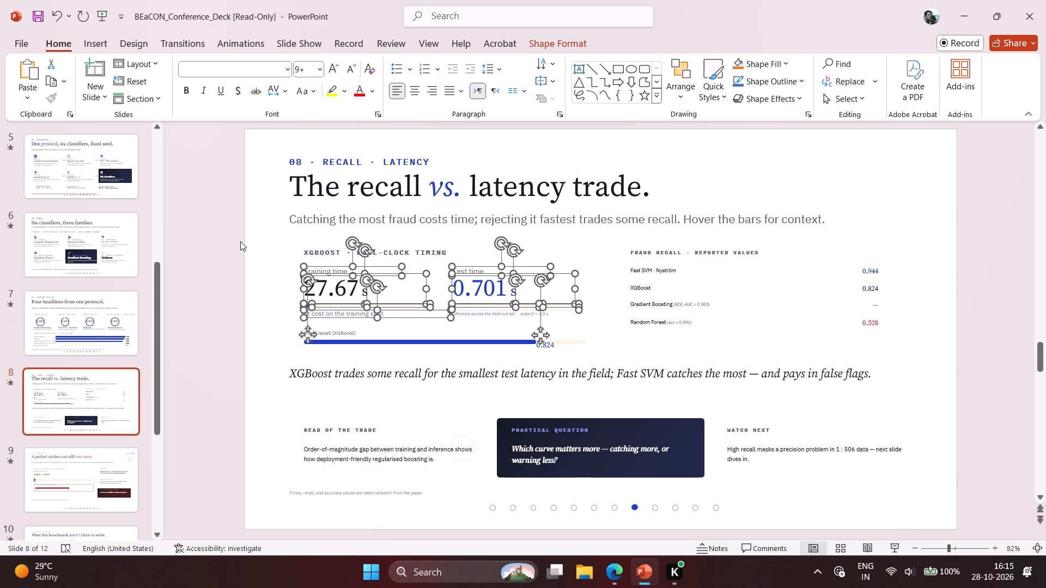
pyautogui.click(258, 250)
# Set the captions under the training time and test time bars to 10 pt.
pyautogui.click(348, 316)
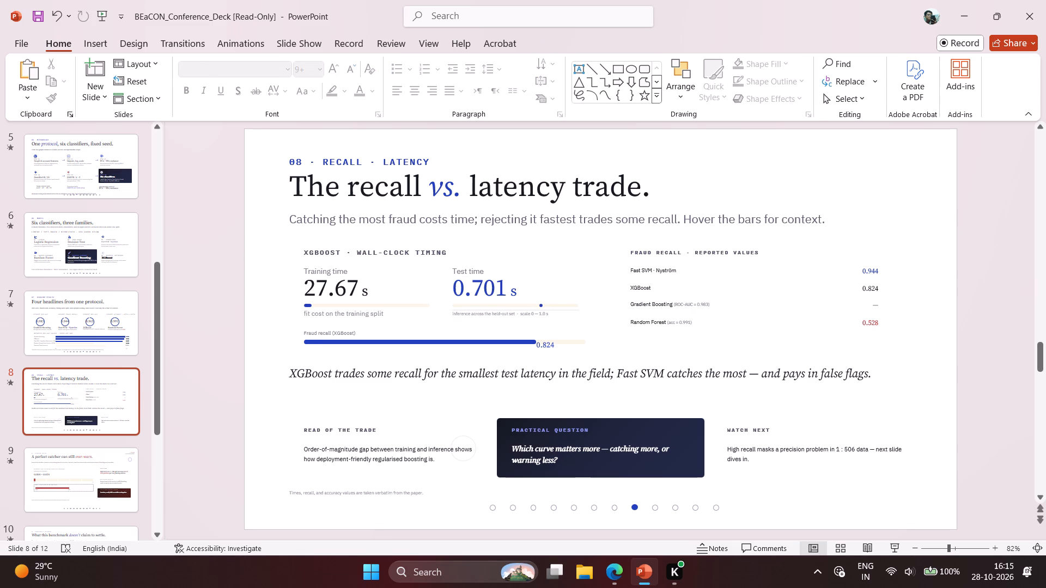
pyautogui.click(349, 317)
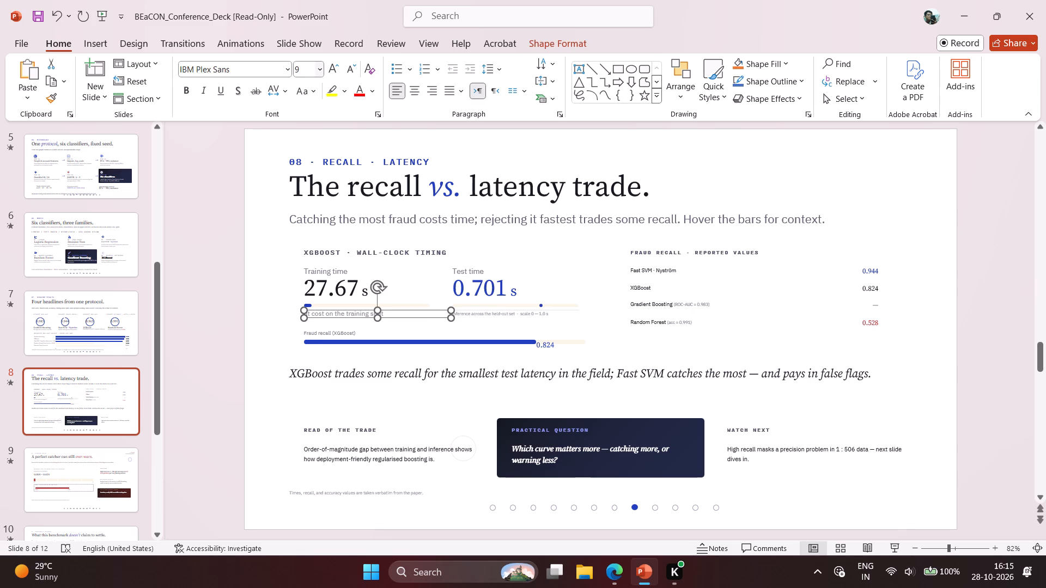
pyautogui.click(331, 74)
pyautogui.click(493, 316)
pyautogui.click(496, 319)
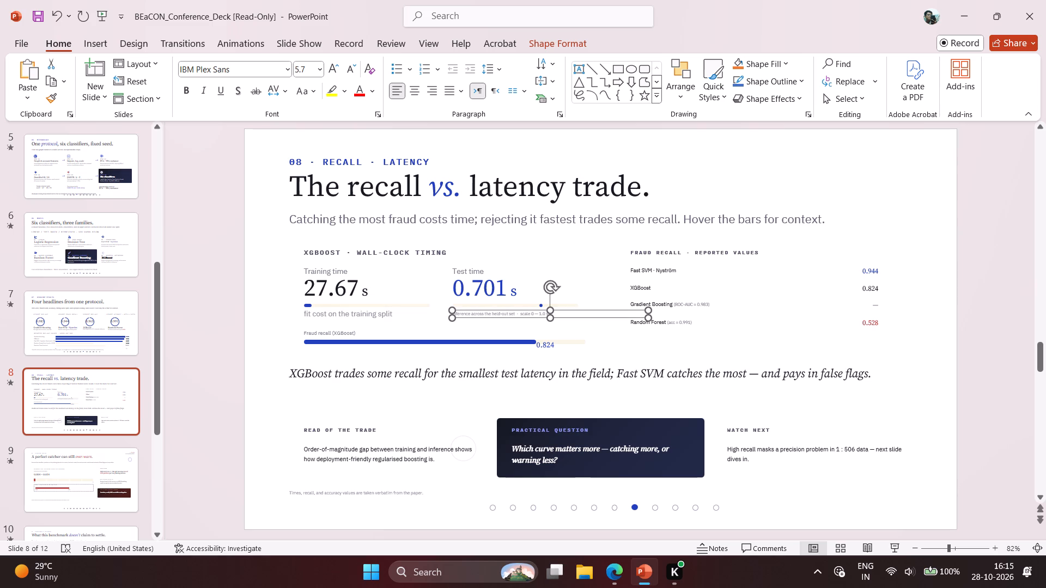
pyautogui.tripleClick(335, 70)
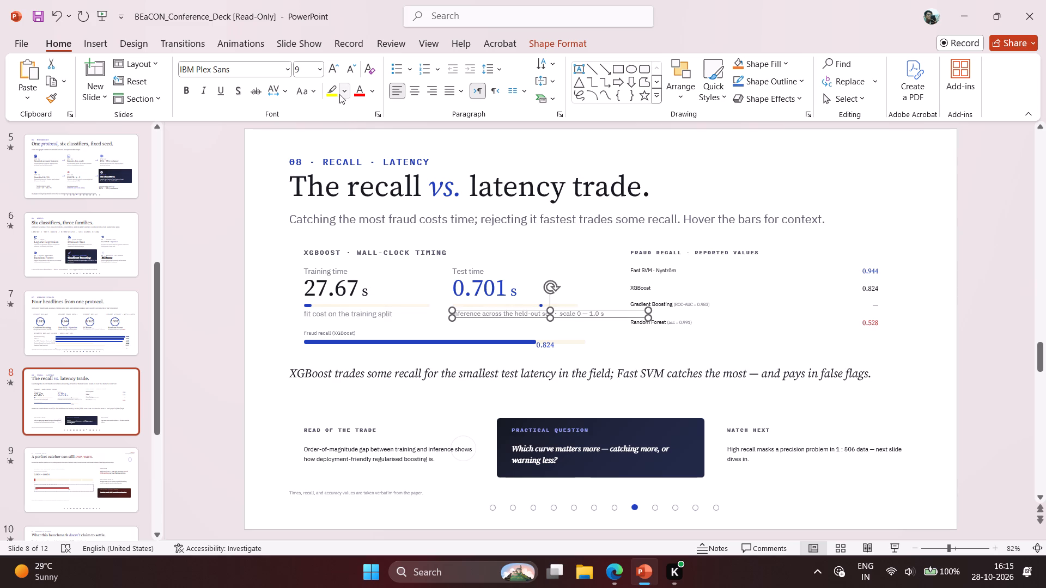
pyautogui.click(335, 71)
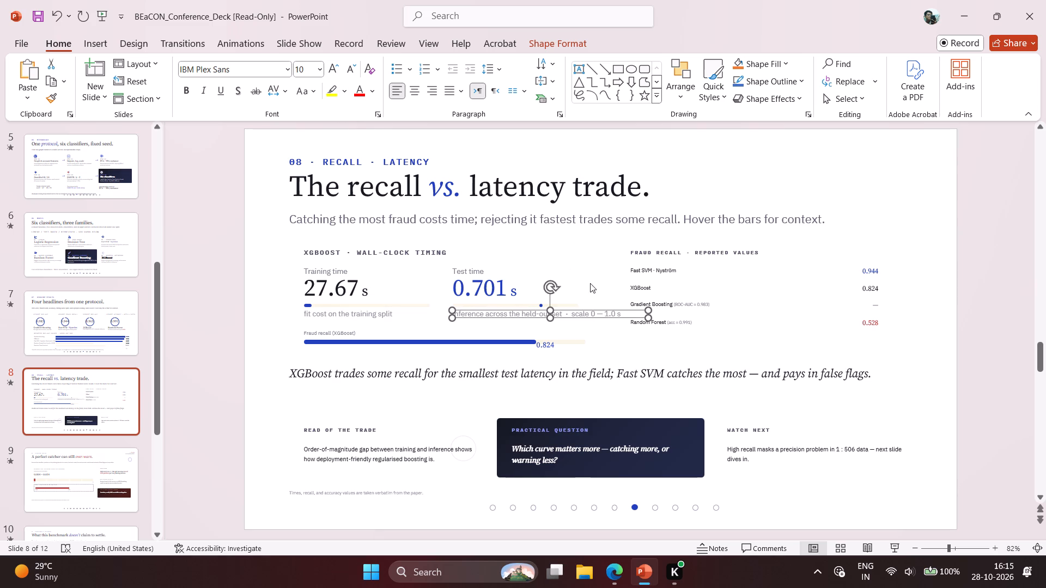
# Narrow the test time caption's text box to just past its text, keeping it on one line and clear of the fraud recall list.
pyautogui.moveTo(648, 319); pyautogui.dragTo(636, 320)
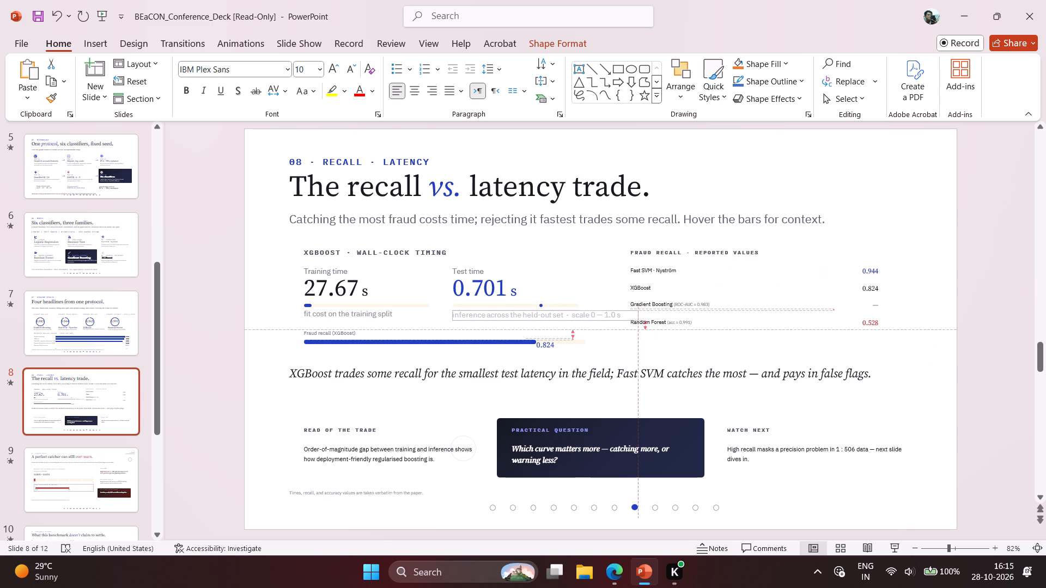
pyautogui.moveTo(636, 320); pyautogui.dragTo(623, 321)
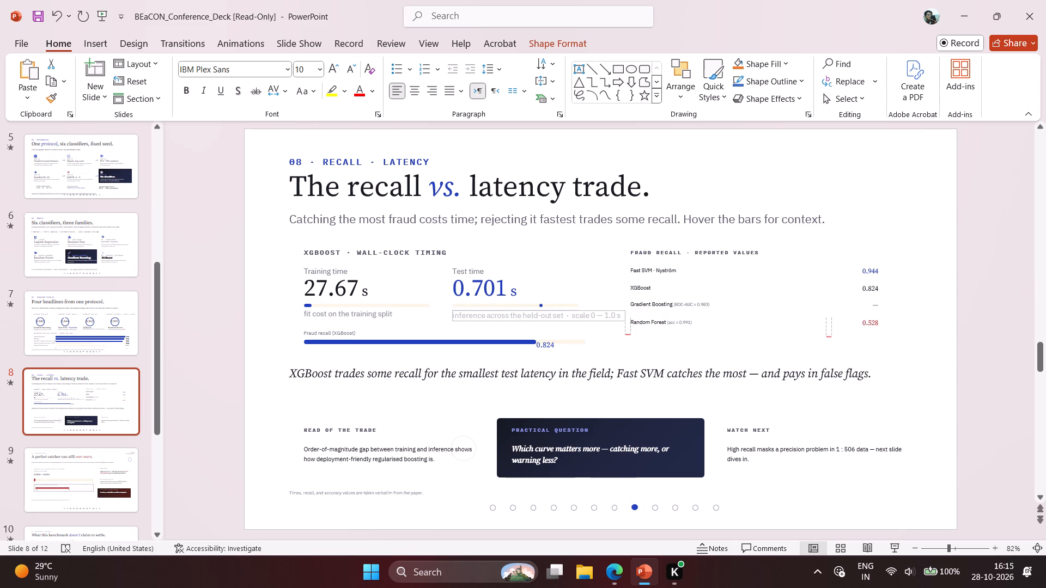
pyautogui.moveTo(623, 321); pyautogui.dragTo(621, 321)
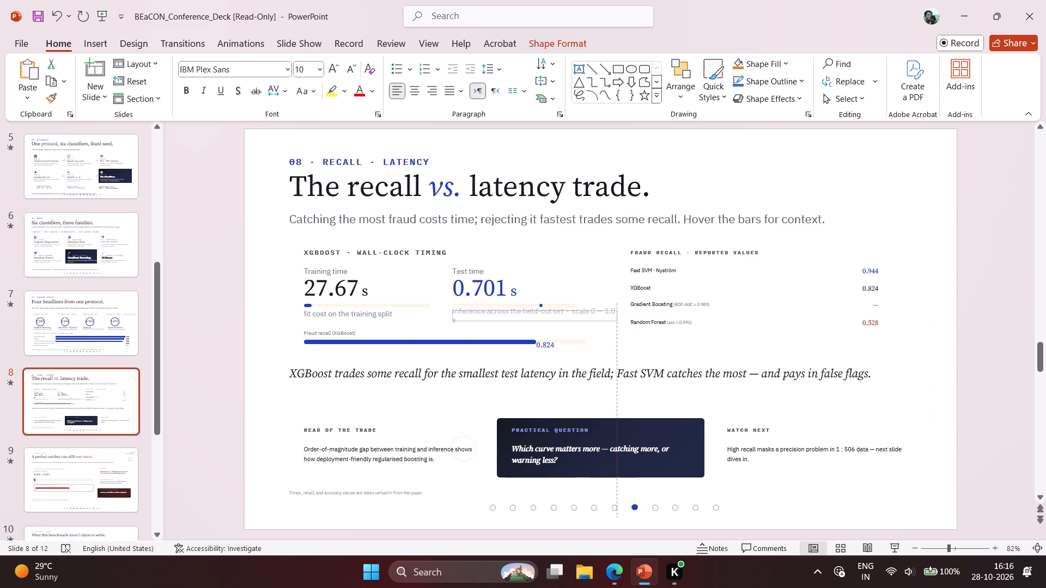
pyautogui.moveTo(621, 321); pyautogui.dragTo(622, 321)
pyautogui.click(710, 364)
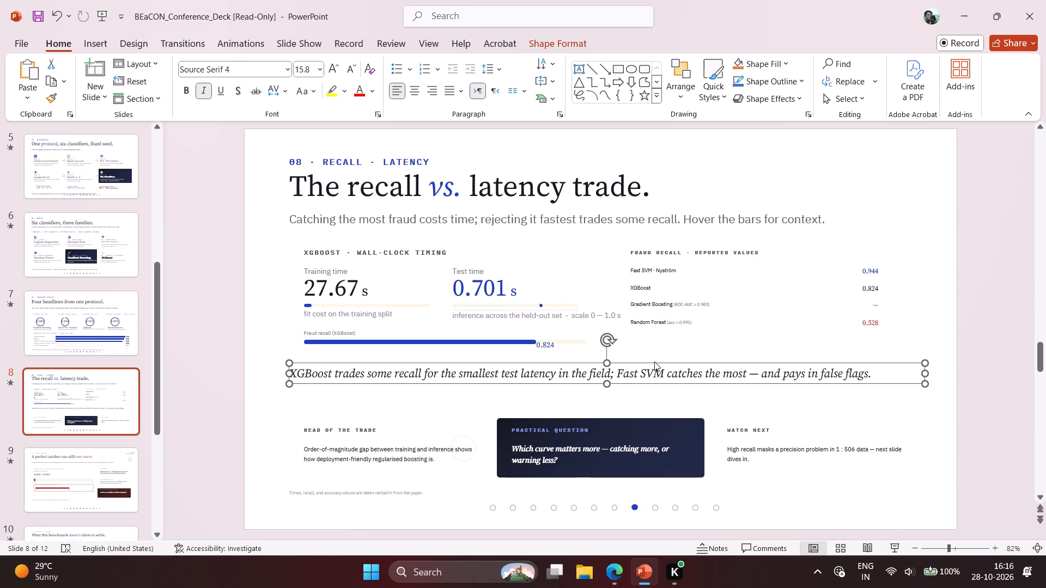
pyautogui.click(556, 320)
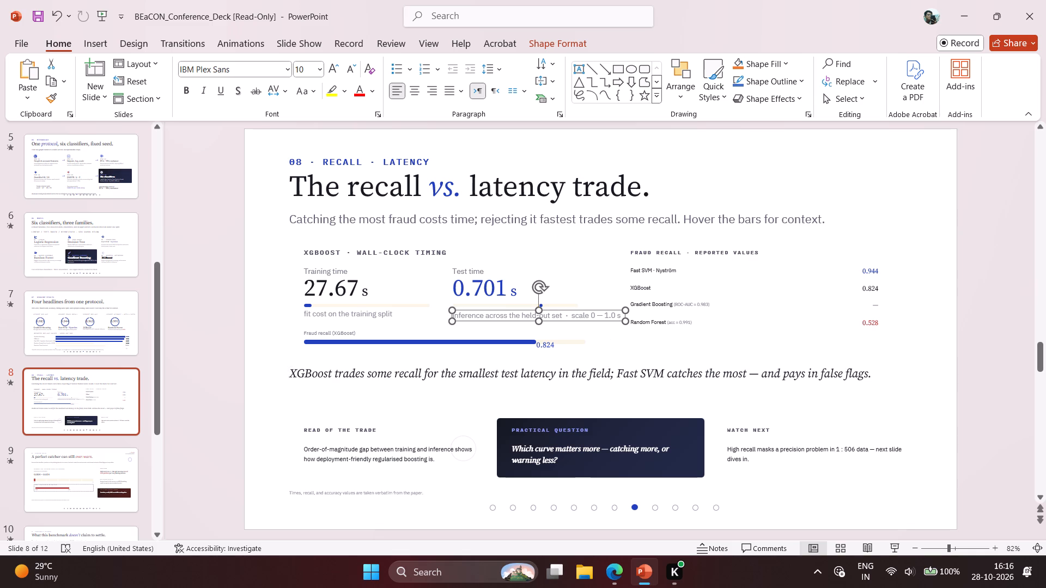
pyautogui.click(556, 320)
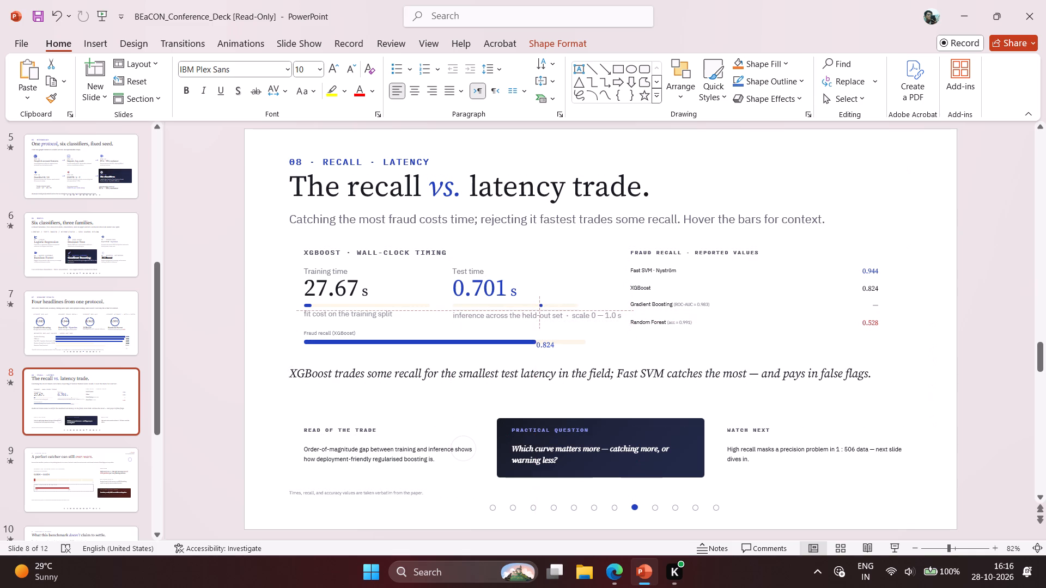
# Move the Test time and Training time labels slightly up, away from the large values beneath them.
pyautogui.click(460, 271)
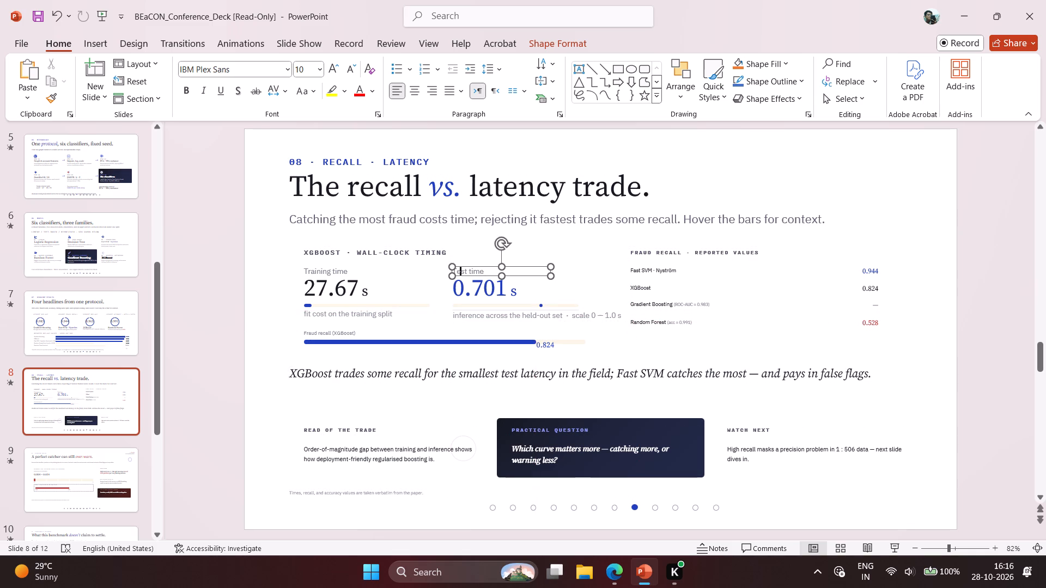
pyautogui.click(466, 267)
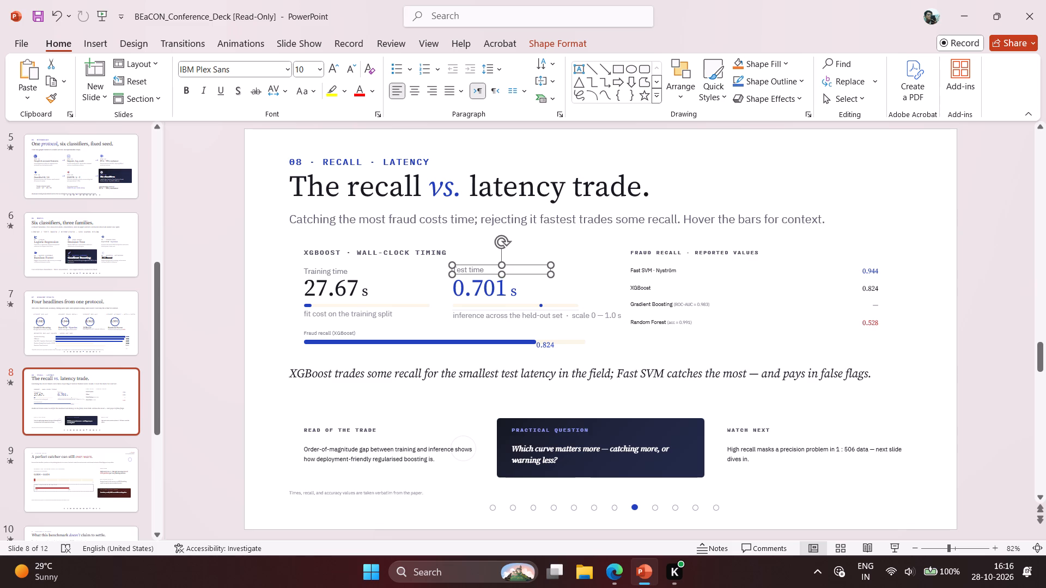
pyautogui.click(348, 275)
pyautogui.click(347, 271)
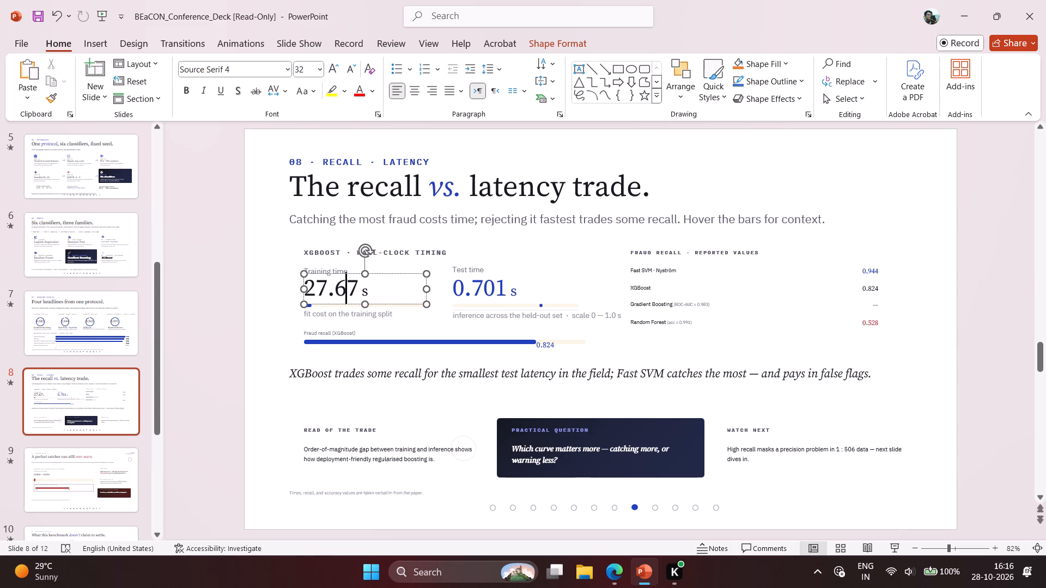
pyautogui.click(346, 268)
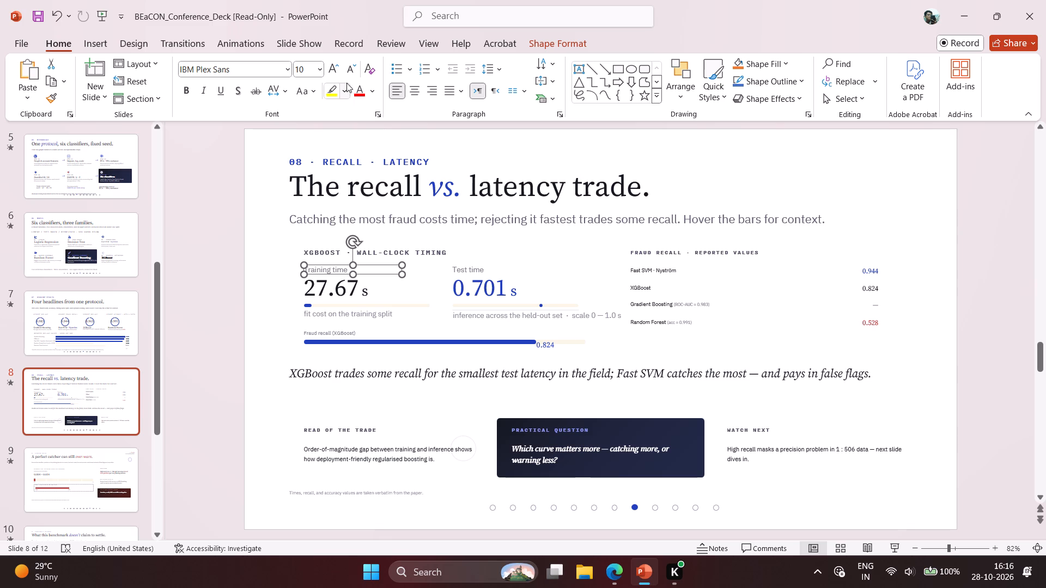
# Set the Training time and Test time labels to 11 pt.
pyautogui.click(336, 69)
pyautogui.click(329, 70)
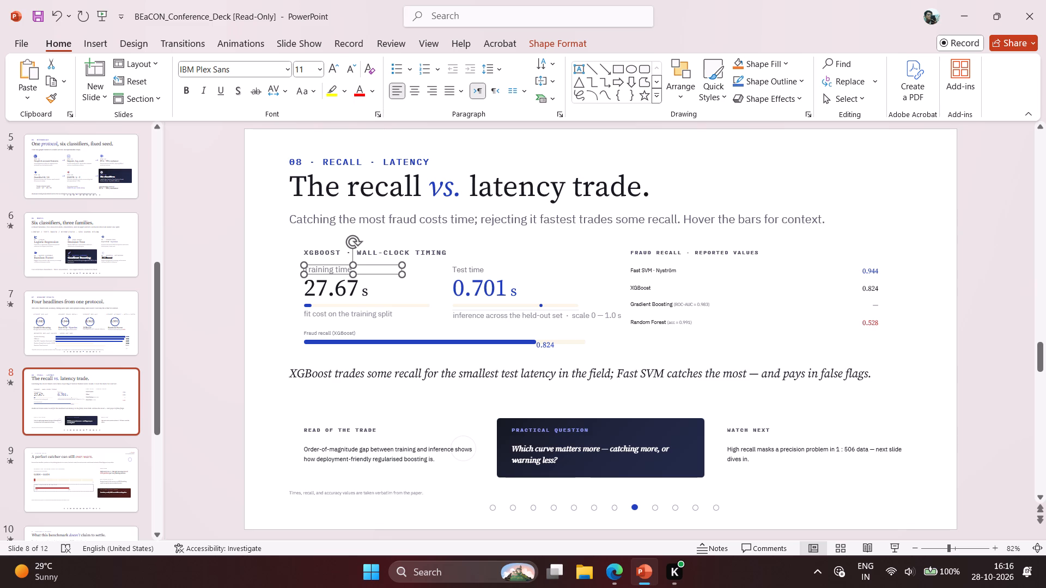
pyautogui.click(471, 263)
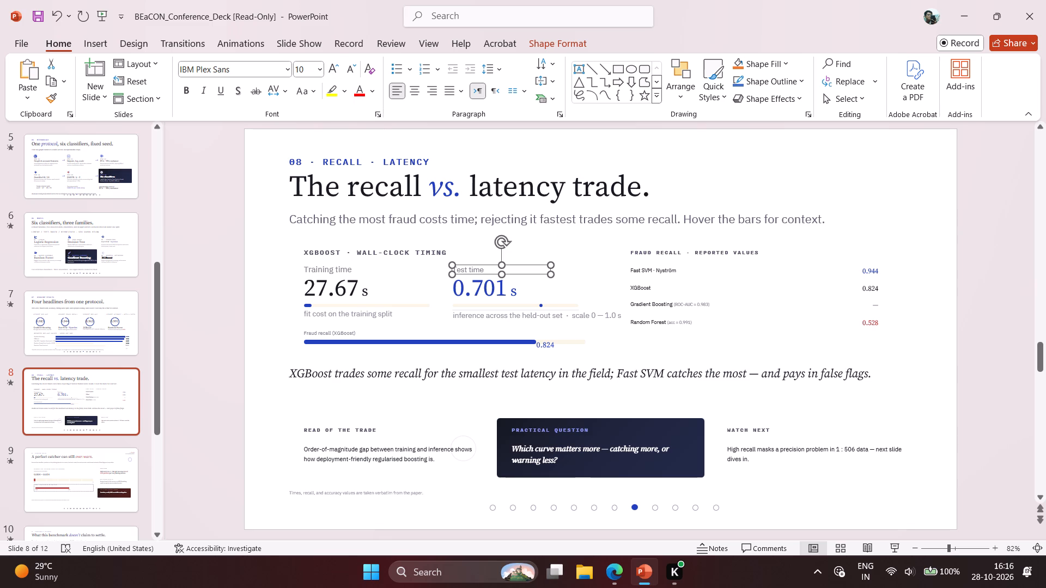
pyautogui.doubleClick(336, 71)
pyautogui.click(608, 255)
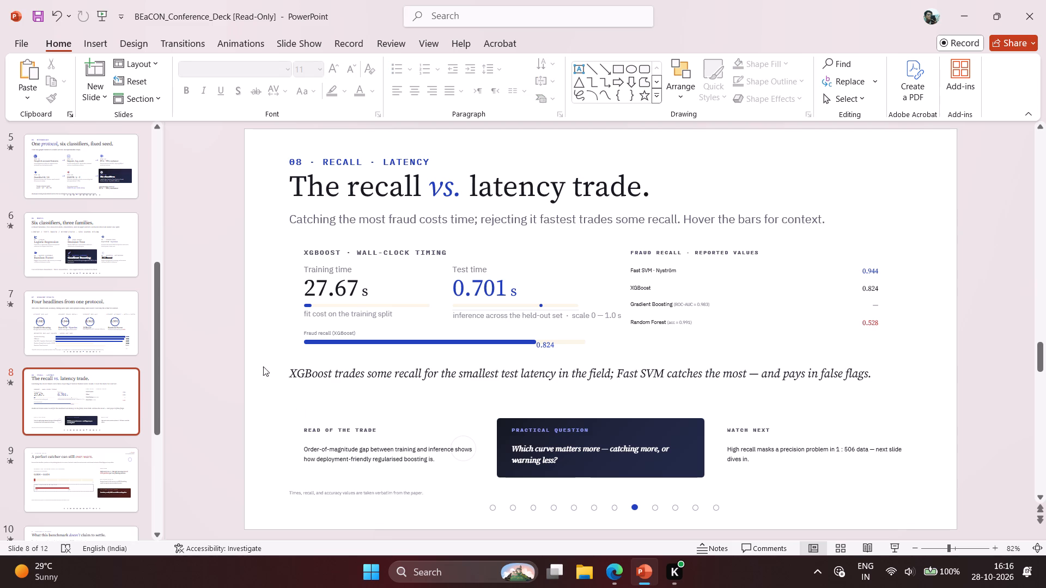
# Set the Fraud recall (XGBoost) label above the long blue bar to 11 pt.
pyautogui.click(306, 332)
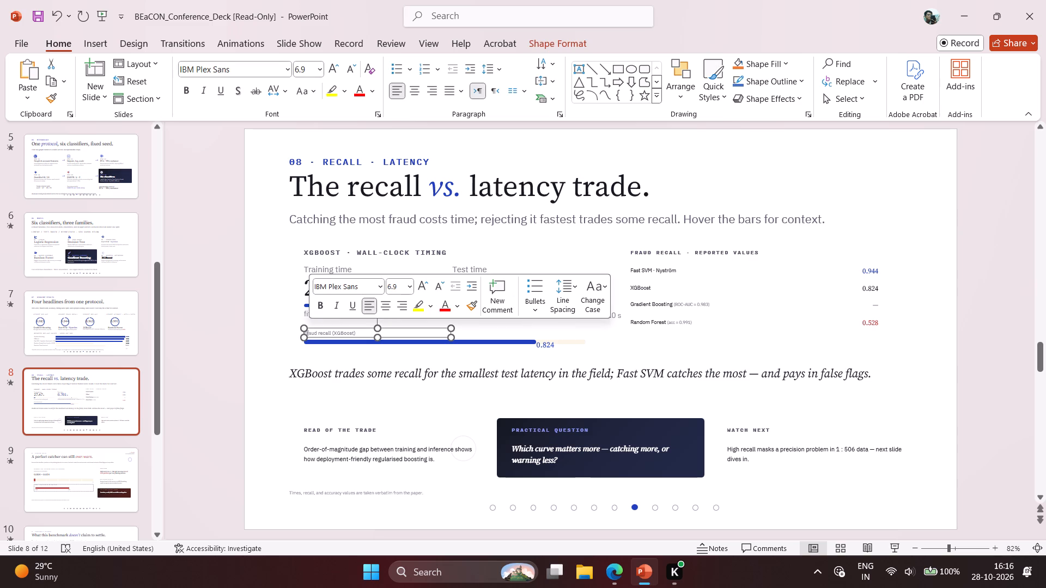
pyautogui.click(315, 328)
pyautogui.tripleClick(332, 63)
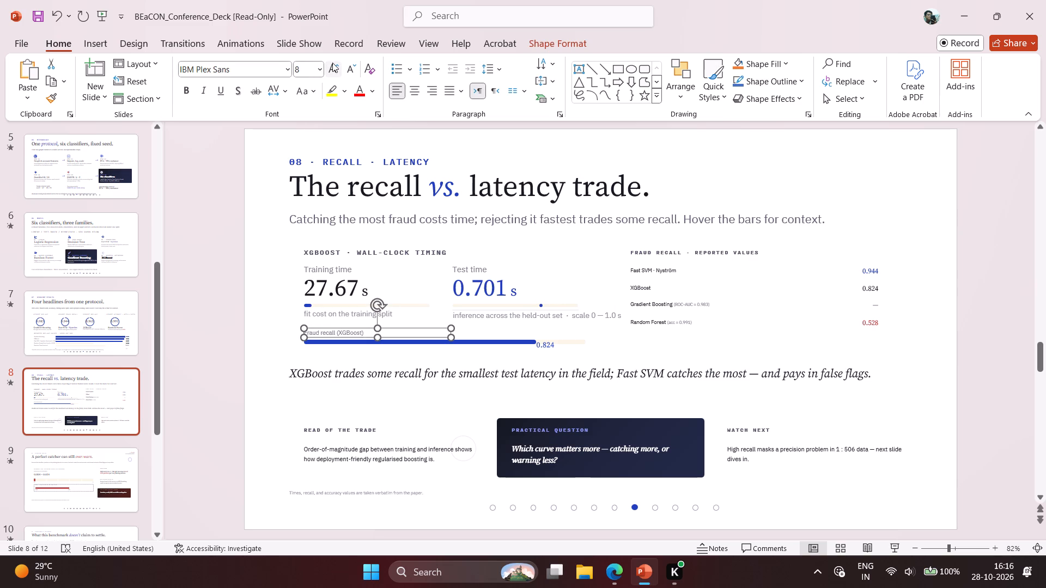
pyautogui.click(332, 63)
pyautogui.click(332, 63)
pyautogui.click(267, 268)
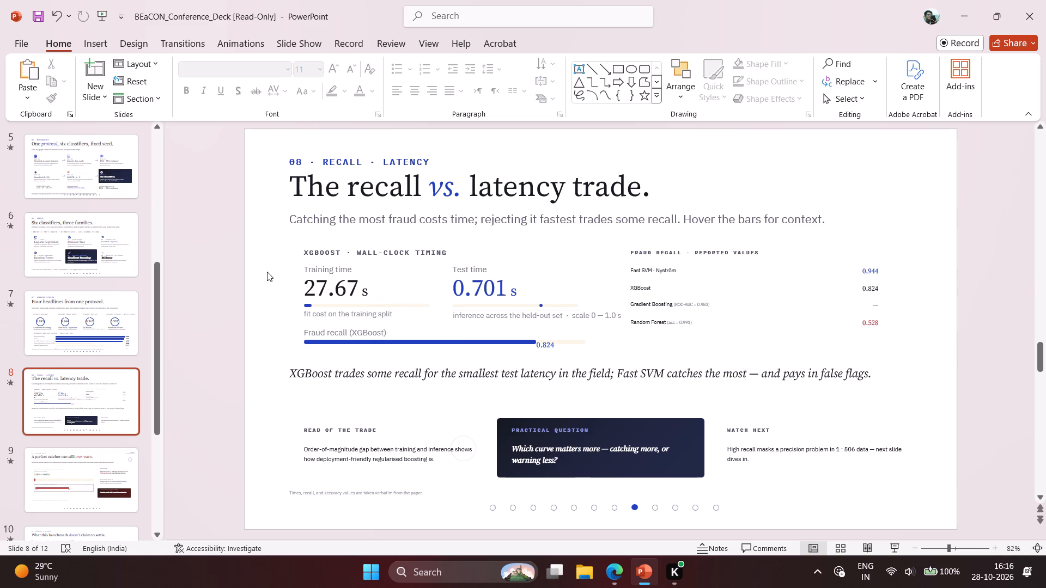
# Shift the 0.824 value at the end of the Fraud recall (XGBoost) bar slightly right and down, clear of the bar's end.
pyautogui.click(559, 346)
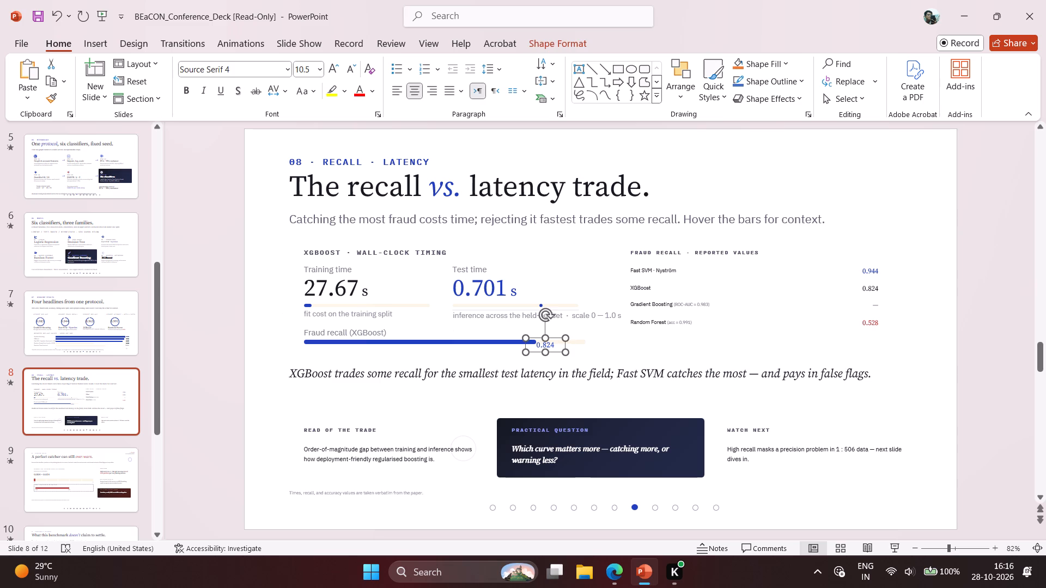
pyautogui.click(559, 352)
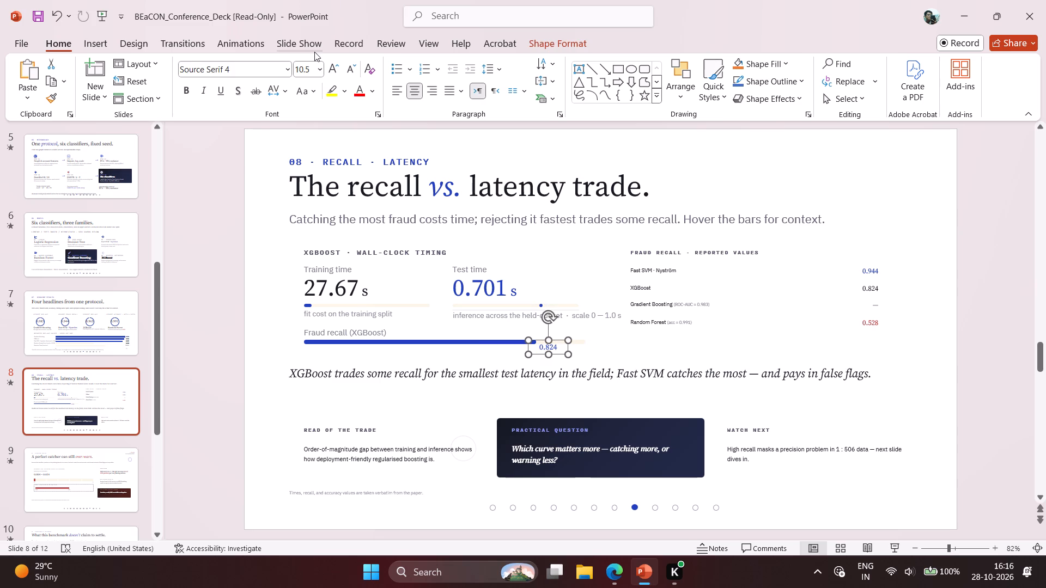
# Make the 0.824 value under the Fraud recall (XGBoost) bar bold and 11 pt.
pyautogui.hotkey('ctrl', 'b')
pyautogui.click(333, 65)
# Enlarge the Fraud recall reported values heading, model names and scores together until the smallest text is 11 pt.
pyautogui.moveTo(618, 240); pyautogui.dragTo(845, 322)
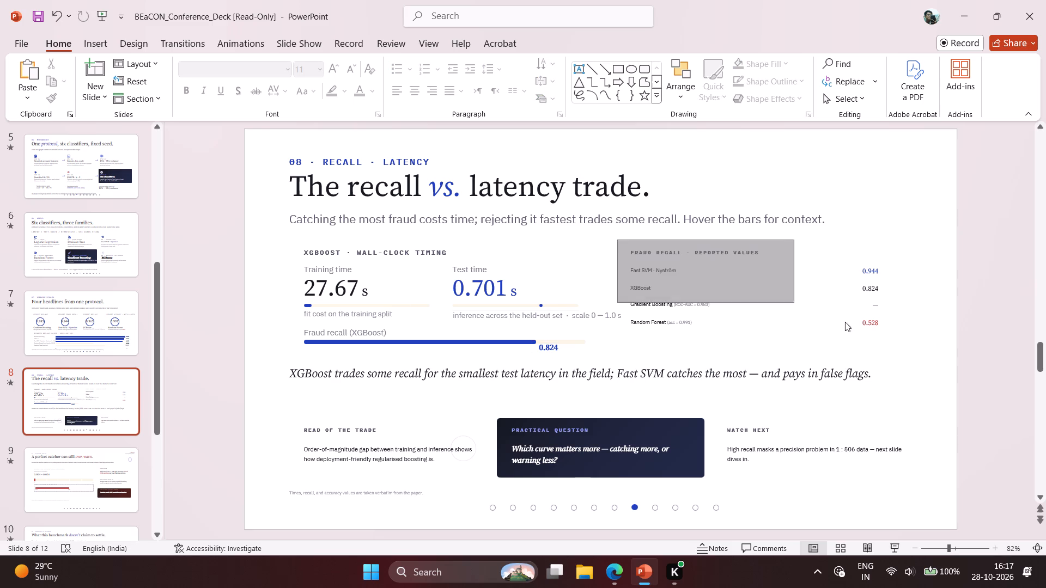
pyautogui.moveTo(845, 322); pyautogui.dragTo(922, 342)
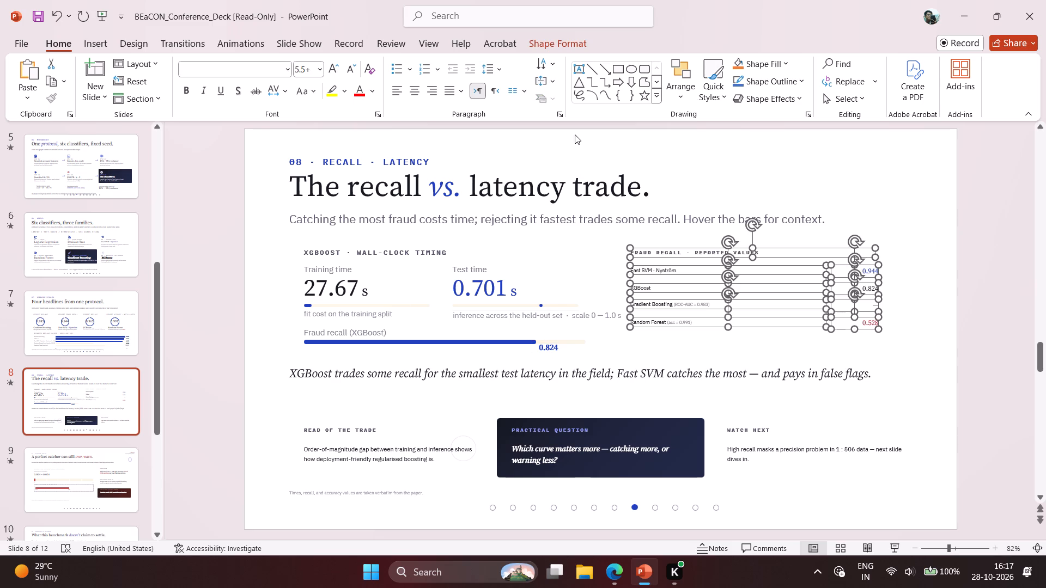
pyautogui.click(333, 64)
pyautogui.click(333, 64)
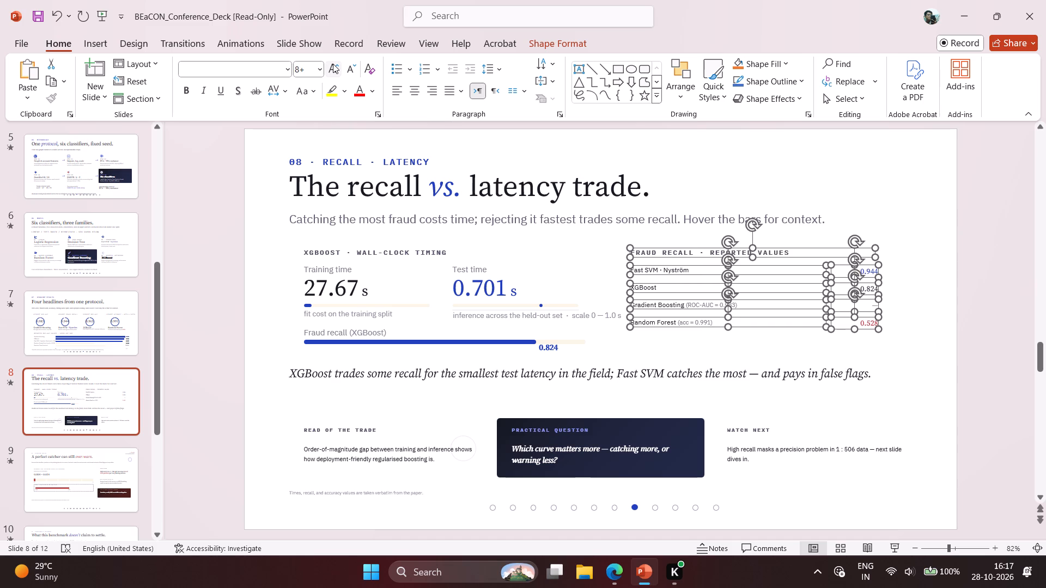
pyautogui.click(333, 64)
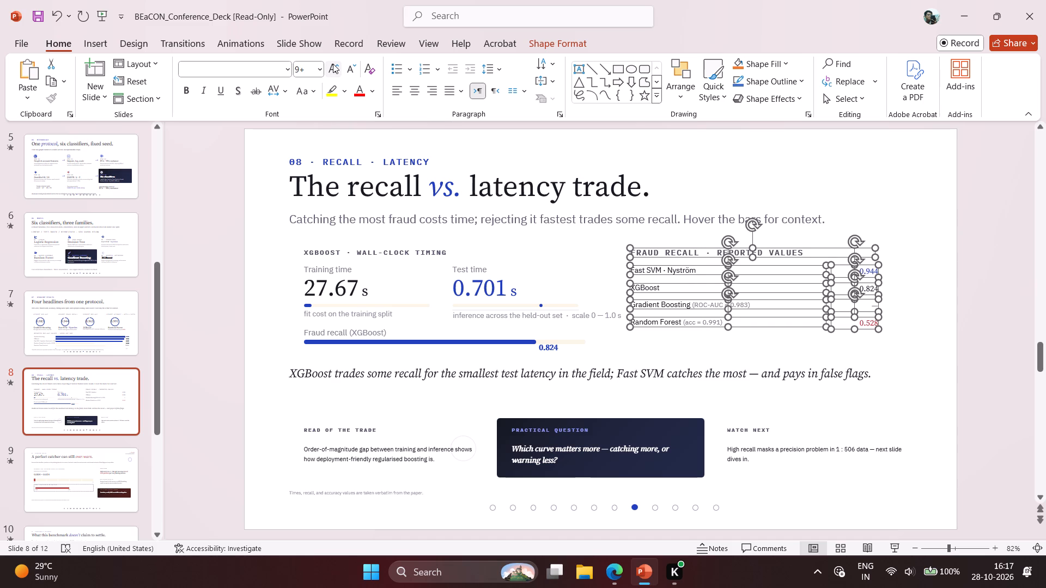
pyautogui.click(333, 64)
pyautogui.click(333, 64)
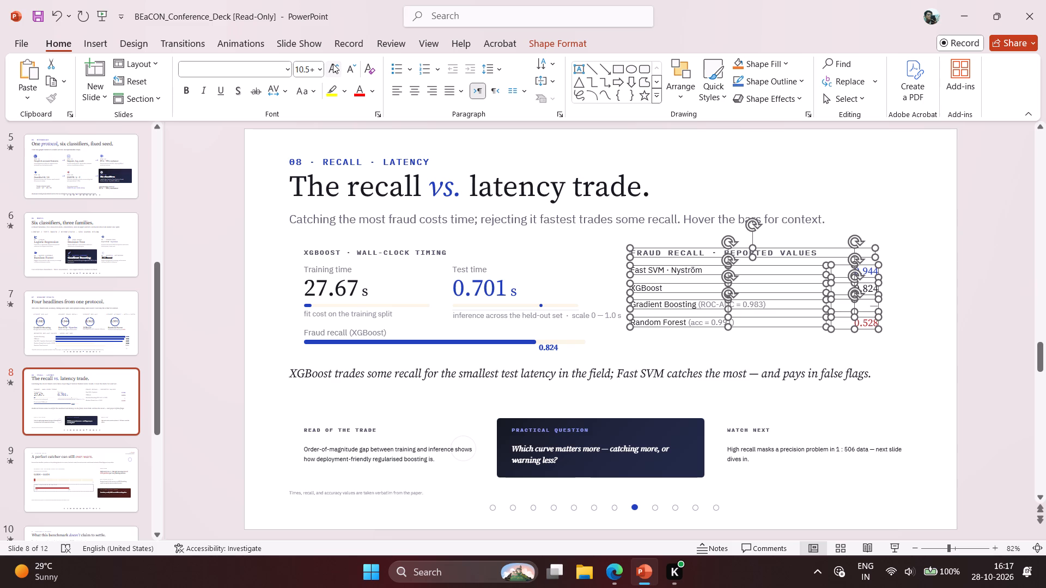
pyautogui.click(333, 64)
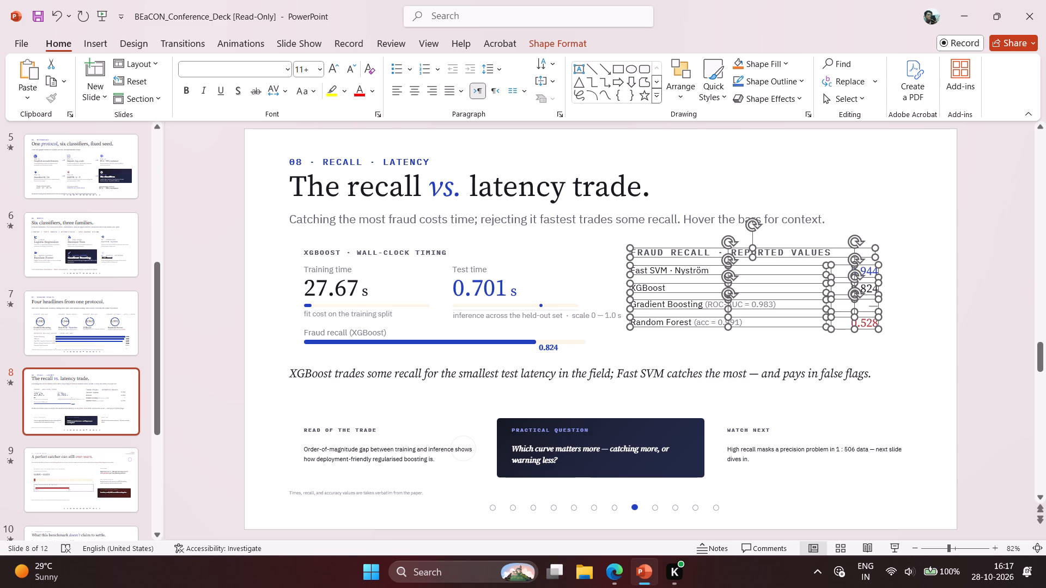
pyautogui.click(903, 217)
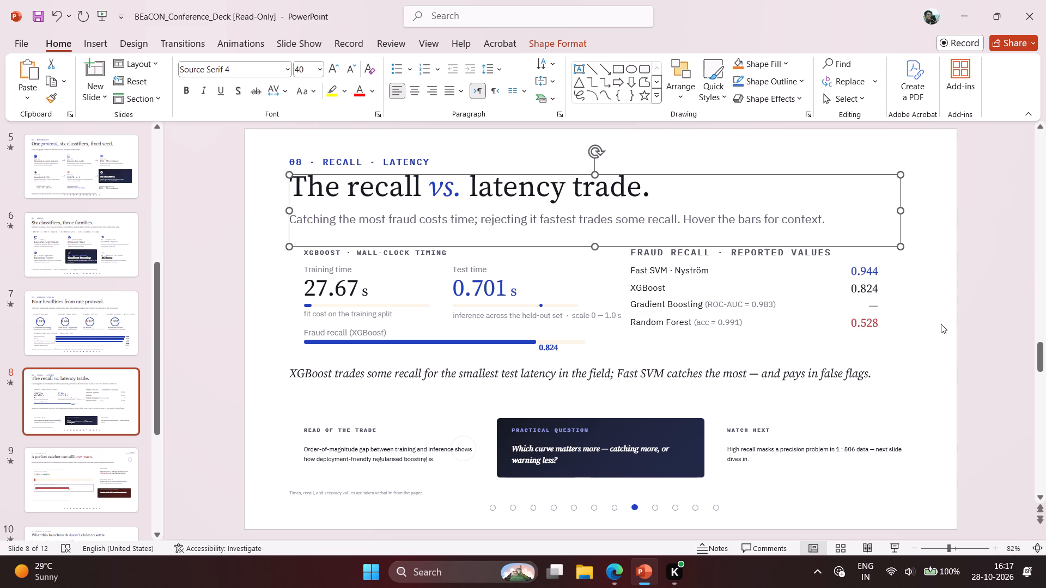
pyautogui.click(941, 324)
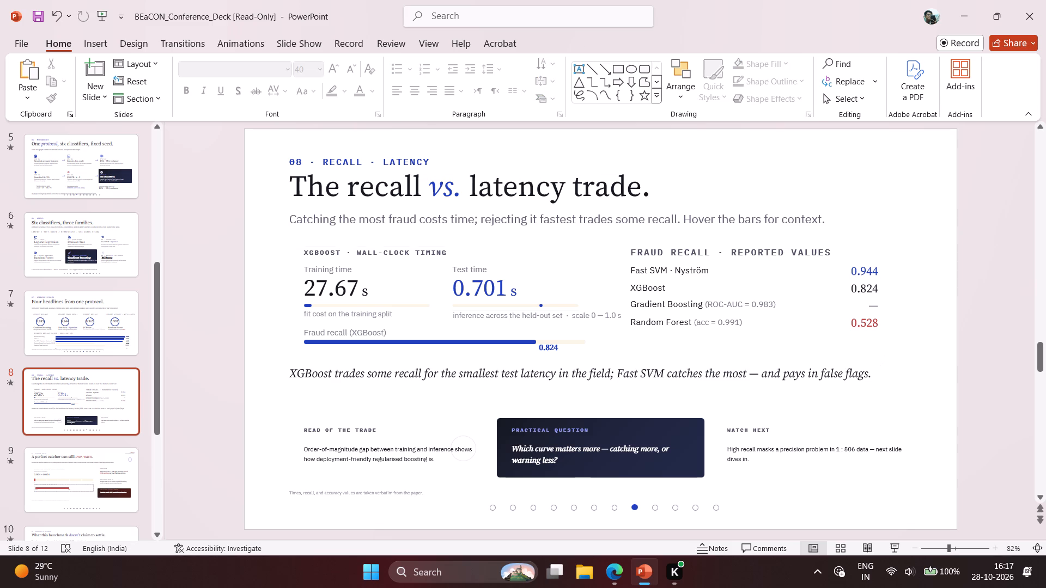
# Set the italic takeaway sentence beginning "XGBoost trades some recall" to 16 pt so it stays on one line.
pyautogui.click(404, 384)
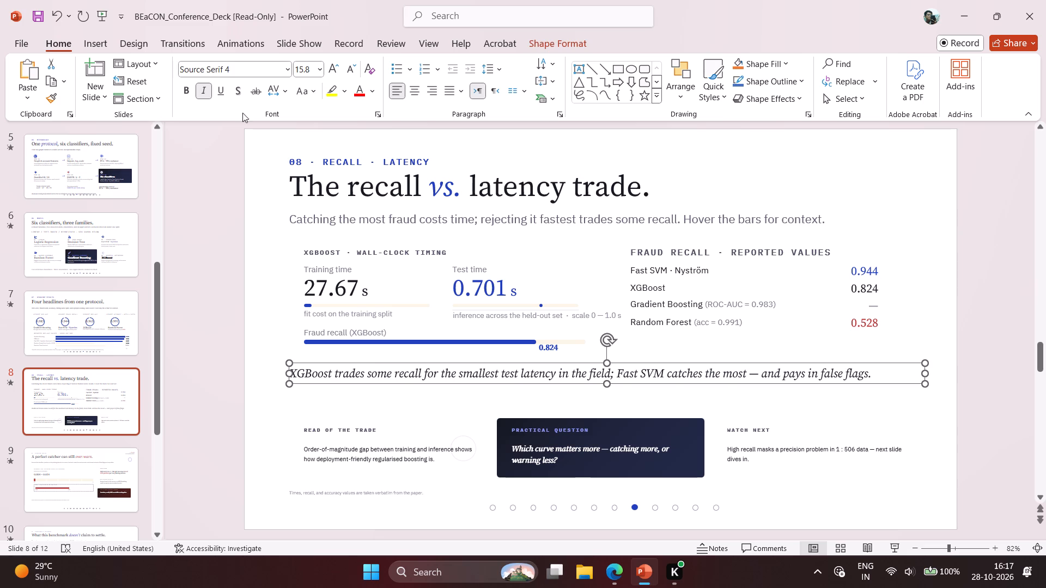
pyautogui.click(330, 69)
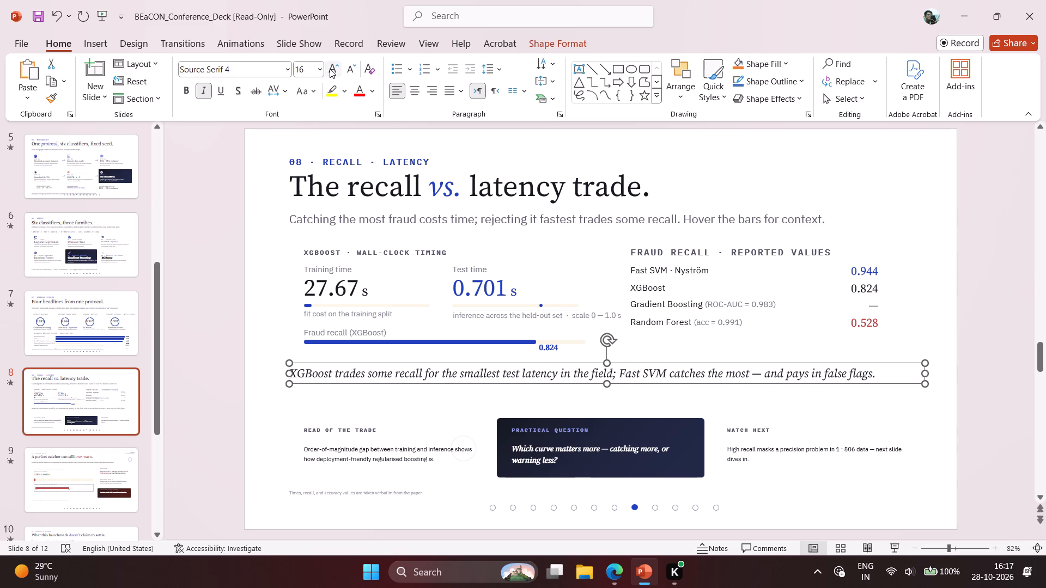
pyautogui.click(330, 69)
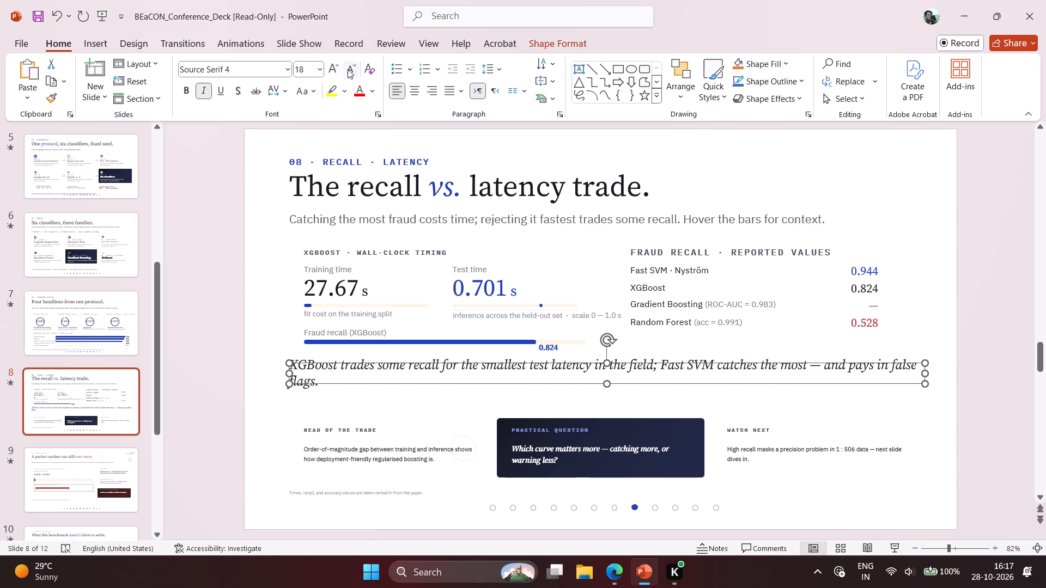
pyautogui.click(348, 69)
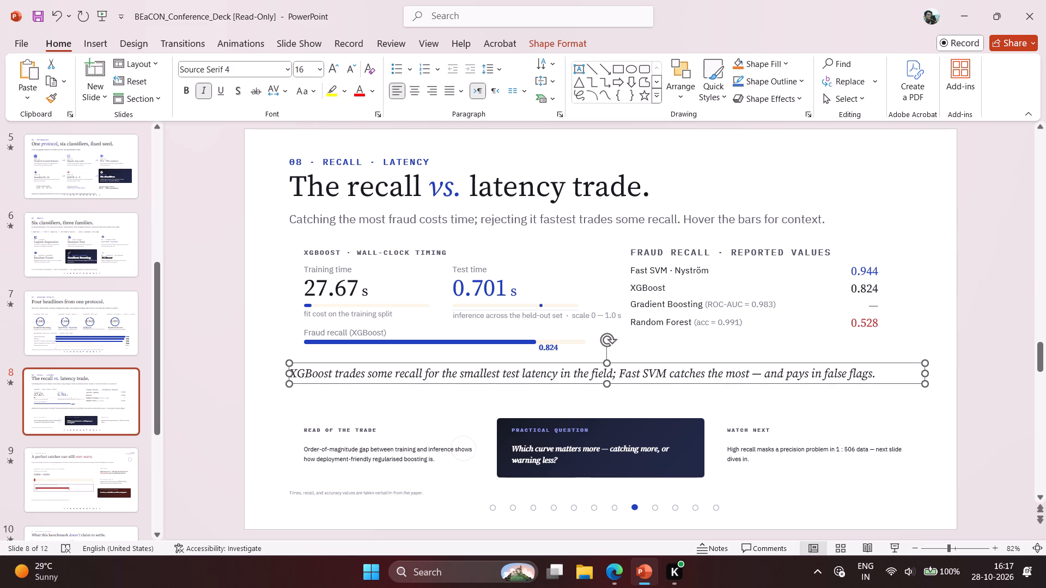
# Delete the em dash between "catches the most" and "and pays in false flags" in the italic takeaway sentence.
pyautogui.doubleClick(759, 373)
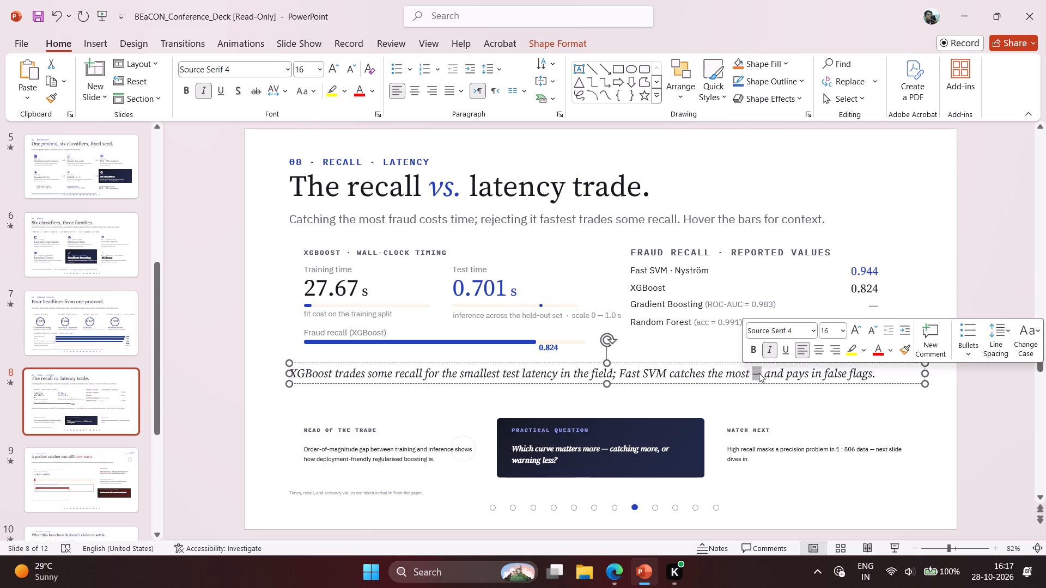
pyautogui.press('BackSpace')
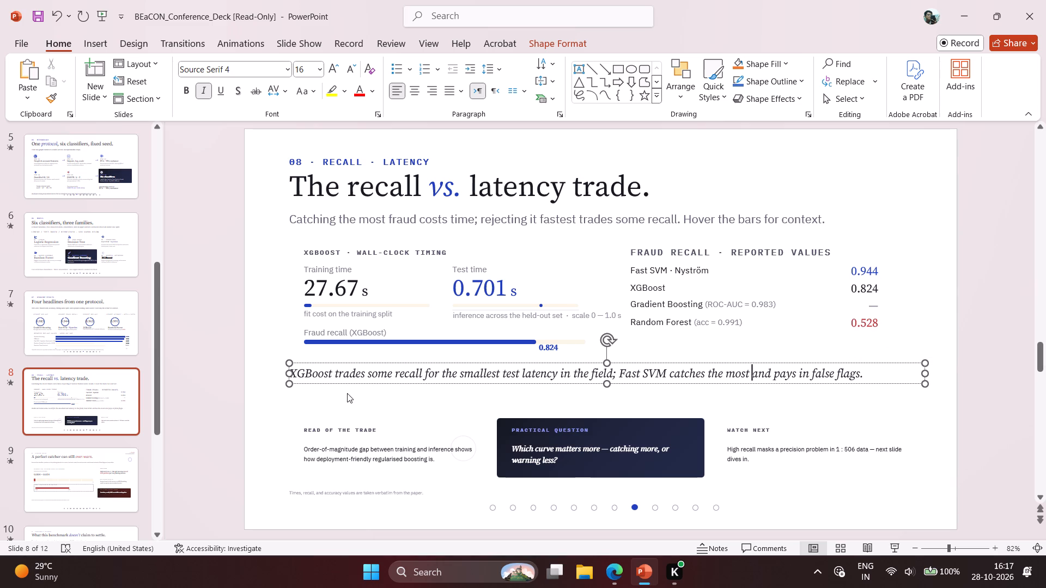
# Set the footnote about times, recall and accuracy values being taken from the paper to 14 pt.
pyautogui.click(315, 491)
pyautogui.click(323, 489)
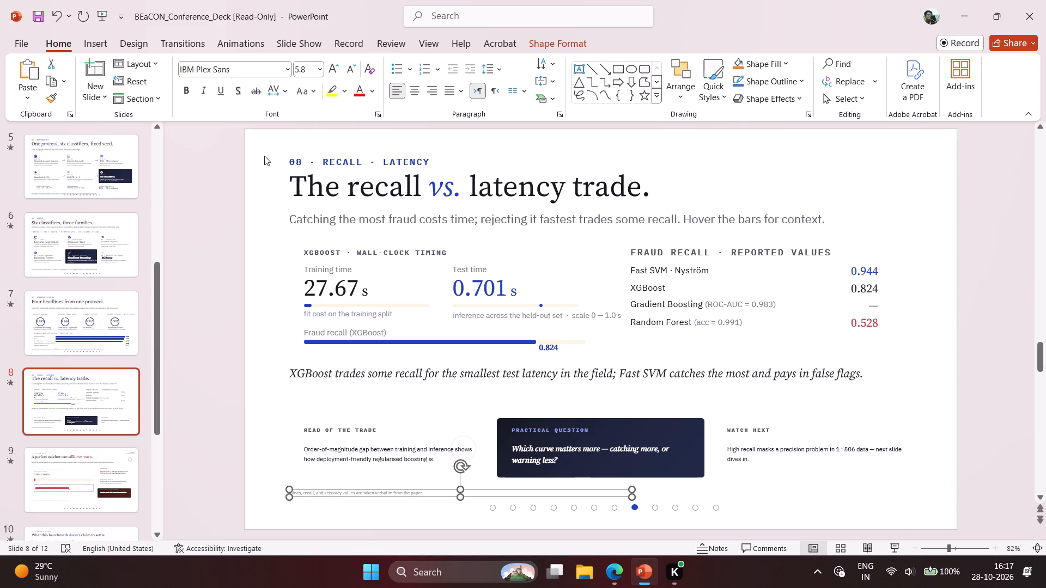
pyautogui.click(335, 72)
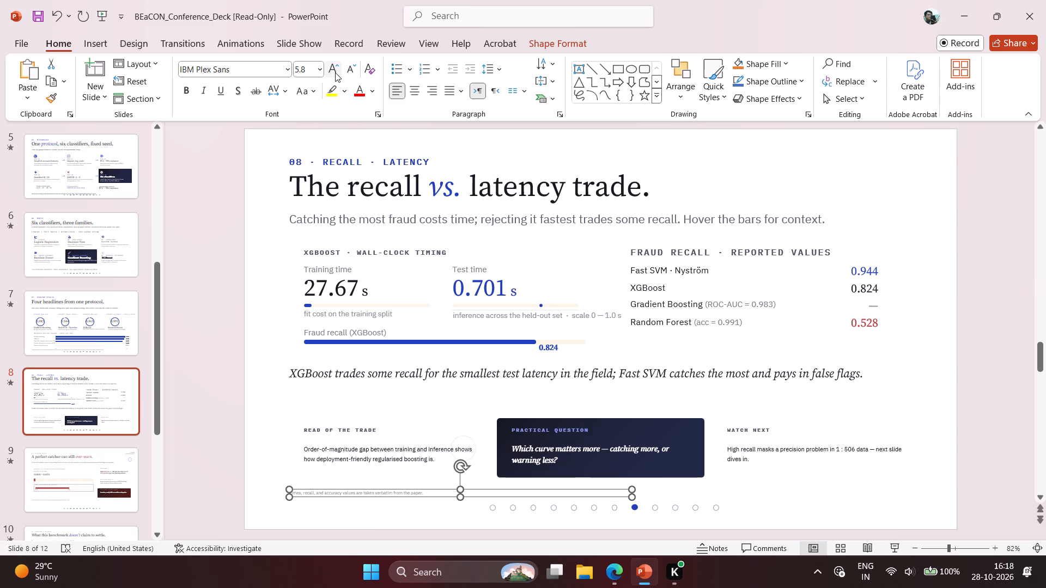
pyautogui.click(335, 72)
pyautogui.click(335, 72)
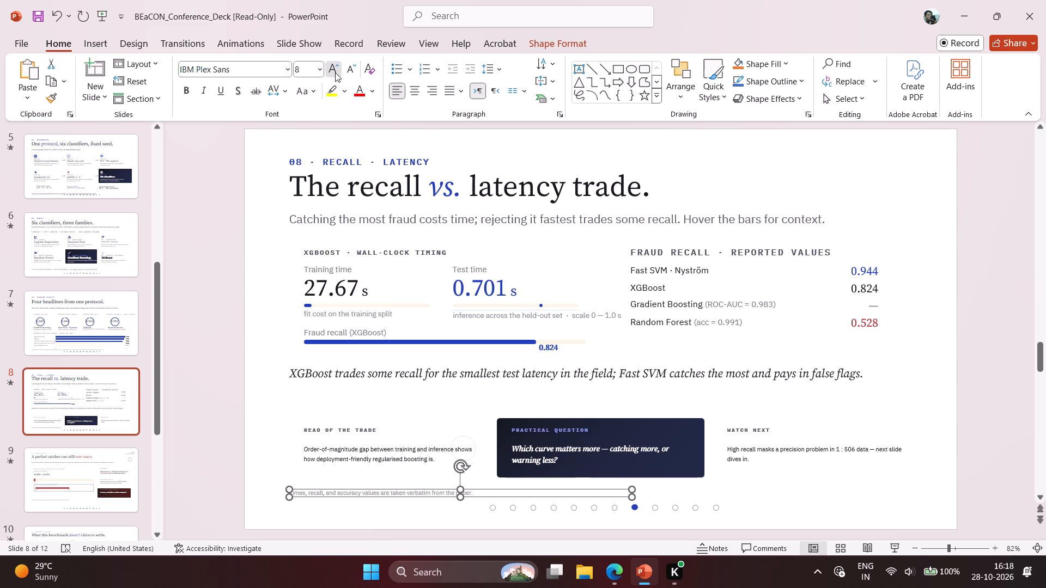
pyautogui.click(335, 72)
pyautogui.click(335, 72)
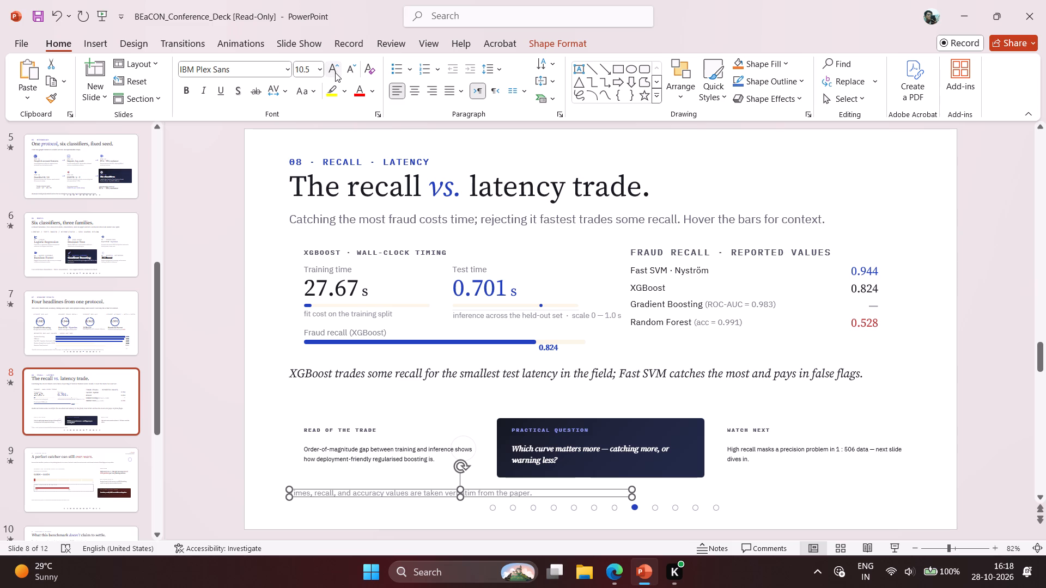
pyautogui.click(335, 72)
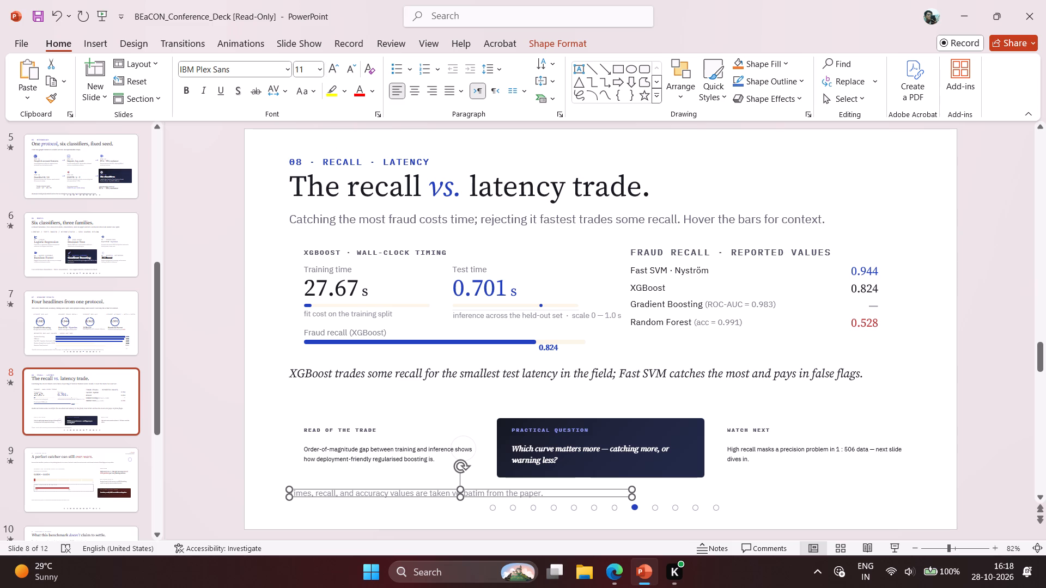
pyautogui.click(331, 63)
pyautogui.click(331, 63)
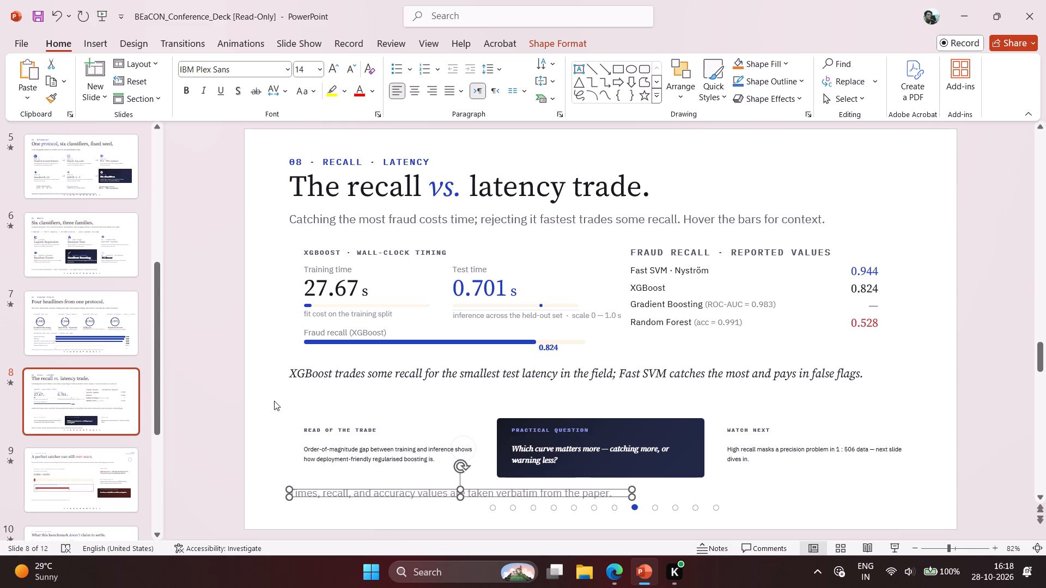
# Enlarge the headings and body text of the three bottom cards together until the smallest text is 10 pt.
pyautogui.moveTo(275, 396); pyautogui.dragTo(745, 436)
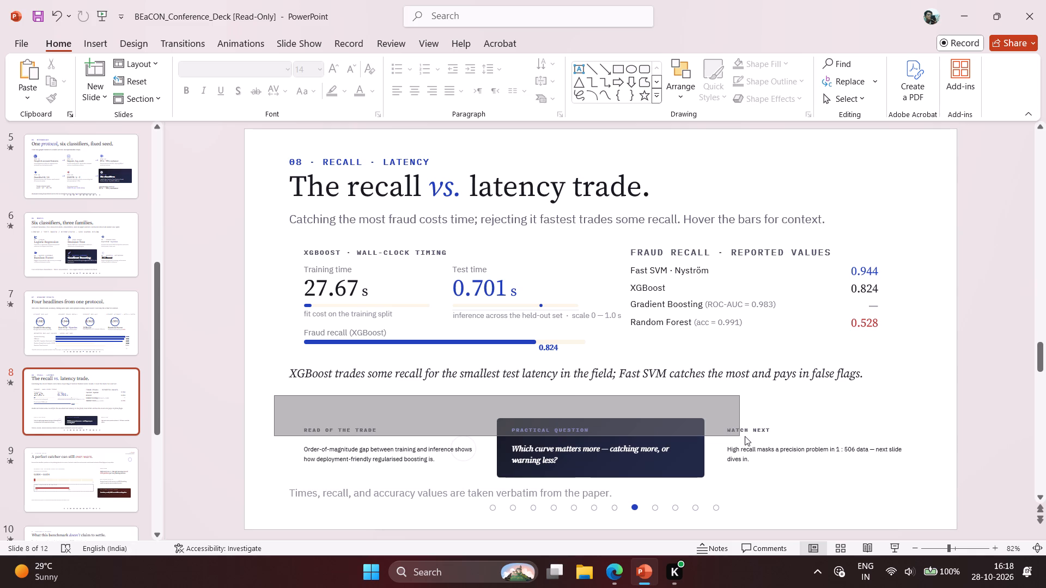
pyautogui.moveTo(745, 436); pyautogui.dragTo(921, 455)
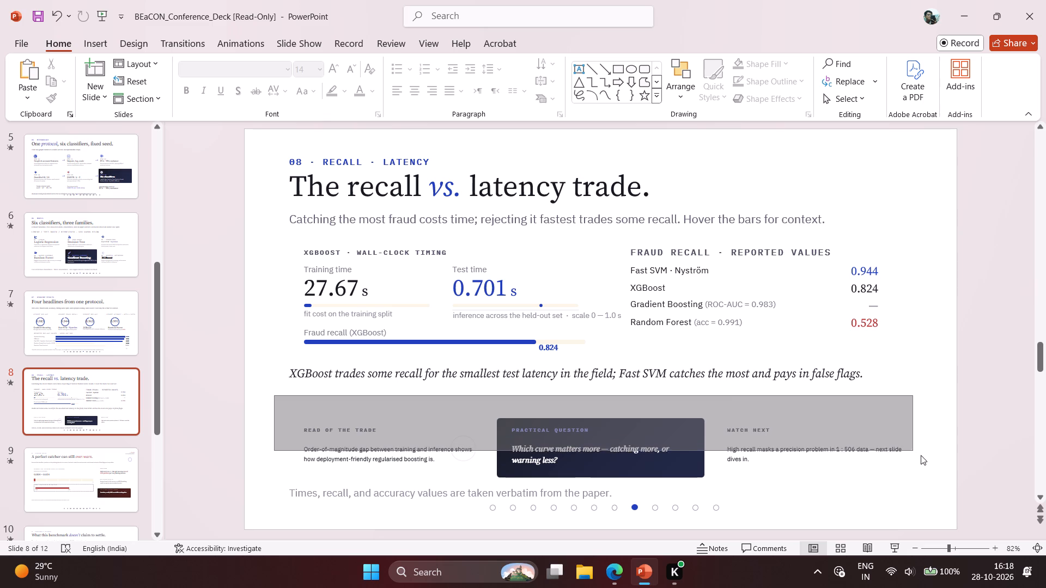
pyautogui.moveTo(921, 455); pyautogui.dragTo(949, 488)
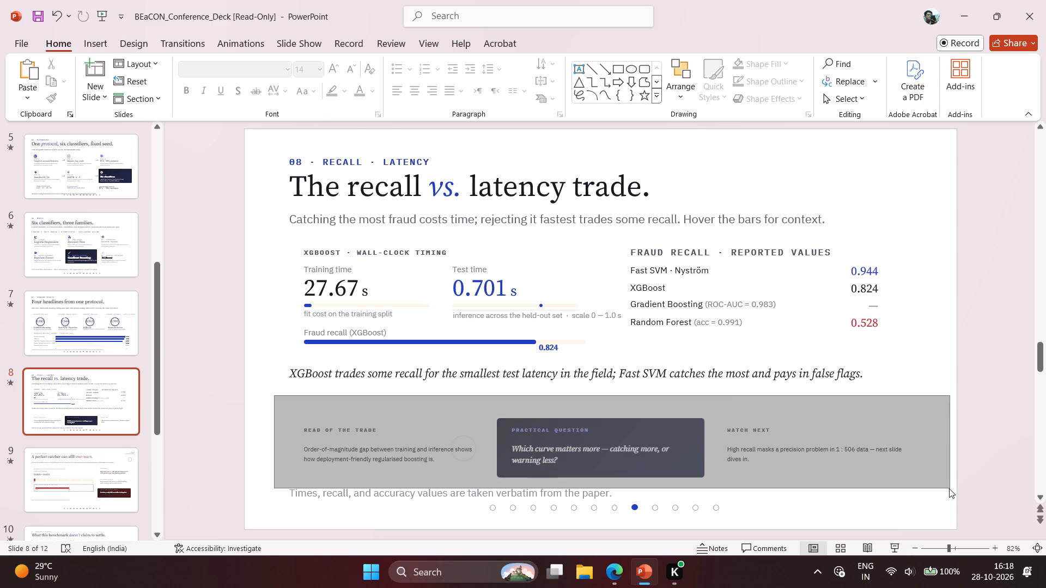
pyautogui.moveTo(949, 488); pyautogui.dragTo(947, 485)
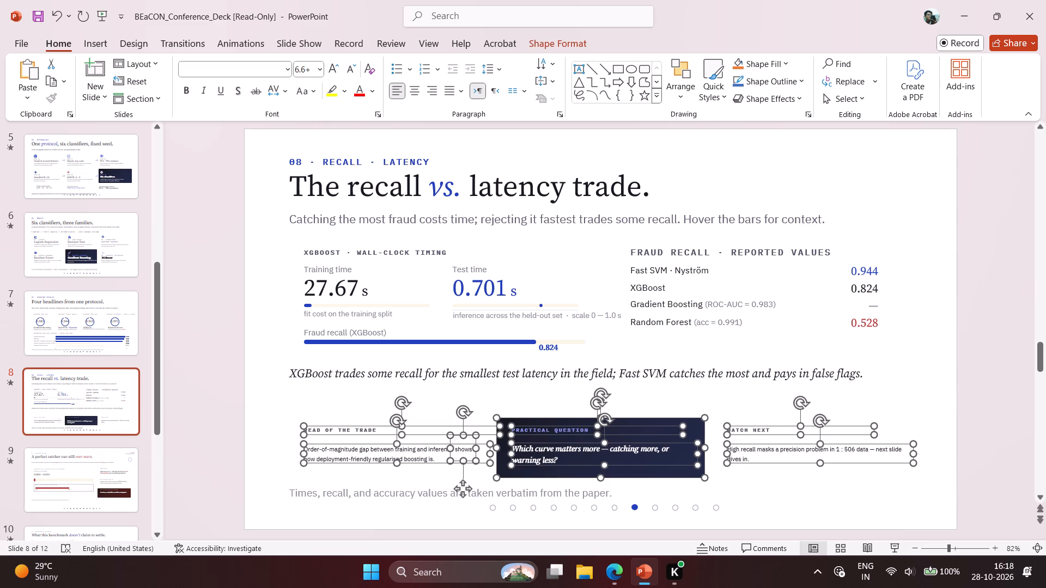
pyautogui.doubleClick(338, 75)
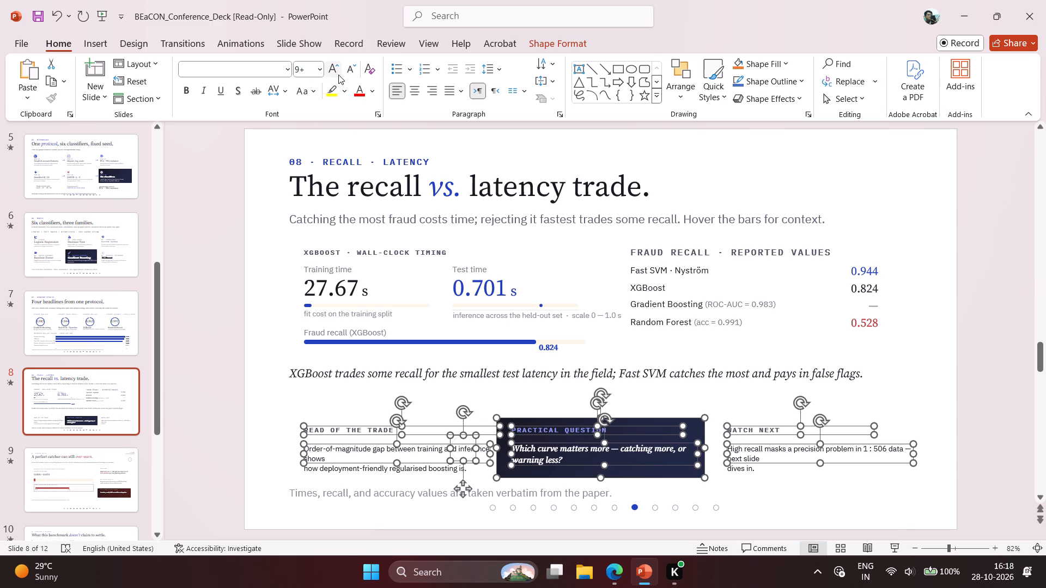
pyautogui.click(338, 75)
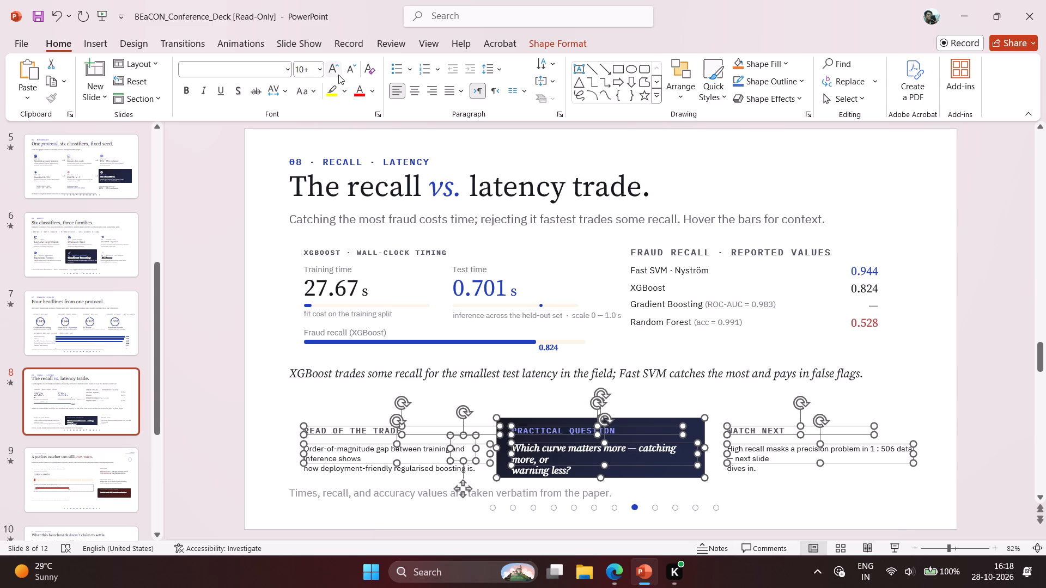
# Replace the line break before "how deployment-friendly" in the Read of the trade text with a space.
pyautogui.click(303, 470)
pyautogui.press('BackSpace')
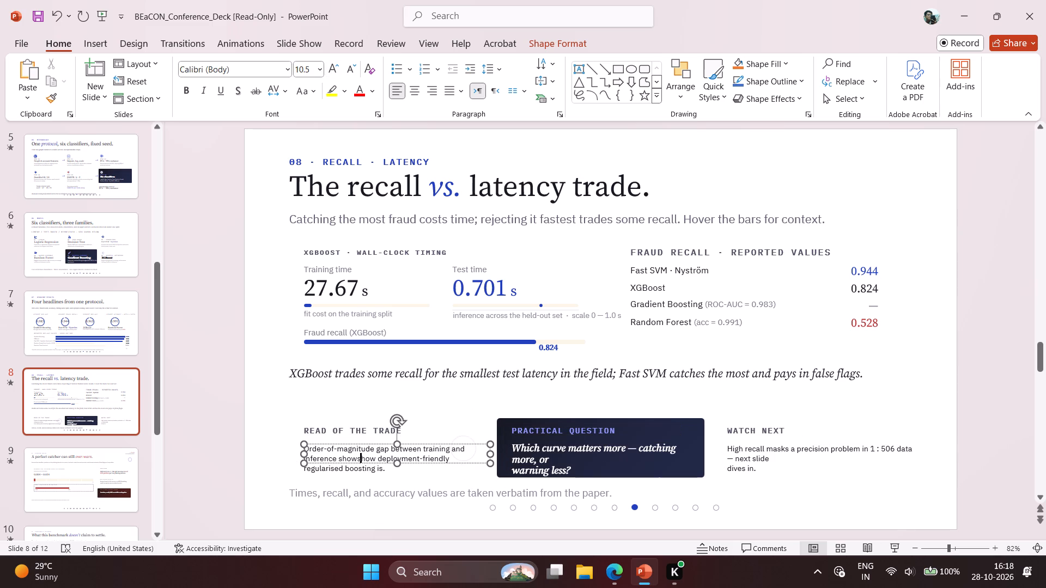
pyautogui.press('space')
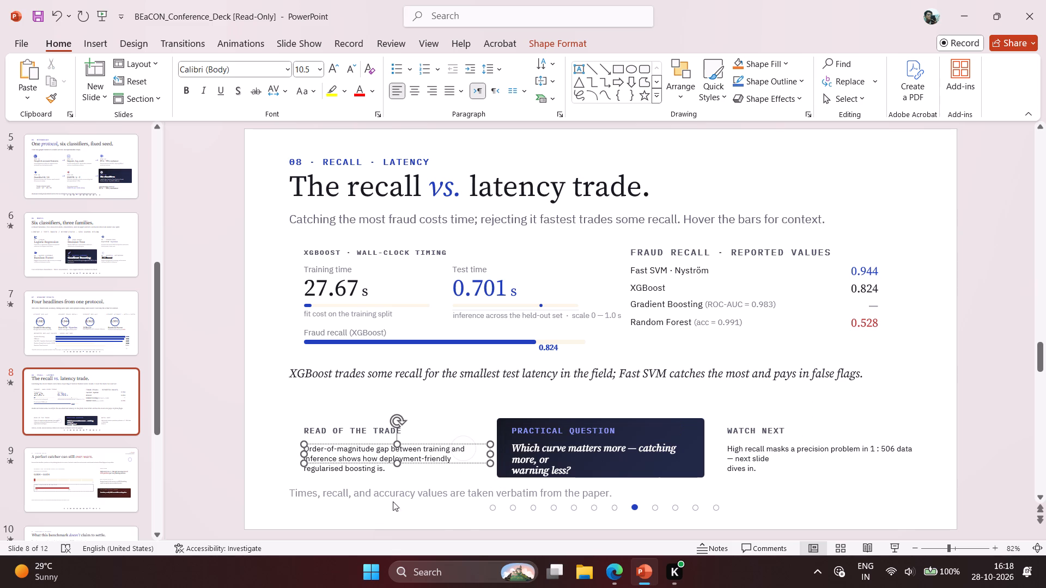
# Delete the em dash between "matters more" and "catching more" in the Practical question text.
pyautogui.doubleClick(630, 448)
pyautogui.press('BackSpace')
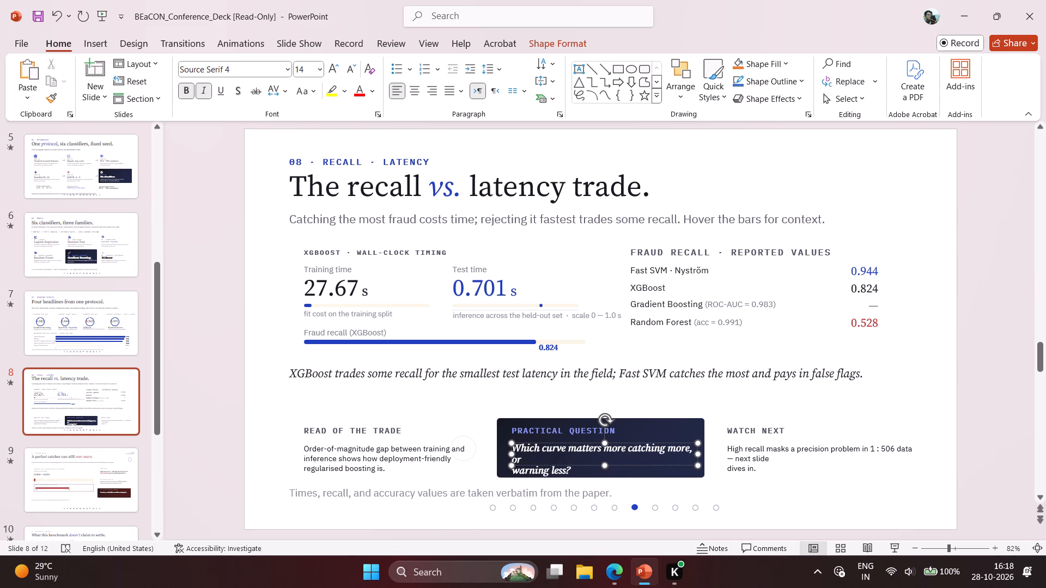
# Replace the line break before "warning less?" in the Practical question text with a space.
pyautogui.click(510, 475)
pyautogui.click(512, 473)
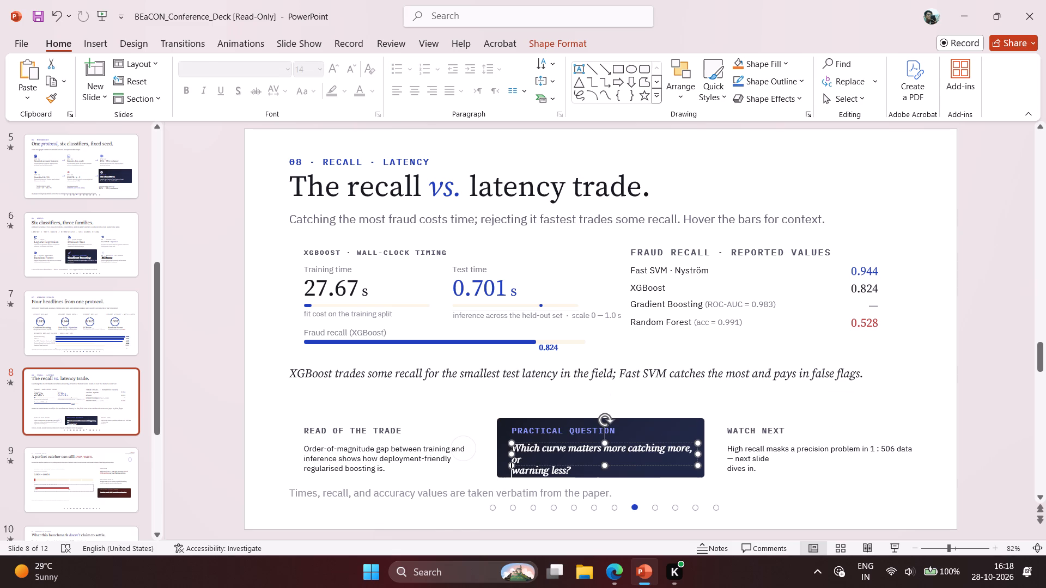
pyautogui.press('BackSpace')
pyautogui.press('space')
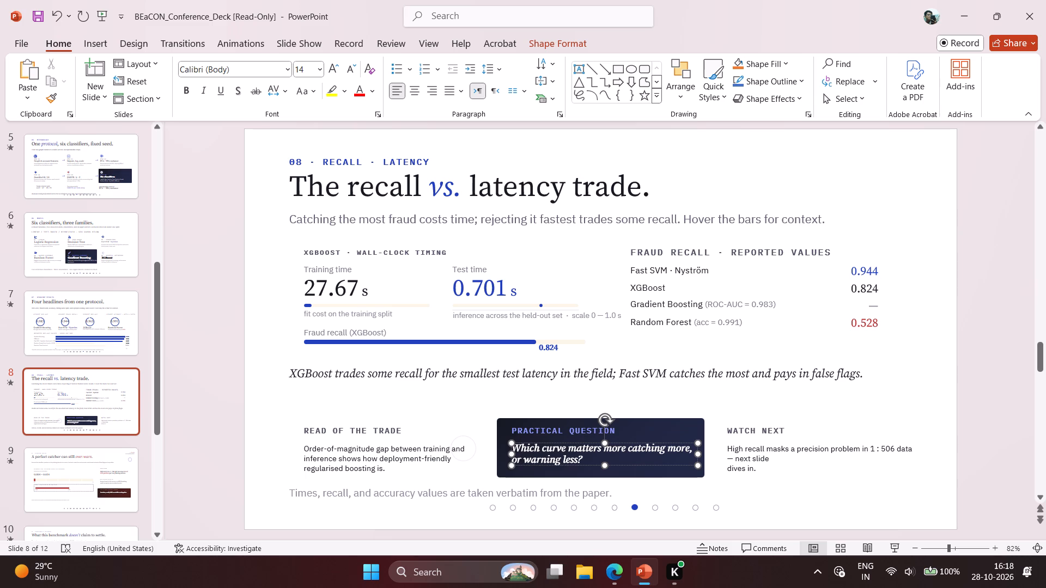
# In the Watch next text, delete the em dash before "next slide" and replace the line break before "dives in" with a space.
pyautogui.click(734, 460)
pyautogui.press('BackSpace')
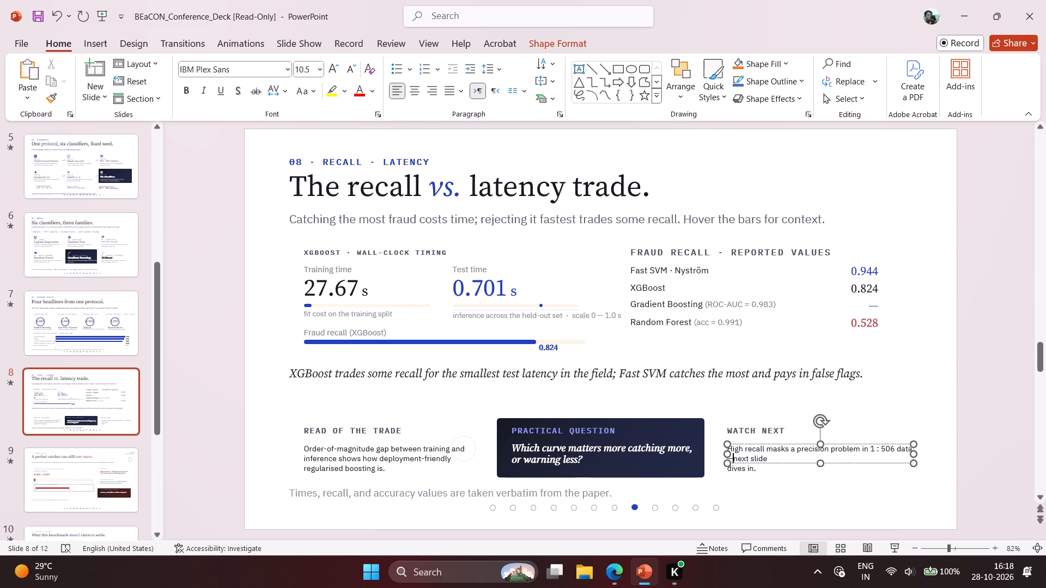
pyautogui.press('BackSpace')
pyautogui.press('Down')
pyautogui.press('BackSpace')
pyautogui.press('space')
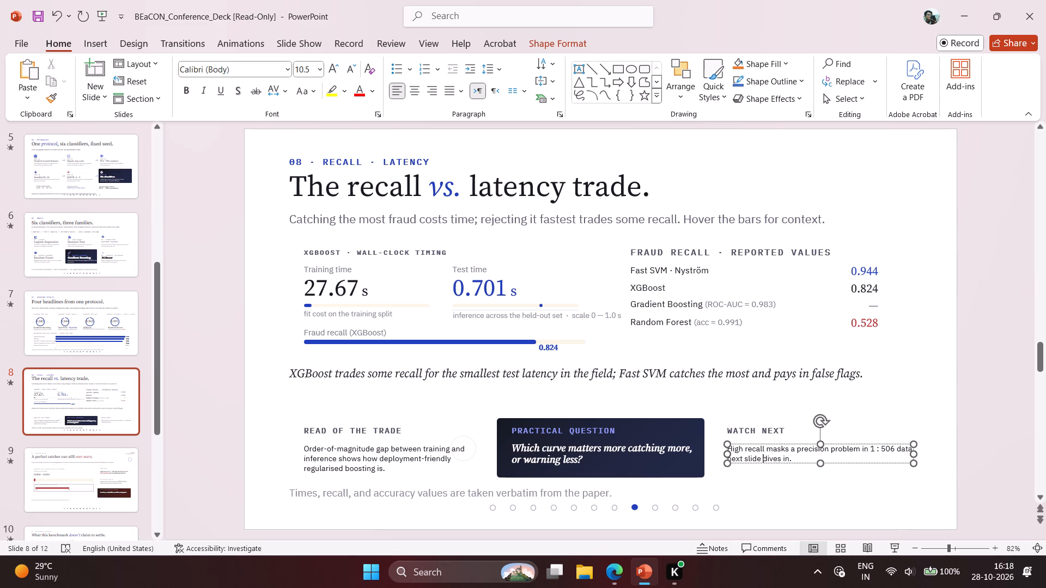
pyautogui.click(983, 430)
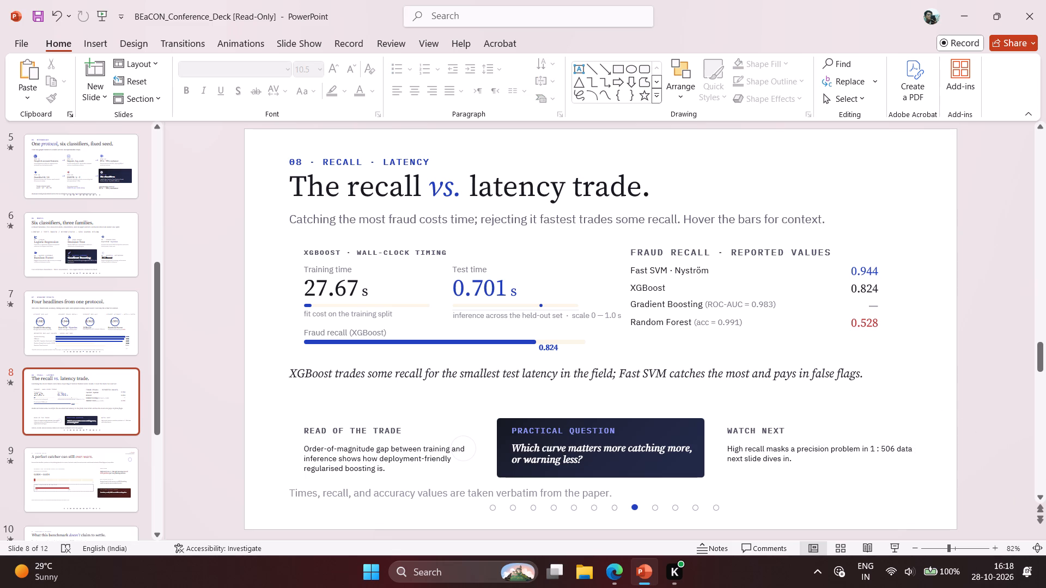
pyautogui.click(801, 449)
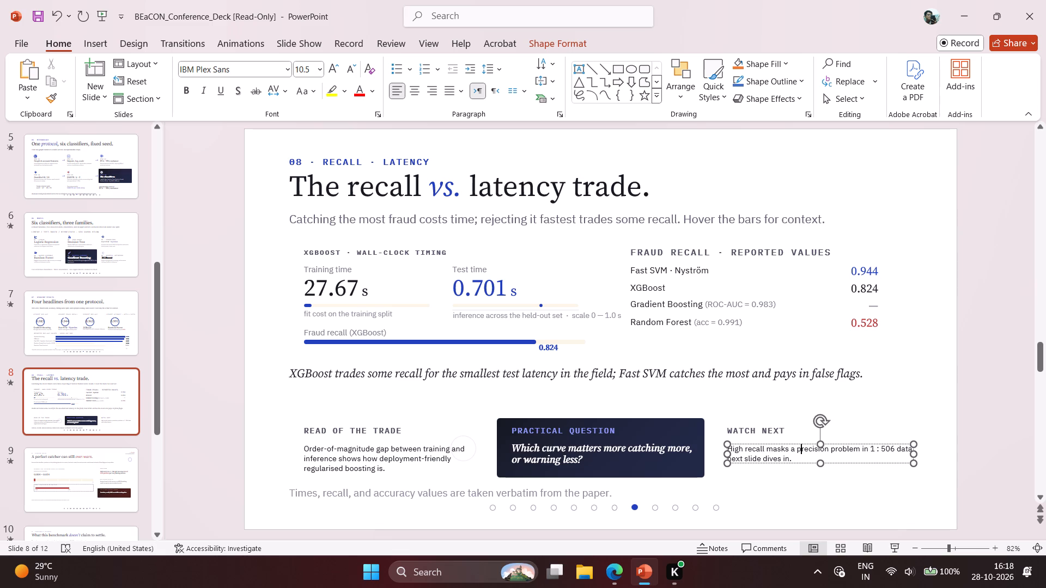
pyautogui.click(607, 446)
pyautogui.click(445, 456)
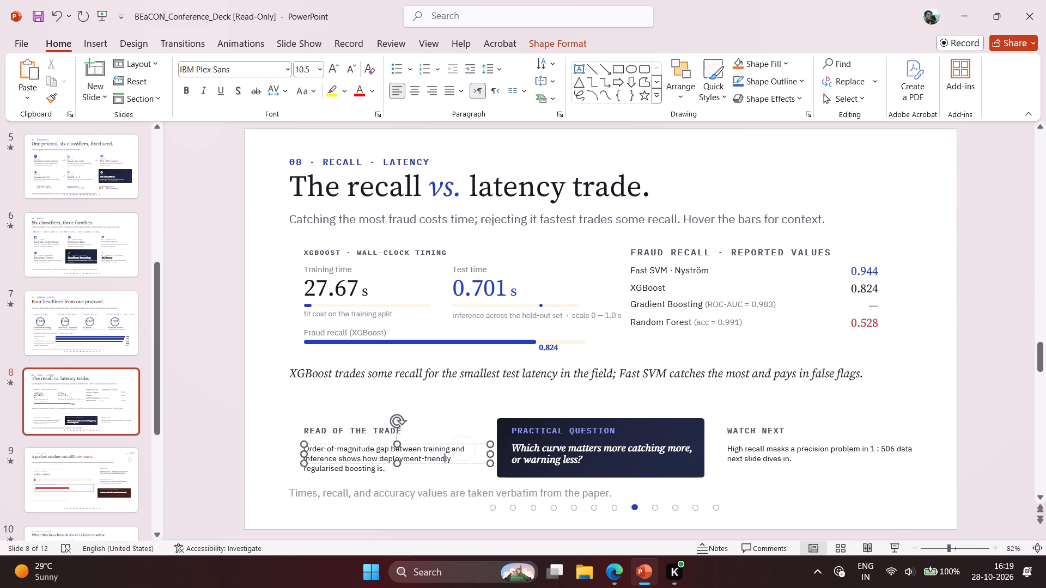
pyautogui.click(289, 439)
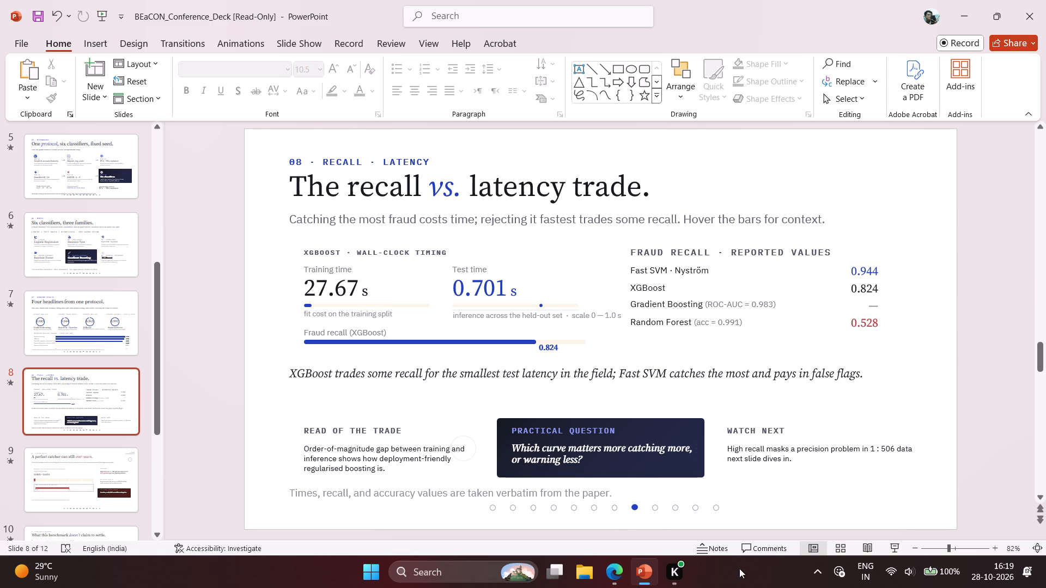
# Preview slide 8 in the slide show, advance to slide 9, and return to editing on slide 9.
pyautogui.click(892, 547)
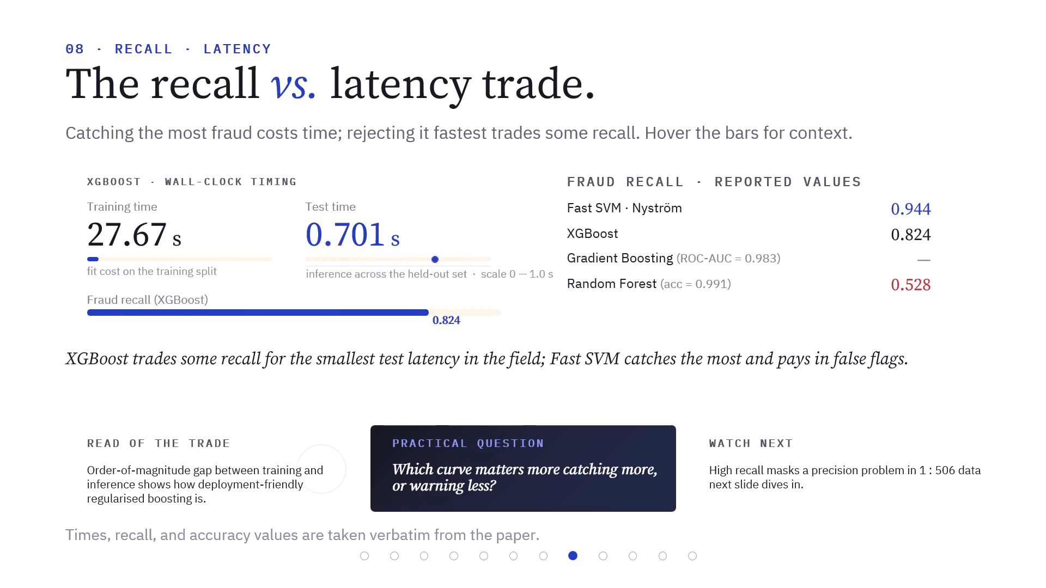
pyautogui.press('Right')
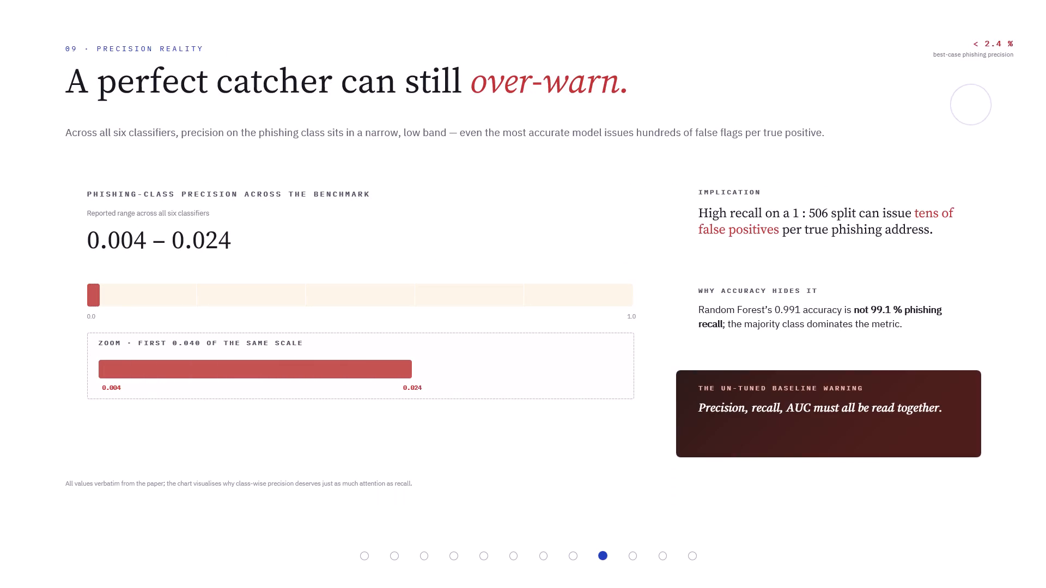
pyautogui.press('Escape')
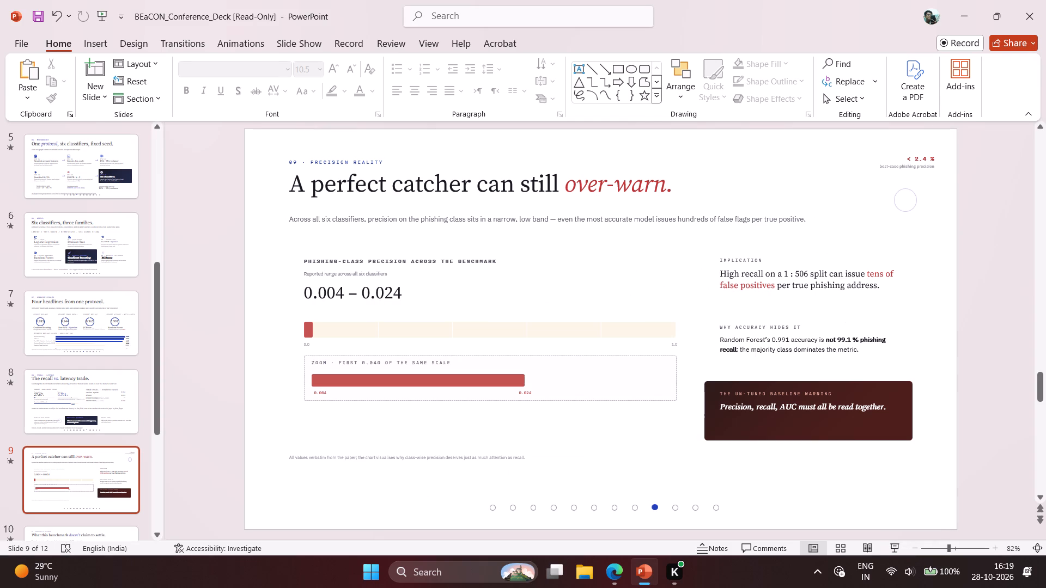
# Make the "09 · Precision reality" label on slide 9 bold and set it to 12 pt.
pyautogui.click(336, 158)
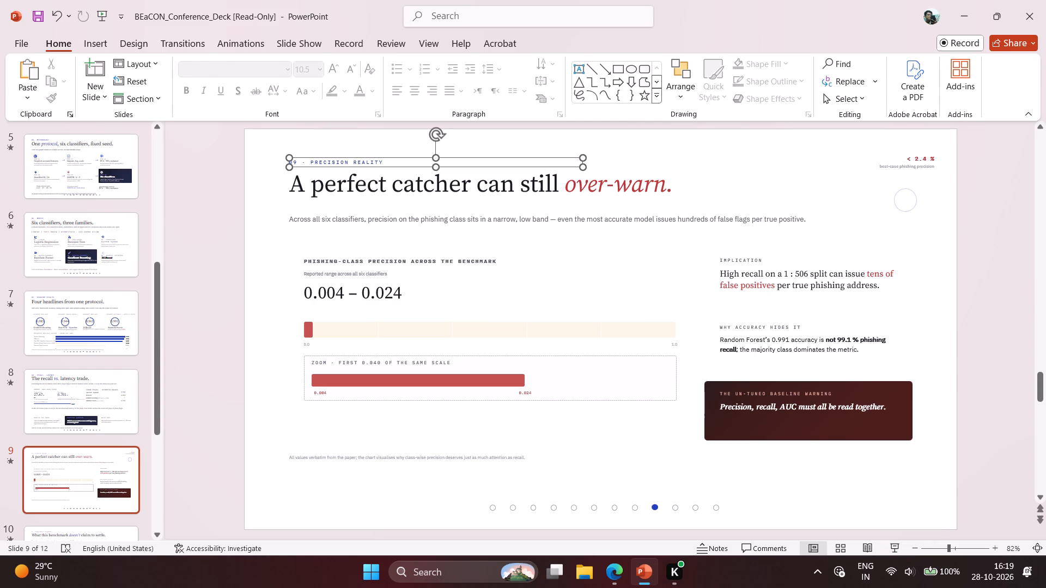
pyautogui.click(187, 88)
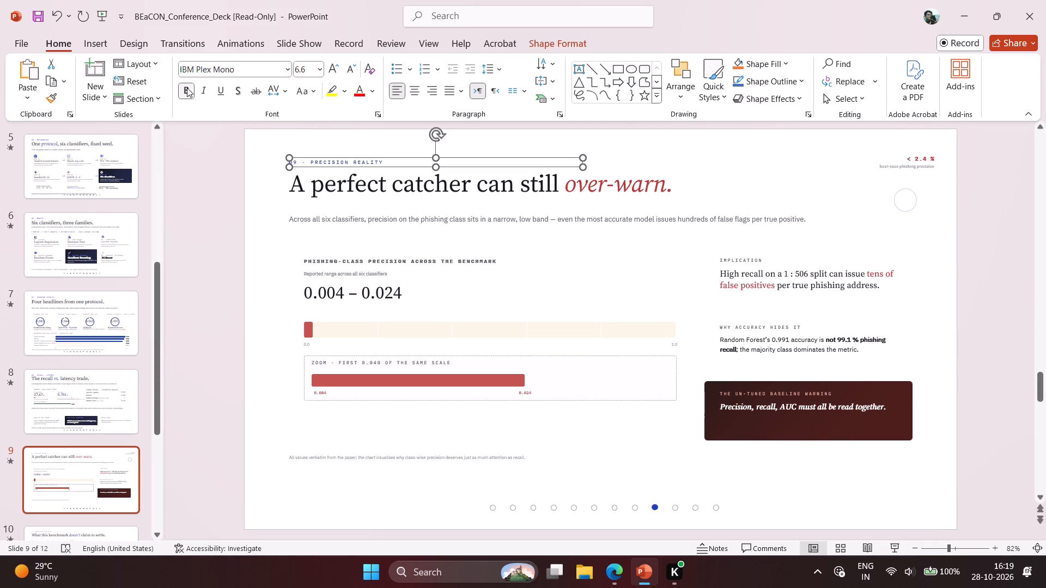
pyautogui.click(321, 70)
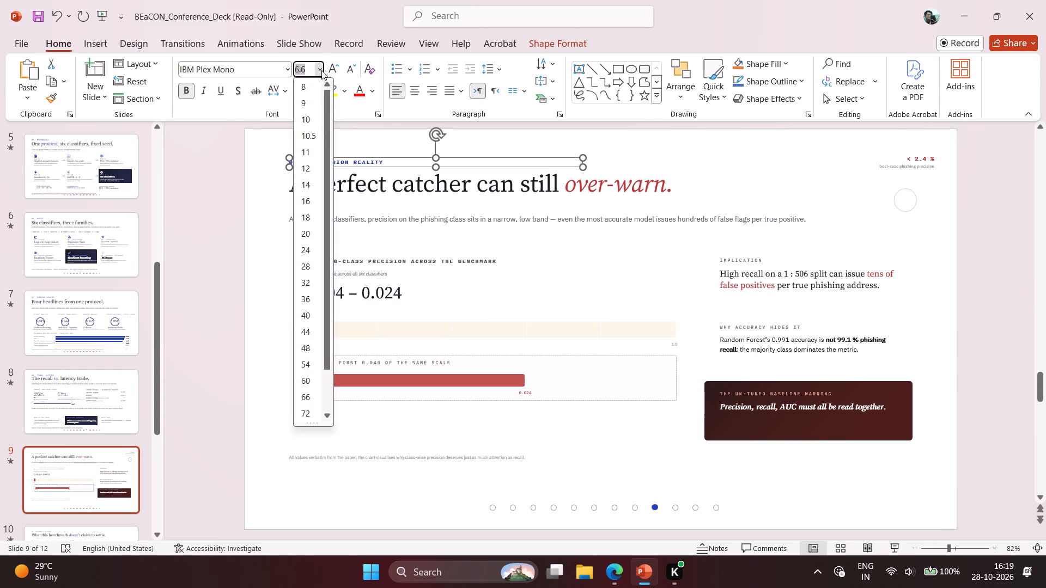
pyautogui.click(311, 167)
# Set the slide 9 title "A perfect catcher can still over-warn." to 40 pt and move it slightly down, clear of the label.
pyautogui.click(330, 193)
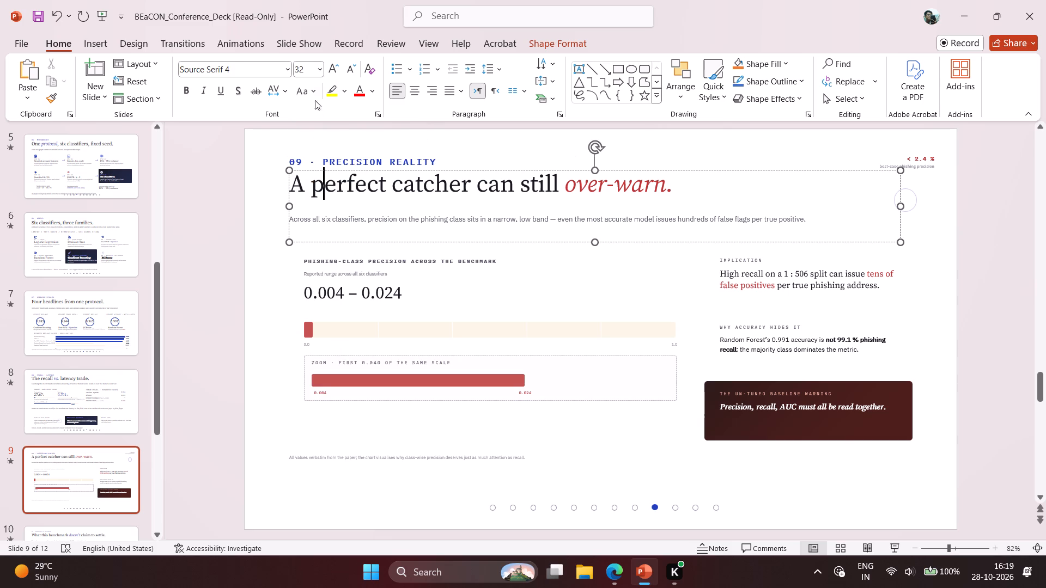
pyautogui.click(309, 240)
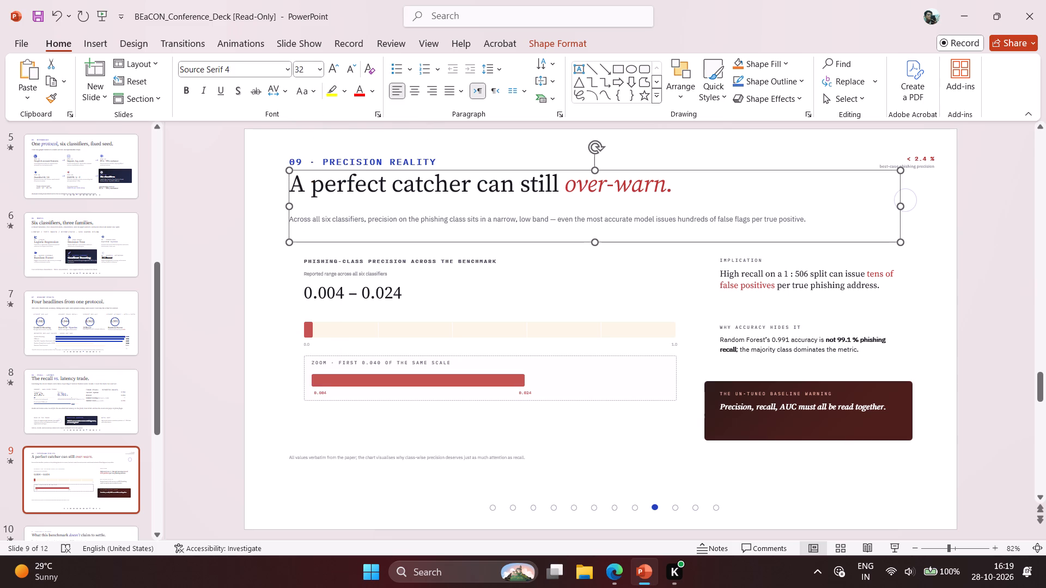
pyautogui.click(323, 76)
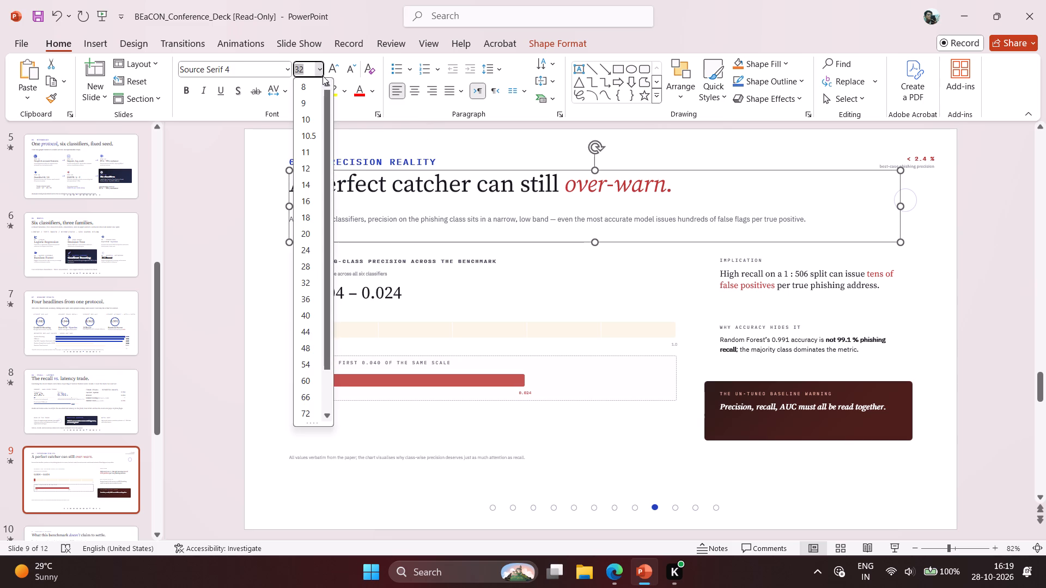
pyautogui.click(304, 316)
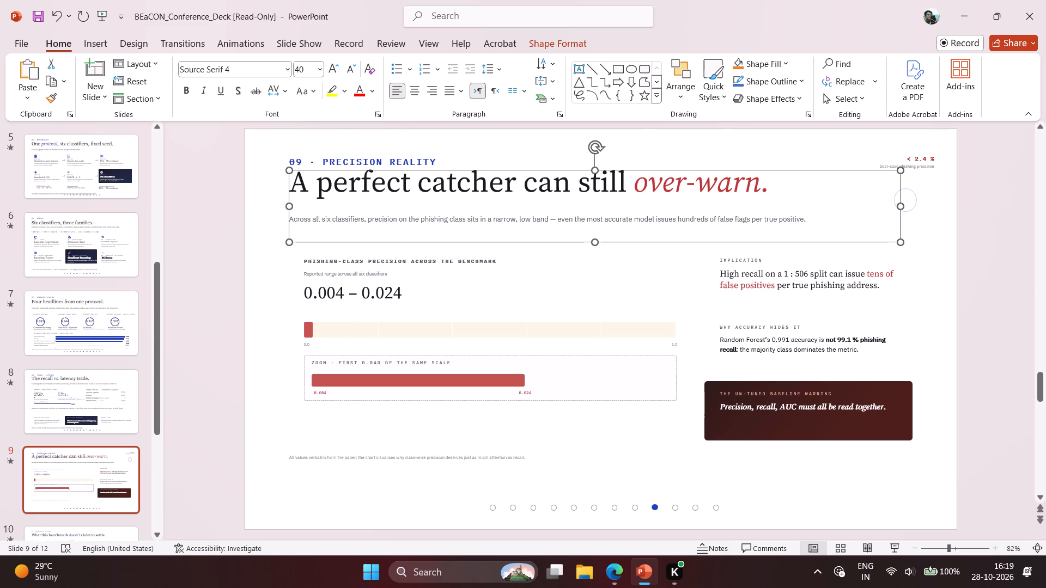
pyautogui.moveTo(347, 240); pyautogui.dragTo(347, 245)
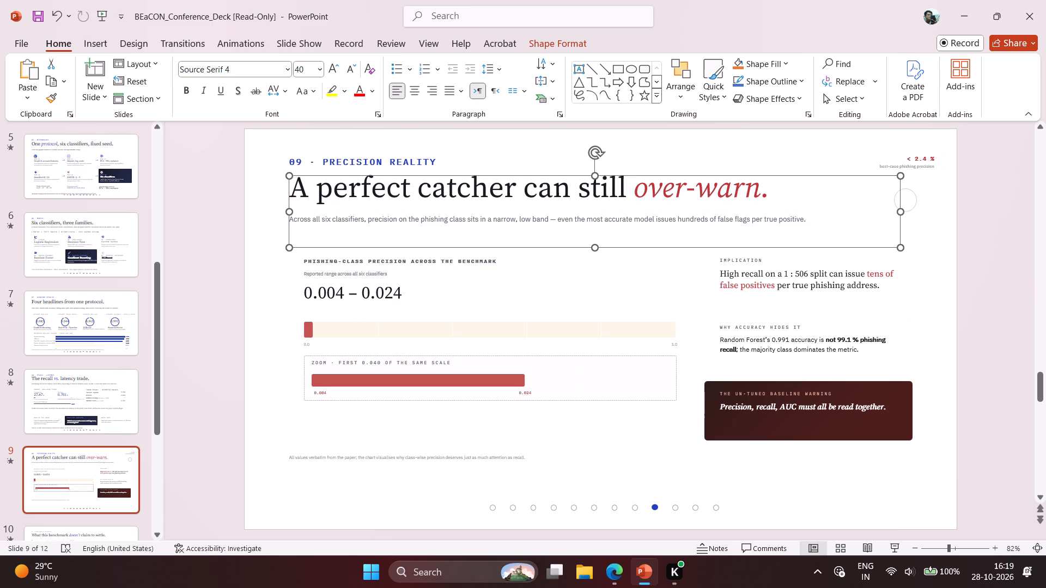
# Set the subtitle beginning "Across all six classifiers" to 16 pt and extend its text box downward to hold two lines.
pyautogui.click(290, 225)
pyautogui.click(286, 225)
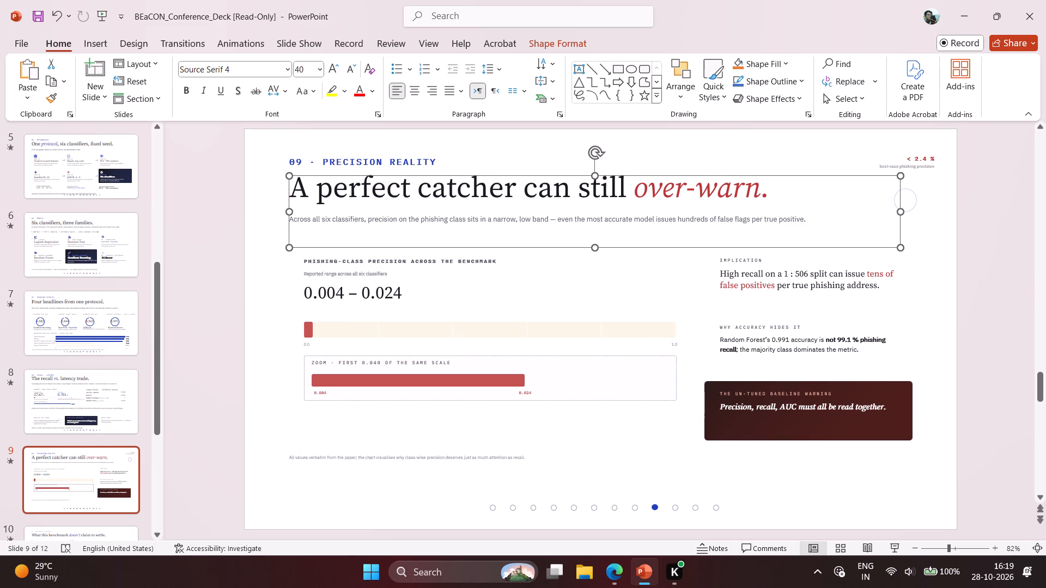
pyautogui.click(276, 222)
pyautogui.click(287, 220)
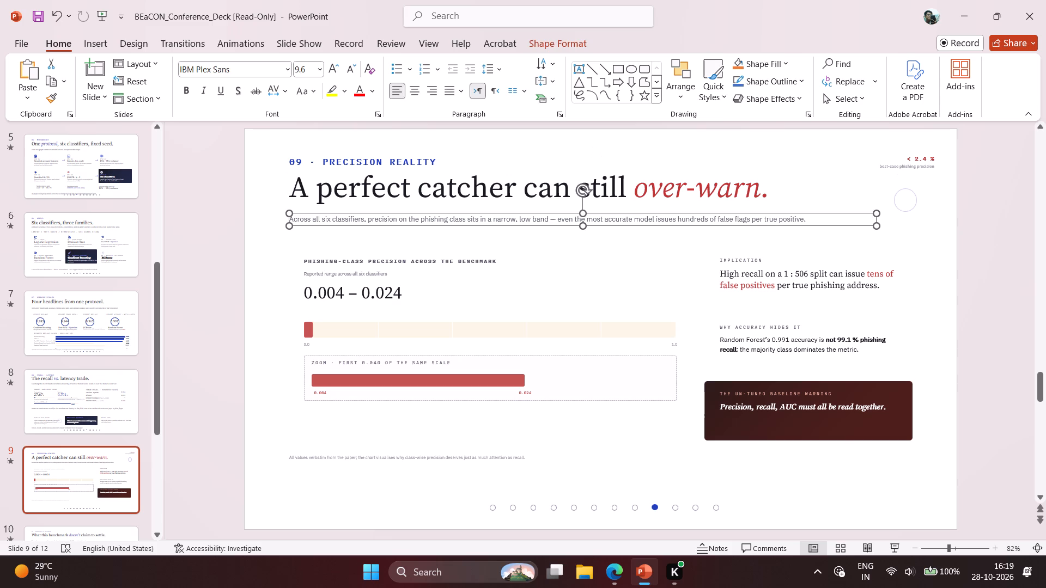
pyautogui.click(320, 70)
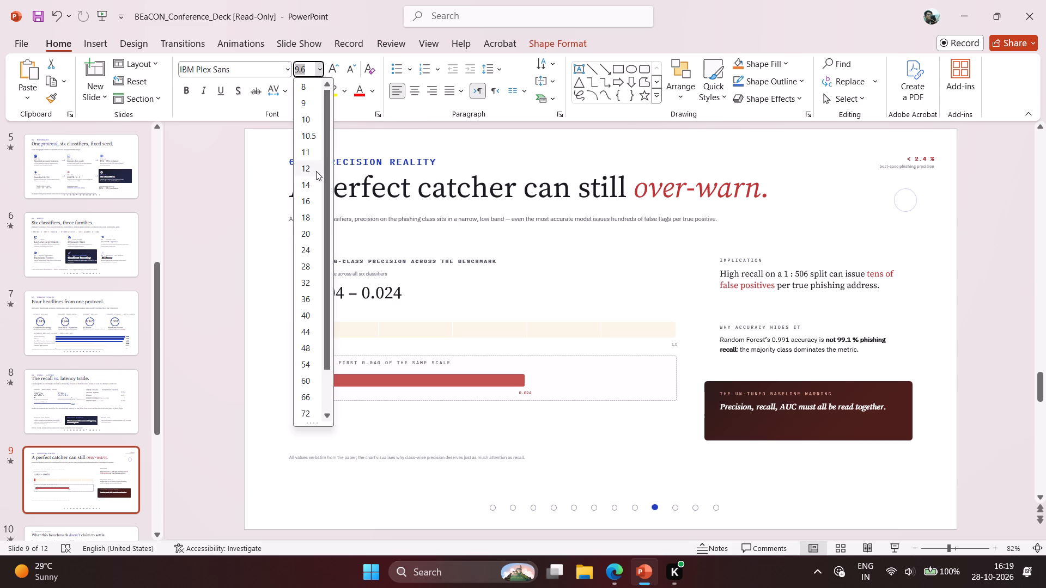
pyautogui.click(314, 205)
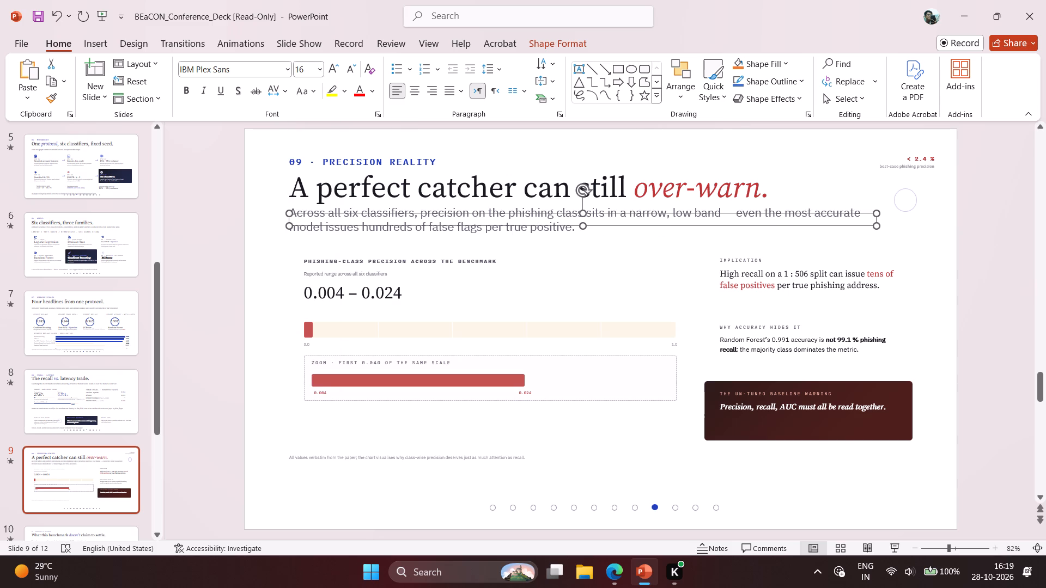
pyautogui.moveTo(583, 225); pyautogui.dragTo(586, 240)
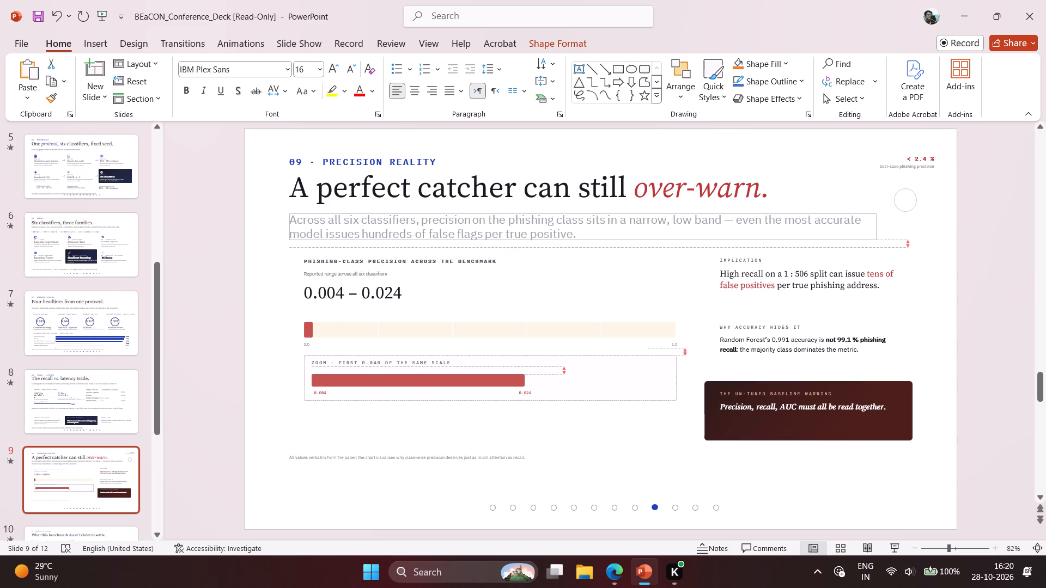
pyautogui.moveTo(586, 240); pyautogui.dragTo(588, 244)
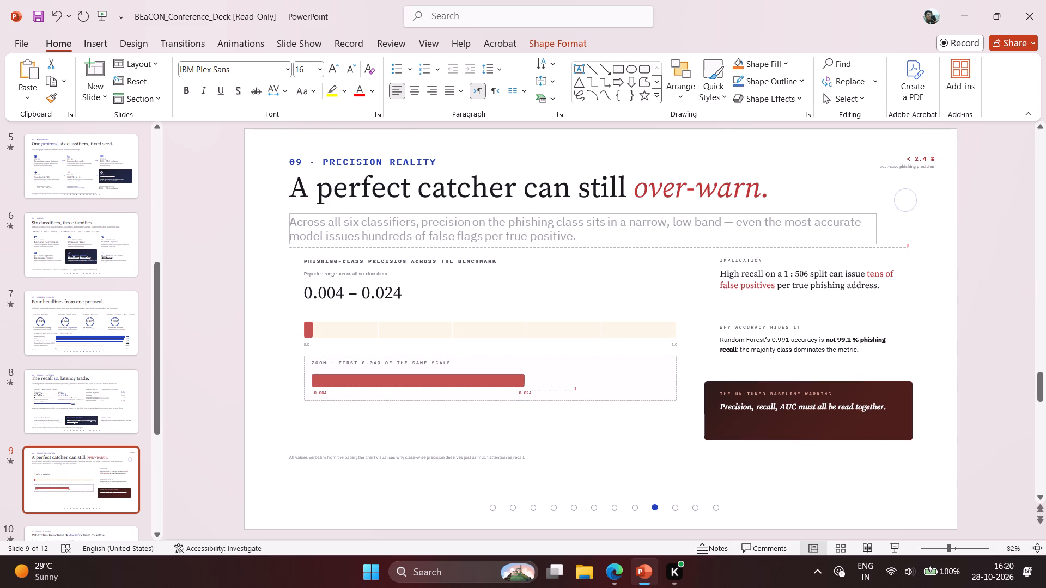
pyautogui.moveTo(588, 244); pyautogui.dragTo(589, 245)
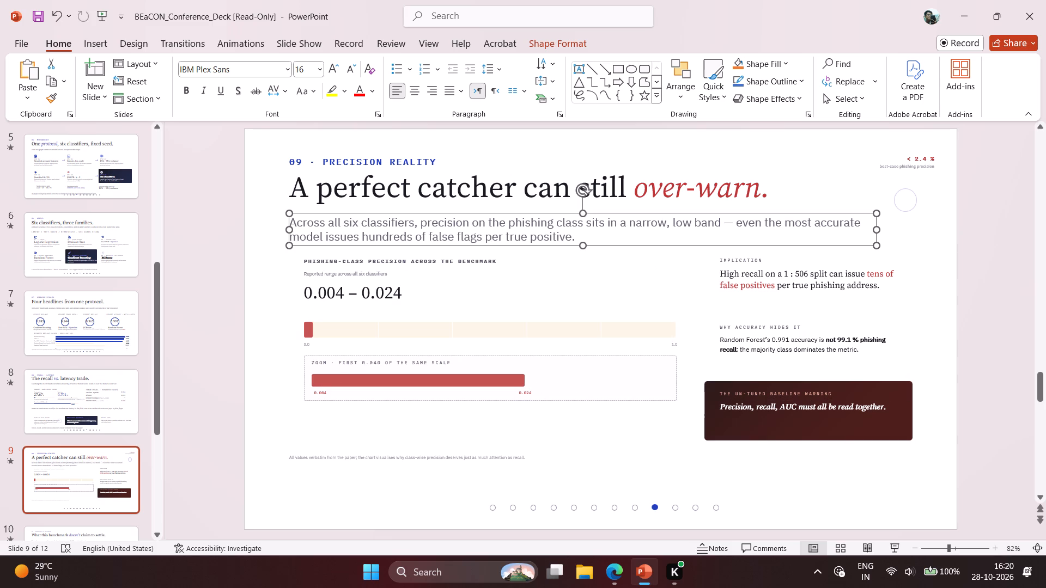
pyautogui.click(283, 260)
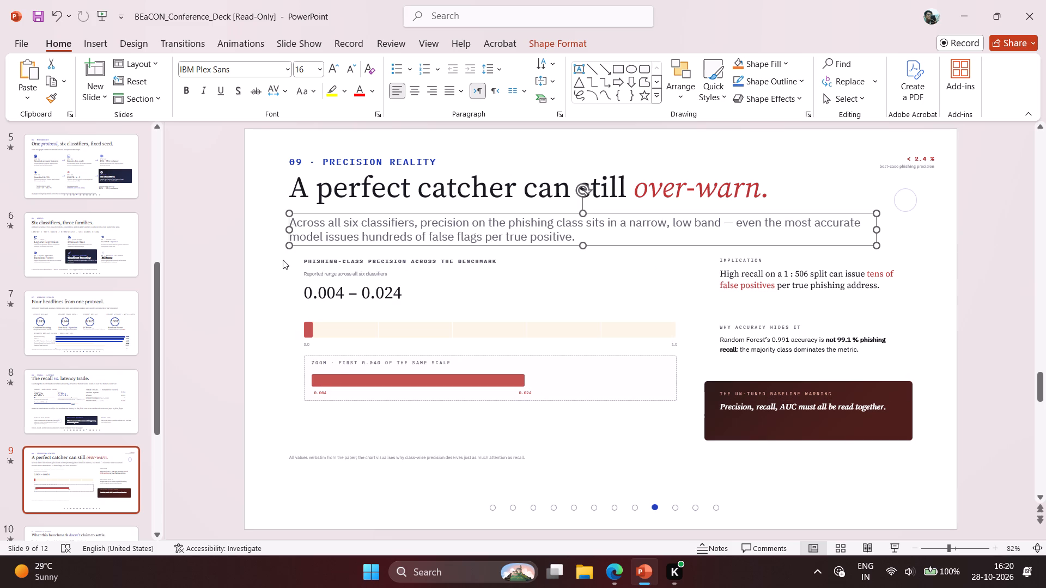
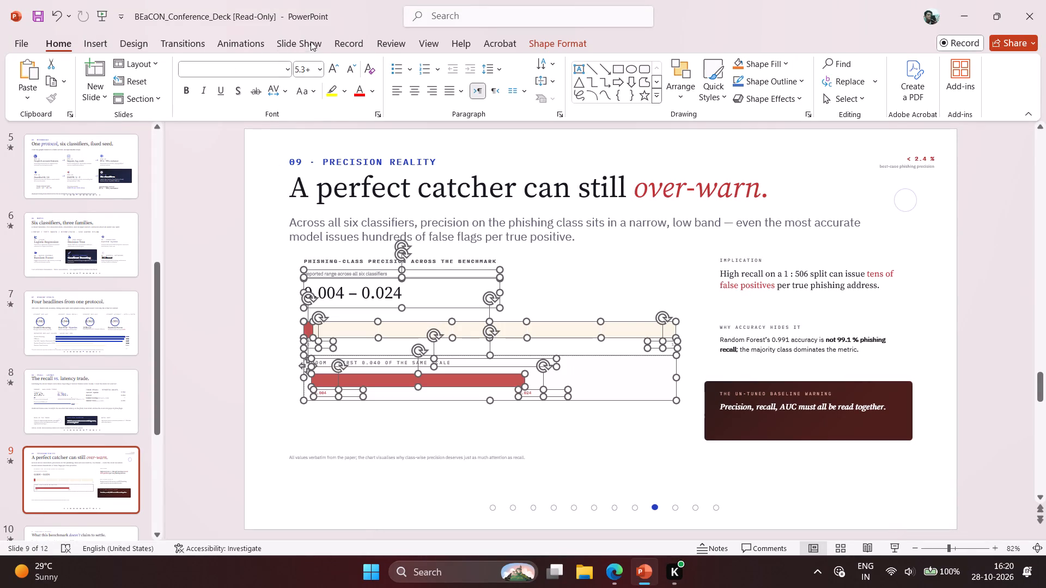
# Enlarge all the selected precision range and bar chart texts on slide 9 together until the smallest reaches 8 pt.
pyautogui.click(333, 63)
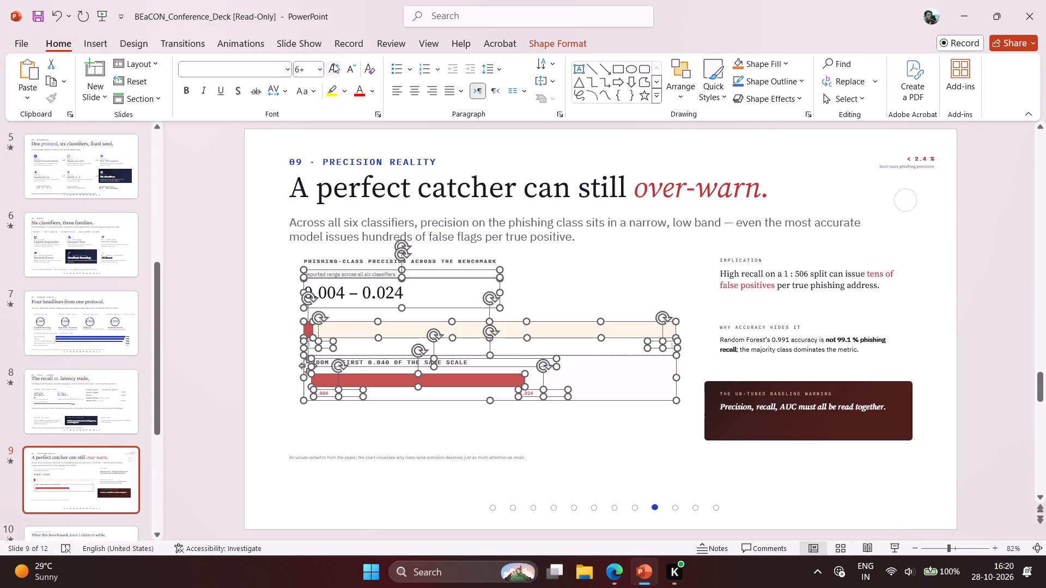
pyautogui.click(333, 63)
pyautogui.click(333, 63)
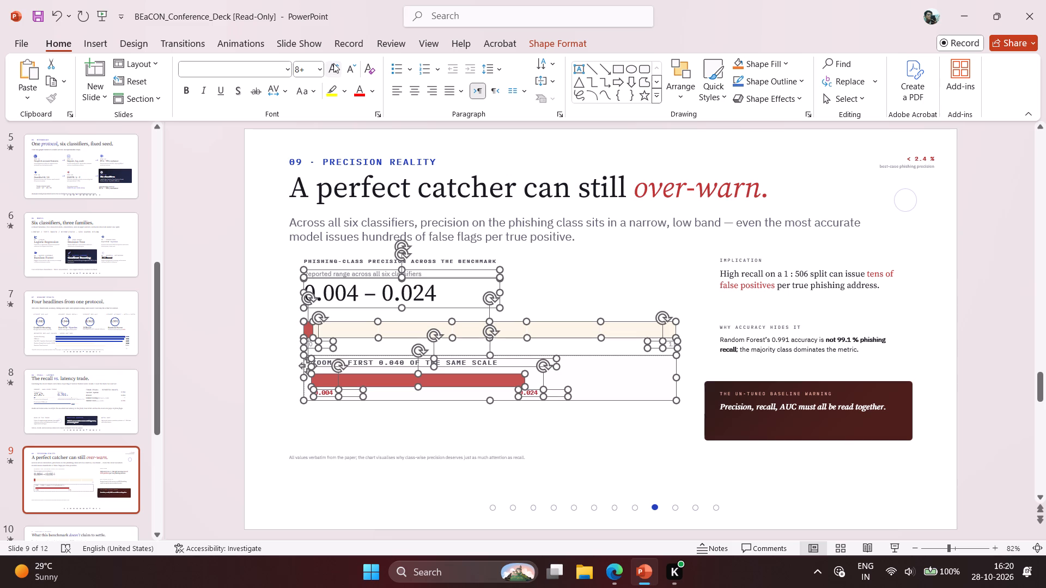
pyautogui.click(272, 207)
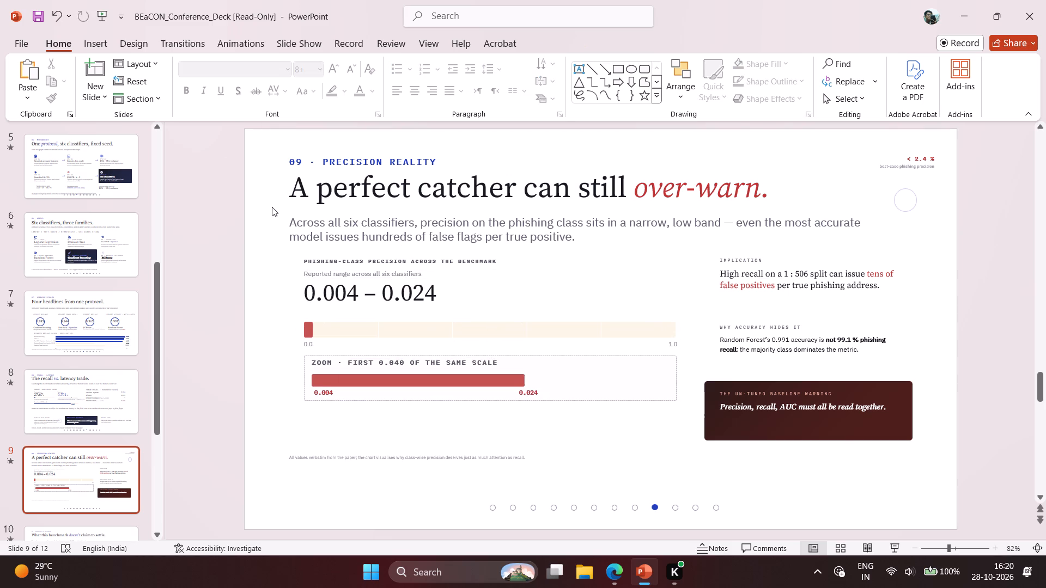
# Set the heading "Phishing-class precision across the benchmark" to 11 pt and extend its text box slightly downward.
pyautogui.click(328, 259)
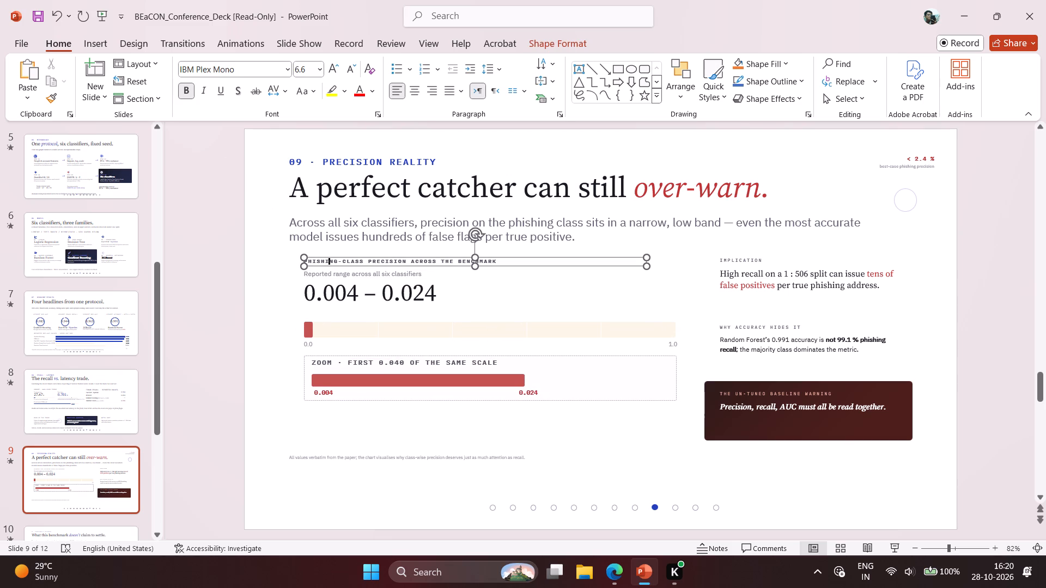
pyautogui.click(335, 255)
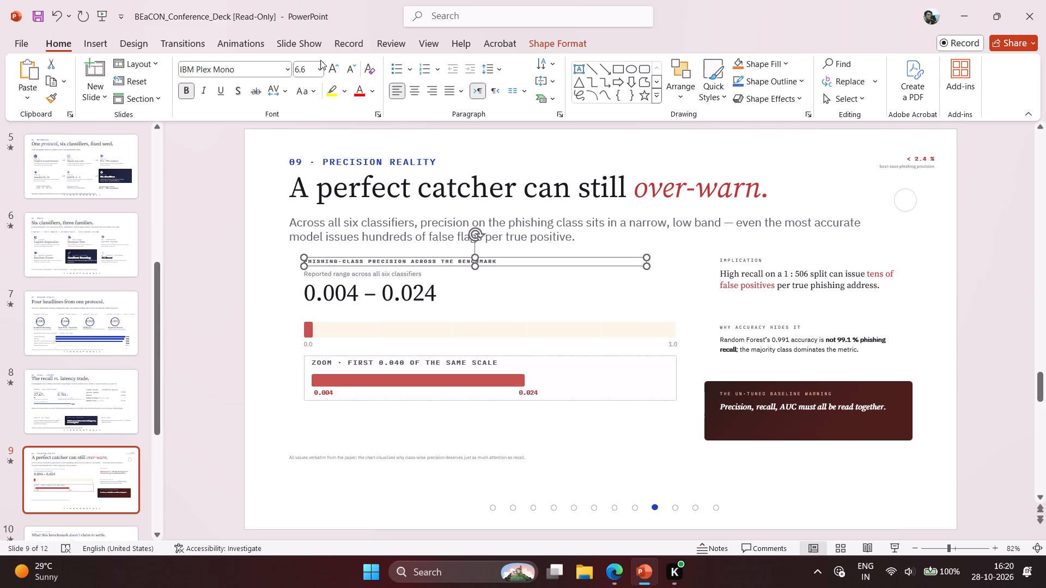
pyautogui.click(328, 62)
pyautogui.click(328, 62)
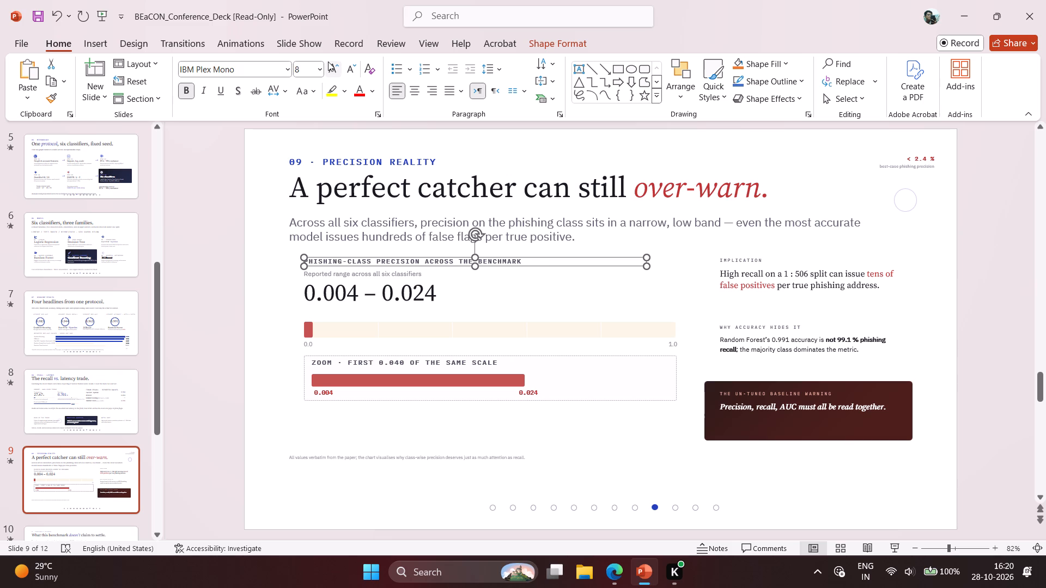
pyautogui.click(328, 62)
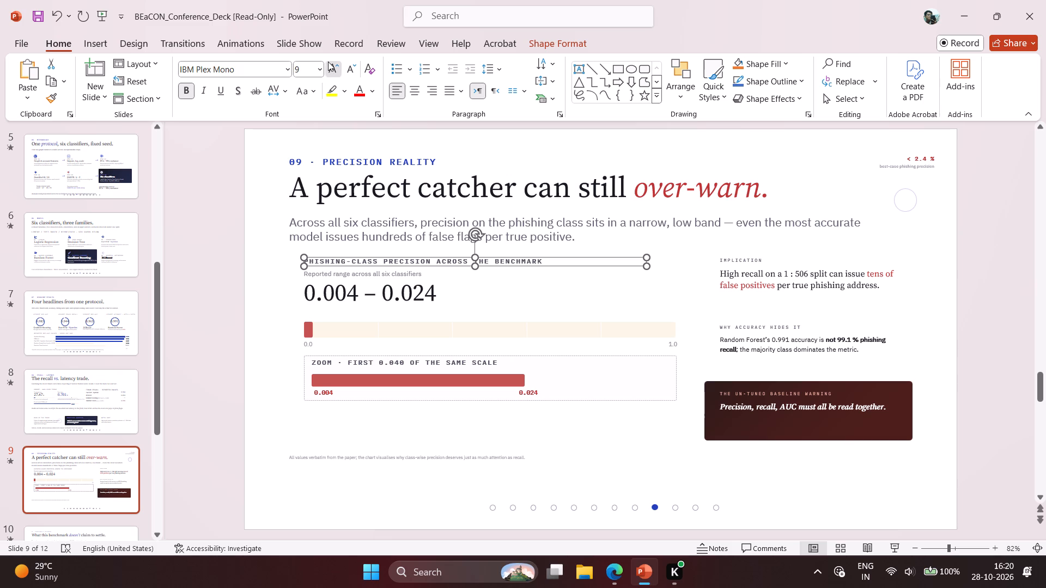
pyautogui.click(328, 62)
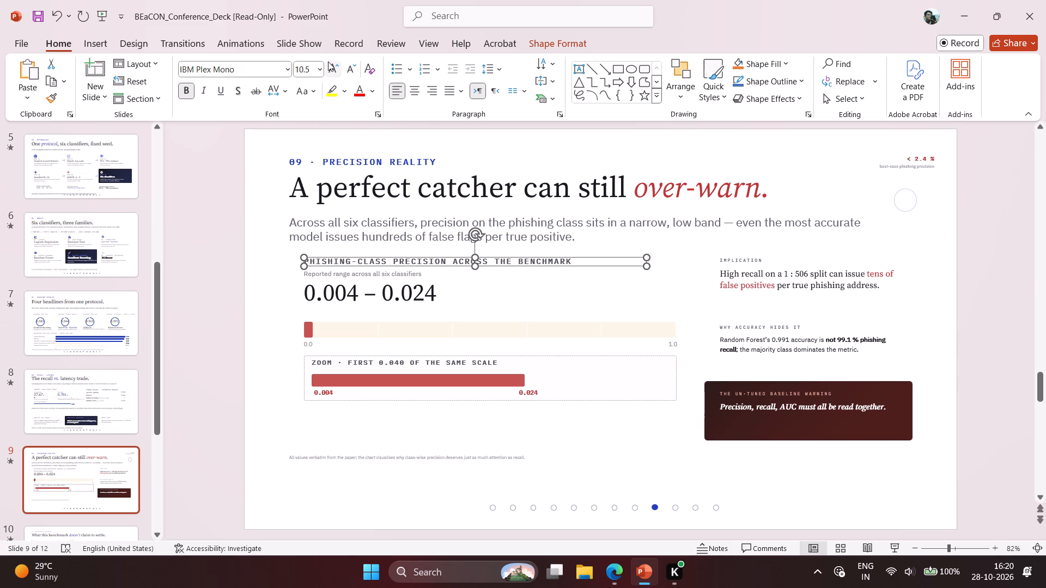
pyautogui.click(328, 62)
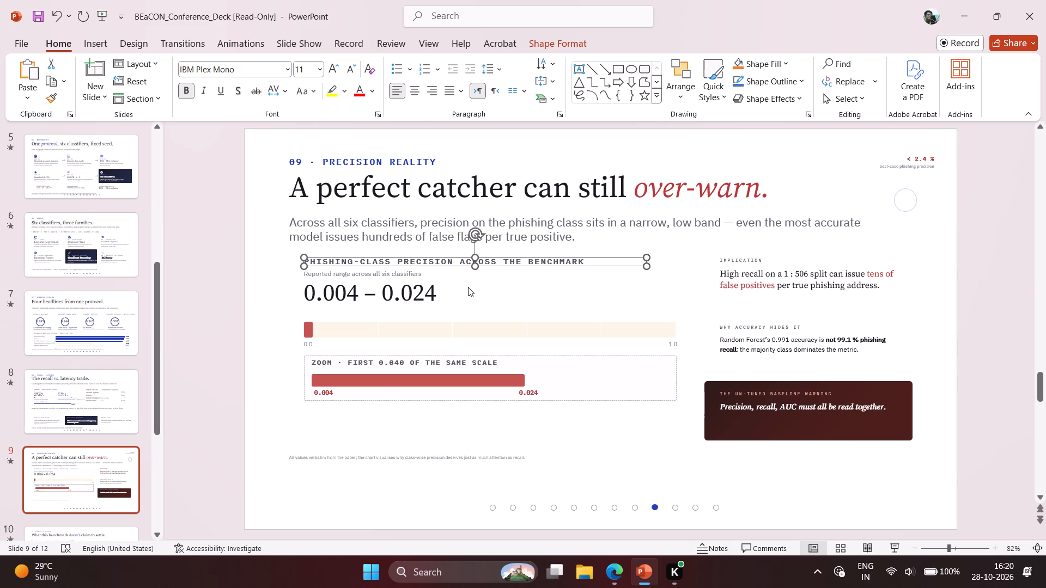
pyautogui.click(476, 269)
# Set the line "Reported range across all six classifiers" to 12 pt.
pyautogui.click(319, 271)
pyautogui.click(324, 273)
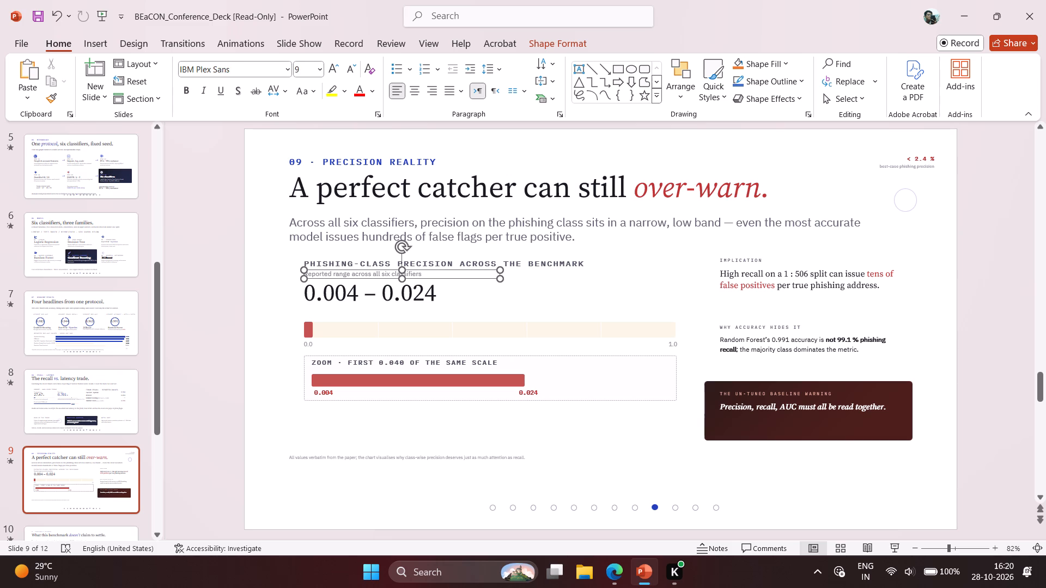
pyautogui.click(329, 279)
pyautogui.click(332, 73)
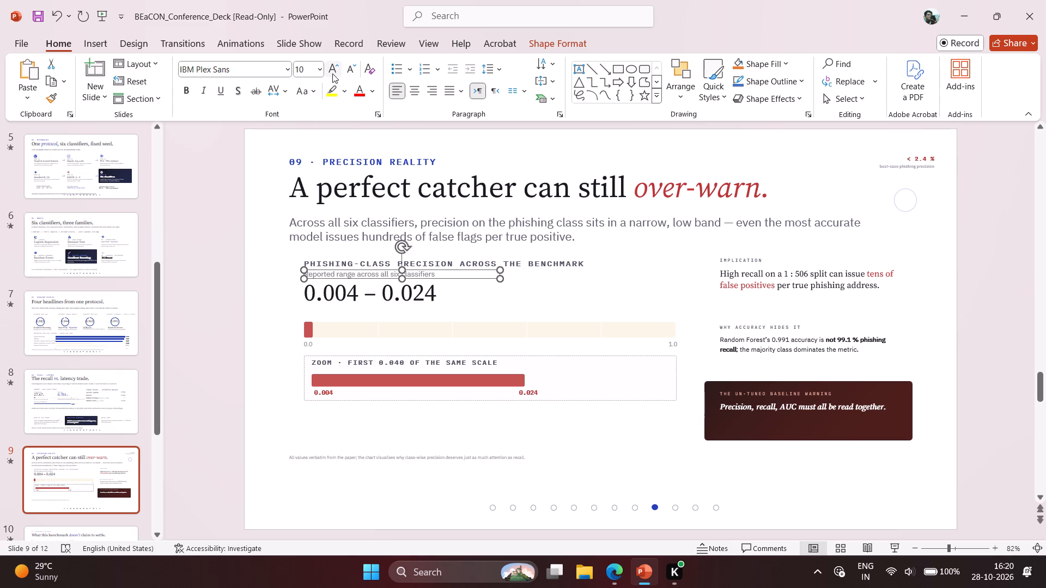
pyautogui.click(332, 73)
pyautogui.click(332, 73)
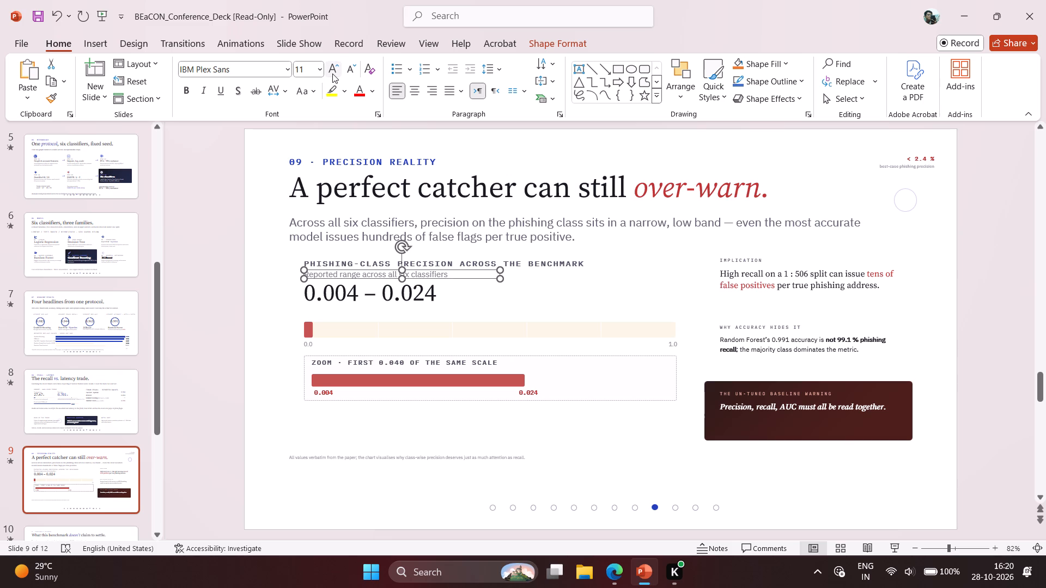
pyautogui.click(332, 73)
pyautogui.click(332, 73)
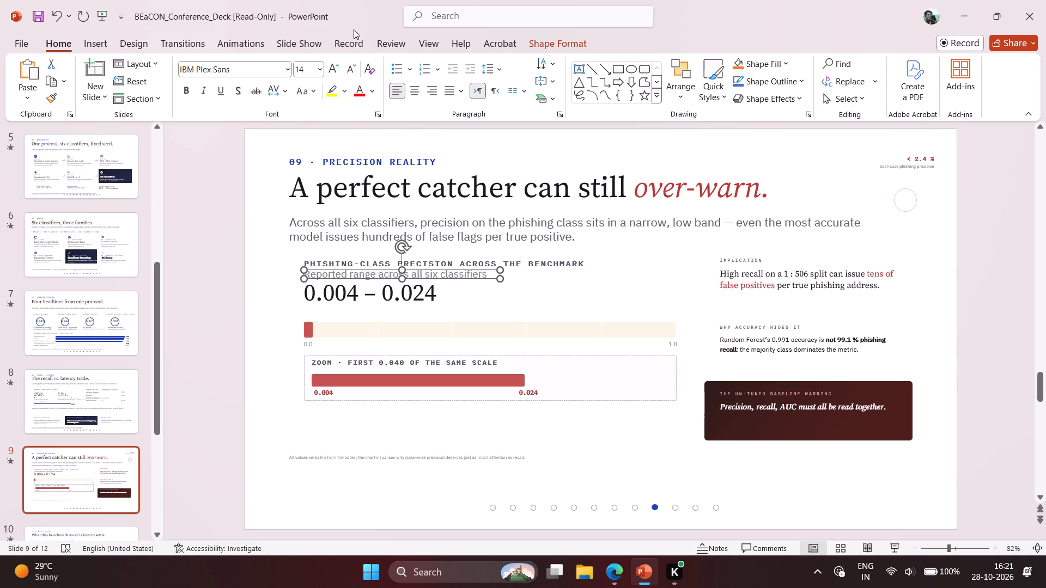
pyautogui.click(352, 63)
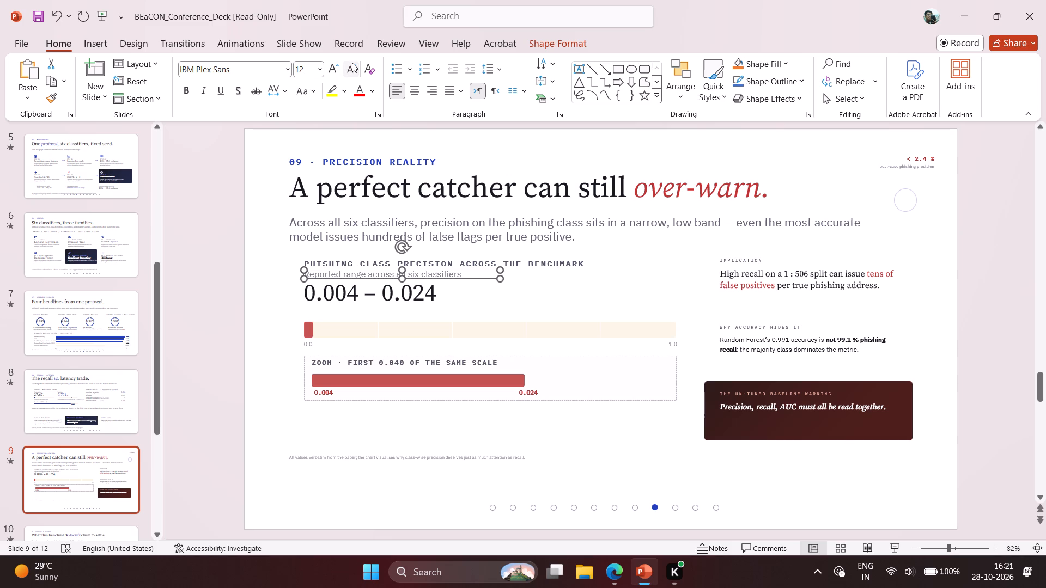
pyautogui.click(352, 63)
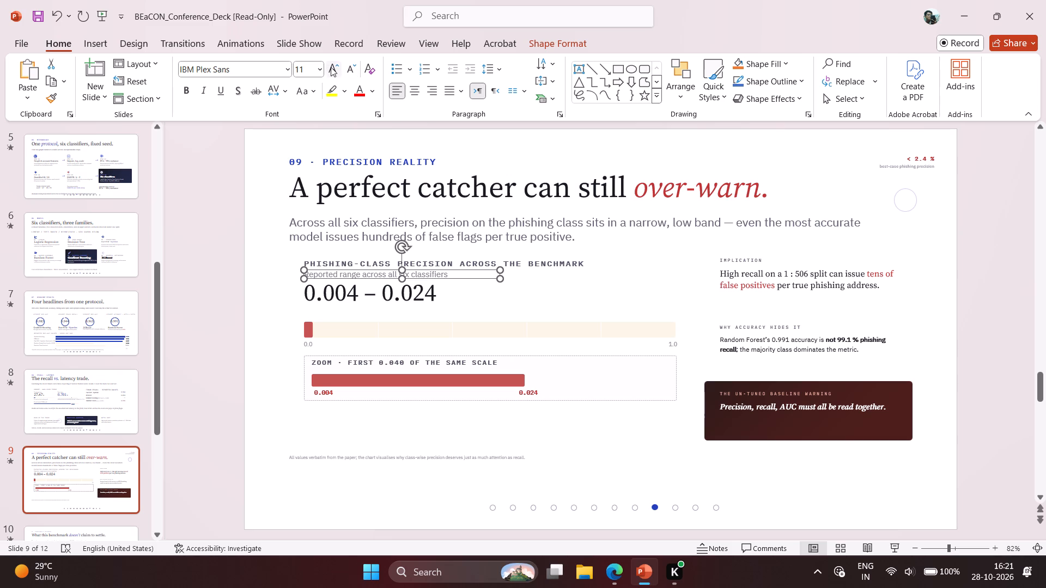
pyautogui.click(327, 69)
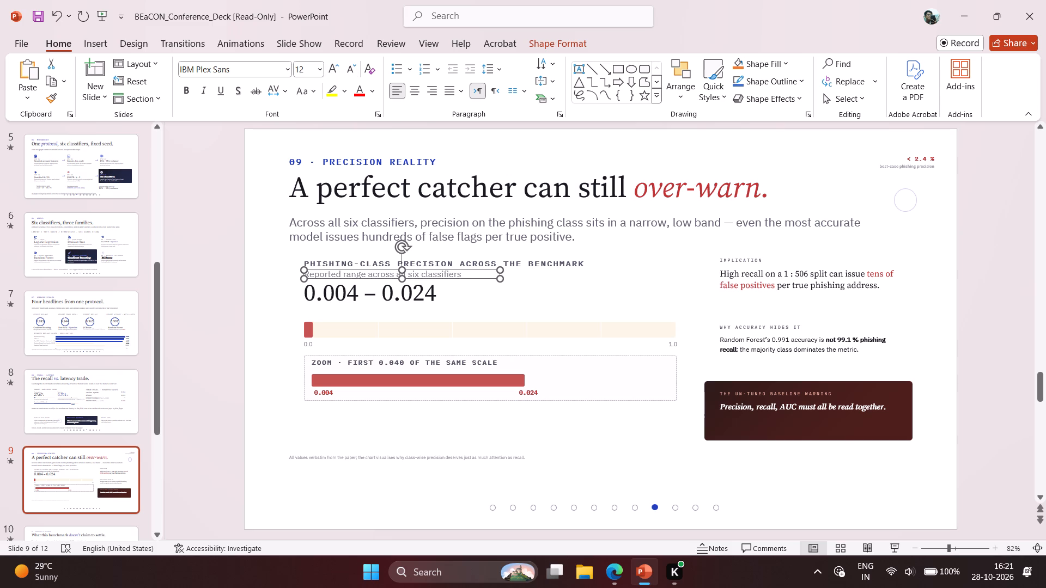
# Move the "0.004 – 0.024" range figure slightly down and set it to 36 pt.
pyautogui.click(348, 281)
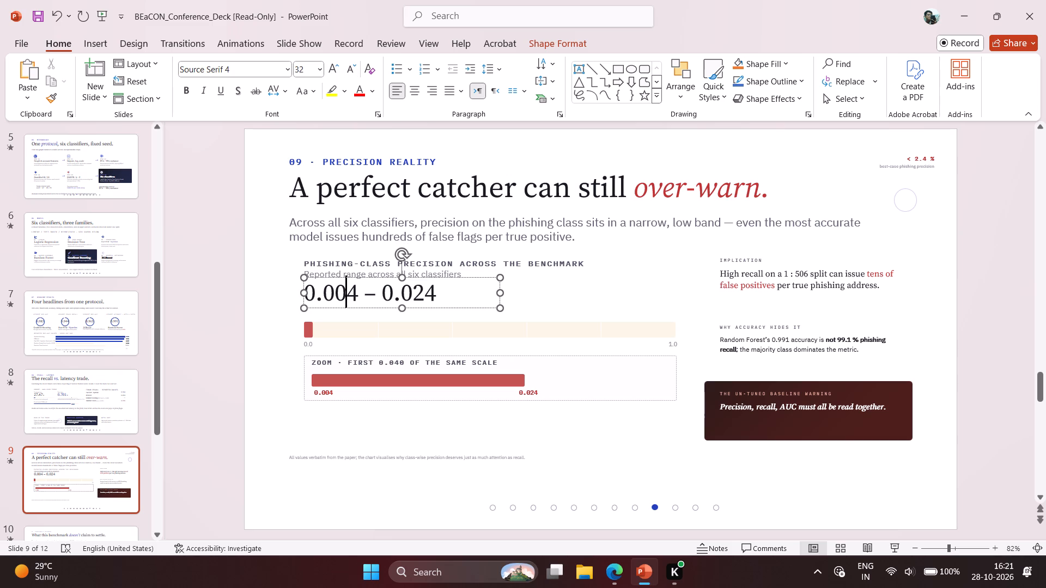
pyautogui.click(360, 308)
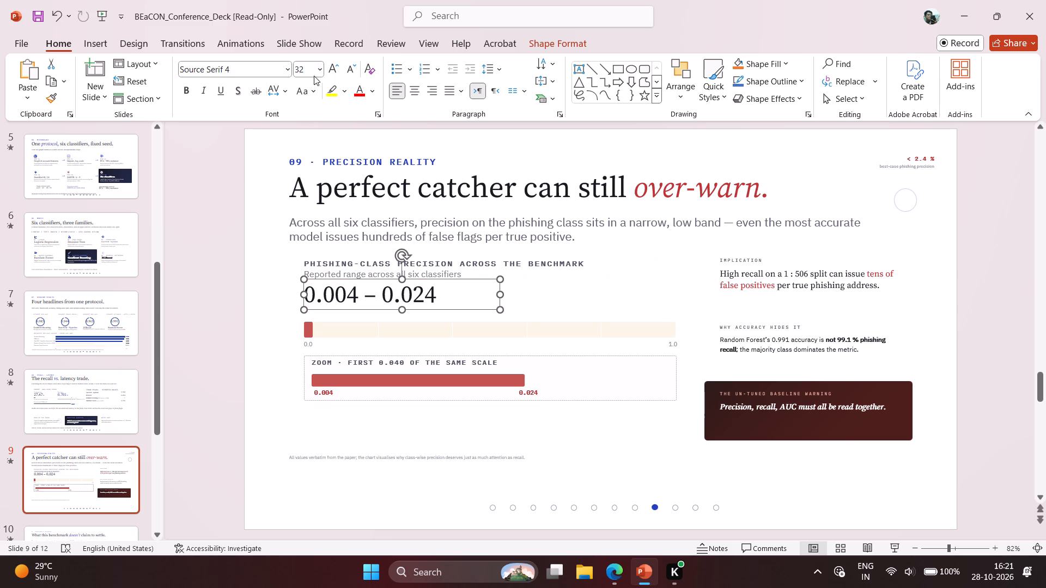
pyautogui.click(329, 74)
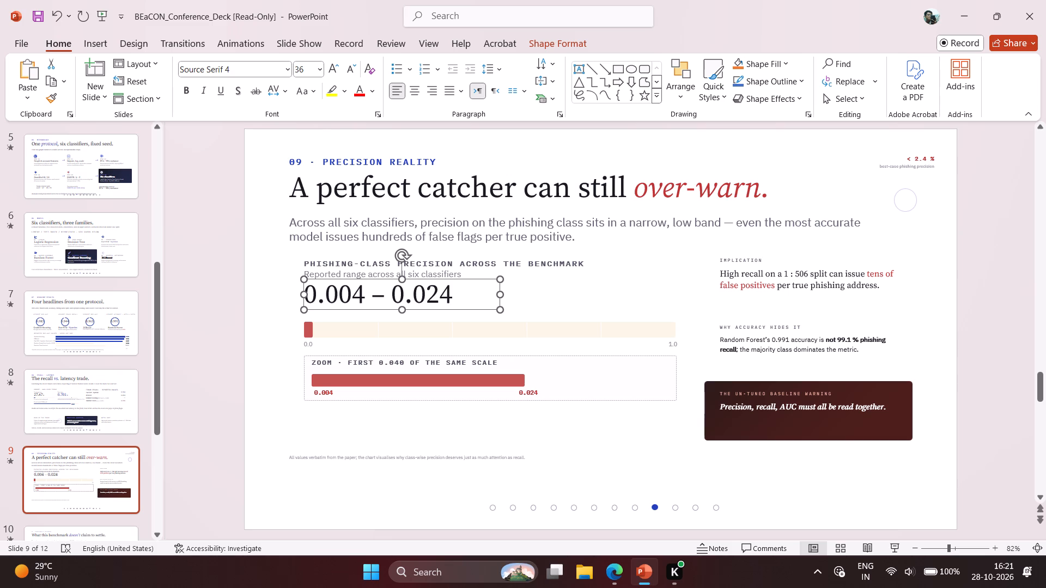
pyautogui.click(295, 322)
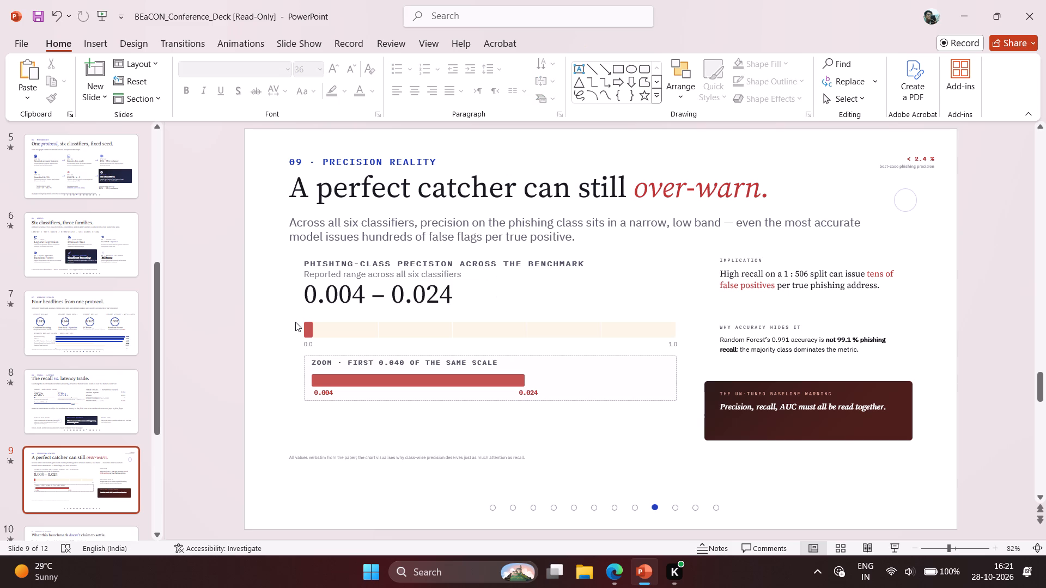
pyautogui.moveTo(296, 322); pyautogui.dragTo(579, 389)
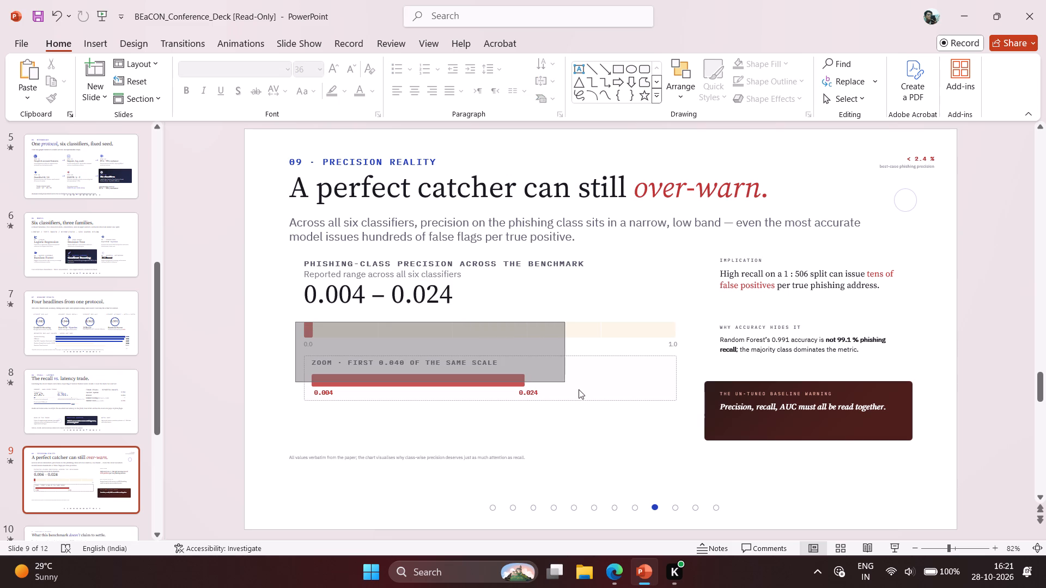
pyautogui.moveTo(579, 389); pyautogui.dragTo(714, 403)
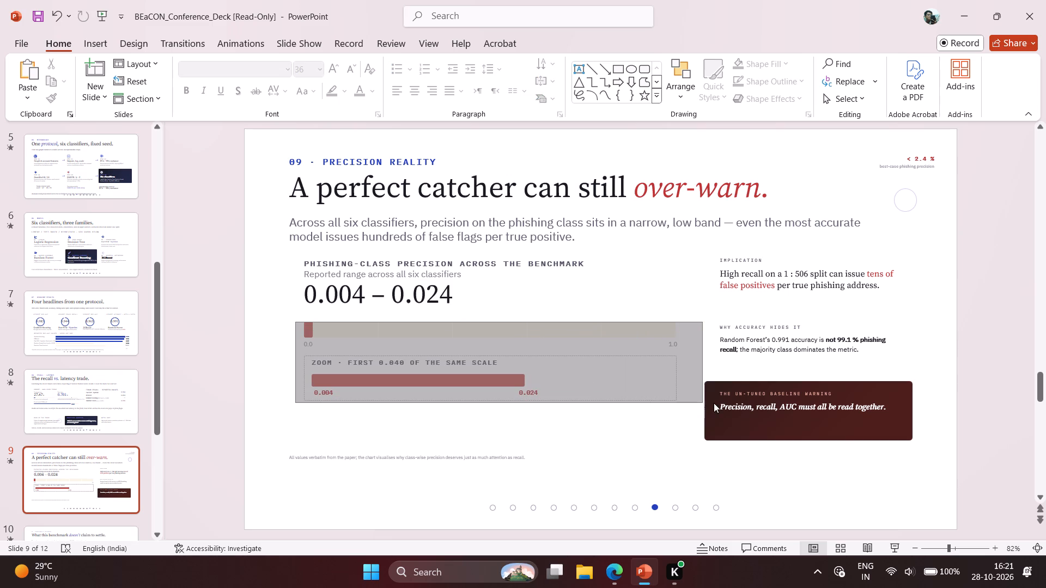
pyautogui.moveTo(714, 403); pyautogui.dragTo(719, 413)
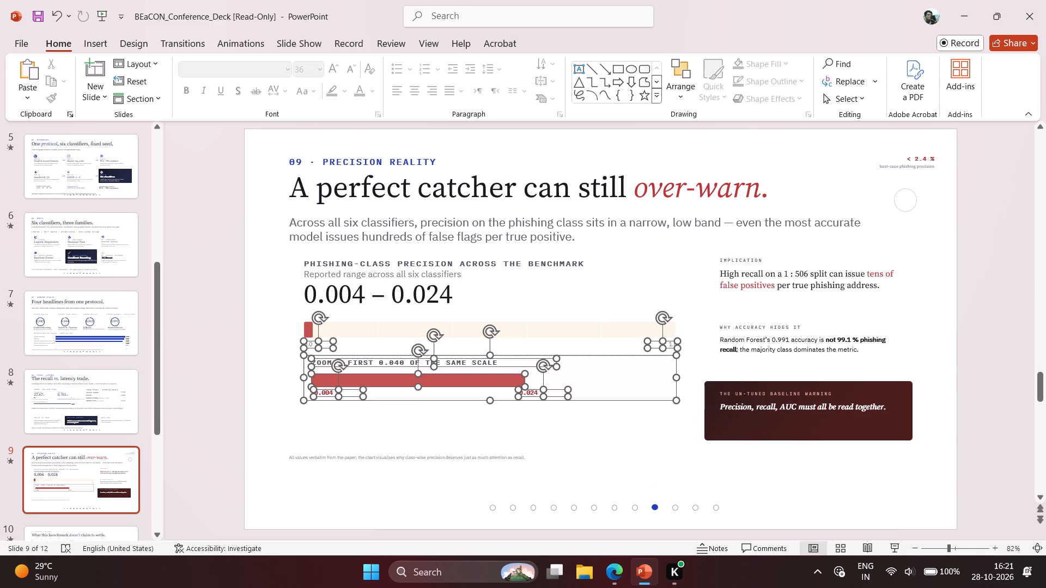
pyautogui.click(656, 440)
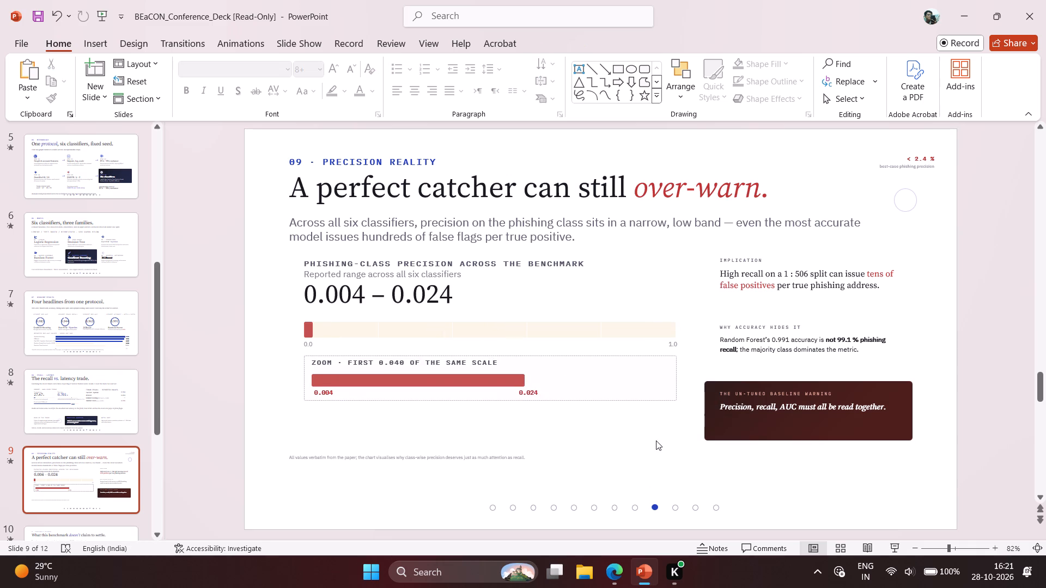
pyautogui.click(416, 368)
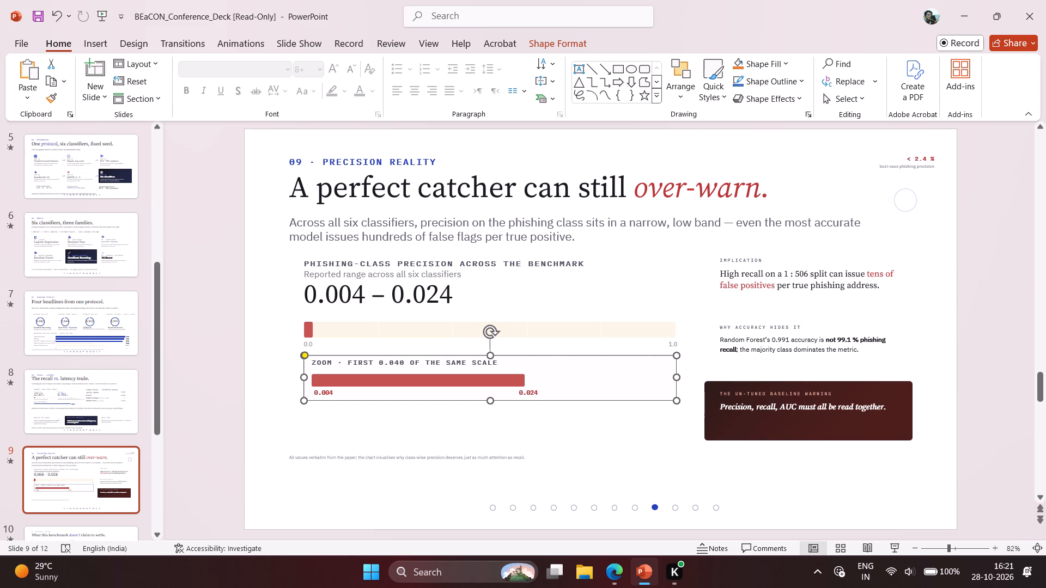
# Move the "0.004 – 0.024" figure slightly further down, clear of the "Reported range" line above it.
pyautogui.click(362, 294)
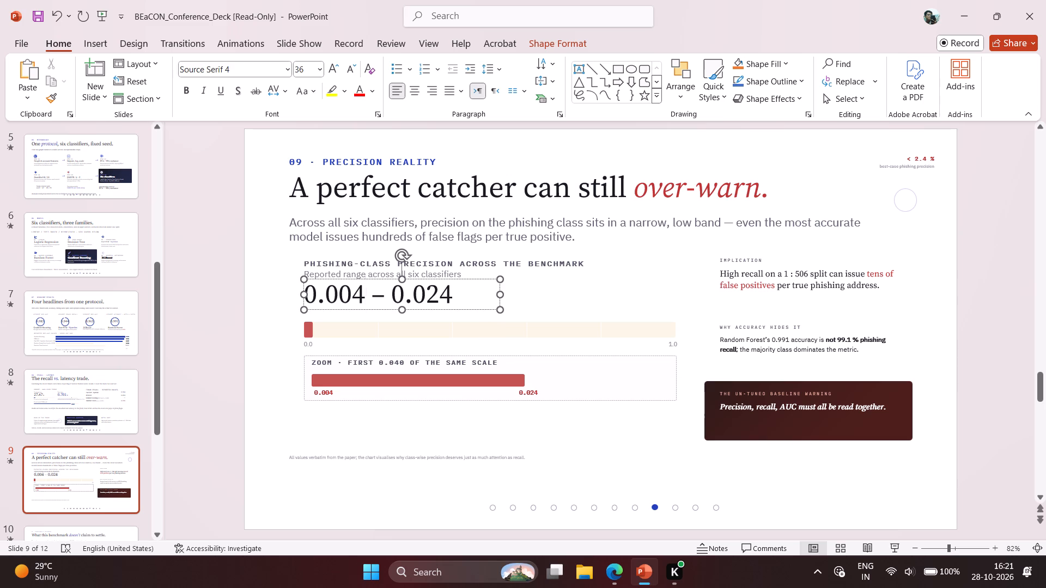
pyautogui.click(374, 308)
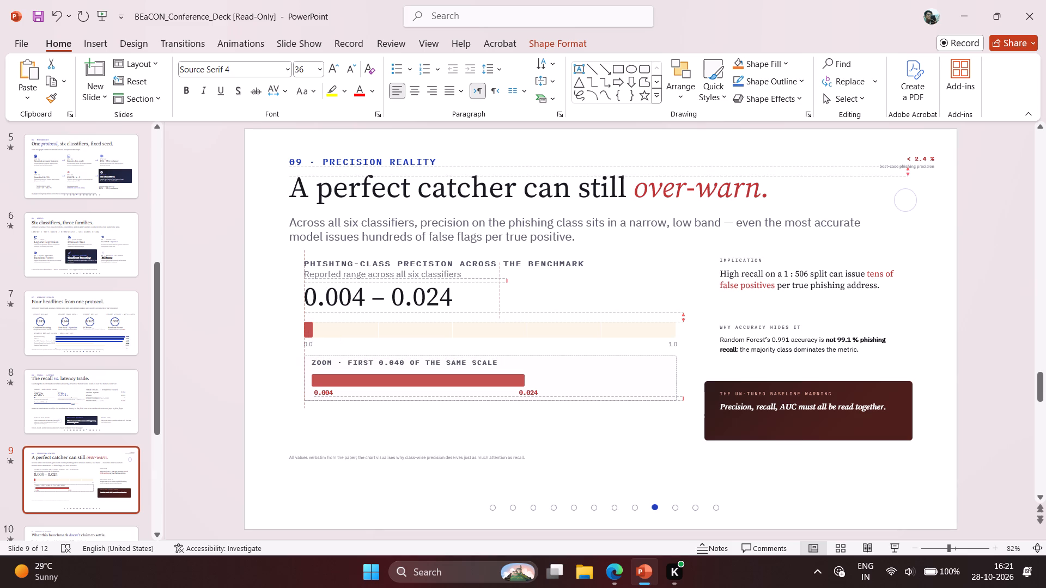
pyautogui.click(382, 421)
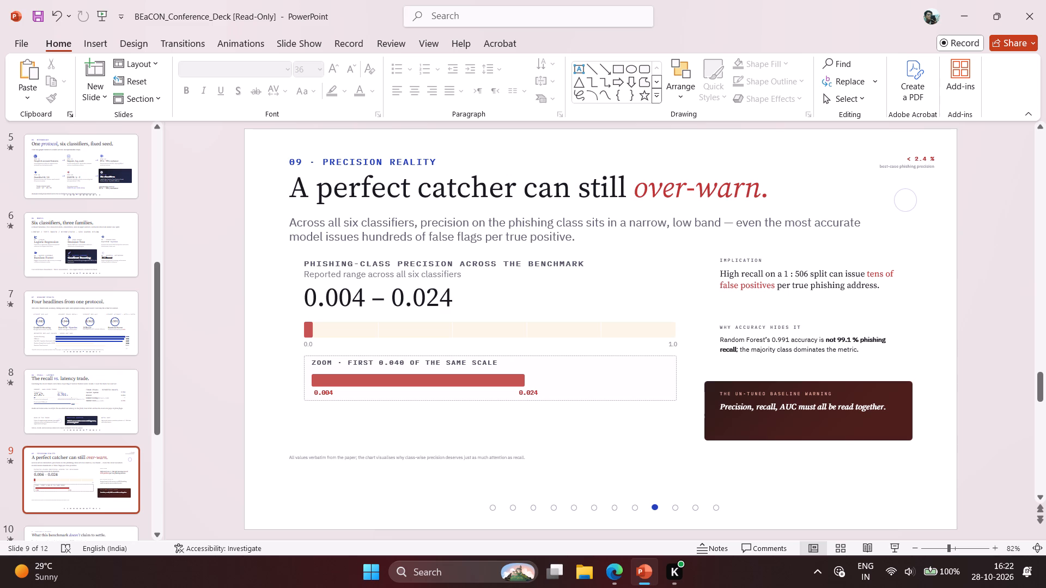
# Set the red "0.024" and "0.004" labels beneath the zoomed bar to 10 pt each.
pyautogui.click(526, 391)
pyautogui.click(530, 391)
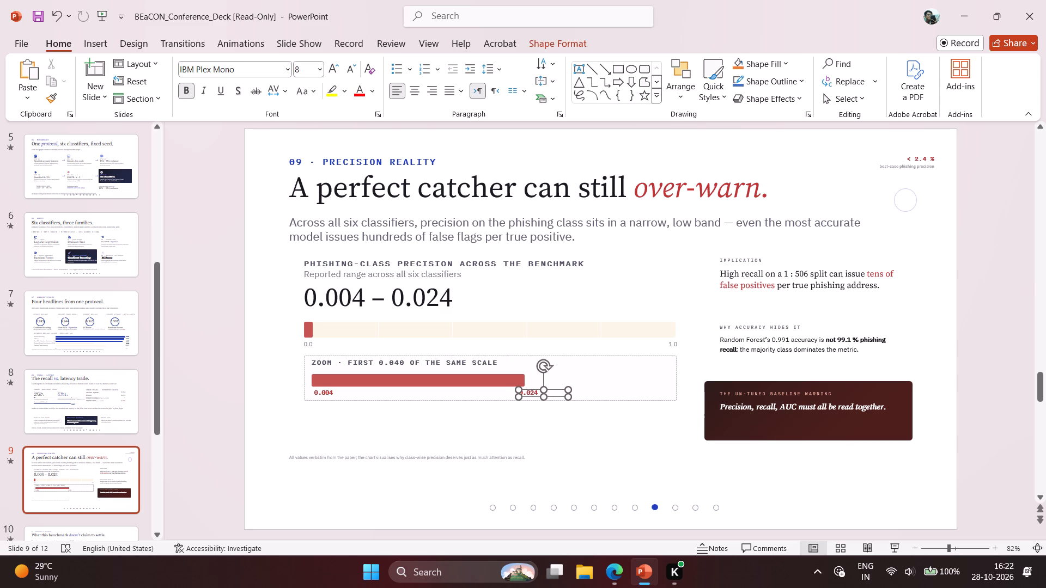
pyautogui.click(330, 73)
pyautogui.click(330, 73)
pyautogui.click(317, 393)
pyautogui.click(320, 390)
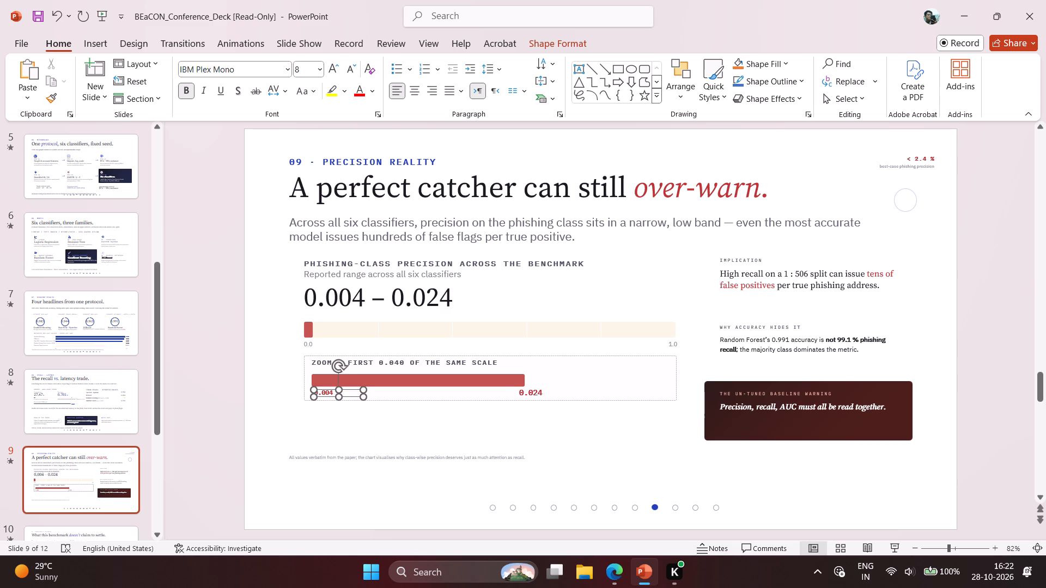
pyautogui.doubleClick(332, 76)
# Set the "All values verbatim from the paper" footnote to 12 pt and extend its text box slightly downward.
pyautogui.click(410, 450)
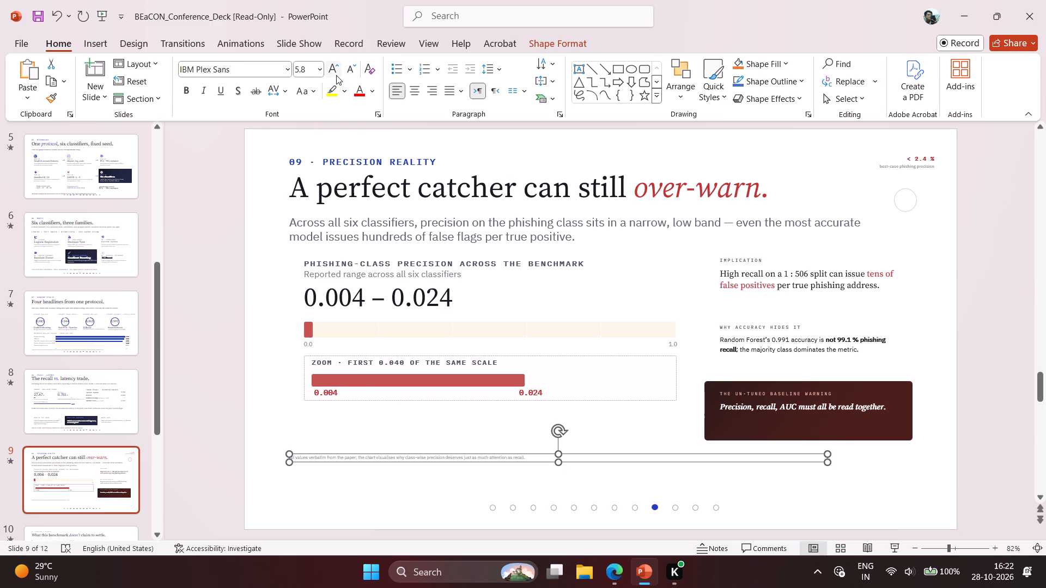
pyautogui.tripleClick(336, 75)
pyautogui.tripleClick(336, 75)
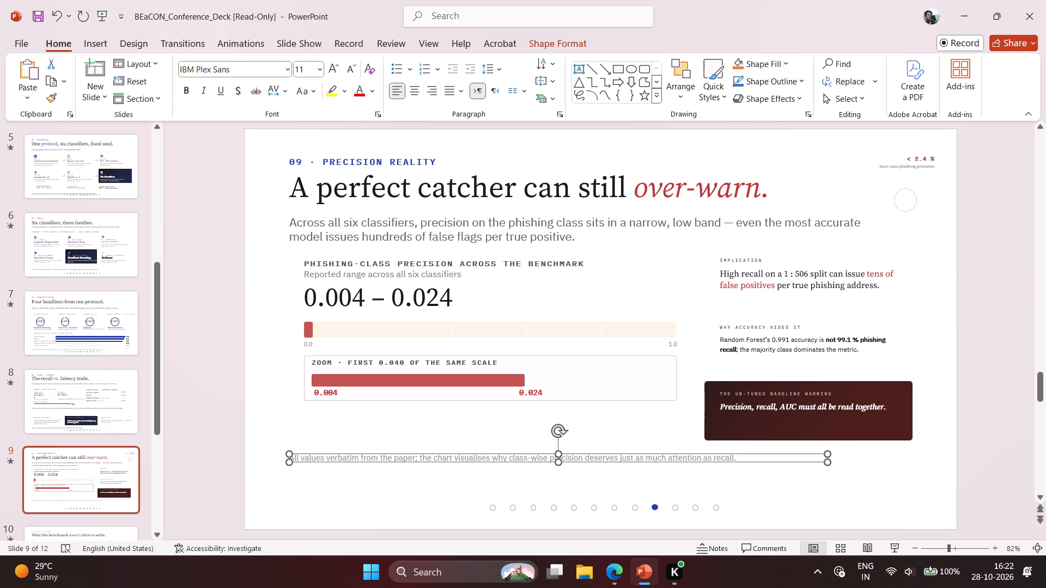
pyautogui.moveTo(558, 462); pyautogui.dragTo(559, 465)
pyautogui.moveTo(559, 465); pyautogui.dragTo(560, 468)
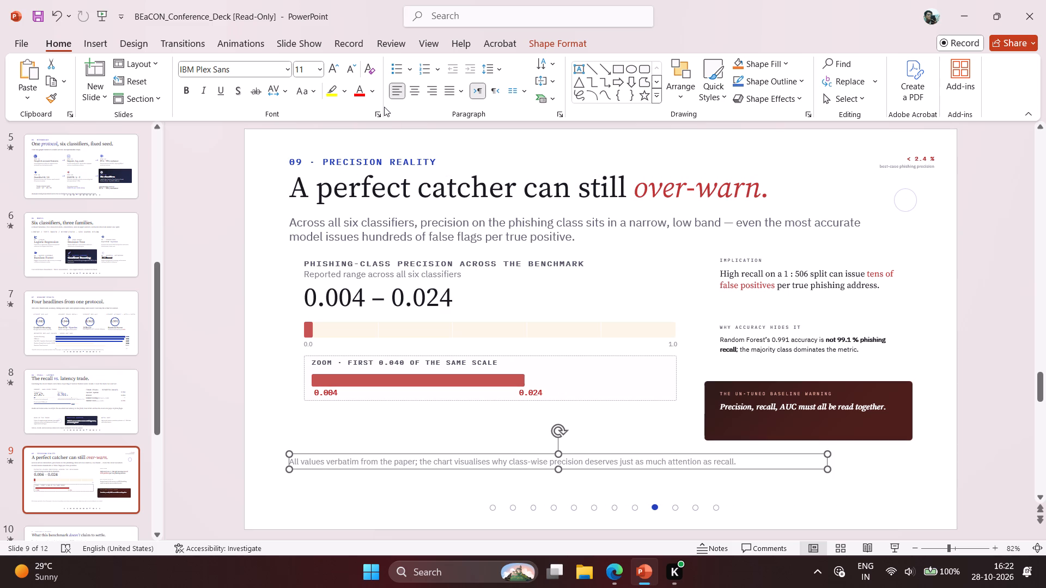
pyautogui.click(336, 70)
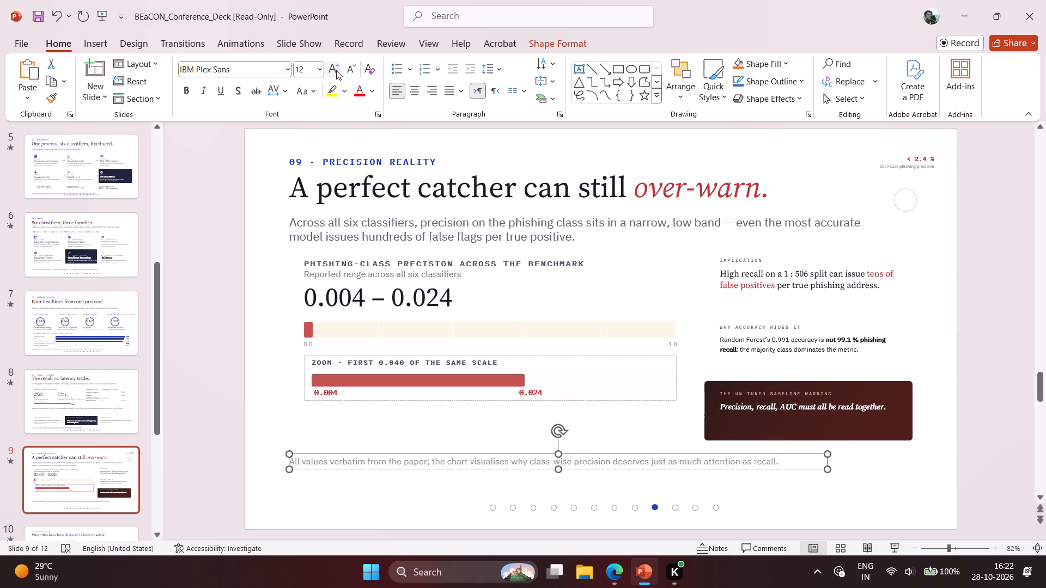
# Set the "IMPLICATION" label to 11 pt.
pyautogui.click(717, 261)
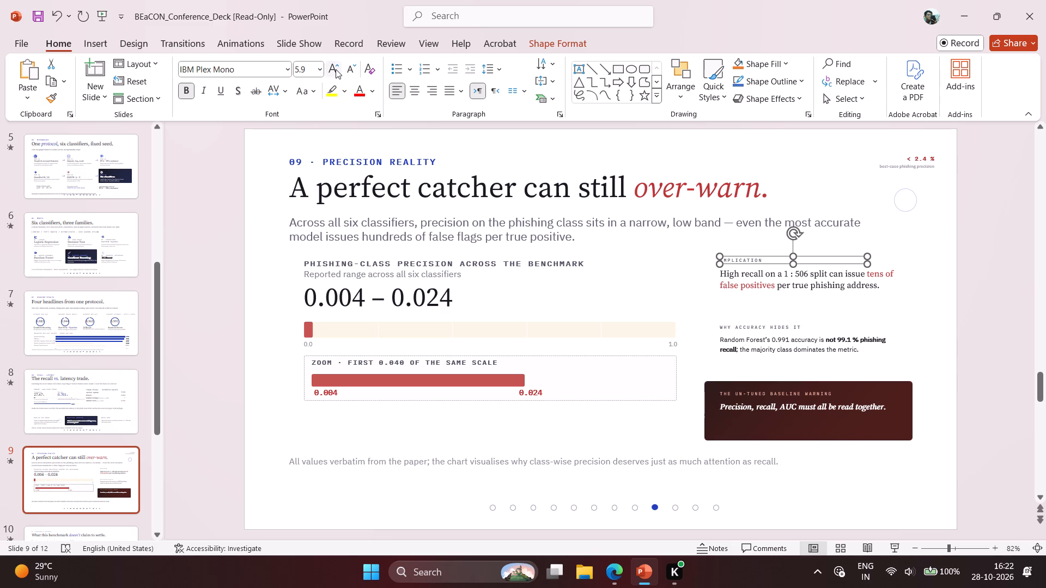
pyautogui.doubleClick(336, 69)
pyautogui.click(336, 69)
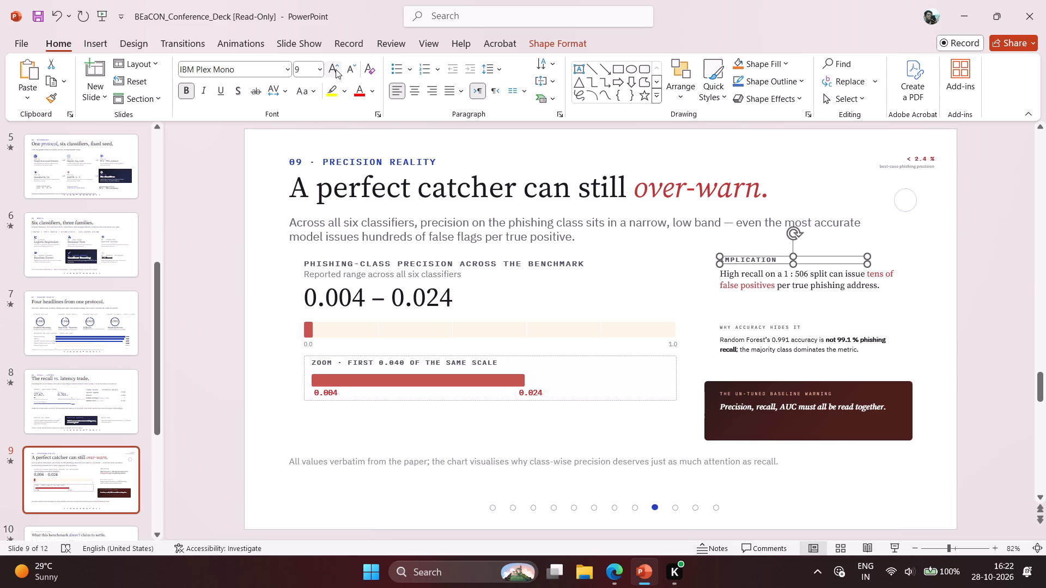
pyautogui.click(336, 69)
pyautogui.click(336, 69)
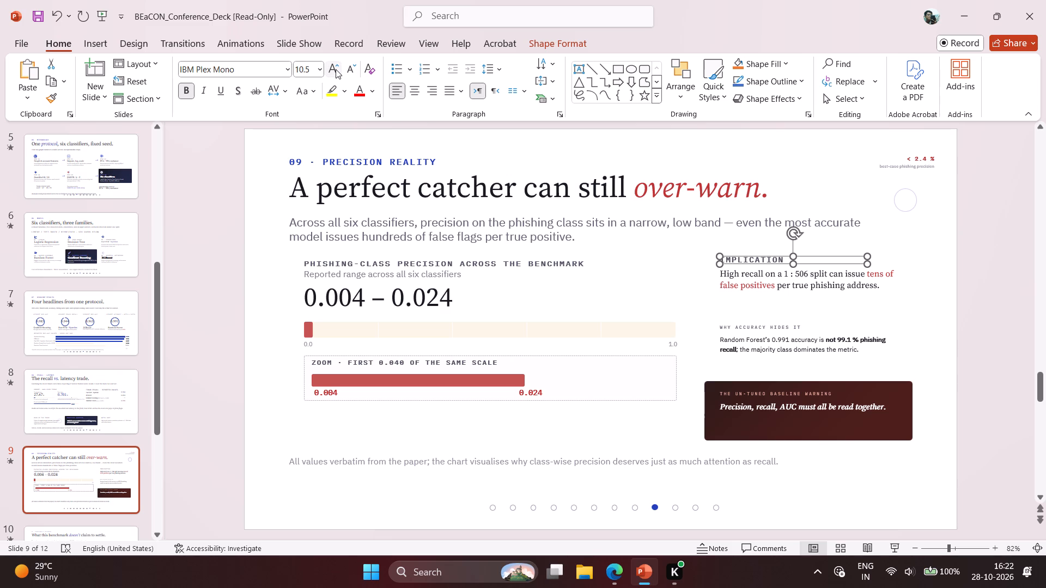
pyautogui.click(336, 69)
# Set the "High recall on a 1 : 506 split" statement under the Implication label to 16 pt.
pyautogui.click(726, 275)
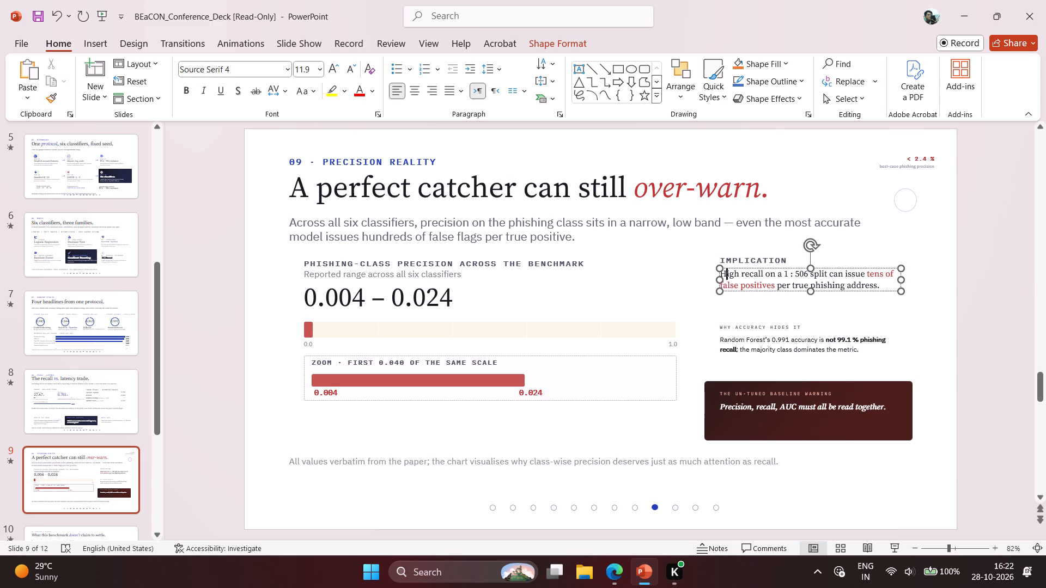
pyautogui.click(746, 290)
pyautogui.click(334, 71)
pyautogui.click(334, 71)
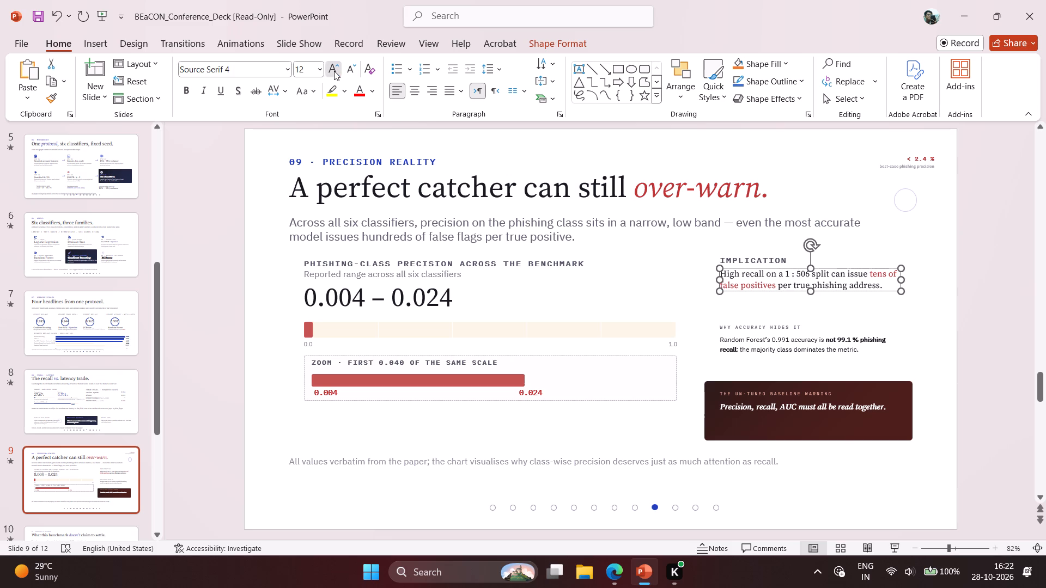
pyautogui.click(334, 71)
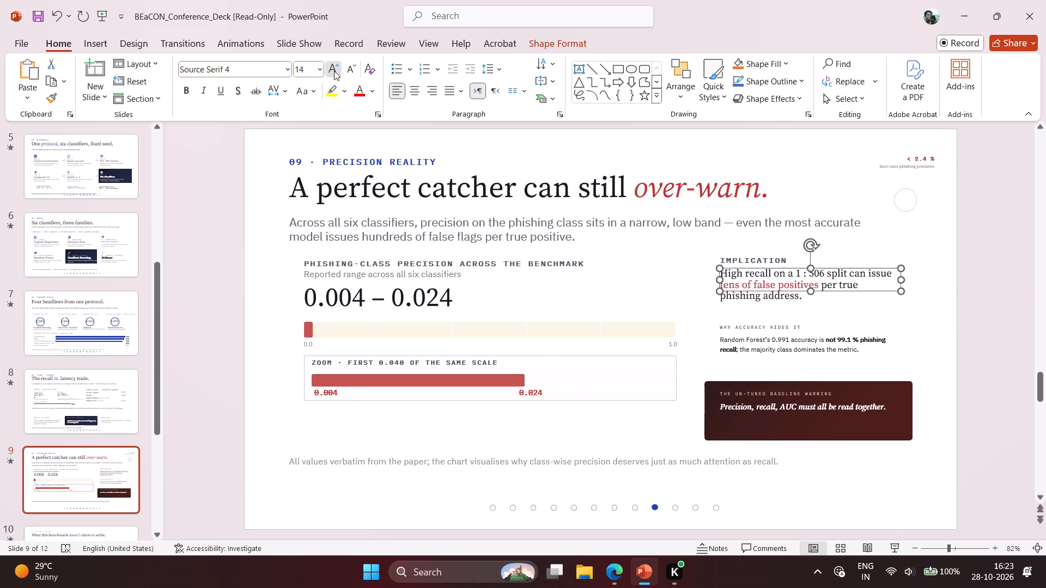
# Set the "WHY ACCURACY HIDES IT" label to 11 pt, matching the "IMPLICATION" label.
pyautogui.click(718, 326)
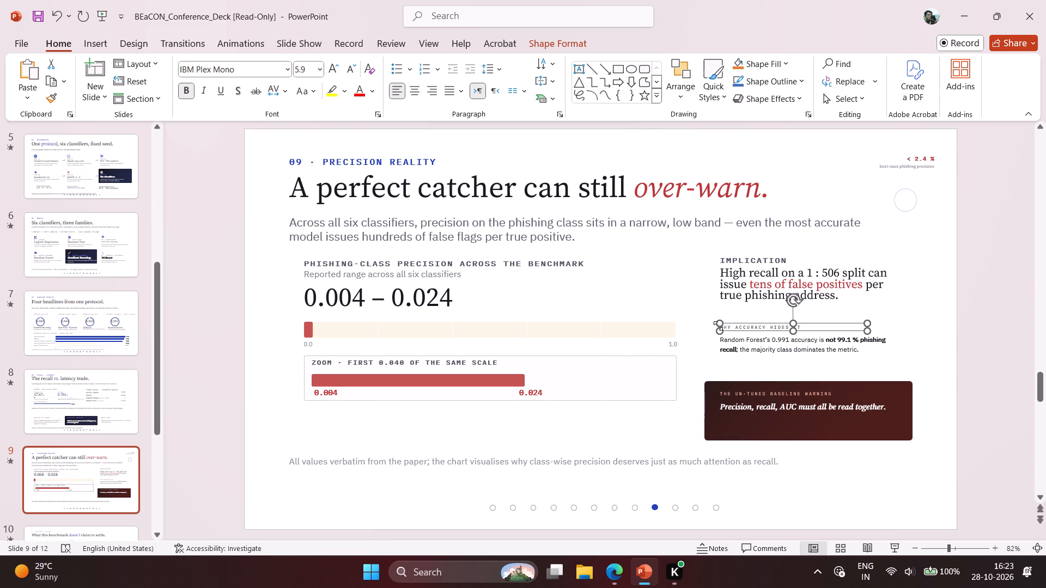
pyautogui.tripleClick(336, 71)
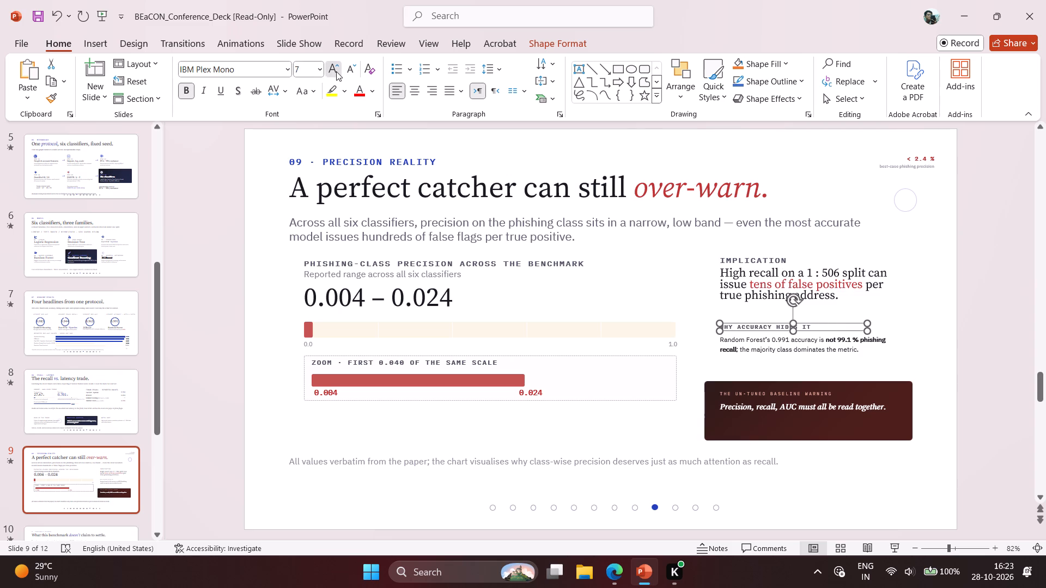
pyautogui.click(336, 71)
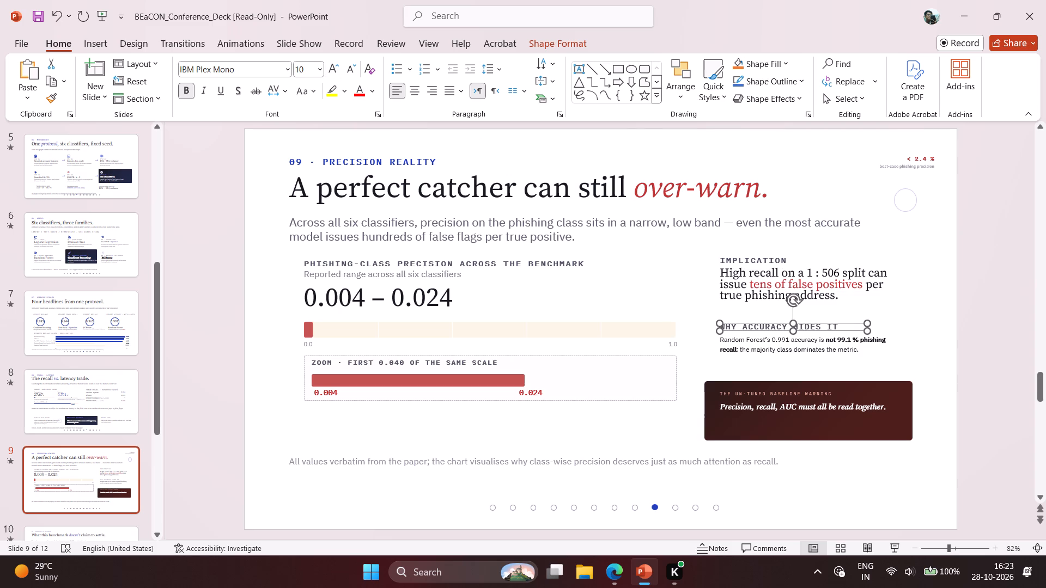
pyautogui.click(749, 260)
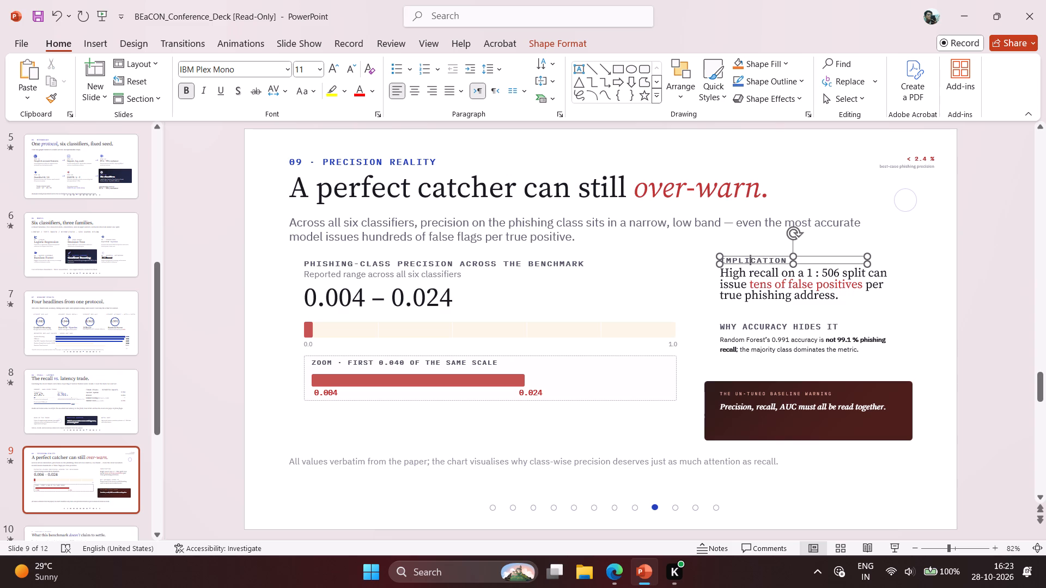
pyautogui.click(743, 320)
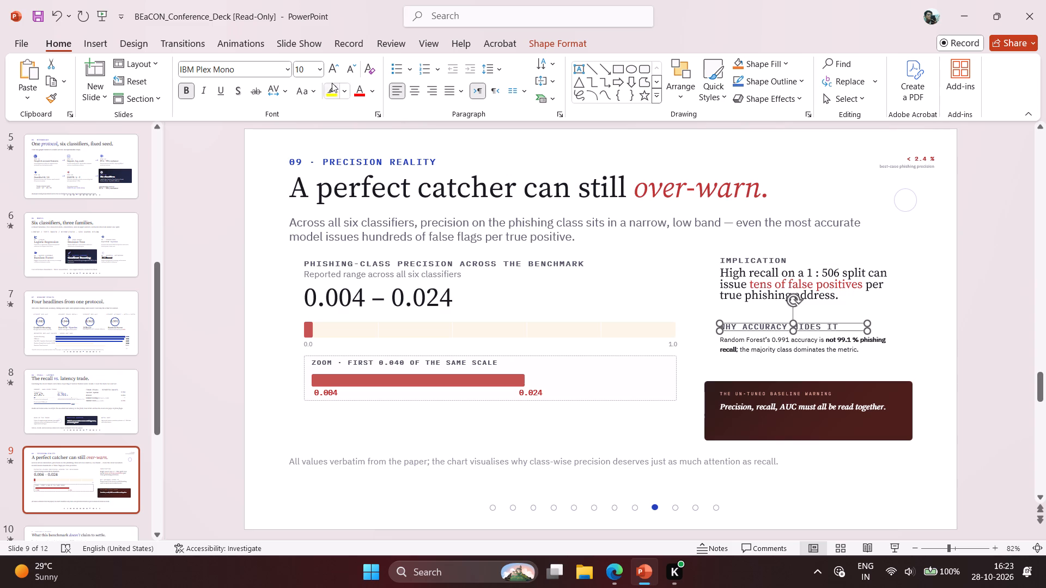
pyautogui.click(331, 76)
pyautogui.click(331, 76)
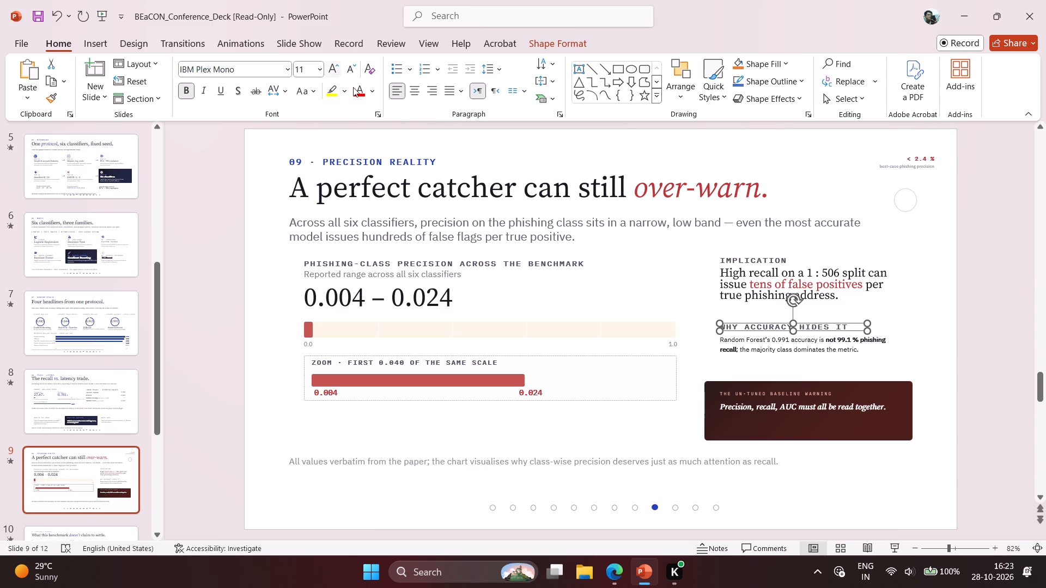
pyautogui.click(761, 258)
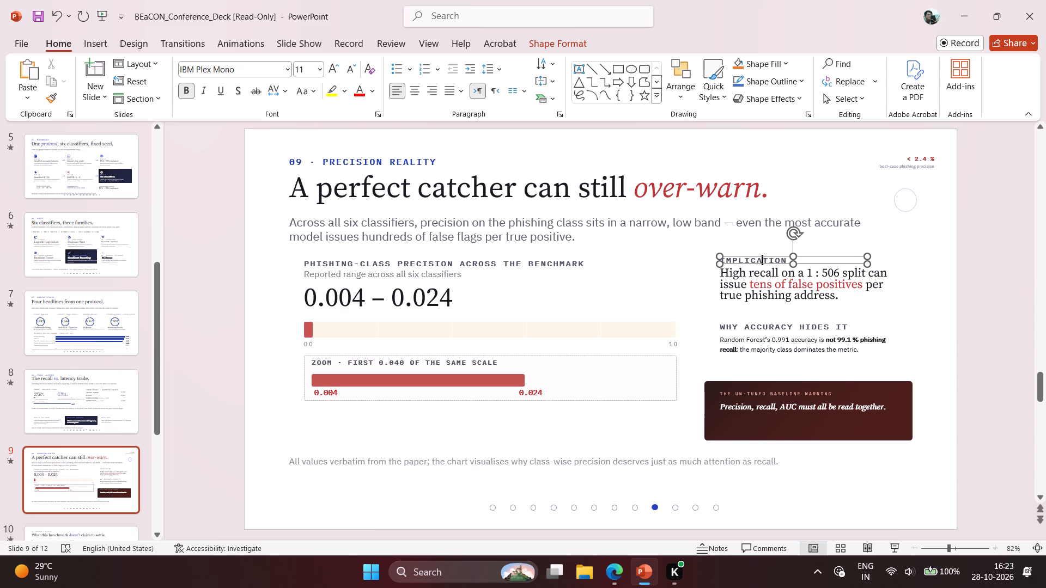
# Set the "Random Forest's 0.991 accuracy" paragraph under the Why Accuracy Hides It label to 11 pt.
pyautogui.click(747, 345)
pyautogui.click(755, 353)
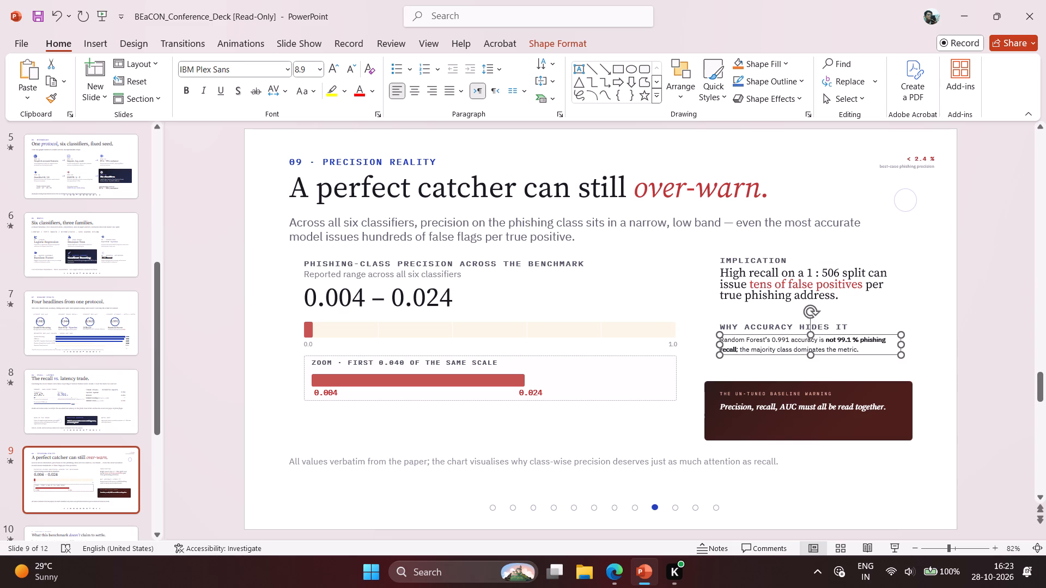
pyautogui.tripleClick(330, 74)
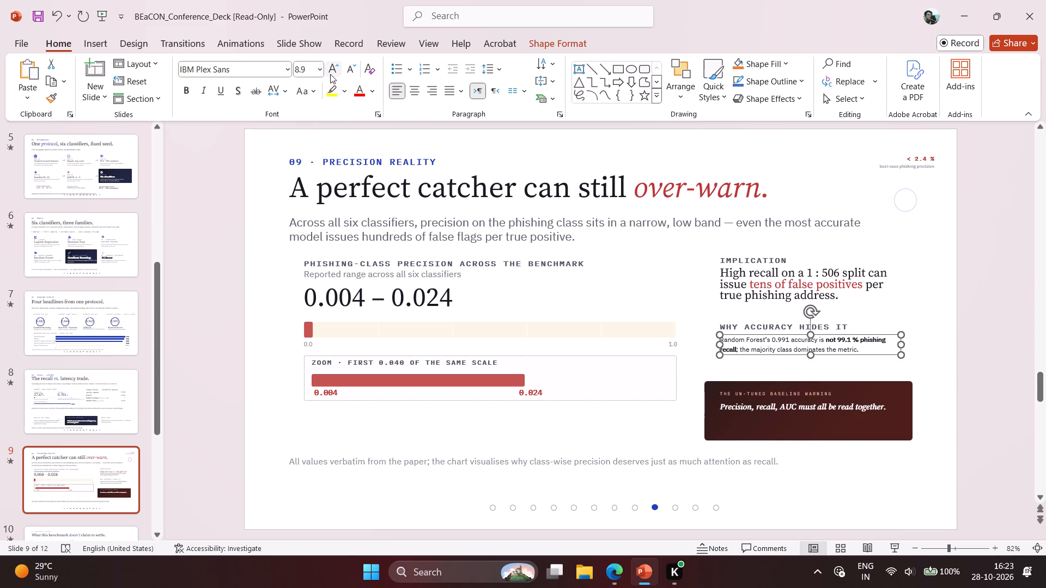
pyautogui.click(330, 74)
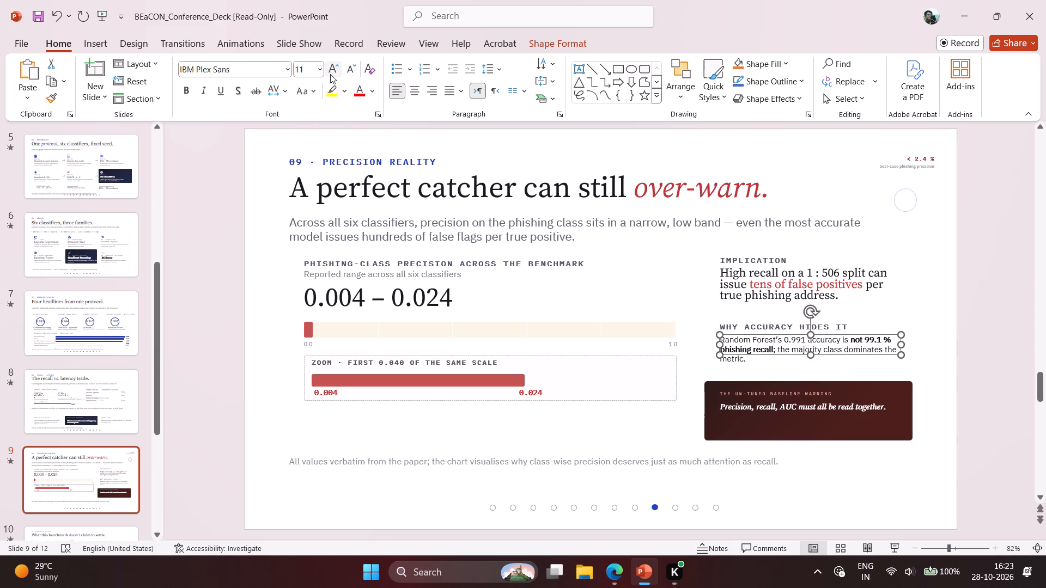
# Reduce the "High recall on a 1 : 506 split" statement under the Implication label to 14 pt.
pyautogui.click(751, 275)
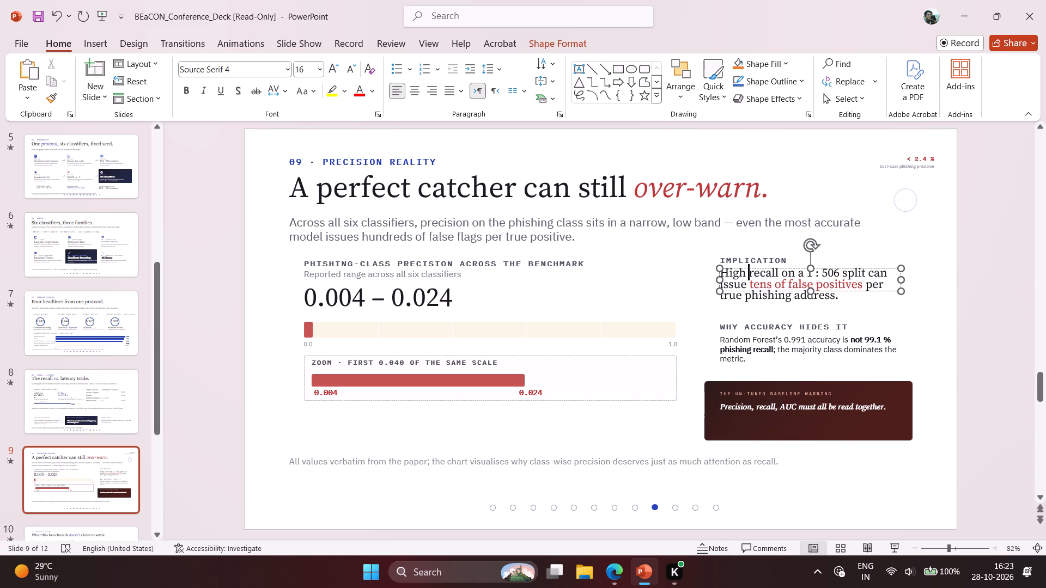
pyautogui.click(737, 265)
pyautogui.click(752, 291)
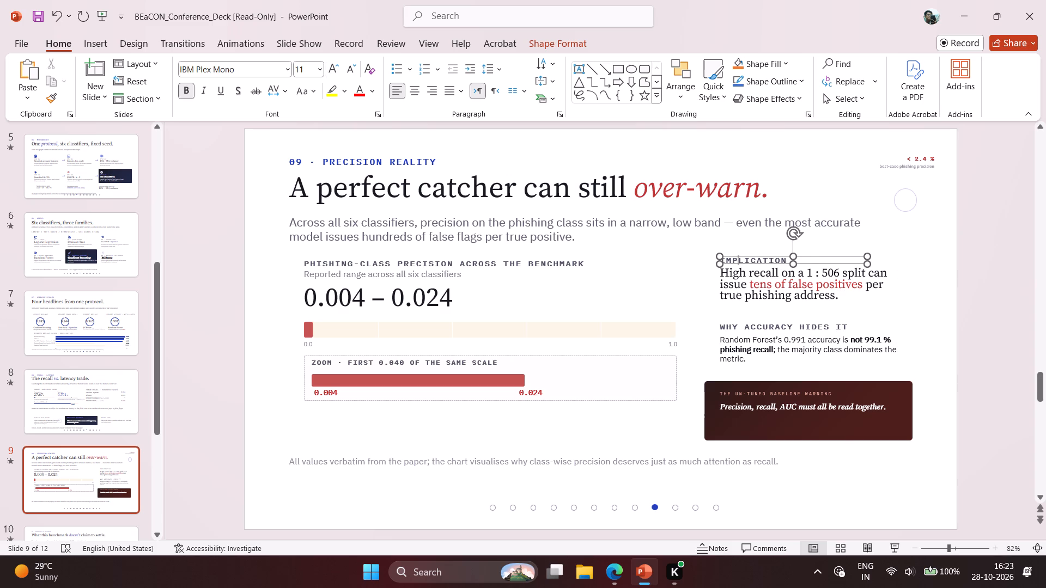
pyautogui.click(771, 269)
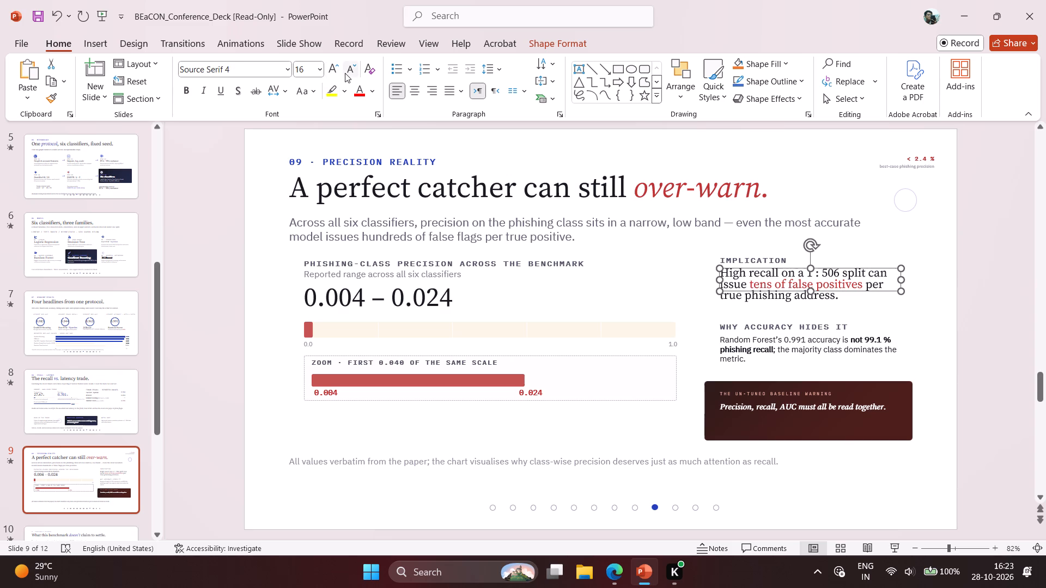
pyautogui.click(345, 73)
pyautogui.click(345, 73)
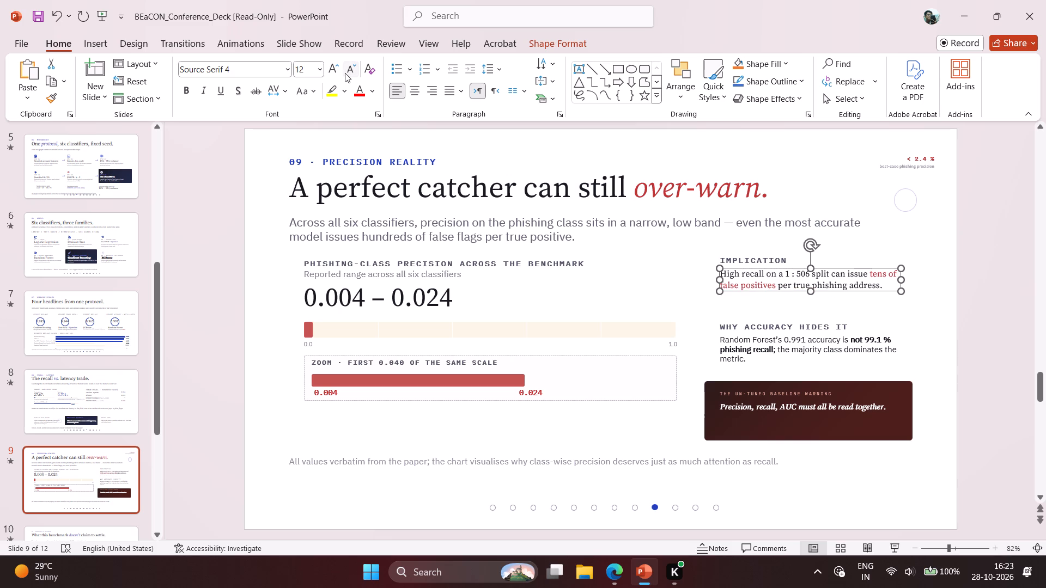
pyautogui.click(329, 70)
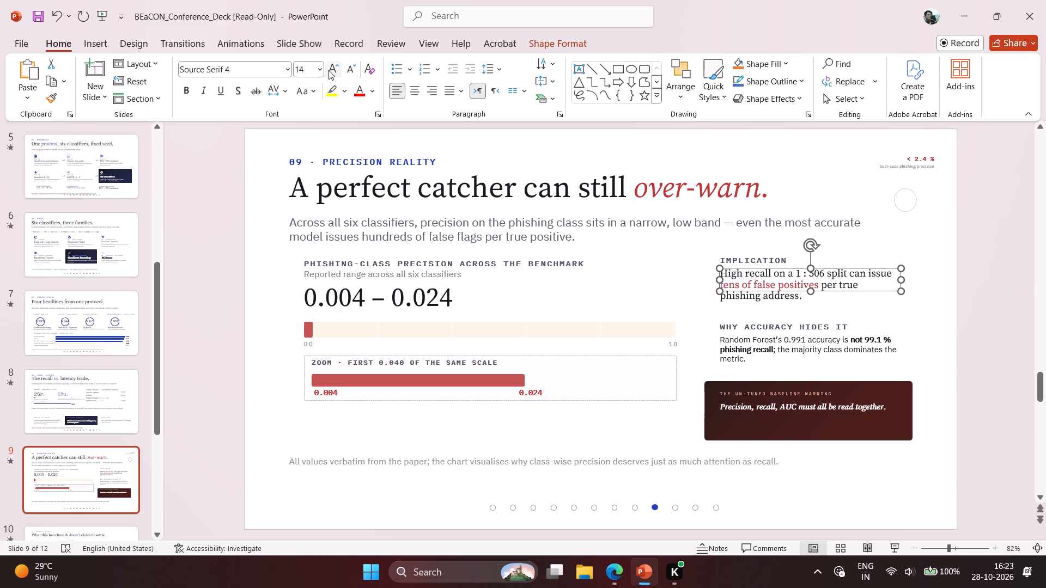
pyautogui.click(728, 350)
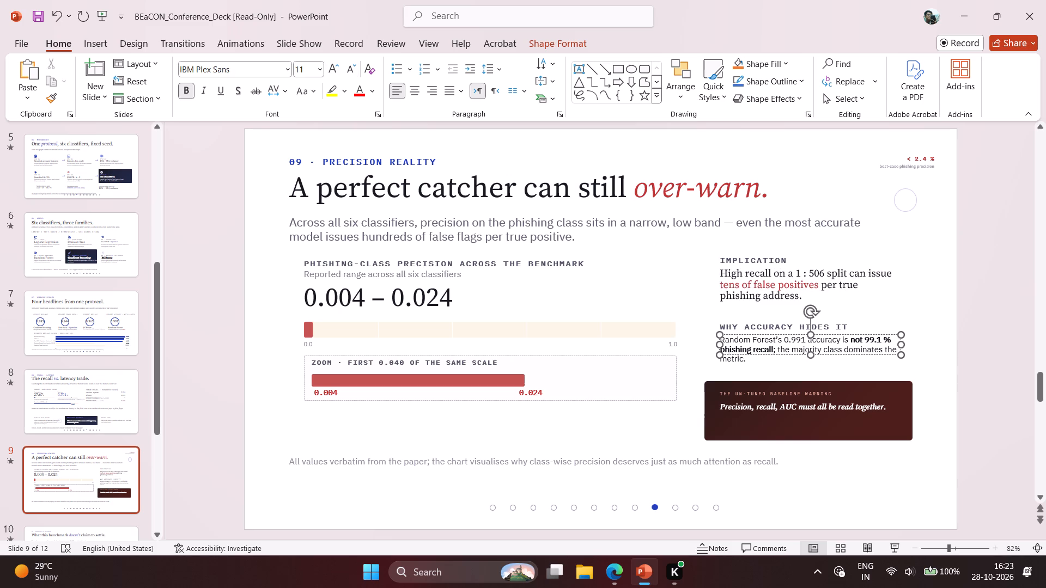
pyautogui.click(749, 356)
# Enlarge both texts in the dark un-tuned baseline warning card together by two font-size increments, bringing its heading to 8 pt.
pyautogui.moveTo(698, 375); pyautogui.dragTo(976, 445)
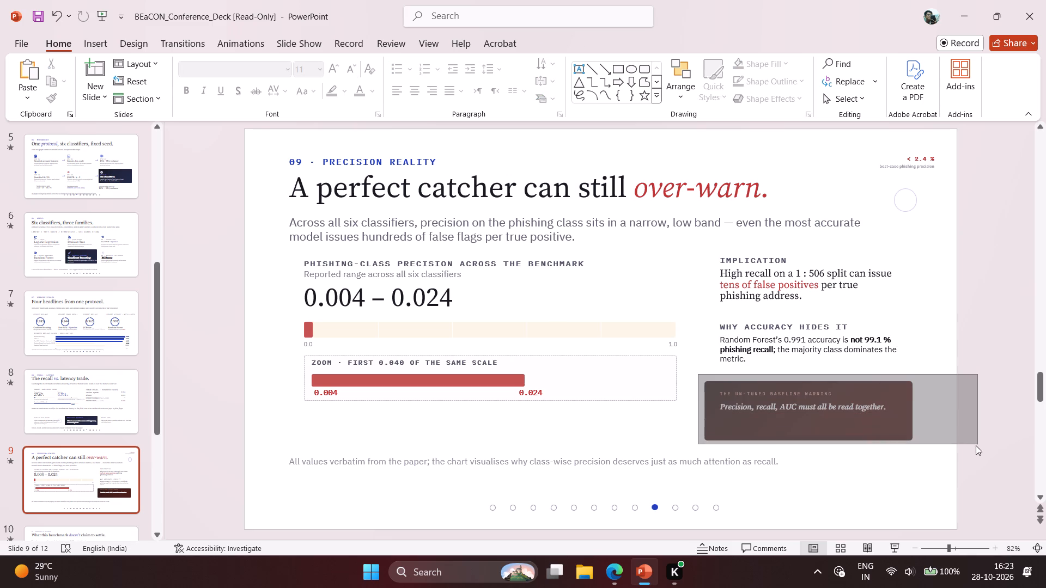
pyautogui.moveTo(976, 445); pyautogui.dragTo(950, 449)
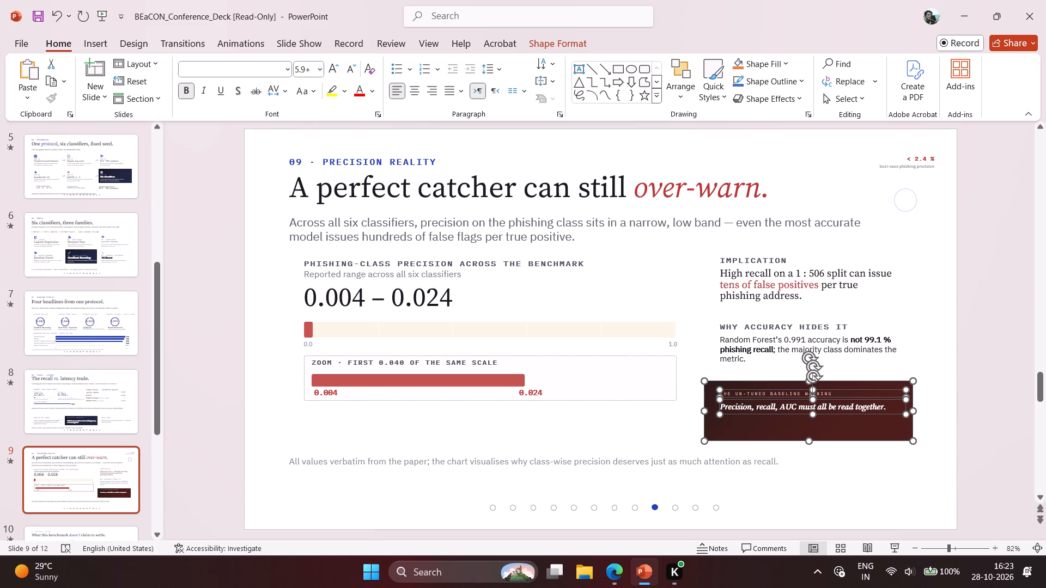
pyautogui.click(332, 67)
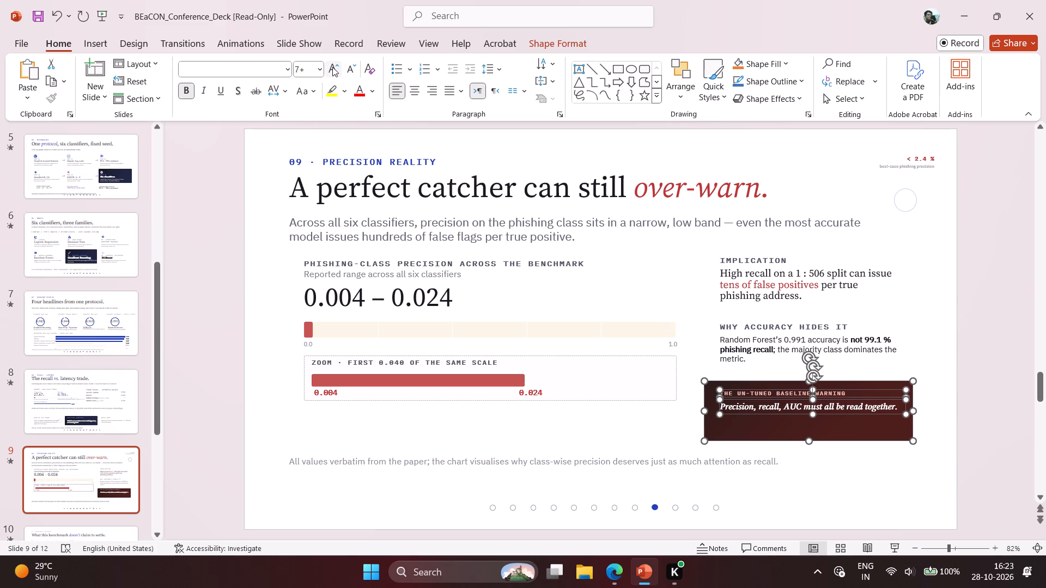
pyautogui.click(332, 67)
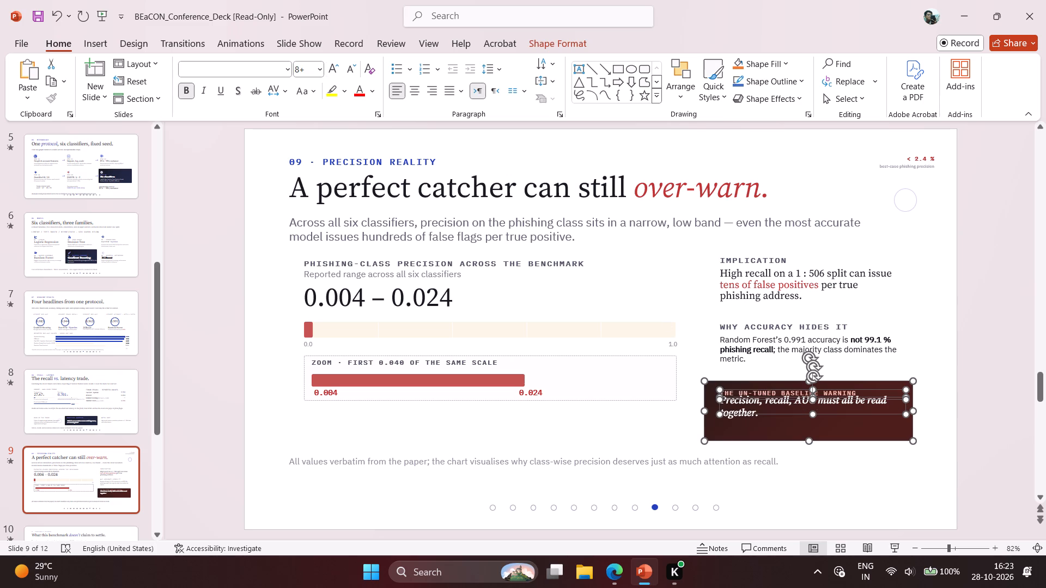
pyautogui.click(798, 460)
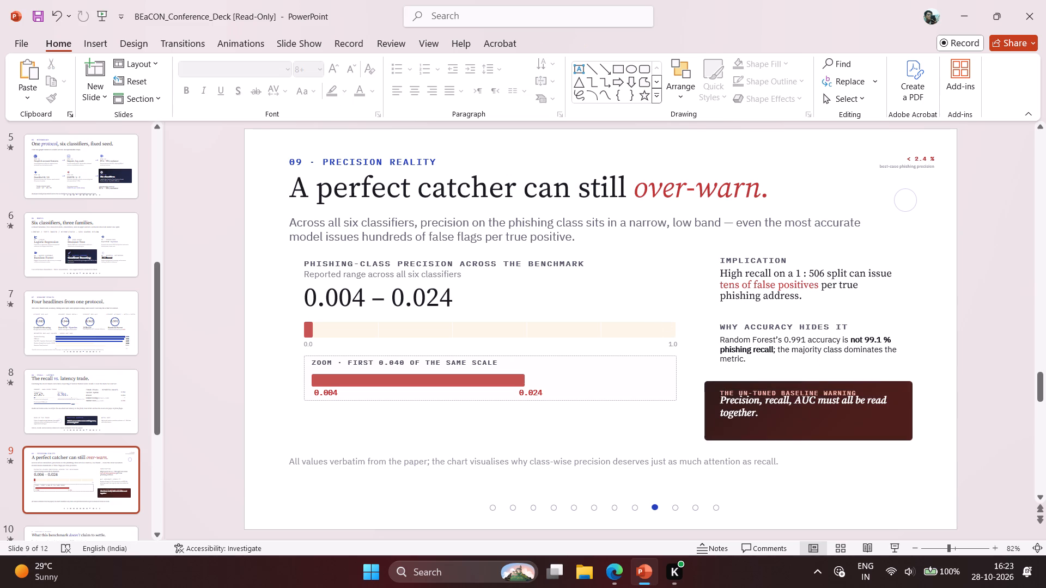
# Move the "Precision, recall, AUC must all be read together." text slightly down, clear of the warning card's heading.
pyautogui.click(762, 415)
pyautogui.click(763, 415)
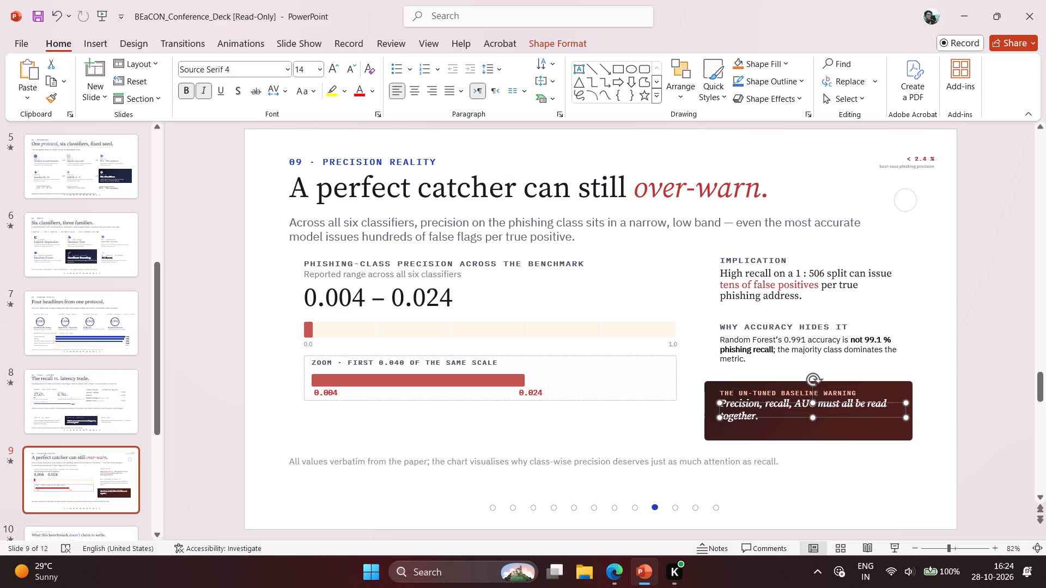
pyautogui.click(966, 302)
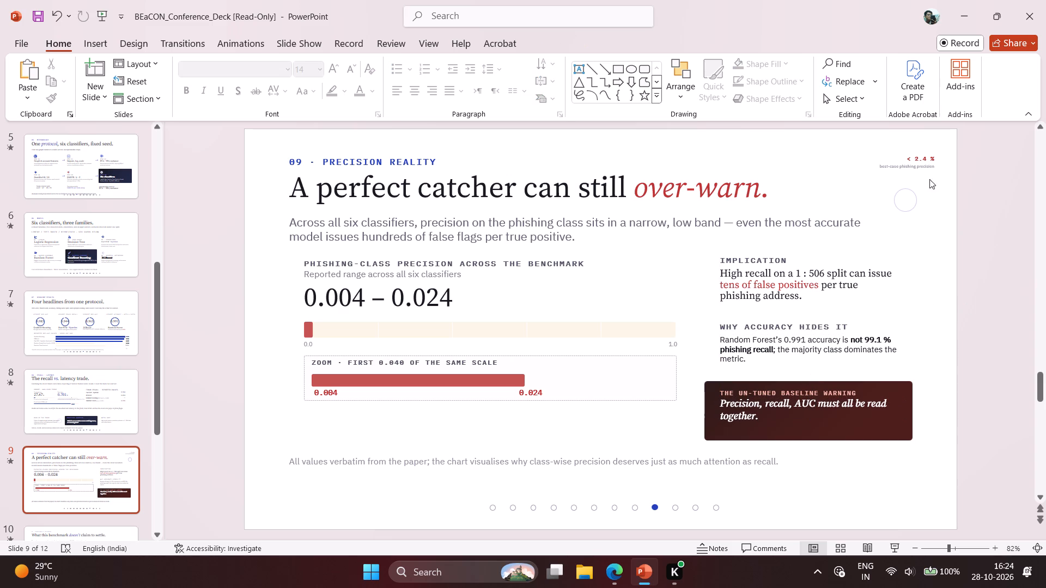
# Set the red "< 2.4 %" figure in the slide's upper corner to 11 pt and enlarge its text box slightly.
pyautogui.click(920, 157)
pyautogui.click(911, 166)
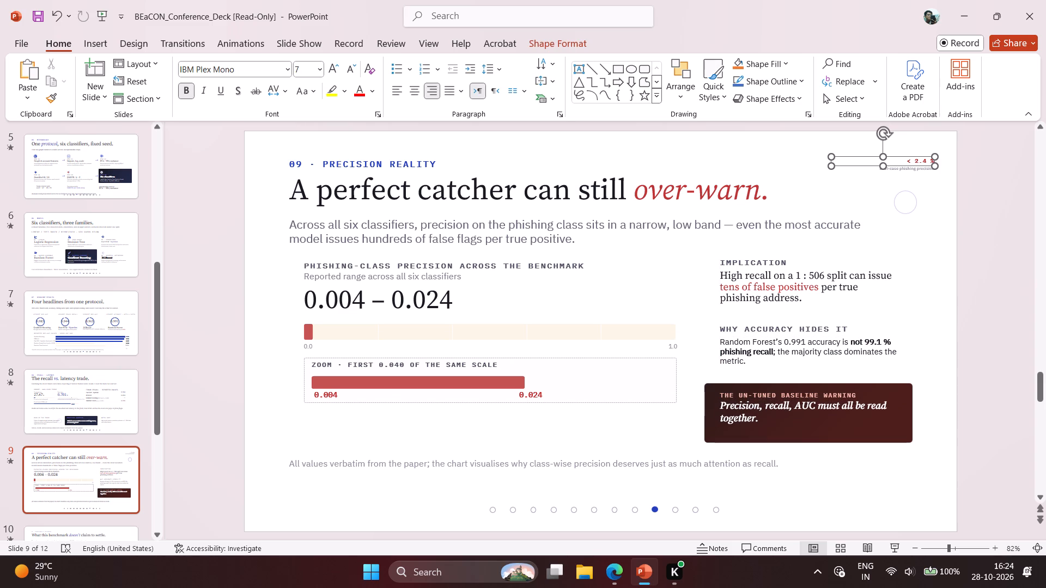
pyautogui.doubleClick(329, 75)
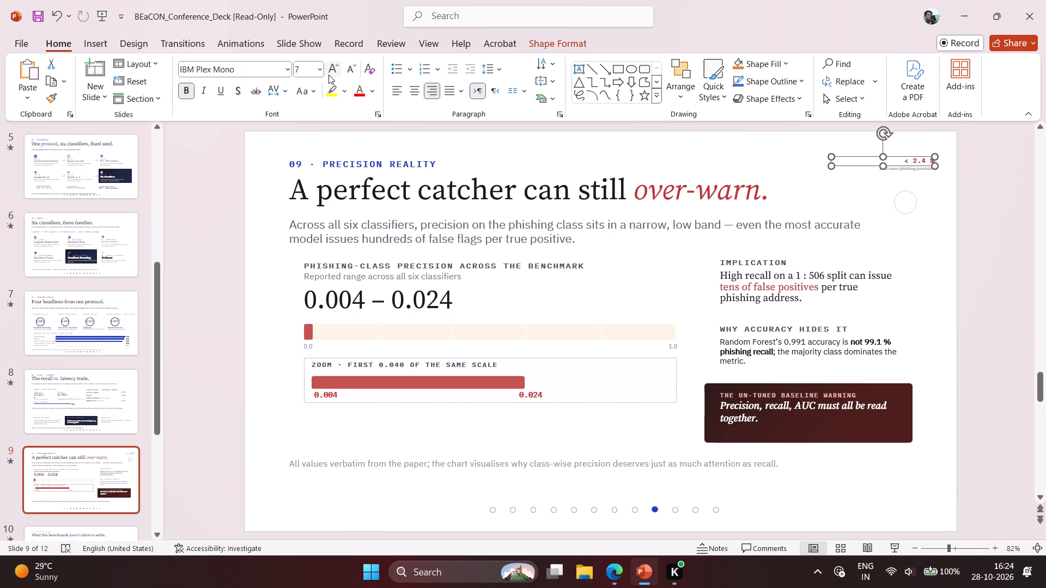
pyautogui.click(329, 75)
pyautogui.click(329, 75)
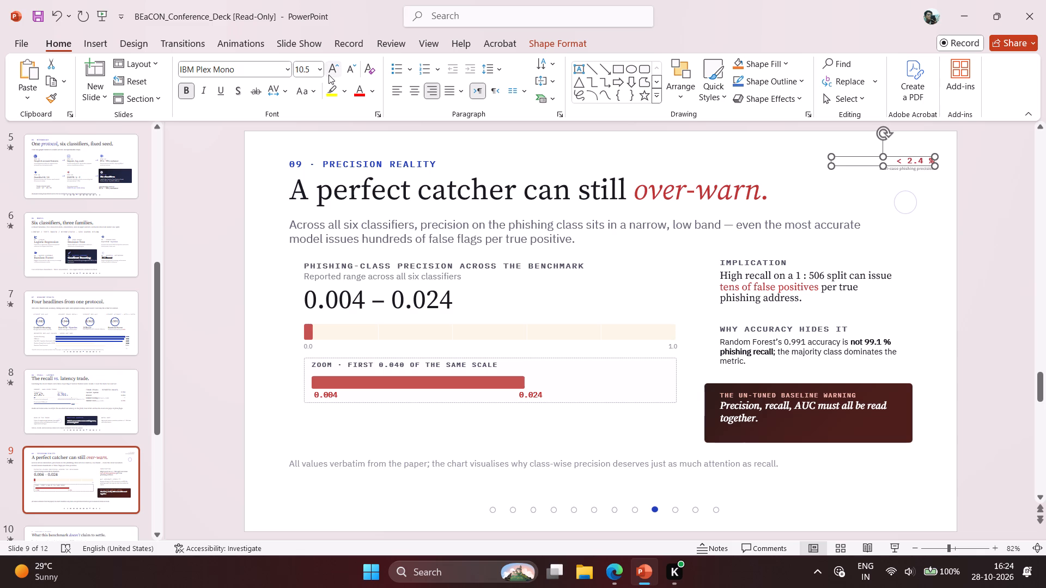
pyautogui.click(329, 75)
pyautogui.moveTo(832, 166); pyautogui.dragTo(828, 169)
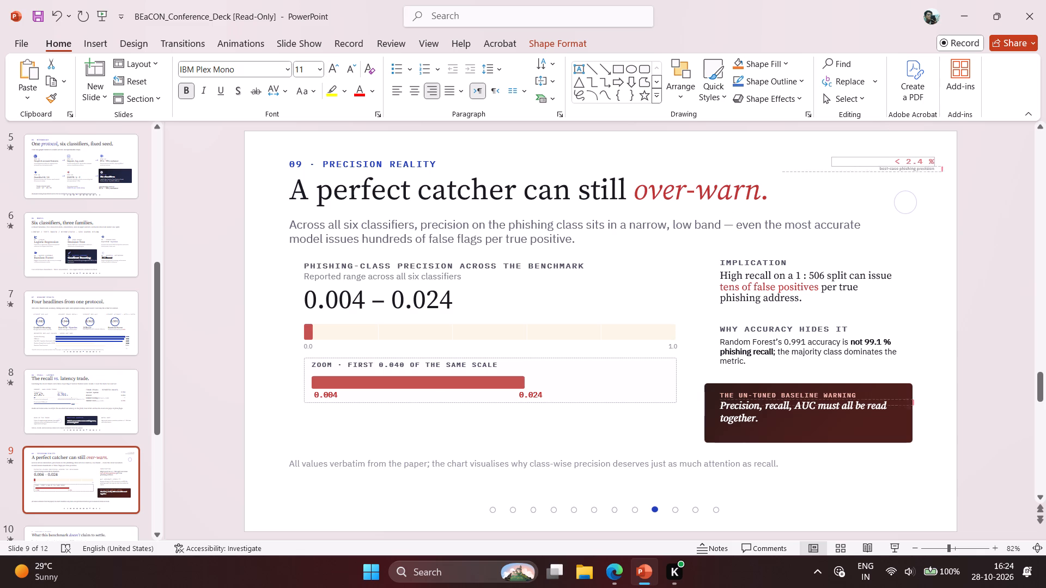
pyautogui.moveTo(828, 169); pyautogui.dragTo(826, 170)
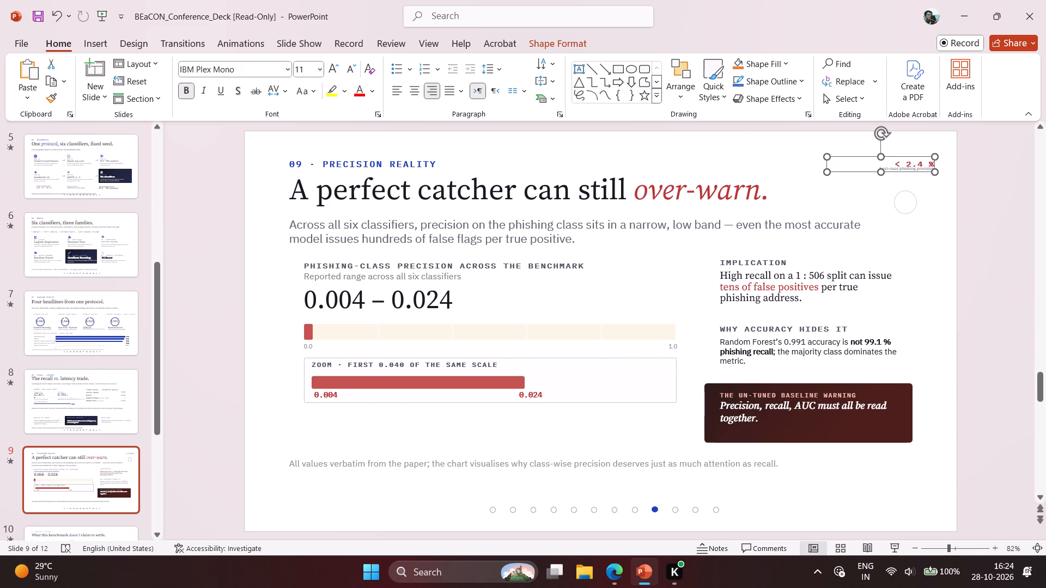
pyautogui.click(954, 163)
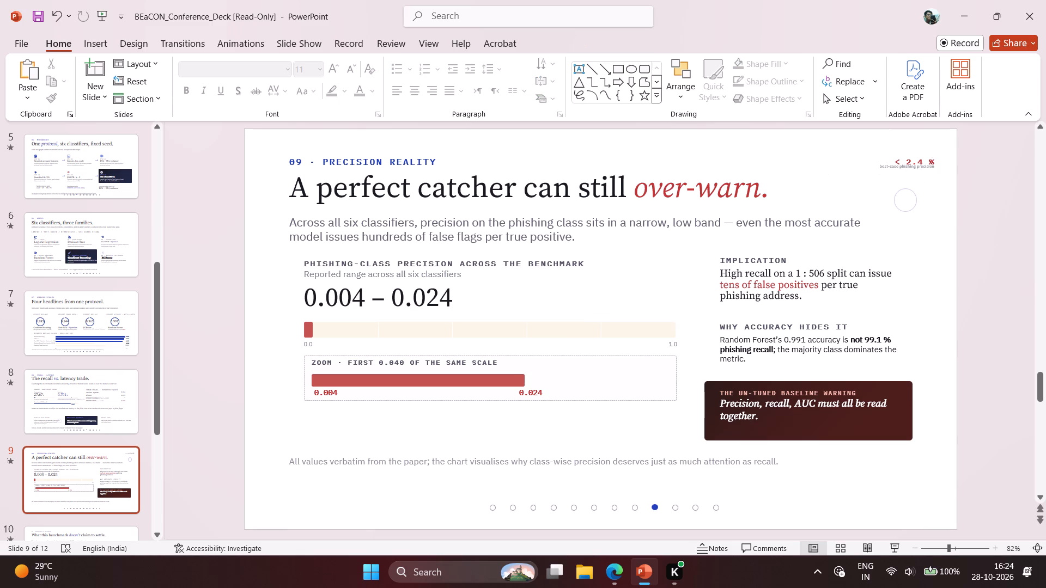
# Set the "best-case phishing precision" caption under the "< 2.4 %" figure to 10 pt.
pyautogui.click(884, 170)
pyautogui.click(884, 170)
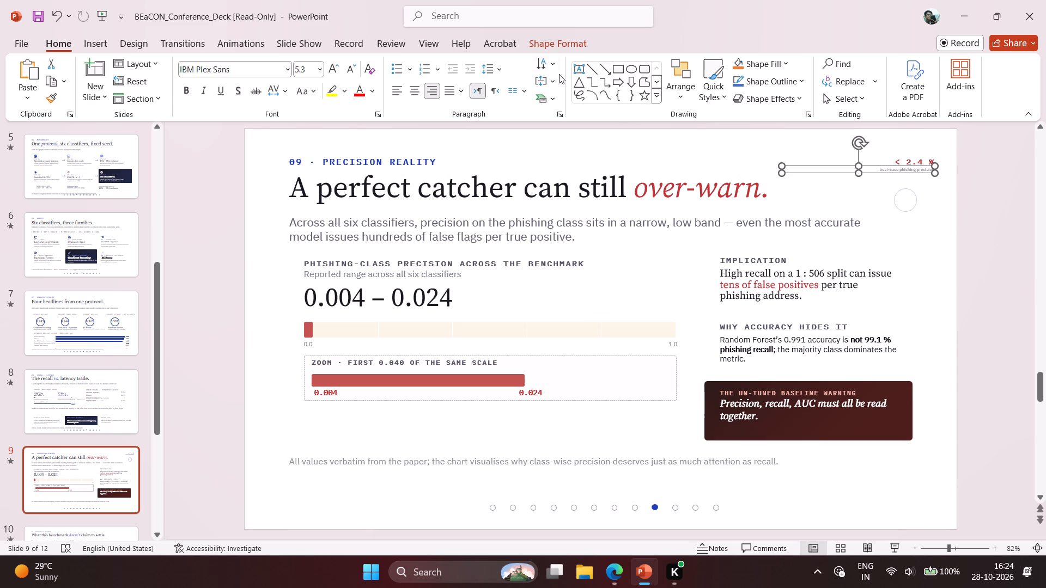
pyautogui.tripleClick(339, 66)
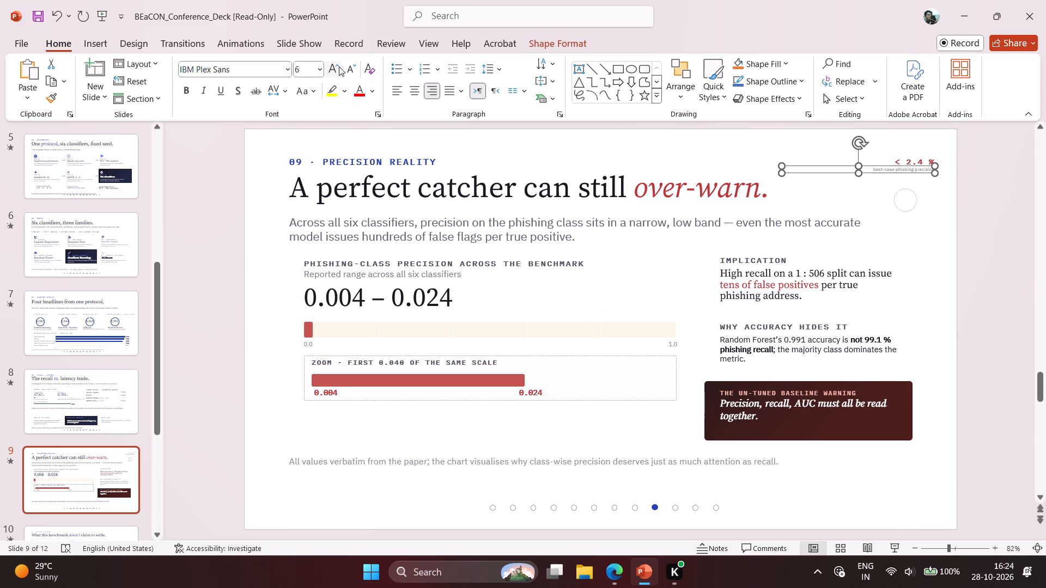
pyautogui.click(339, 66)
pyautogui.click(339, 66)
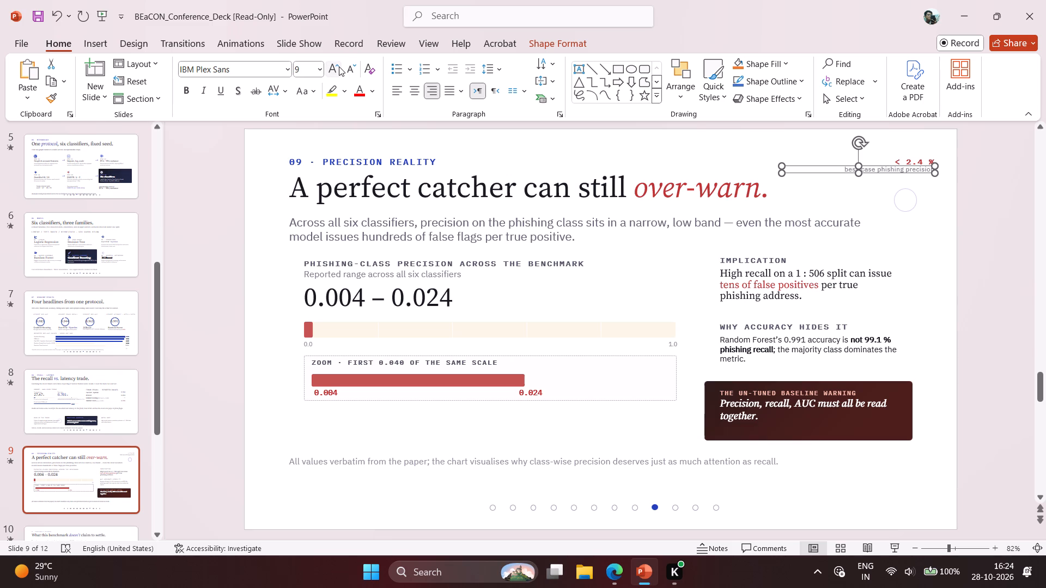
pyautogui.click(995, 240)
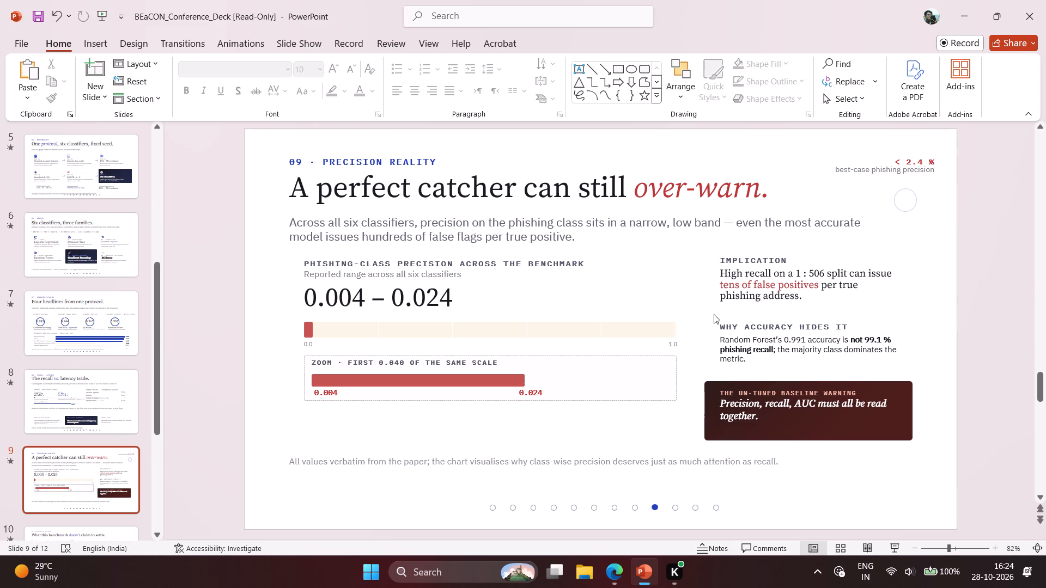
# Set the "All values verbatim from the paper" footnote to 14 pt and widen its text box to fit one line.
pyautogui.click(731, 466)
pyautogui.click(735, 468)
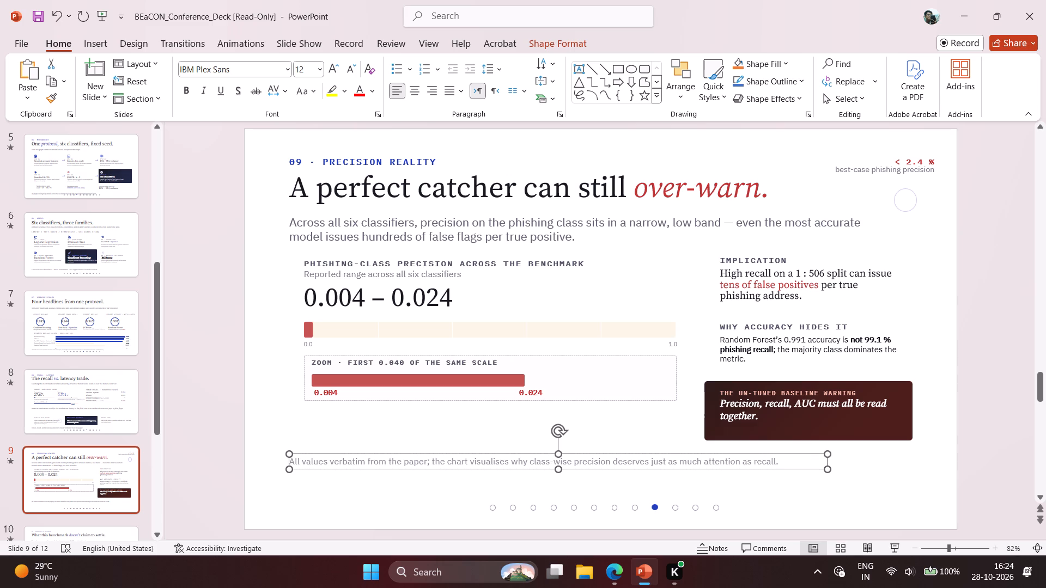
pyautogui.click(341, 66)
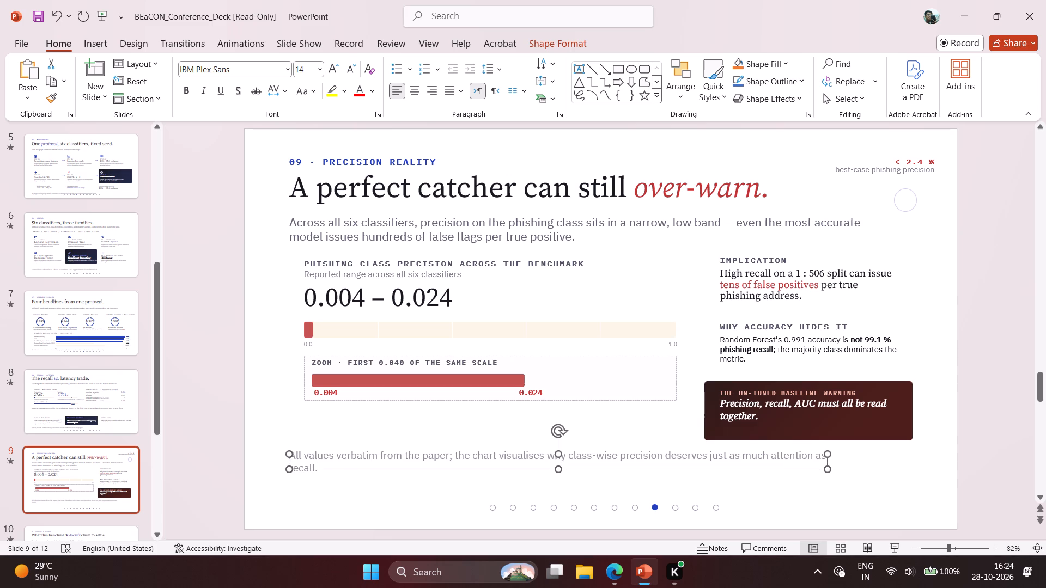
pyautogui.moveTo(825, 469); pyautogui.dragTo(874, 467)
pyautogui.click(990, 460)
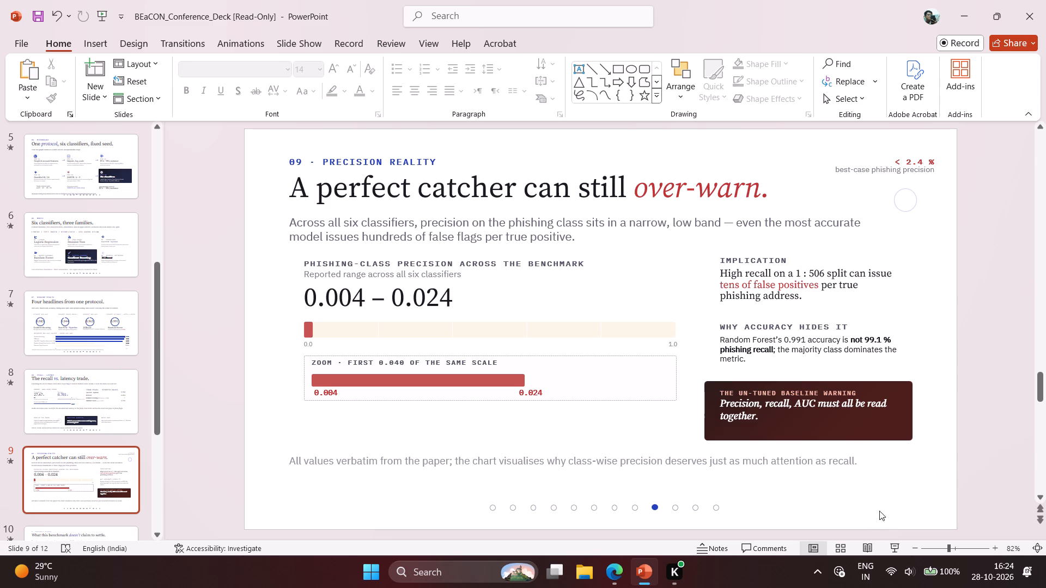
# Preview slide 9 full screen as a slide show and return to editing.
pyautogui.click(898, 542)
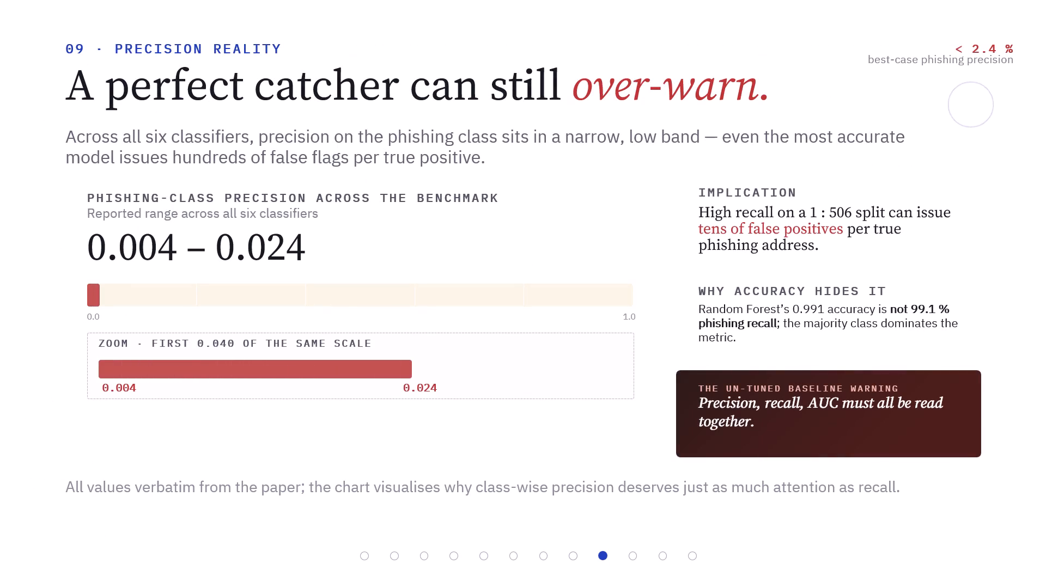
pyautogui.press('Escape')
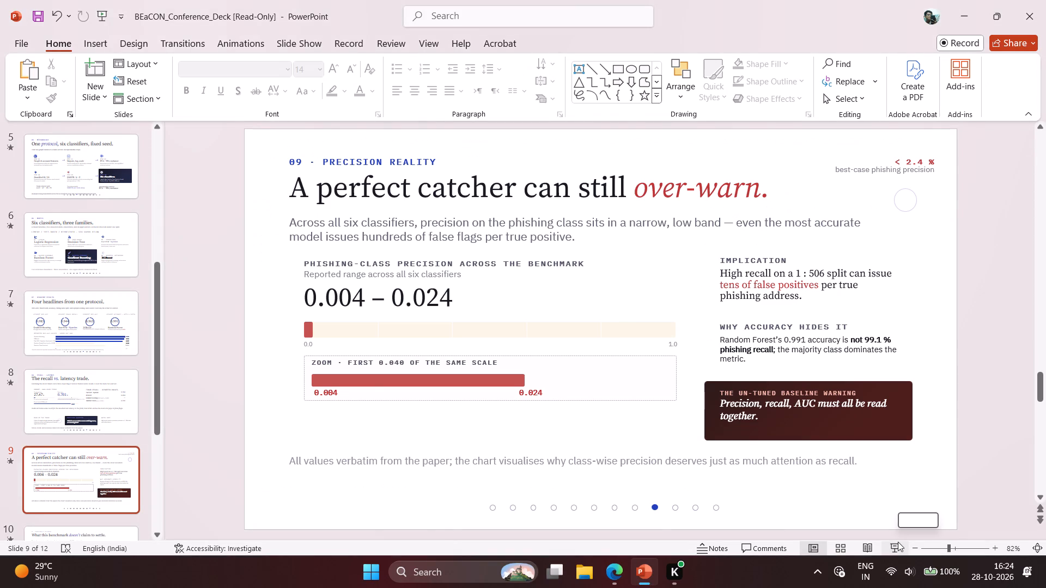
# Look over the remaining slides, from the limitations slide 10 through to the closing slide 12.
pyautogui.press('Right')
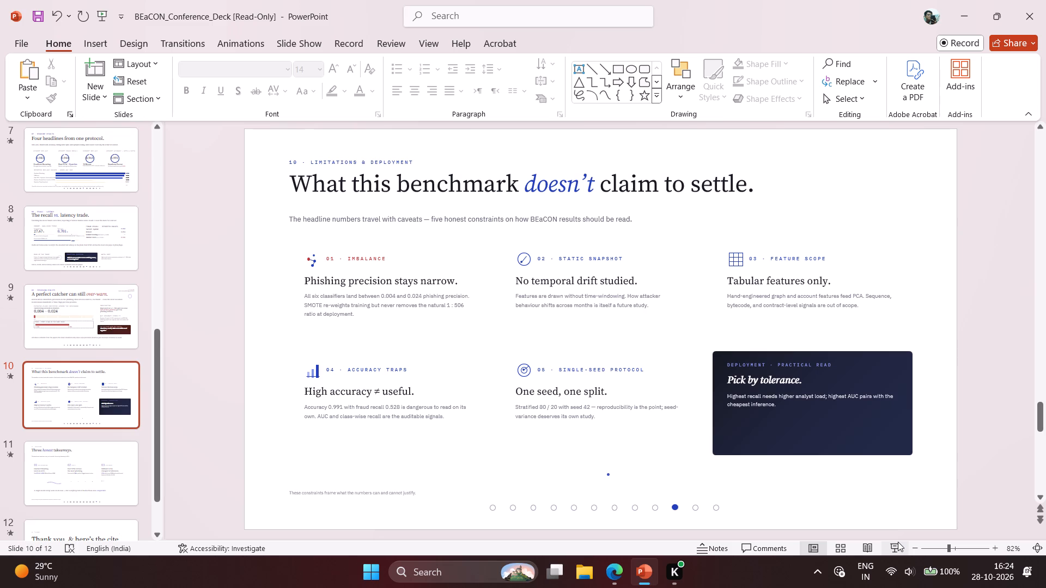
pyautogui.scroll(-8, 750, 425)
pyautogui.press('+')
pyautogui.press('+')
pyautogui.press('+')
pyautogui.press('+')
pyautogui.press('+')
pyautogui.press('+')
pyautogui.press('+')
pyautogui.press('+')
pyautogui.press('+')
pyautogui.press('+')
pyautogui.press('+')
pyautogui.press('+')
pyautogui.press('+')
pyautogui.press('+')
pyautogui.press('+')
pyautogui.press('+')
pyautogui.press('+')
pyautogui.press('+')
pyautogui.press('+')
pyautogui.press('+')
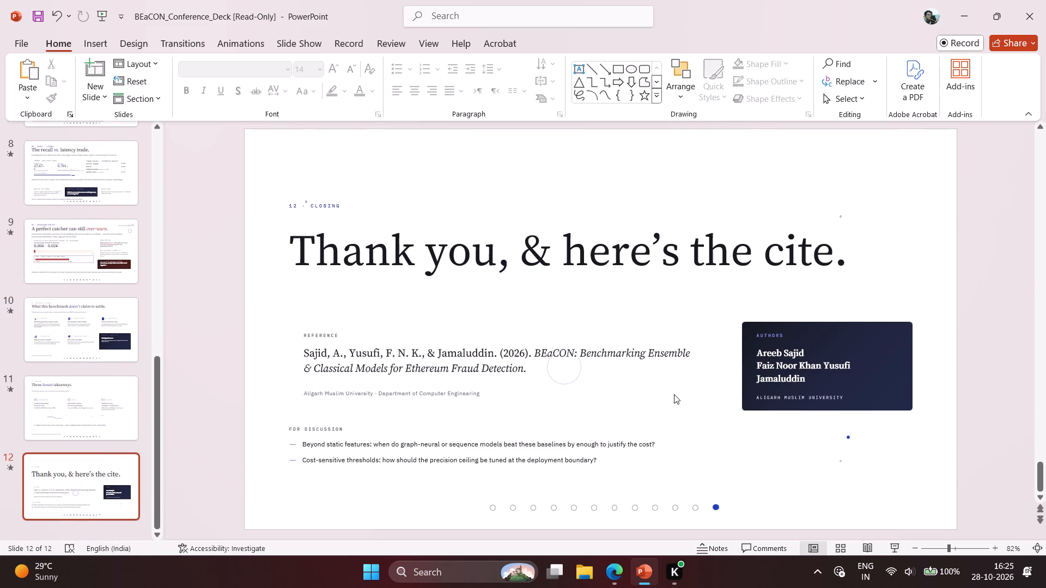
pyautogui.scroll(-4, 682, 433)
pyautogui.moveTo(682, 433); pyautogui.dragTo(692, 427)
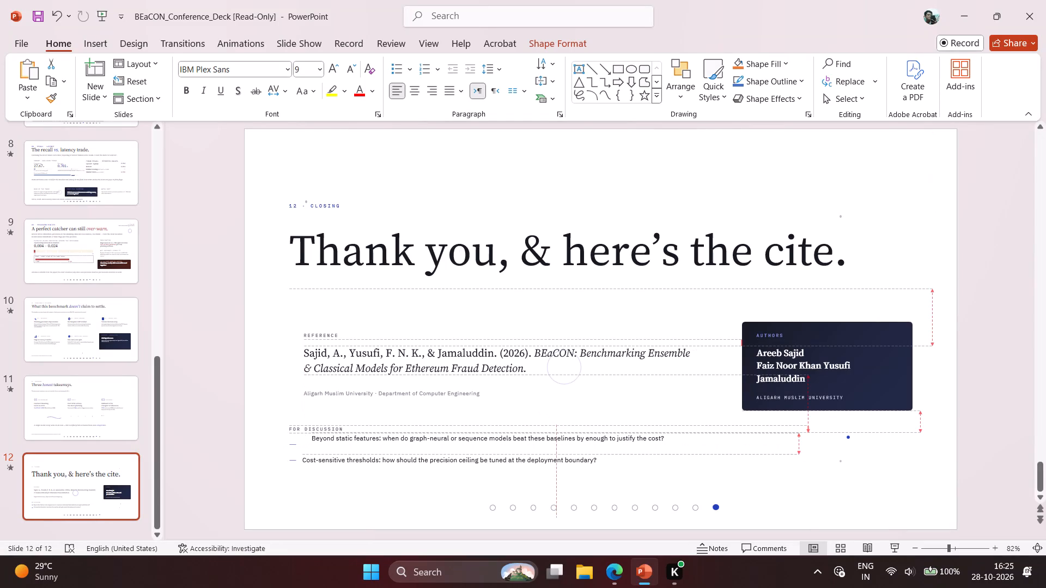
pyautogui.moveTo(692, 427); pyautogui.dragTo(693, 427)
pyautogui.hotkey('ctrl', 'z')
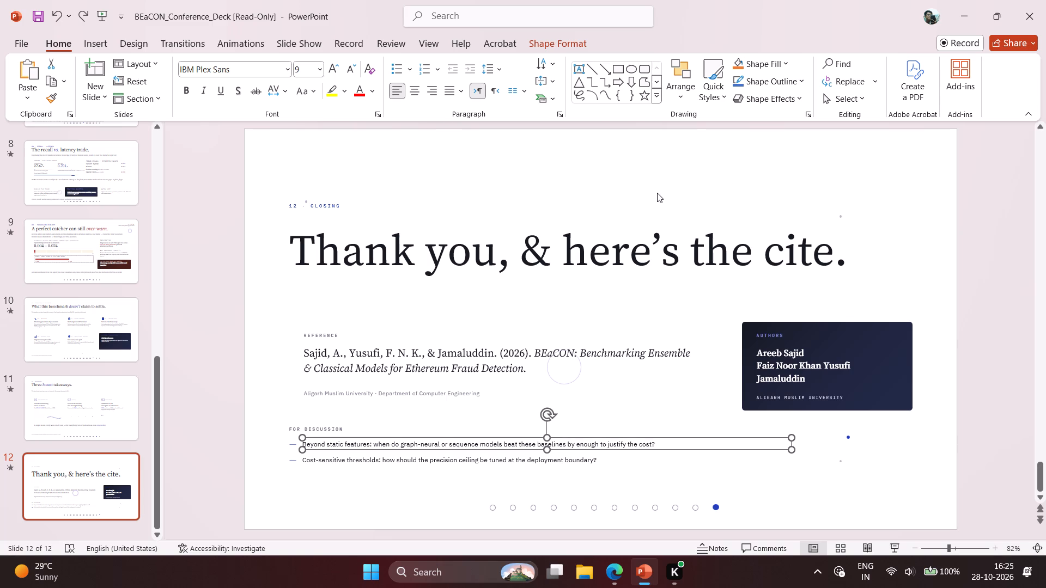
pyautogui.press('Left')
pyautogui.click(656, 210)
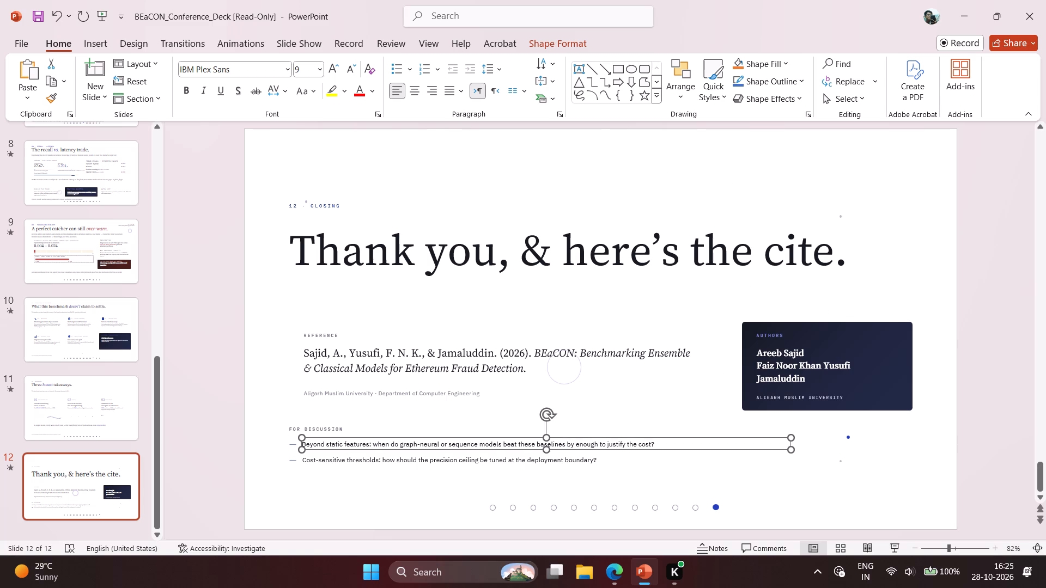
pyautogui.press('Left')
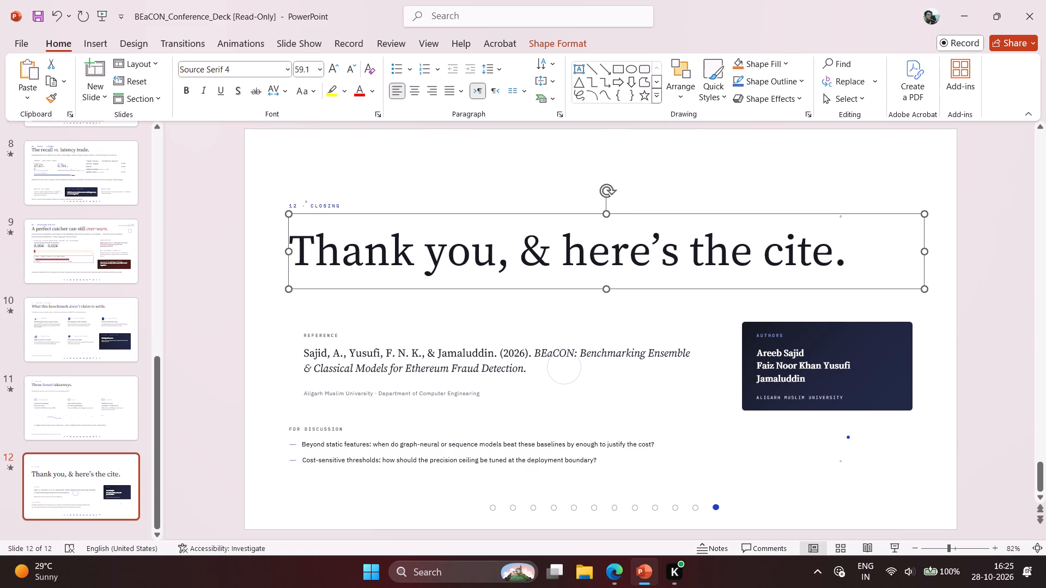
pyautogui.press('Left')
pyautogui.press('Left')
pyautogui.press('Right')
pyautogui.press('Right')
# Compare the layout and text sizes of slide 9 with the limitations slide 10 and conclusion slide 11.
pyautogui.click(635, 164)
pyautogui.press('Left')
pyautogui.press('Left')
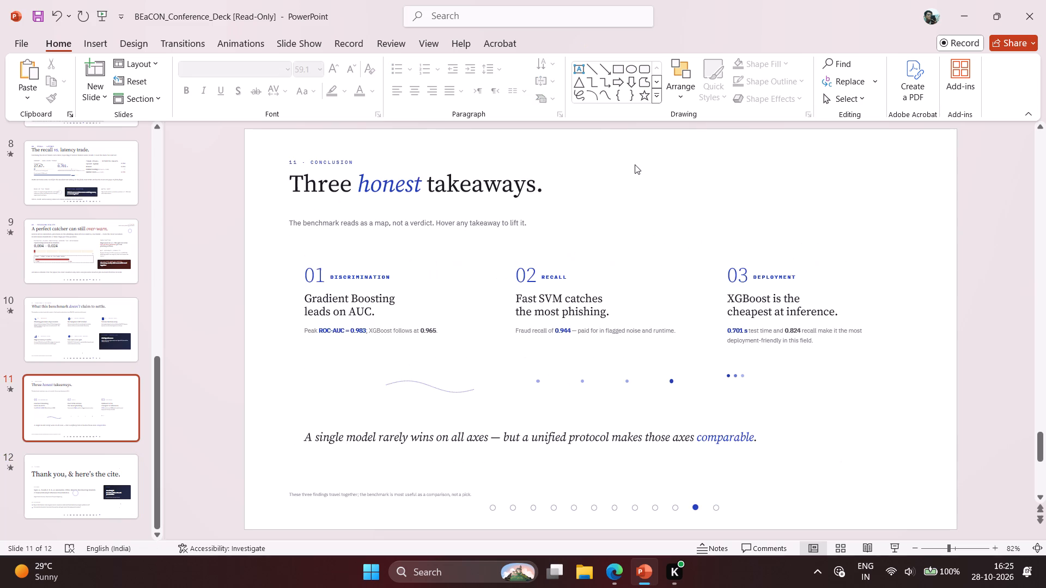
pyautogui.press('Left')
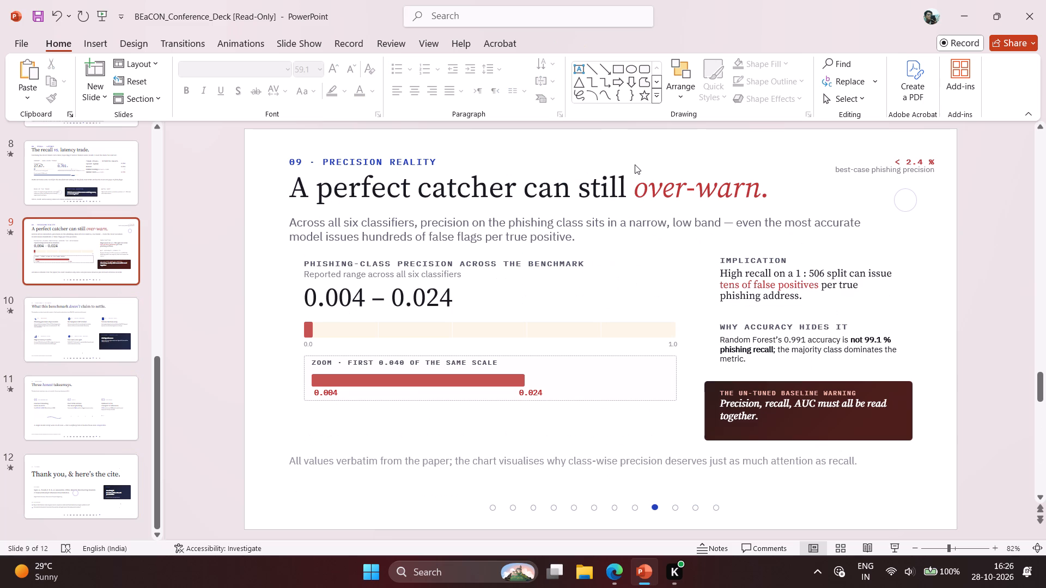
pyautogui.press('Down')
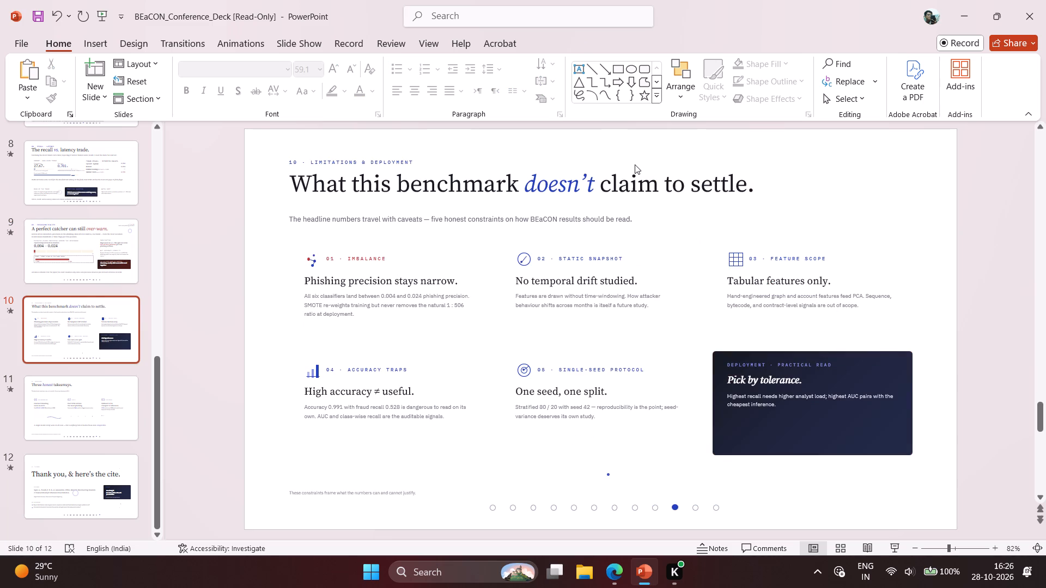
pyautogui.press('Left')
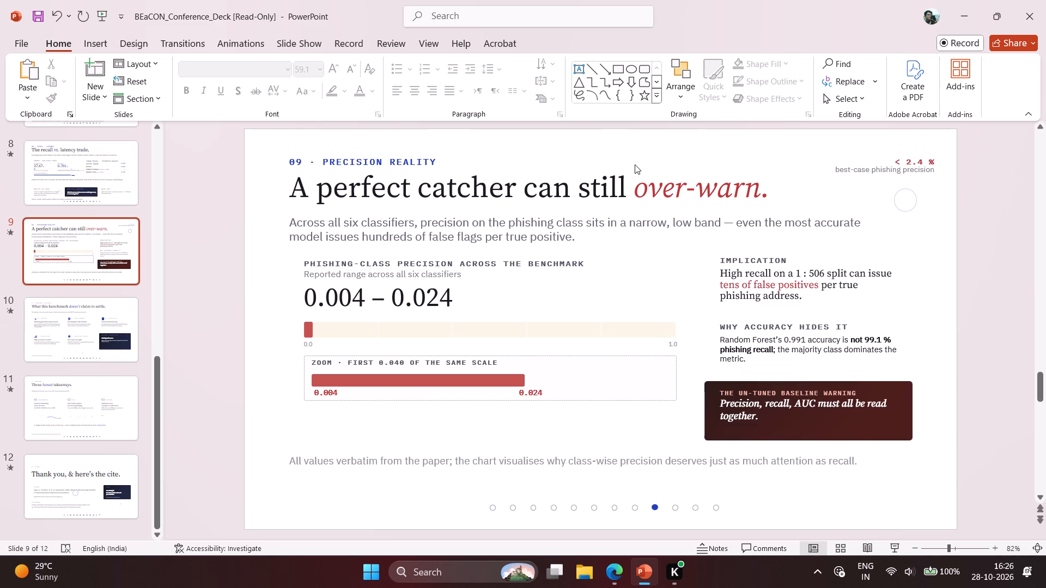
pyautogui.press('Right')
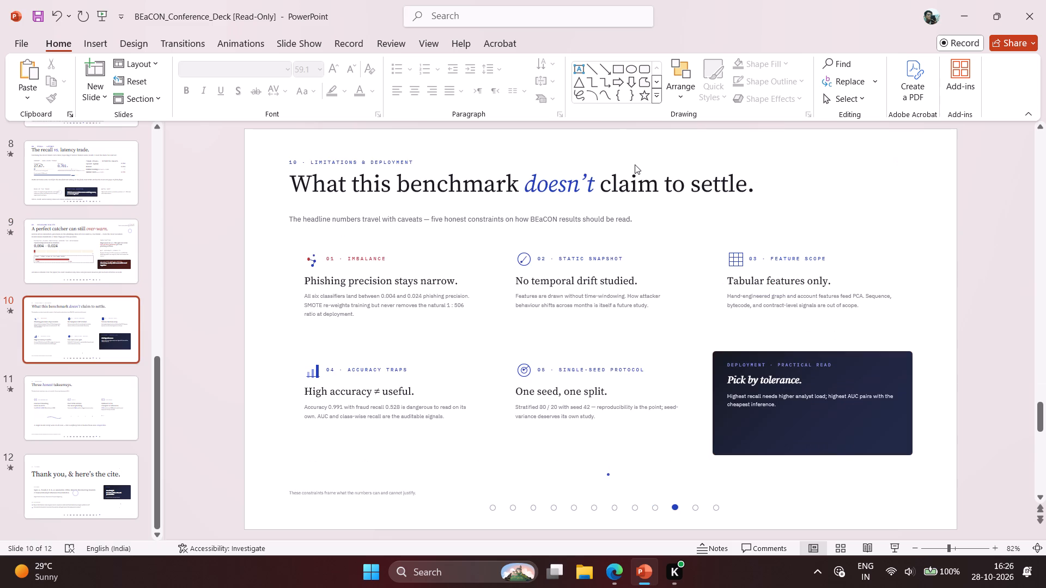
pyautogui.press('Right')
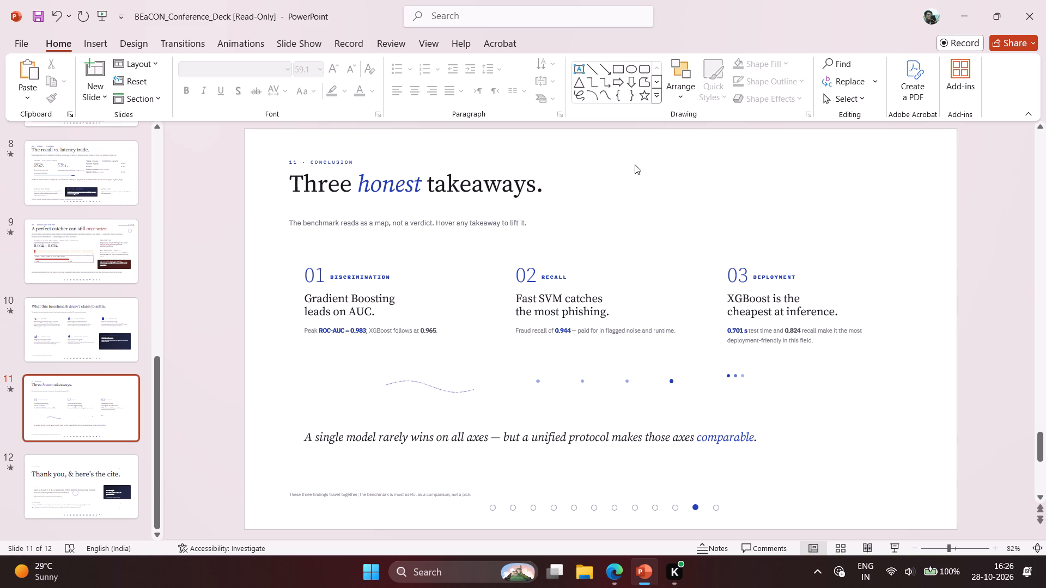
pyautogui.press('Left')
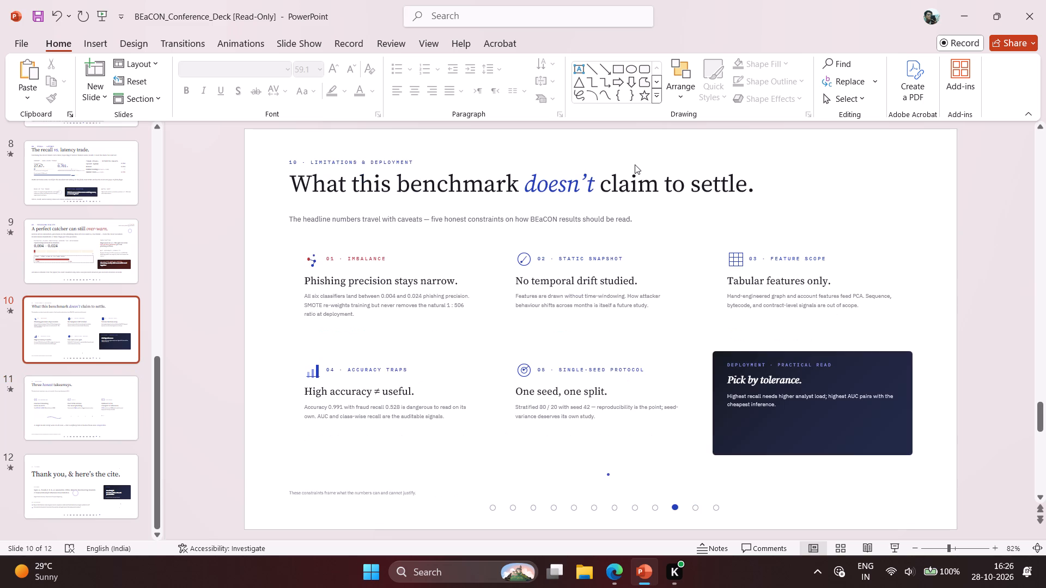
pyautogui.press('Left')
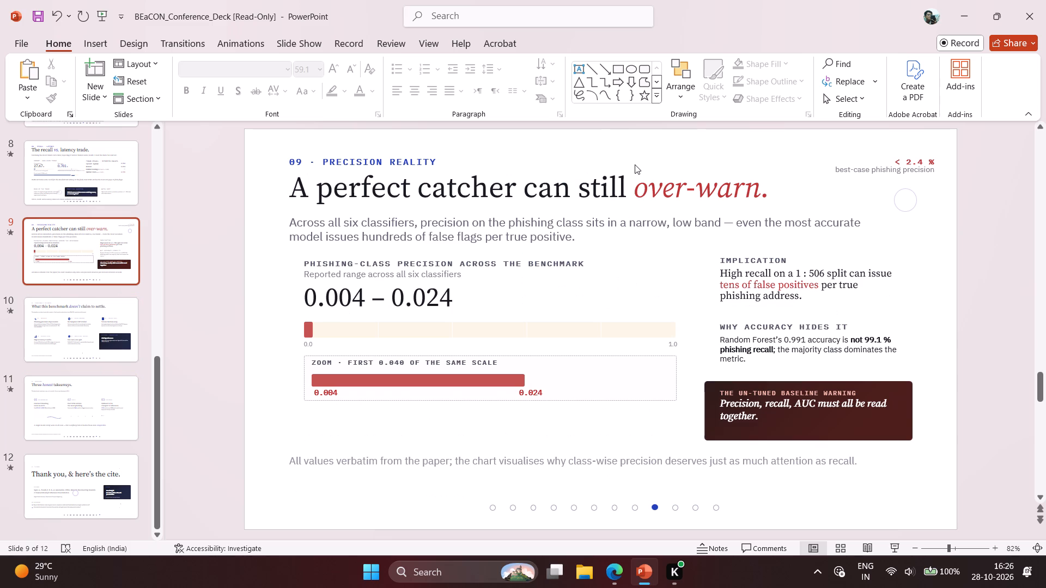
pyautogui.press('Left')
pyautogui.press('Right')
# Compare the text sizes and layout of slides 8 and 9 with the limitations slide 10.
pyautogui.press('Right')
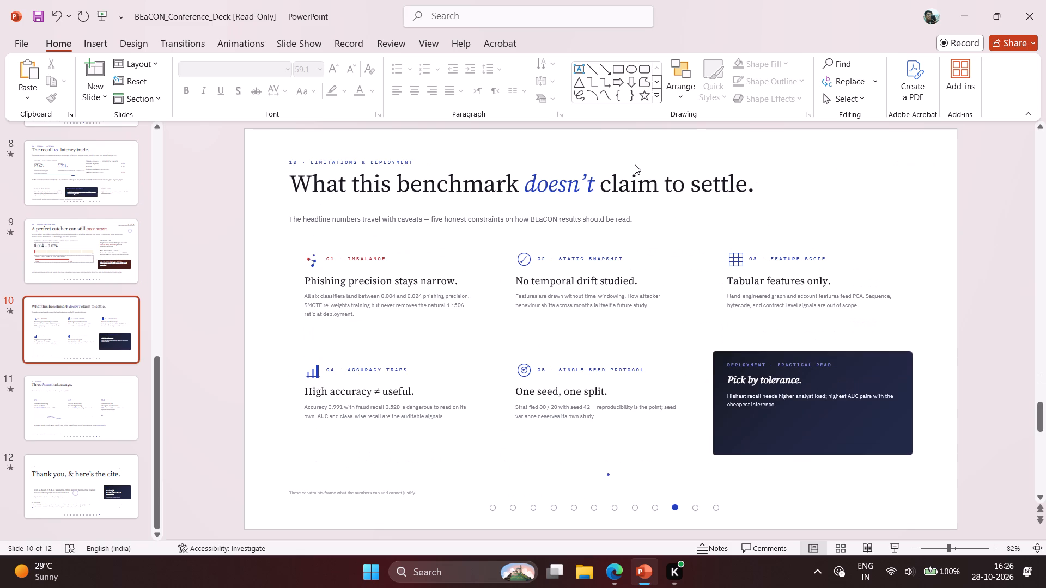
pyautogui.press('Right')
pyautogui.press('Left')
pyautogui.press('Left')
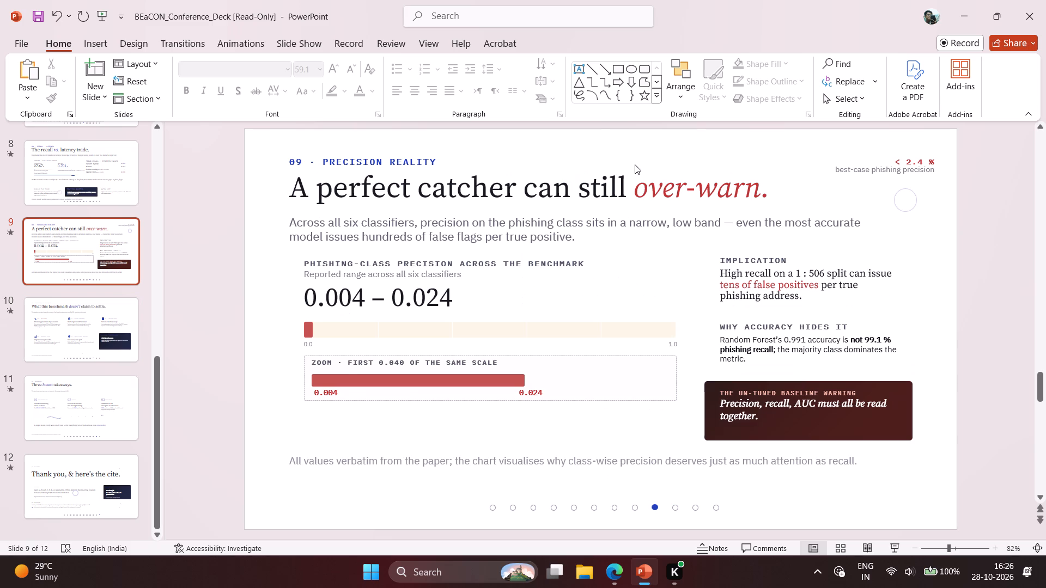
pyautogui.press('Left')
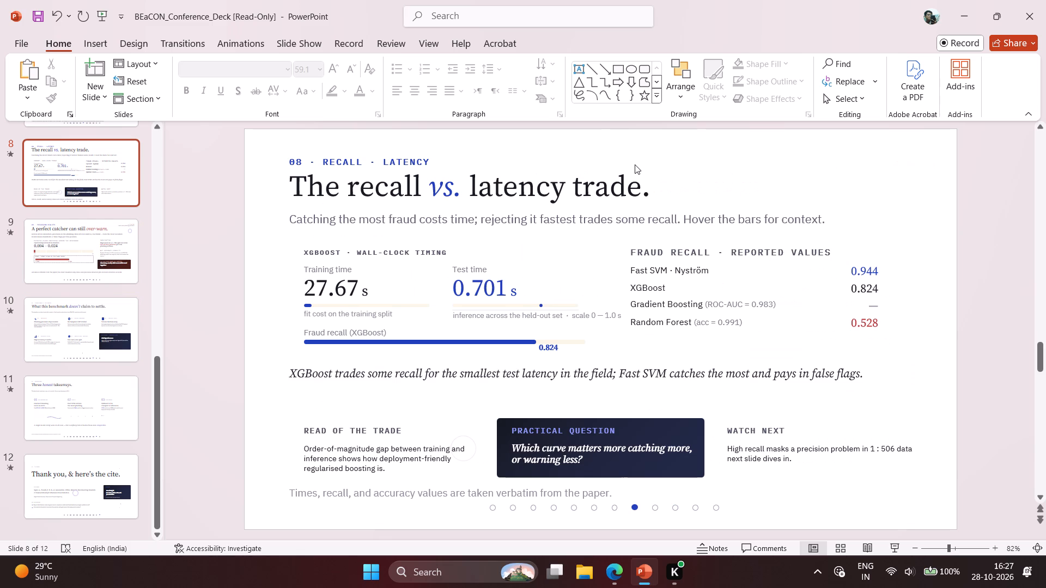
# Preview the deck full screen from the title slide through headline results slide 7, and return to editing.
pyautogui.click(768, 150)
pyautogui.scroll(1, 805, 220)
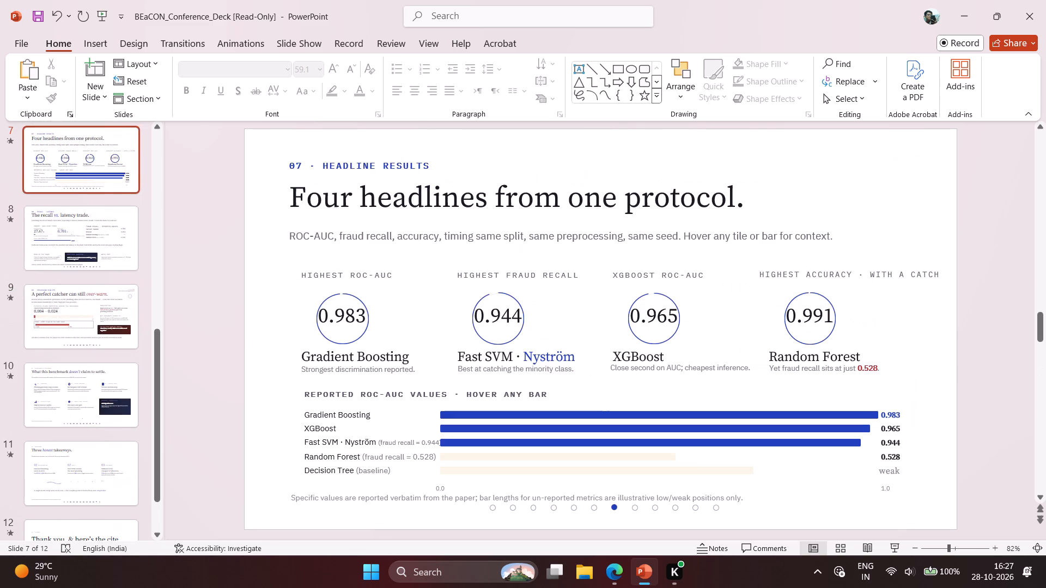
pyautogui.scroll(3, 805, 220)
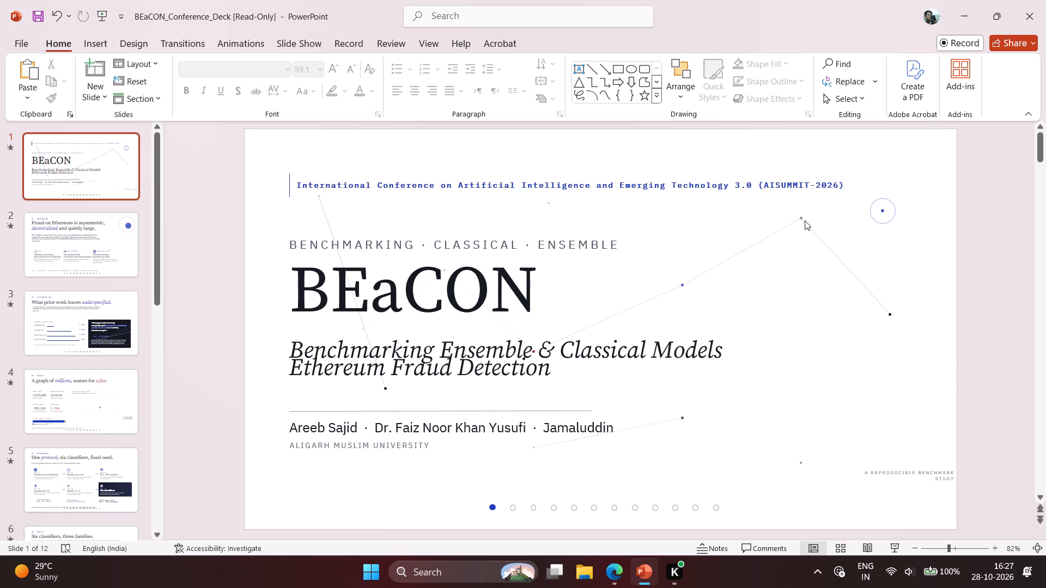
pyautogui.click(903, 546)
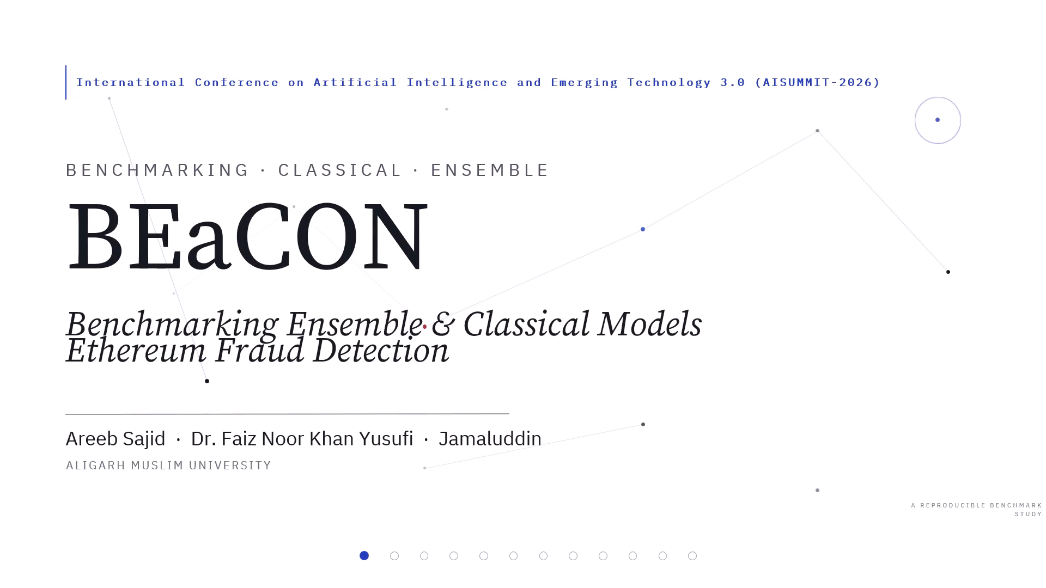
pyautogui.press('Right')
pyautogui.press('Left')
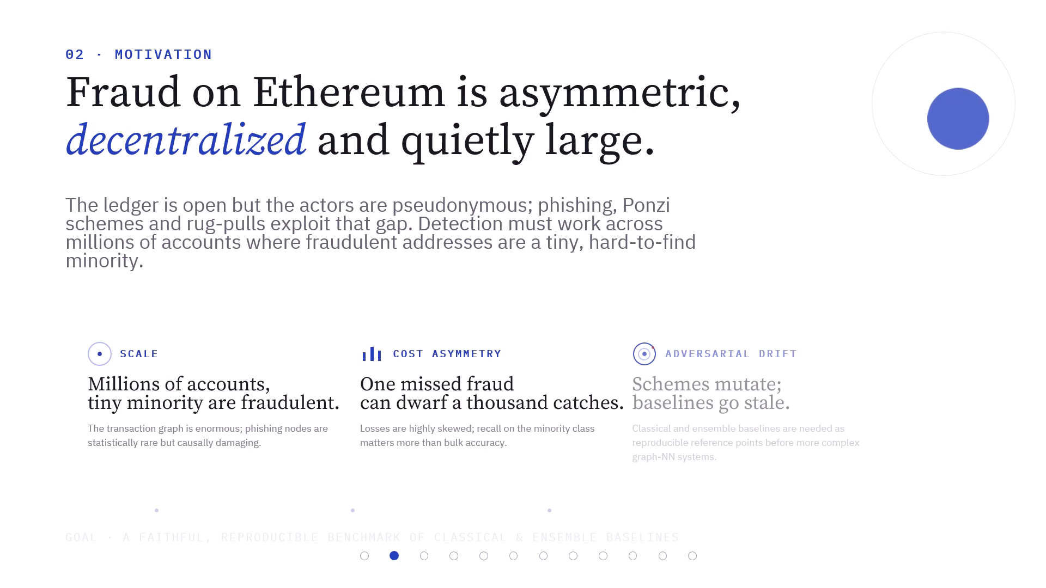
pyautogui.press('Right')
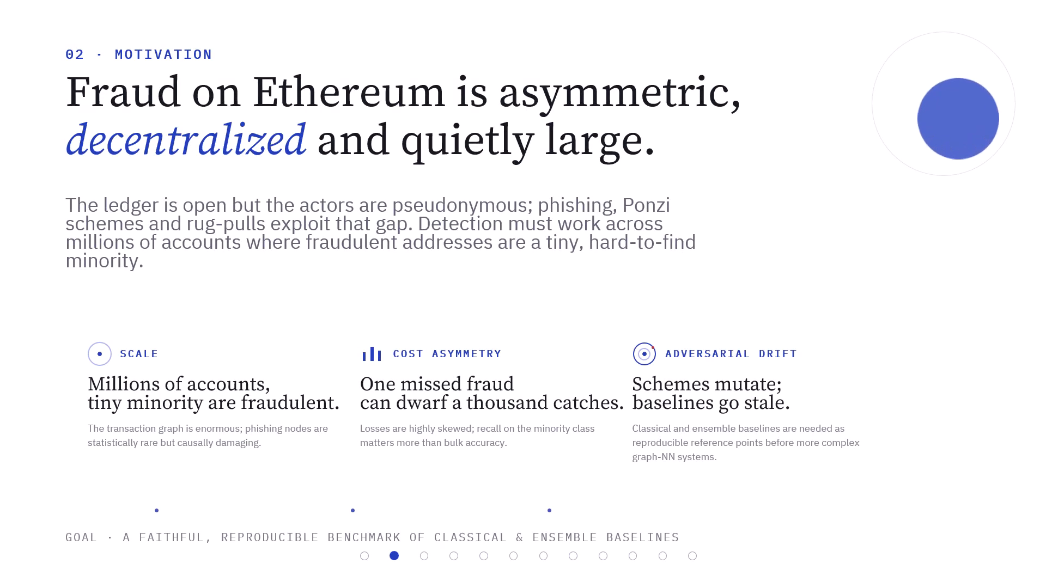
pyautogui.press('Right')
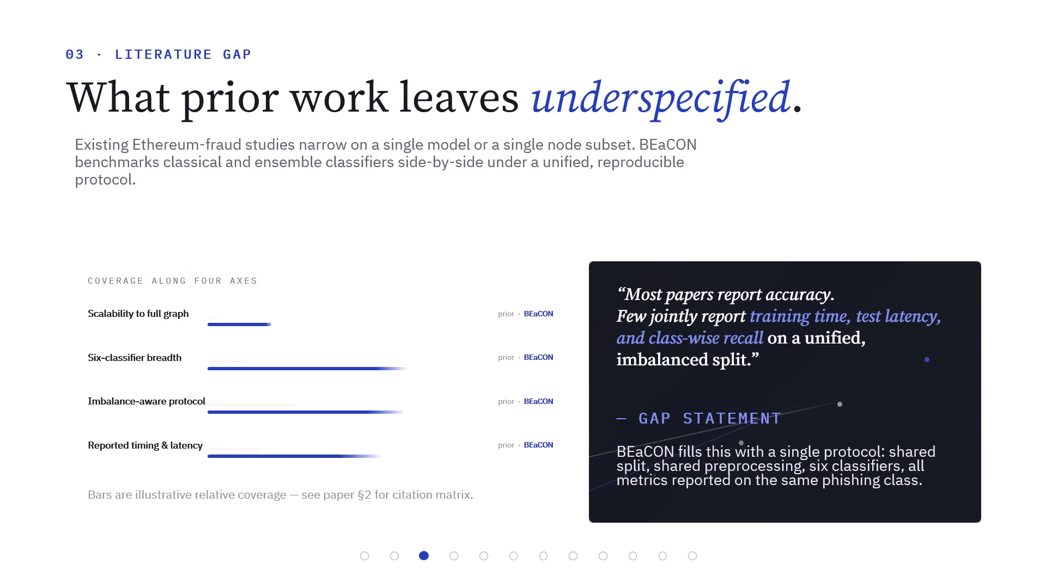
pyautogui.press('Right')
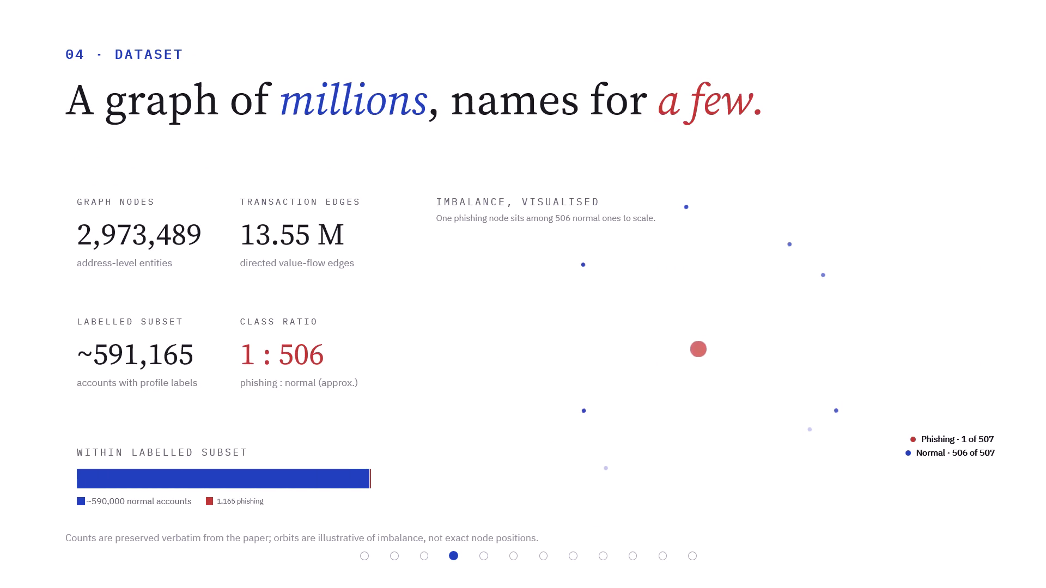
pyautogui.press('Right')
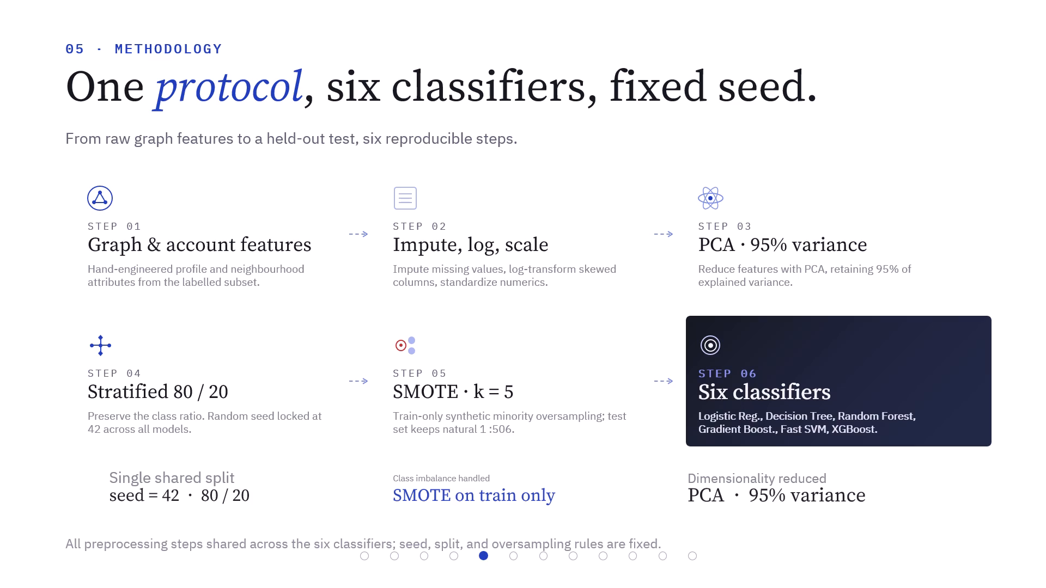
pyautogui.press('Right')
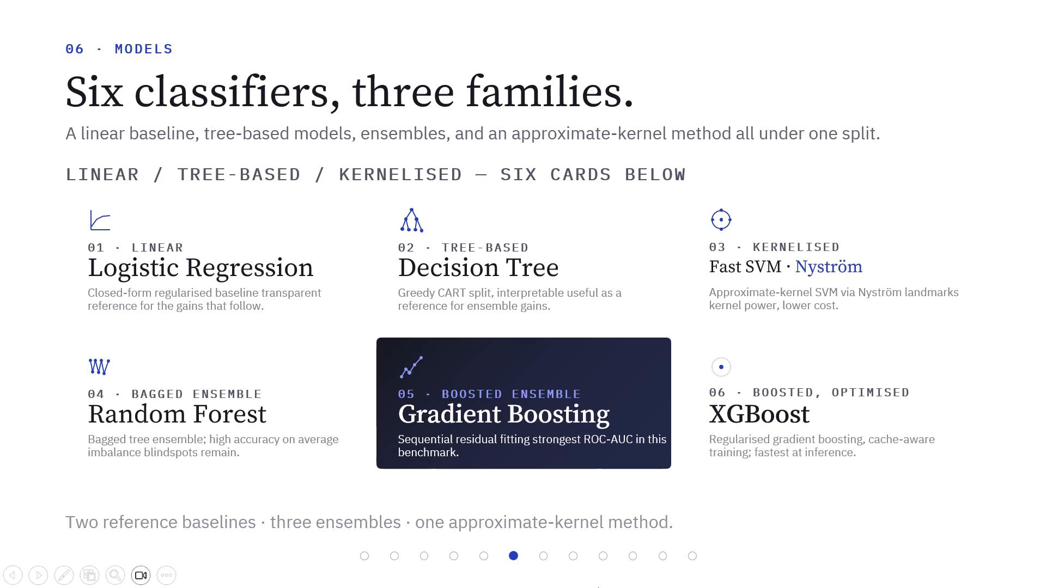
pyautogui.press('Right')
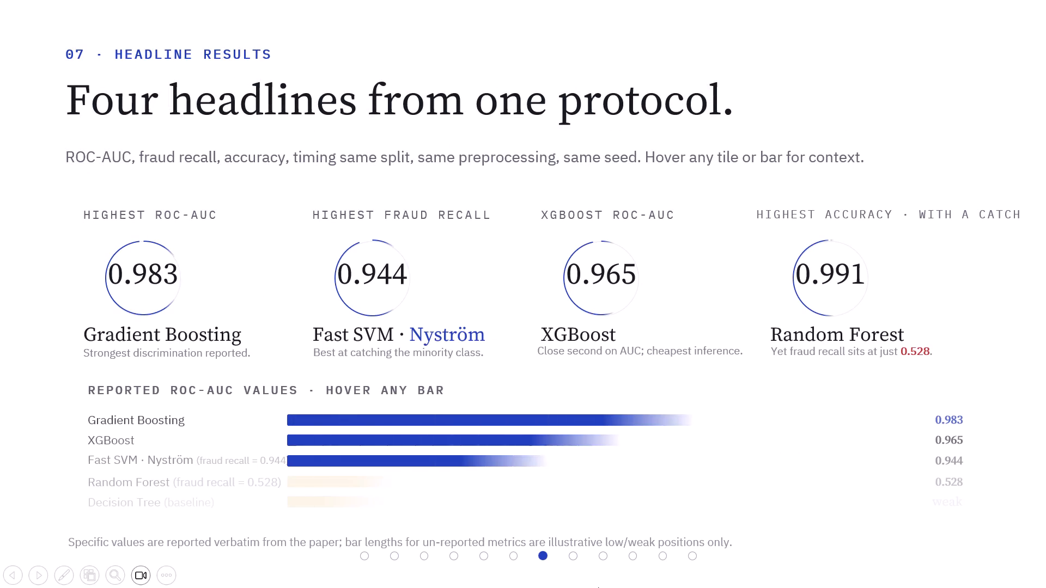
pyautogui.press('Right')
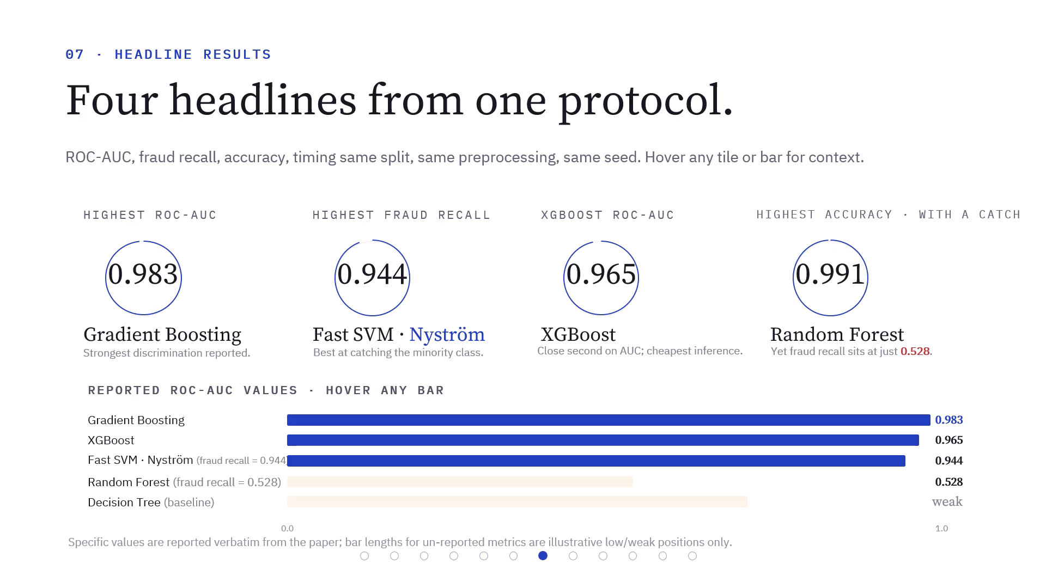
pyautogui.press('Escape')
# Inspect the bars on slide 7 and the text blocks on slide 8, and look over slides 9 and 10.
pyautogui.click(729, 409)
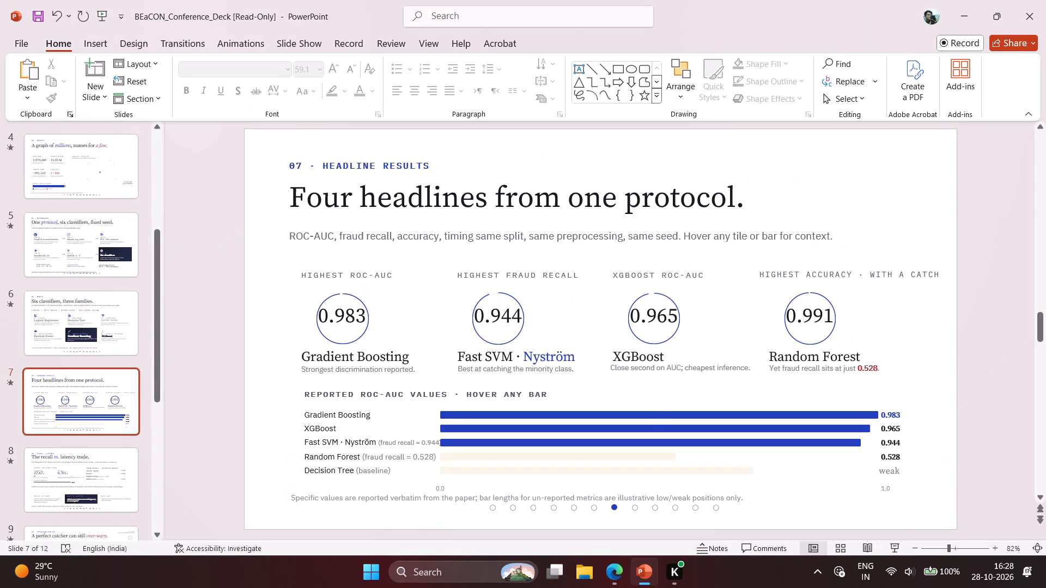
pyautogui.click(728, 427)
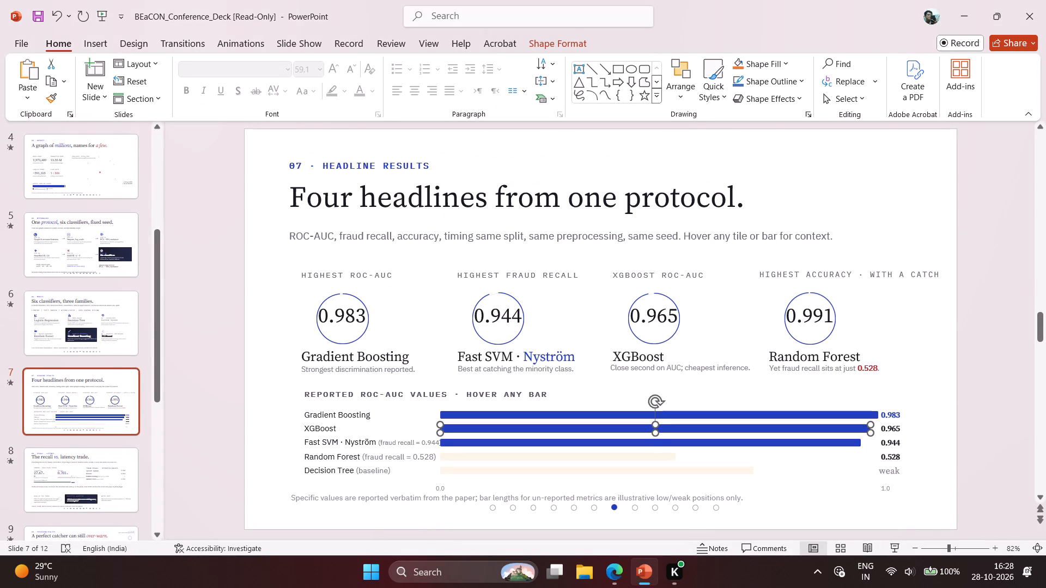
pyautogui.click(729, 444)
pyautogui.click(977, 370)
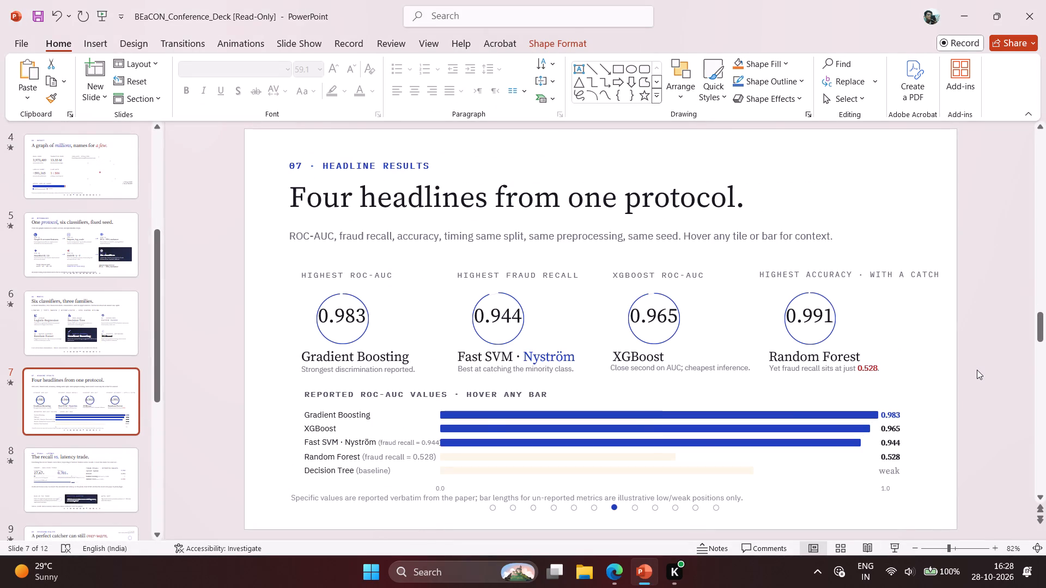
pyautogui.press('Right')
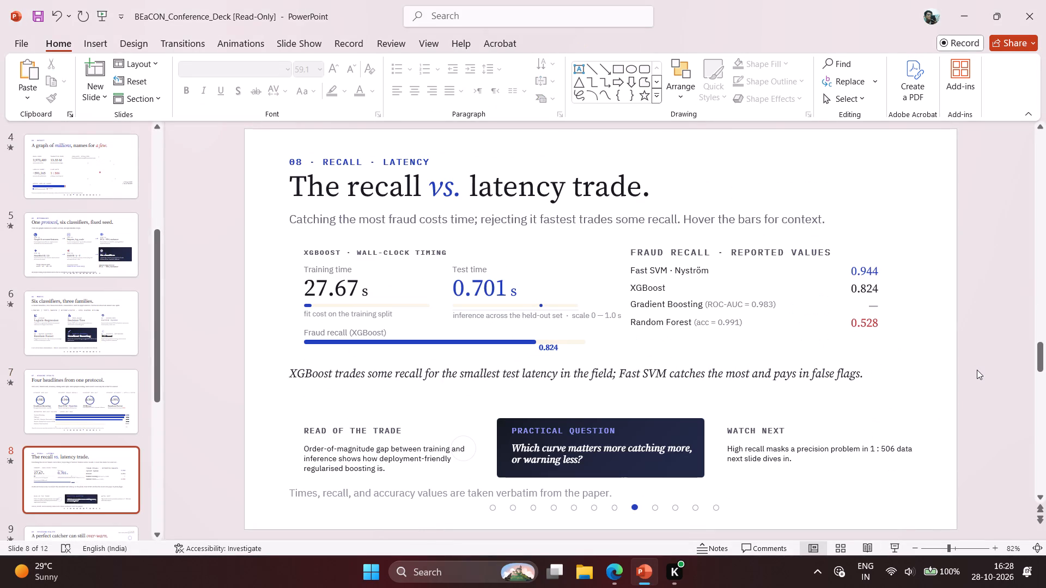
pyautogui.click(748, 448)
pyautogui.click(430, 452)
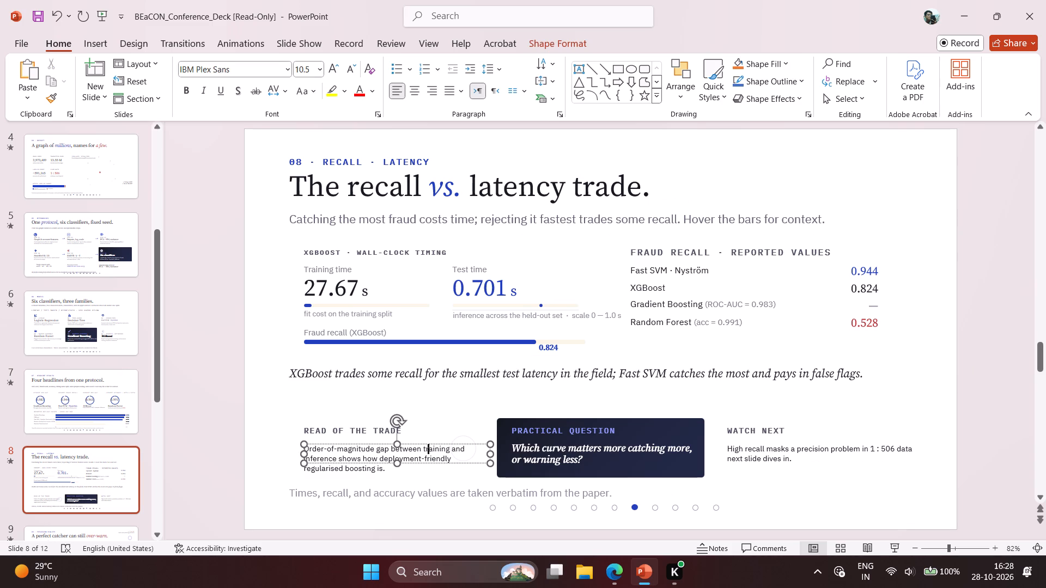
pyautogui.click(942, 217)
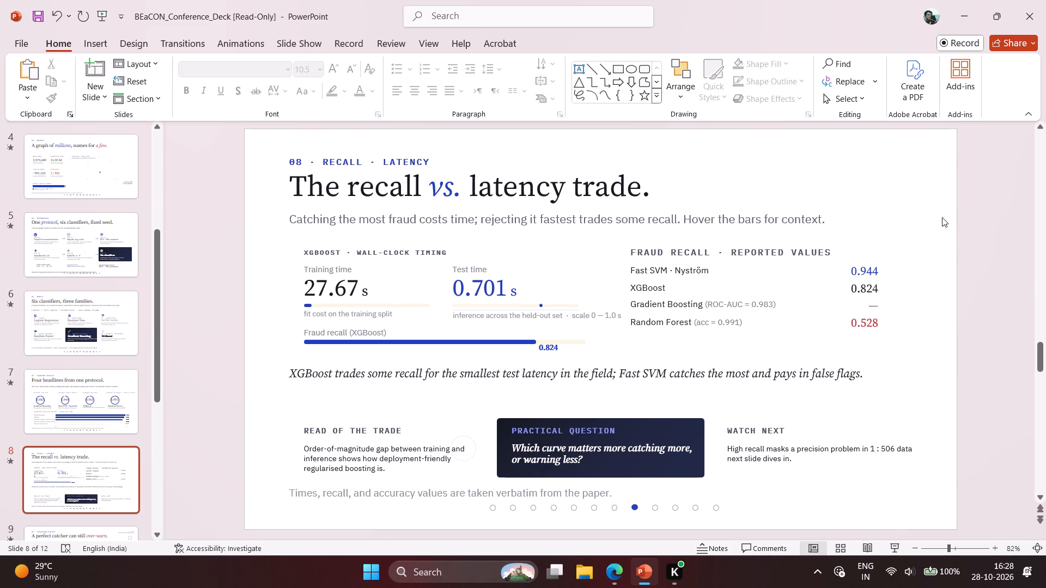
pyautogui.press('Right')
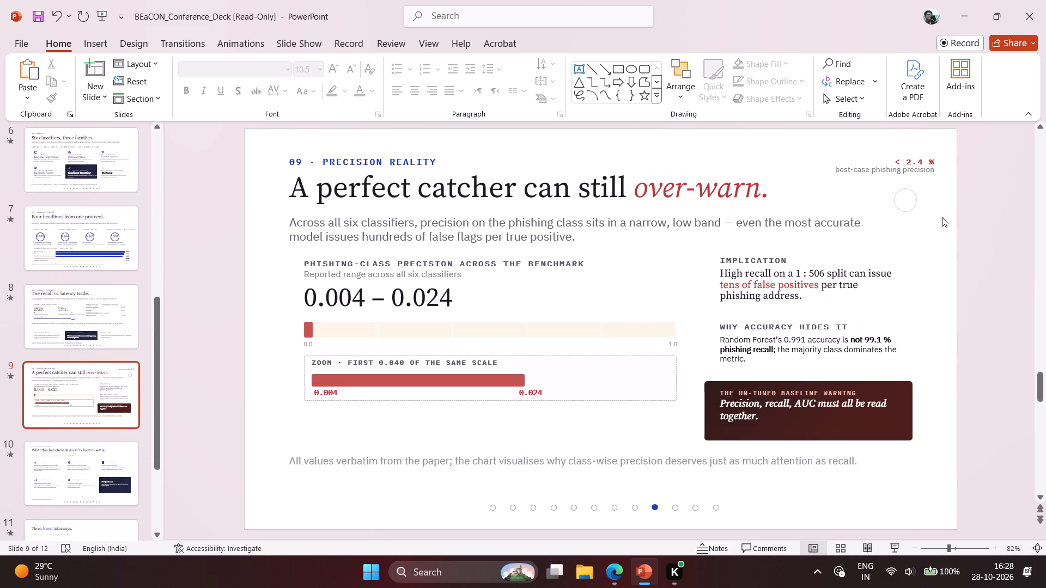
pyautogui.press('Right')
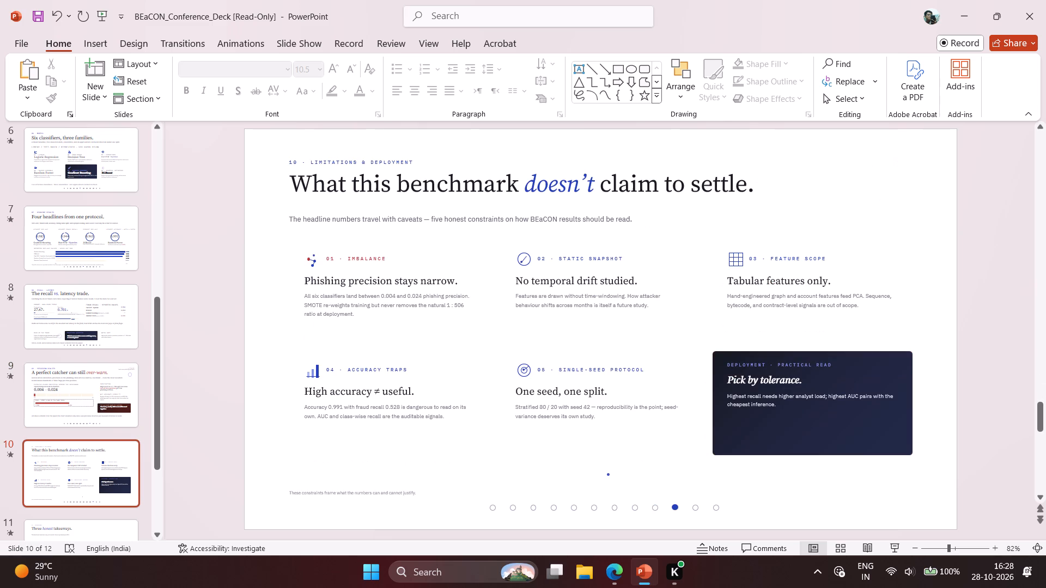
# Make the "10 · Limitations & Deployment" label on slide 10 bold and set it to 12 pt.
pyautogui.click(351, 165)
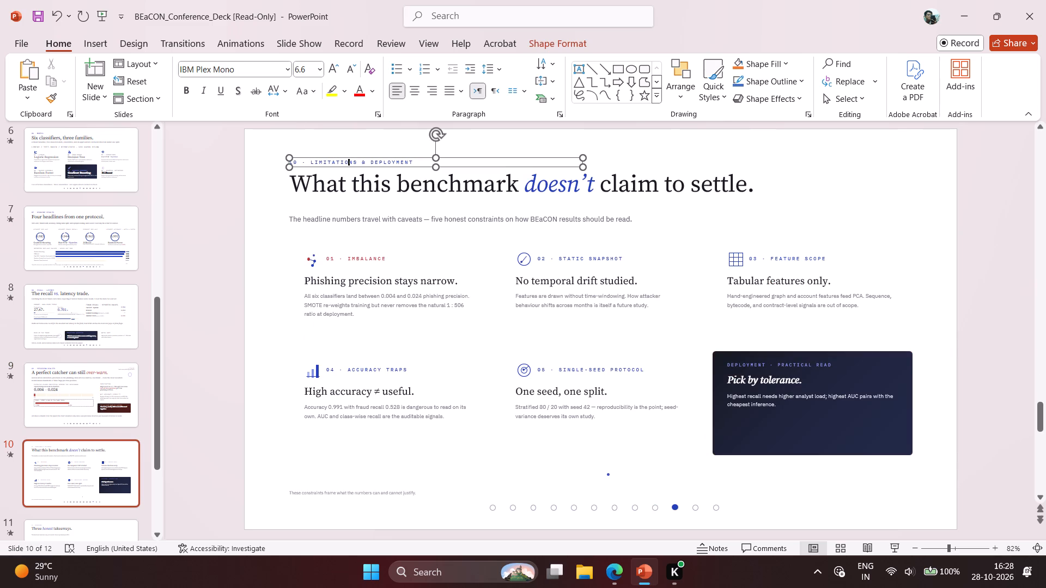
pyautogui.click(352, 168)
pyautogui.click(188, 92)
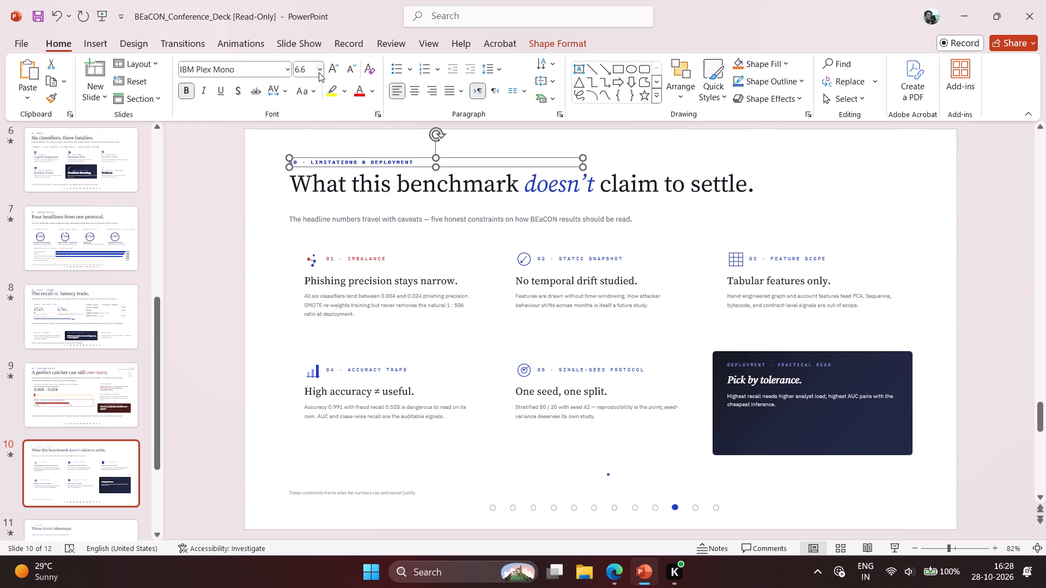
pyautogui.click(320, 72)
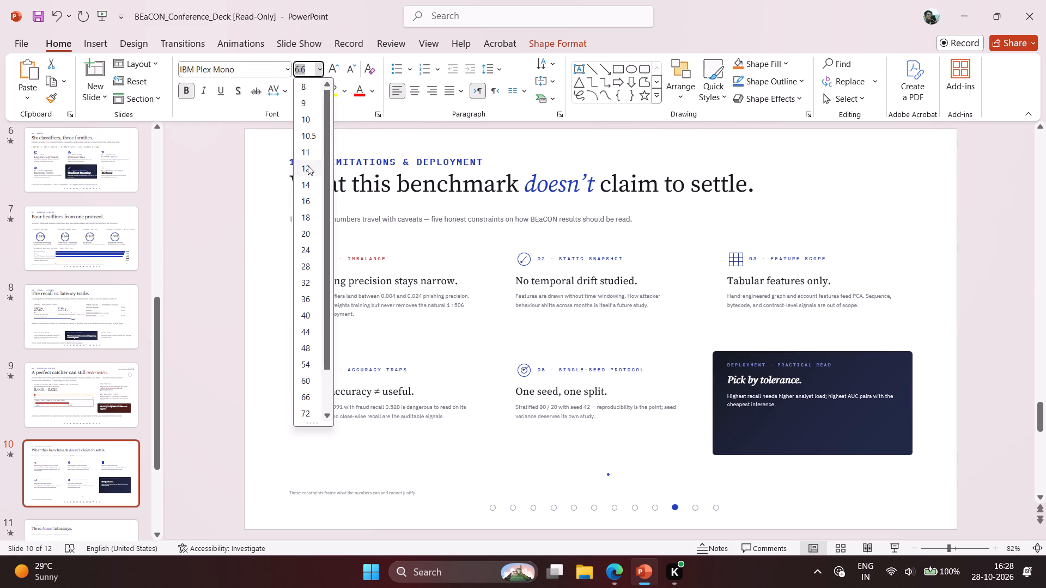
pyautogui.click(308, 166)
# Shift slide 10's title "What this benchmark doesn't claim to settle." slightly down and set its text to 40 pt.
pyautogui.click(318, 192)
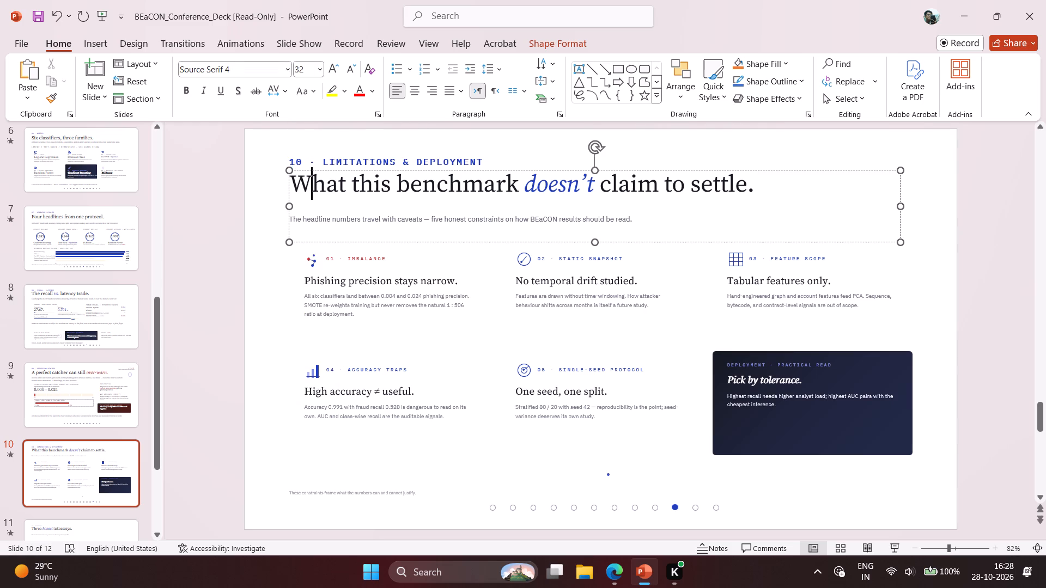
pyautogui.click(332, 238)
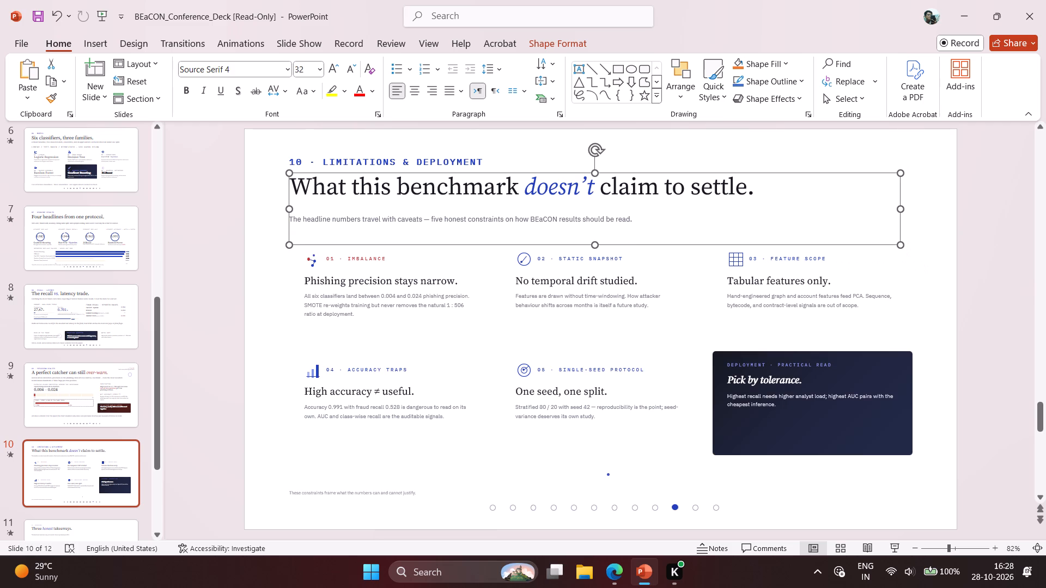
pyautogui.hotkey('ctrl', 'a')
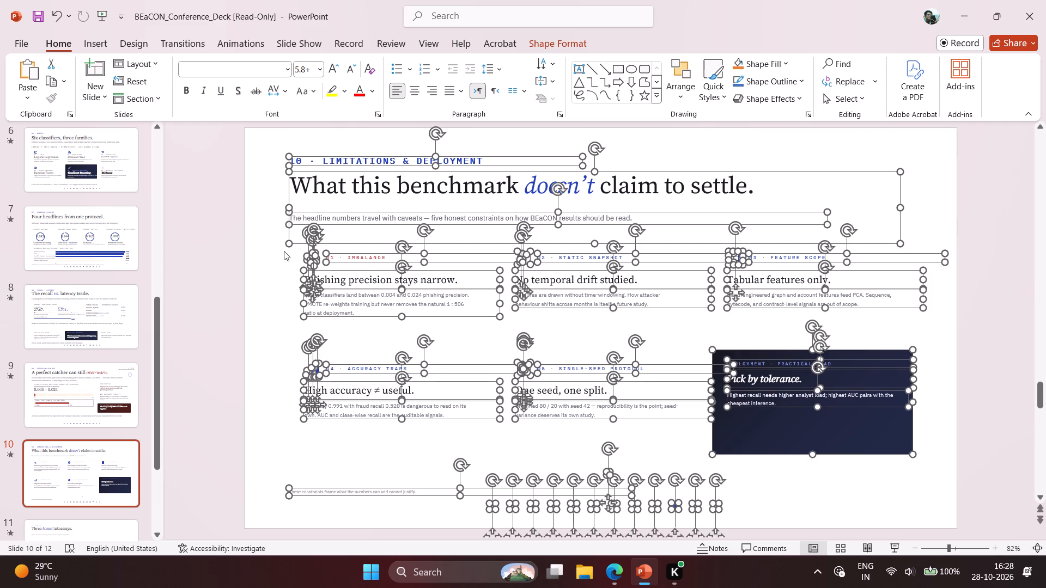
pyautogui.click(271, 241)
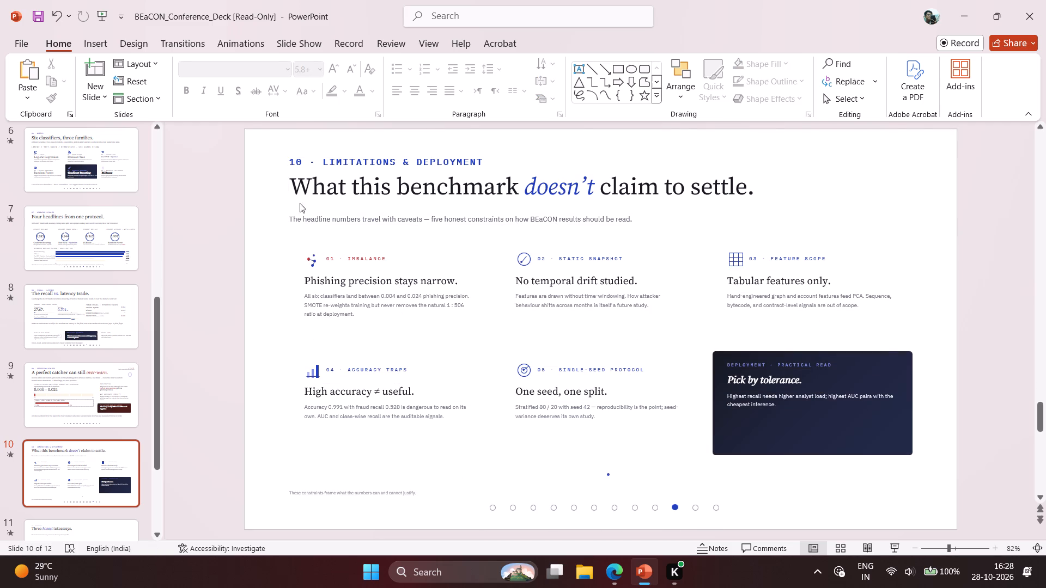
pyautogui.click(304, 196)
pyautogui.hotkey('ctrl', 'a')
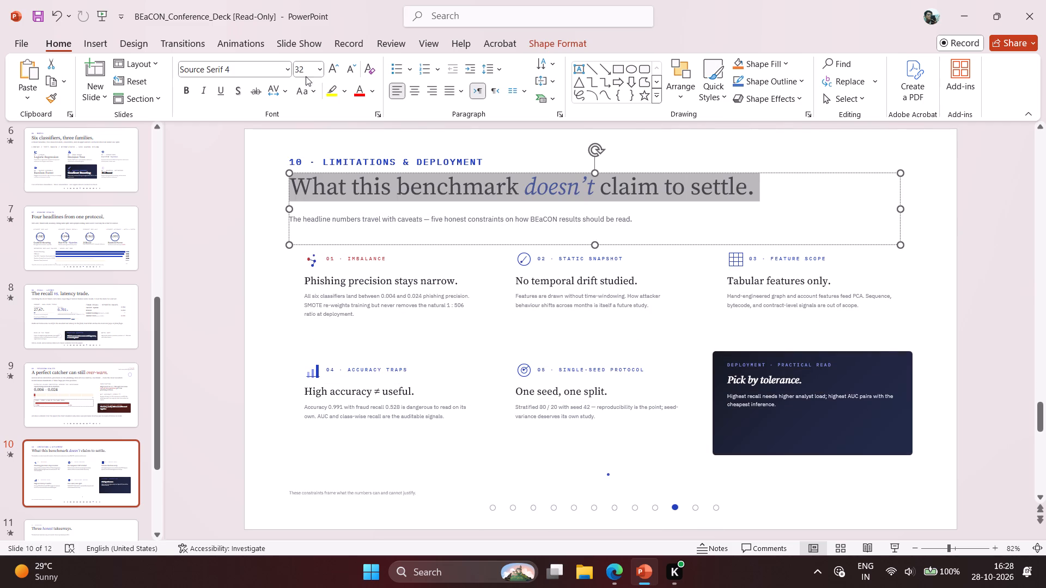
pyautogui.click(321, 73)
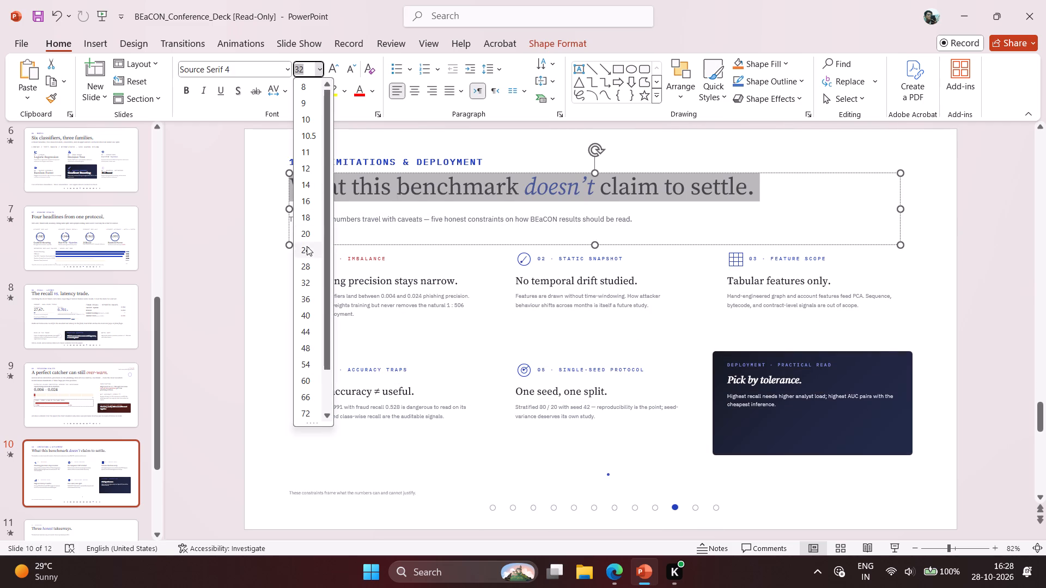
pyautogui.click(304, 309)
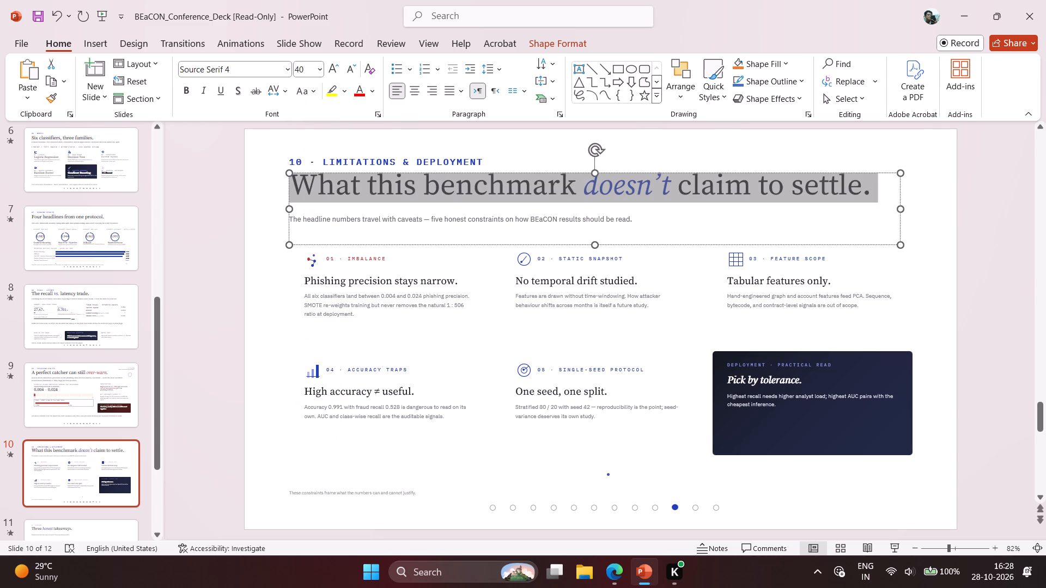
# Set slide 10's subtitle line "The headline numbers travel with caveats…" to 14 pt.
pyautogui.click(278, 307)
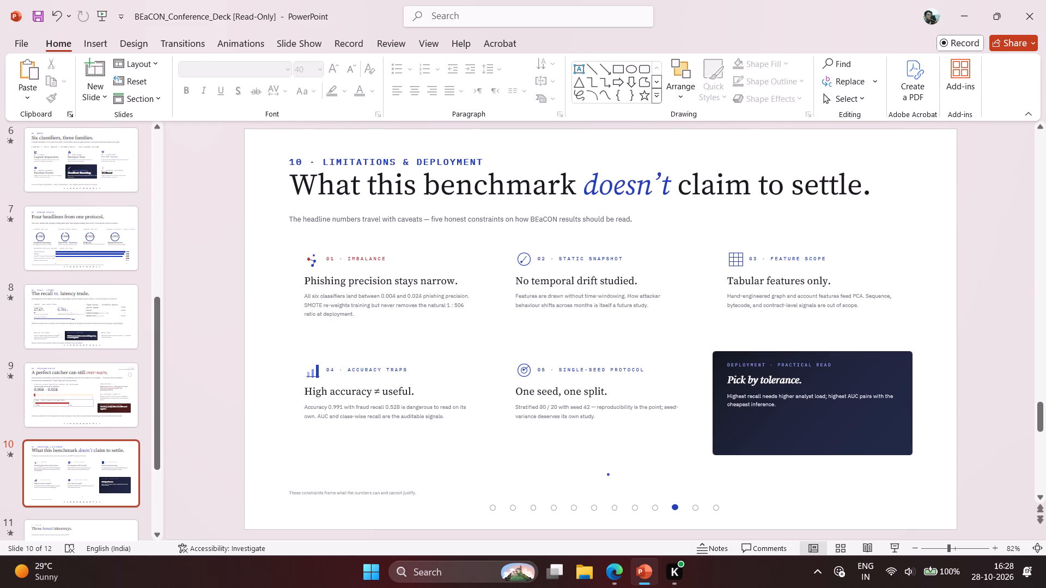
pyautogui.click(326, 219)
pyautogui.hotkey('ctrl', 'a')
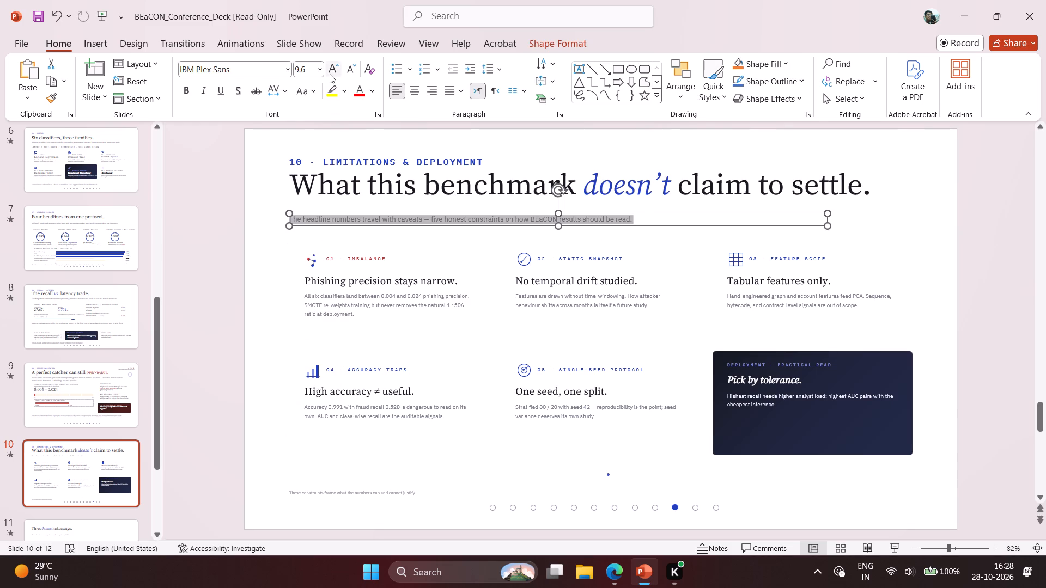
pyautogui.tripleClick(330, 74)
pyautogui.click(330, 74)
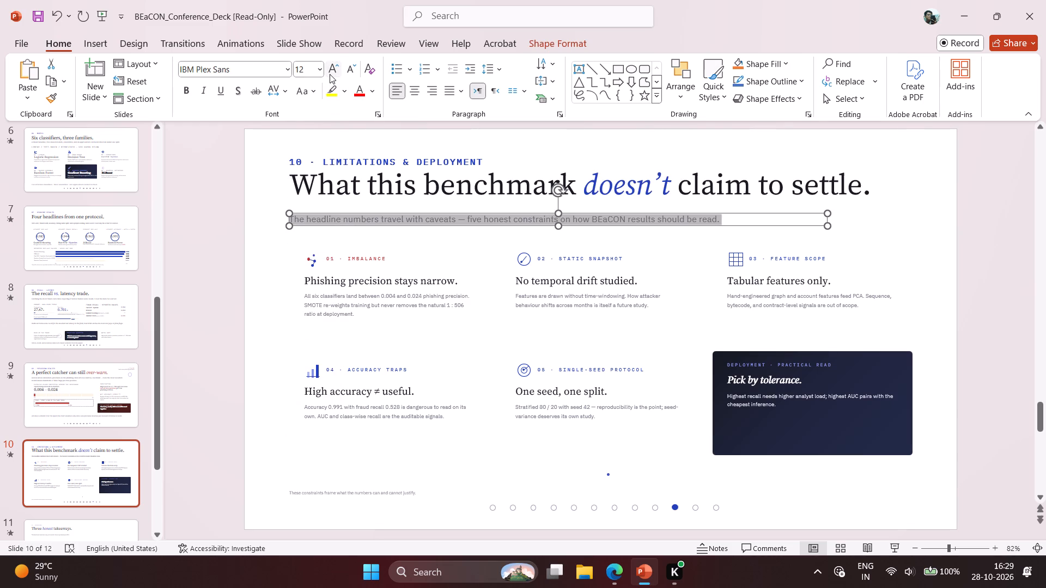
pyautogui.click(330, 74)
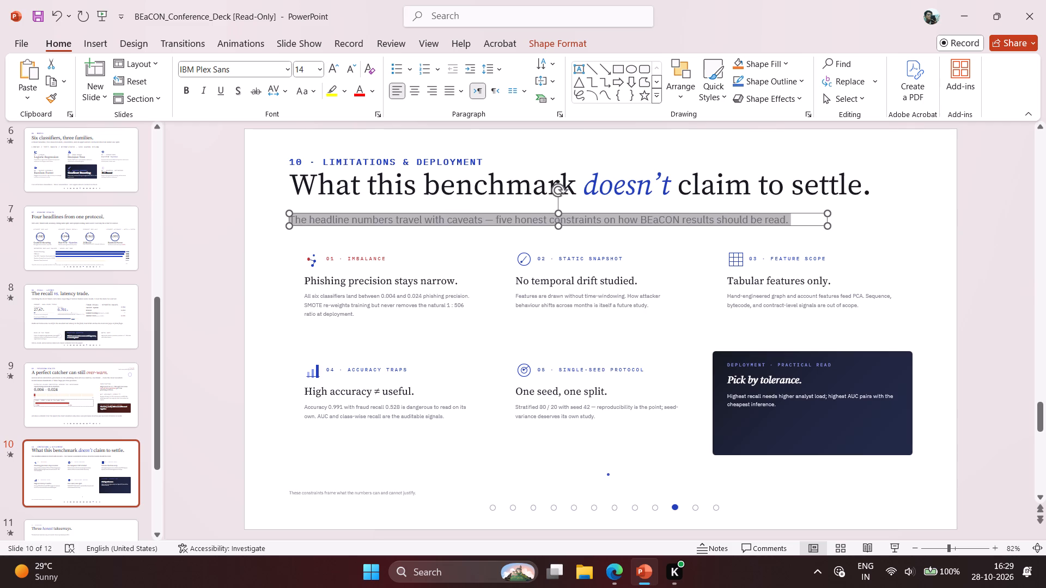
# Remove the dash between "caveats" and "five honest constraints" in slide 10's subtitle.
pyautogui.click(490, 220)
pyautogui.doubleClick(490, 220)
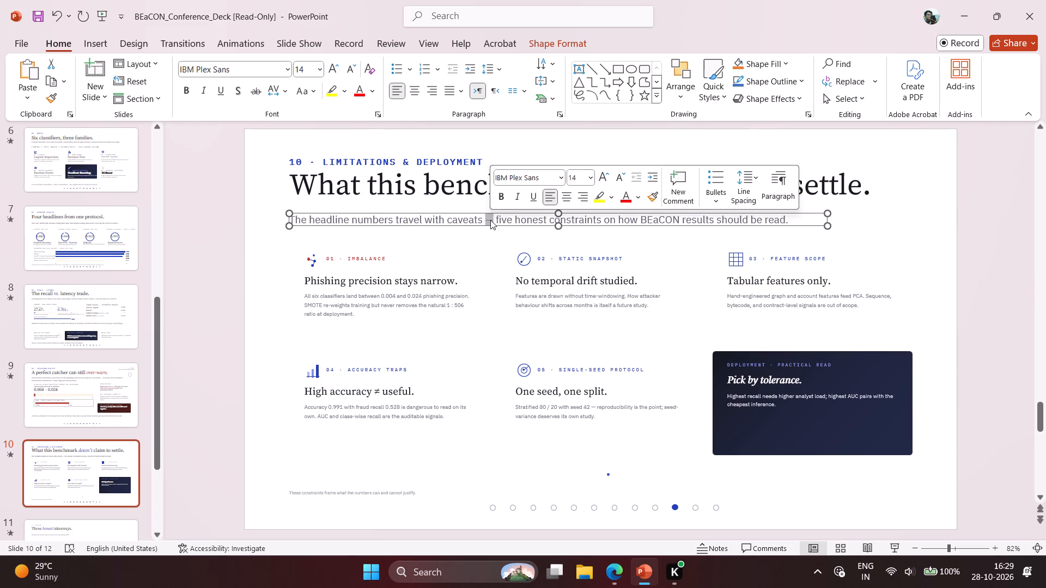
pyautogui.press('BackSpace')
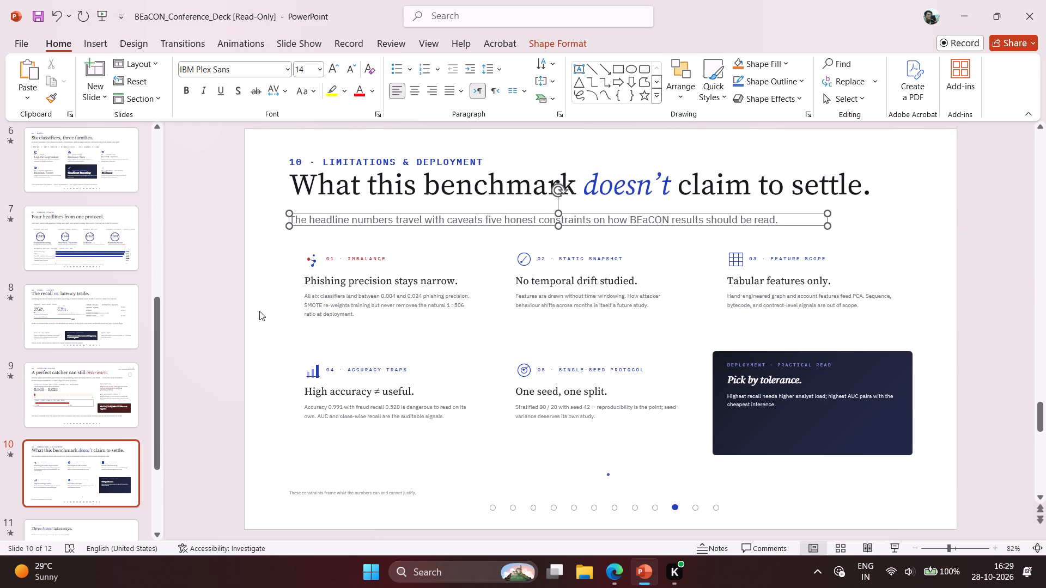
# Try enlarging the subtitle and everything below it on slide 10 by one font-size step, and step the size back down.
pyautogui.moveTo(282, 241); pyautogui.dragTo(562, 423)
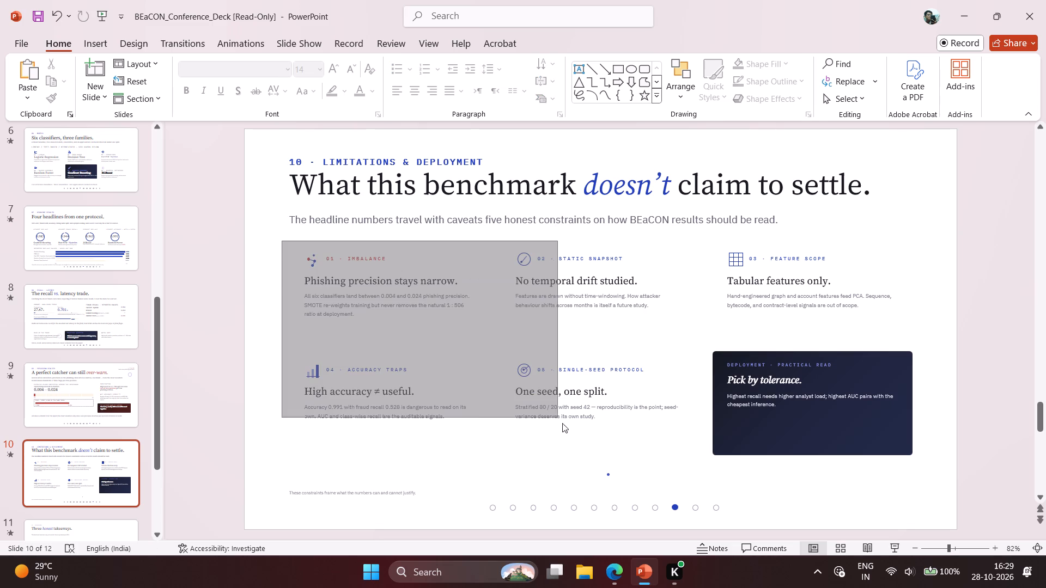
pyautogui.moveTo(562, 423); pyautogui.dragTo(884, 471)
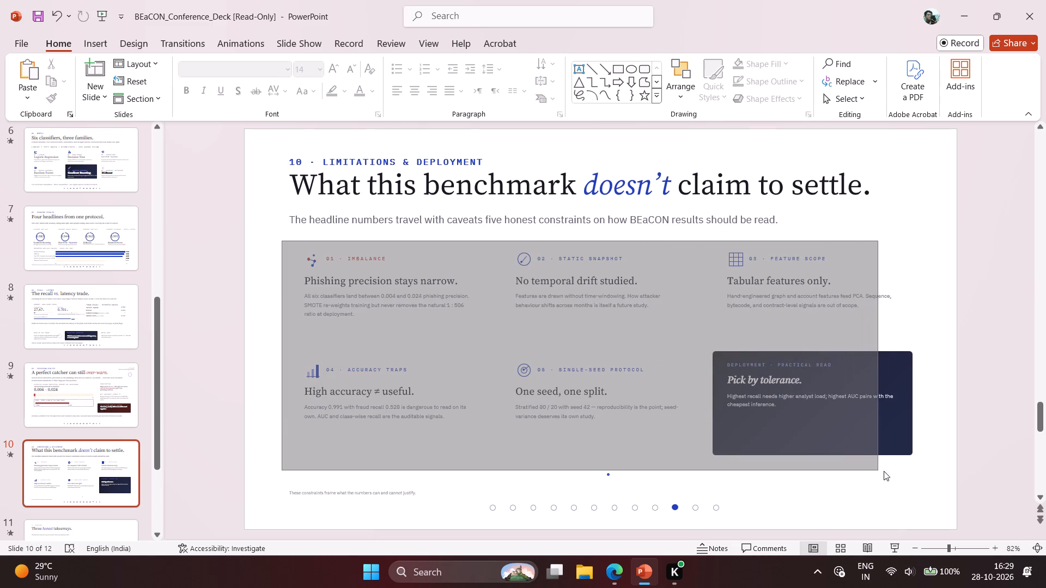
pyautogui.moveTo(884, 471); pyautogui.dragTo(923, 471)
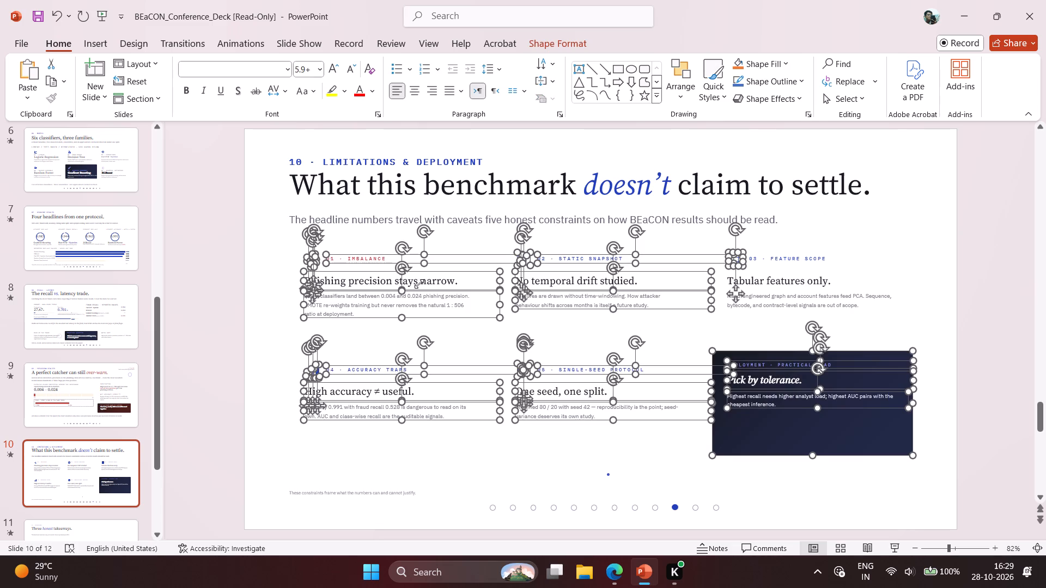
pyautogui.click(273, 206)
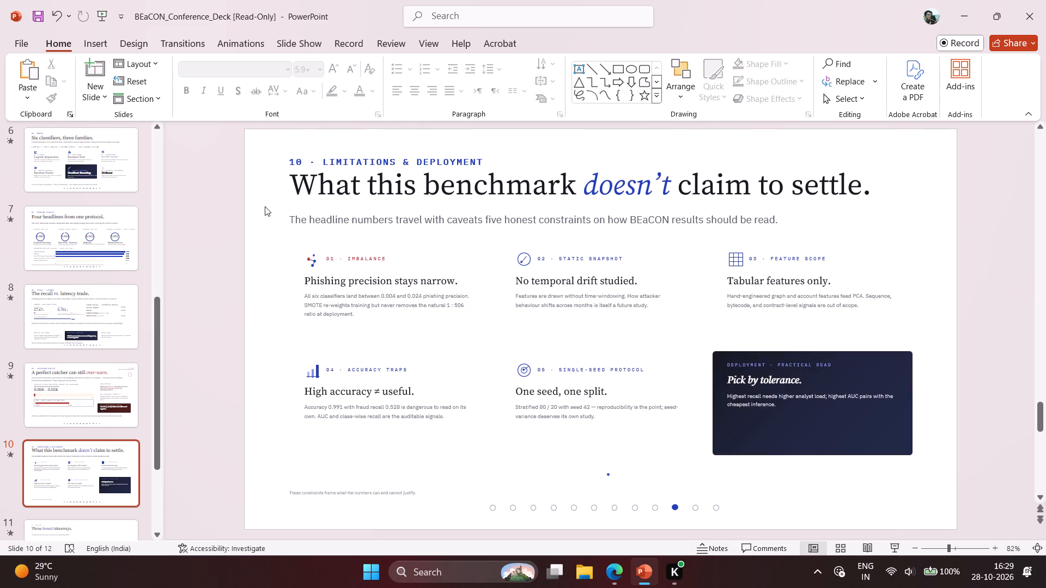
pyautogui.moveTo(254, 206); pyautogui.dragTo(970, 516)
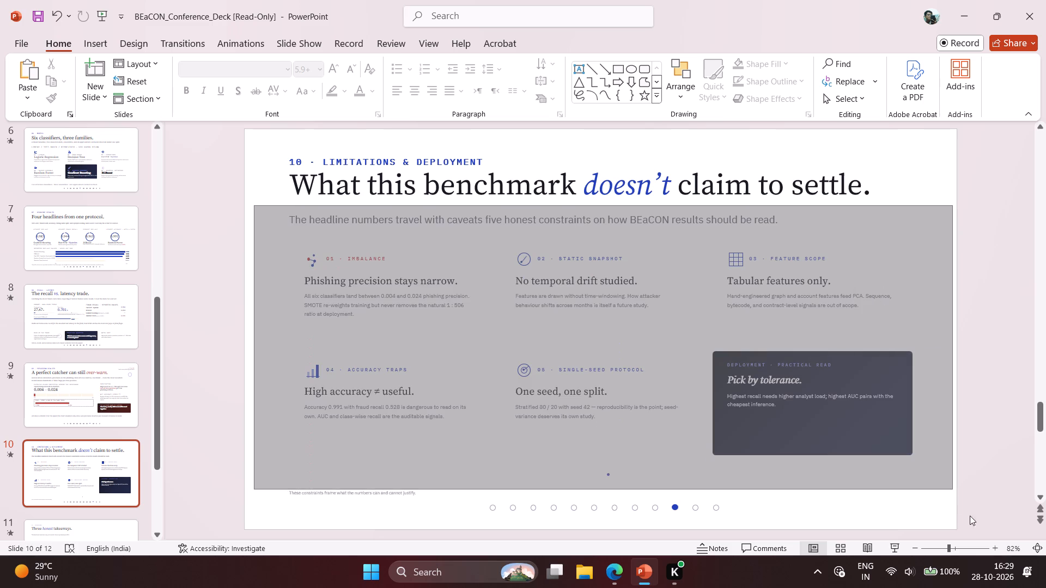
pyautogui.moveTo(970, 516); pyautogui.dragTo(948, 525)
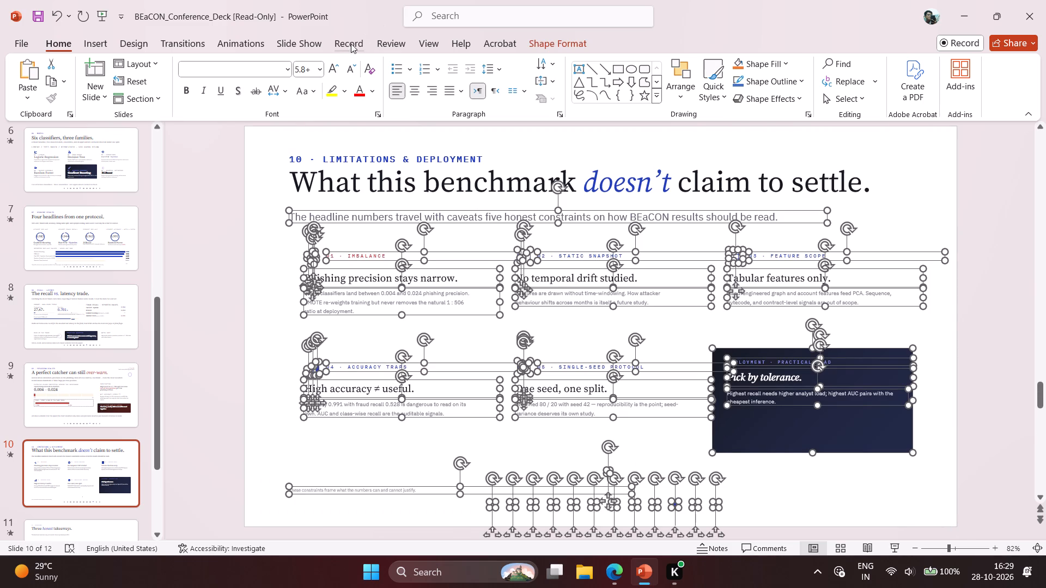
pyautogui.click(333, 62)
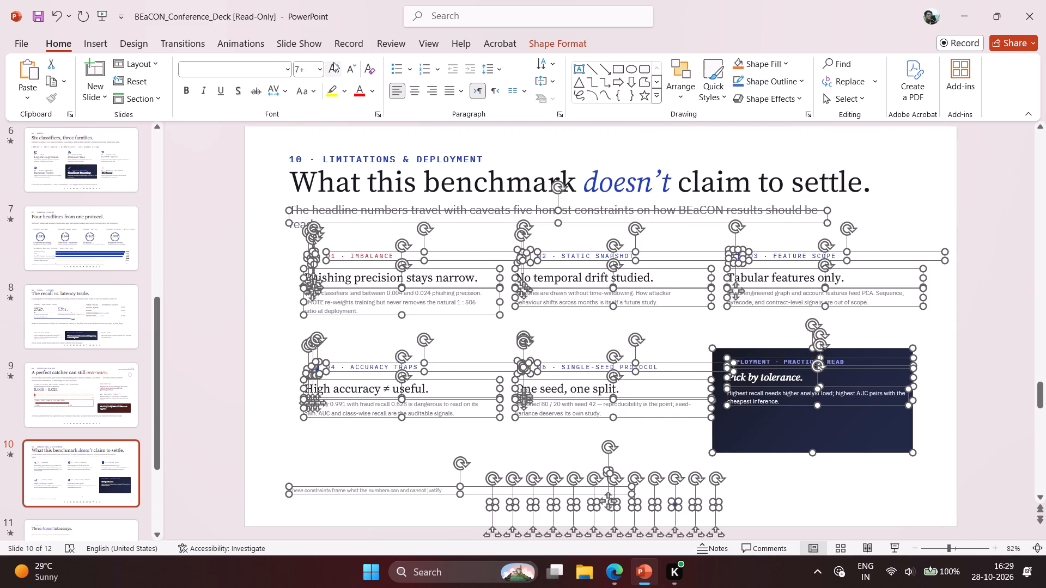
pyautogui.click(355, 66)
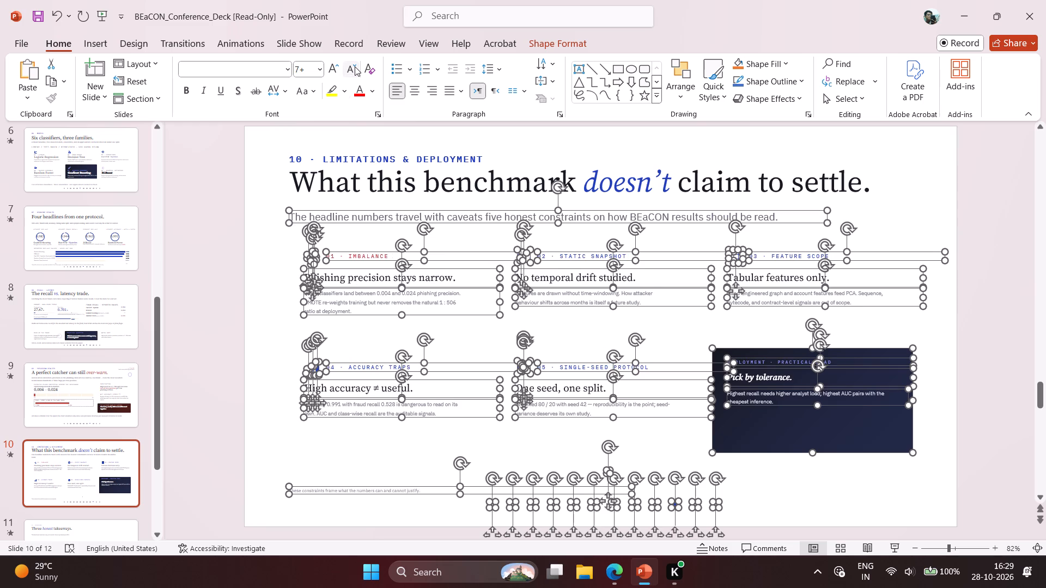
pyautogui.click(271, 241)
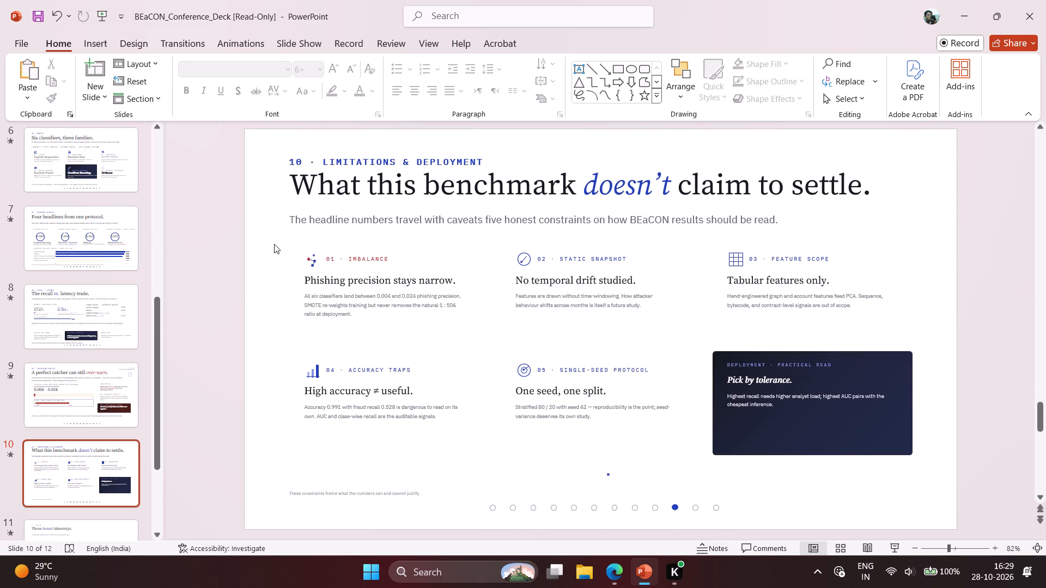
# Enlarge the texts of slide 10's limitation blocks, deployment card and footnote together by five font-size steps, to 10.5 pt and above.
pyautogui.moveTo(266, 247); pyautogui.dragTo(901, 371)
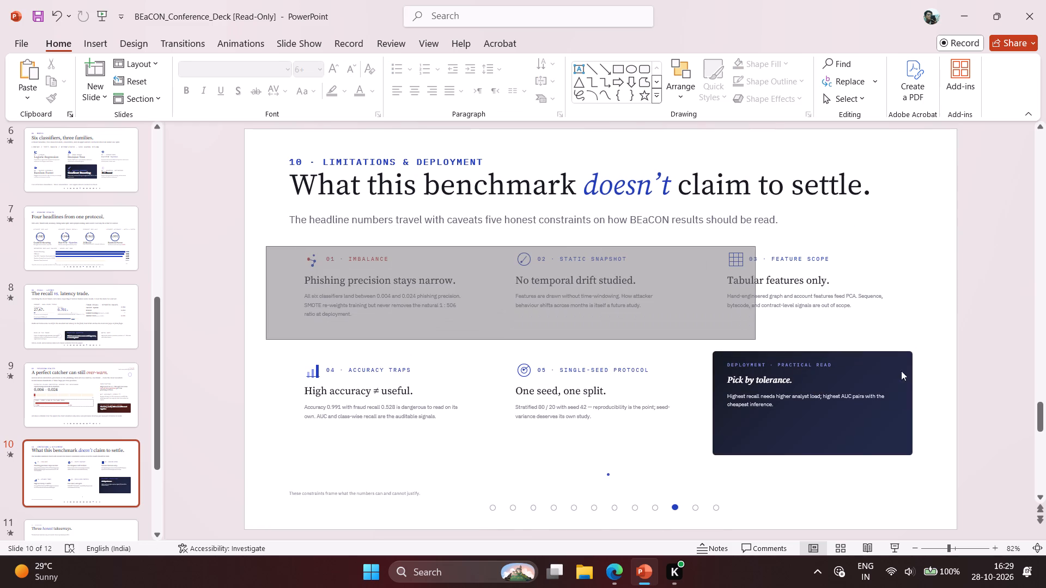
pyautogui.moveTo(901, 371); pyautogui.dragTo(936, 500)
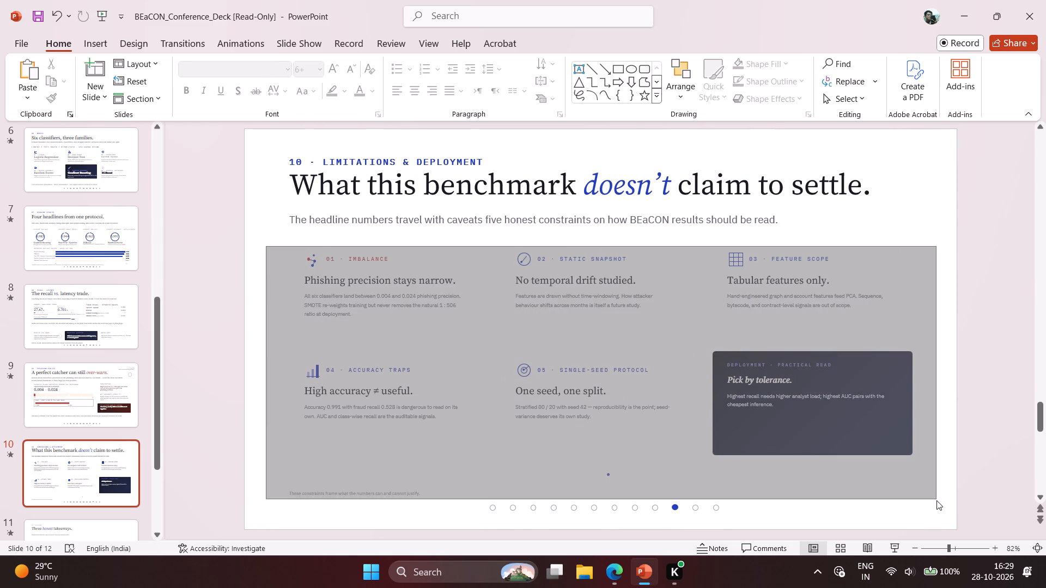
pyautogui.moveTo(936, 500); pyautogui.dragTo(938, 500)
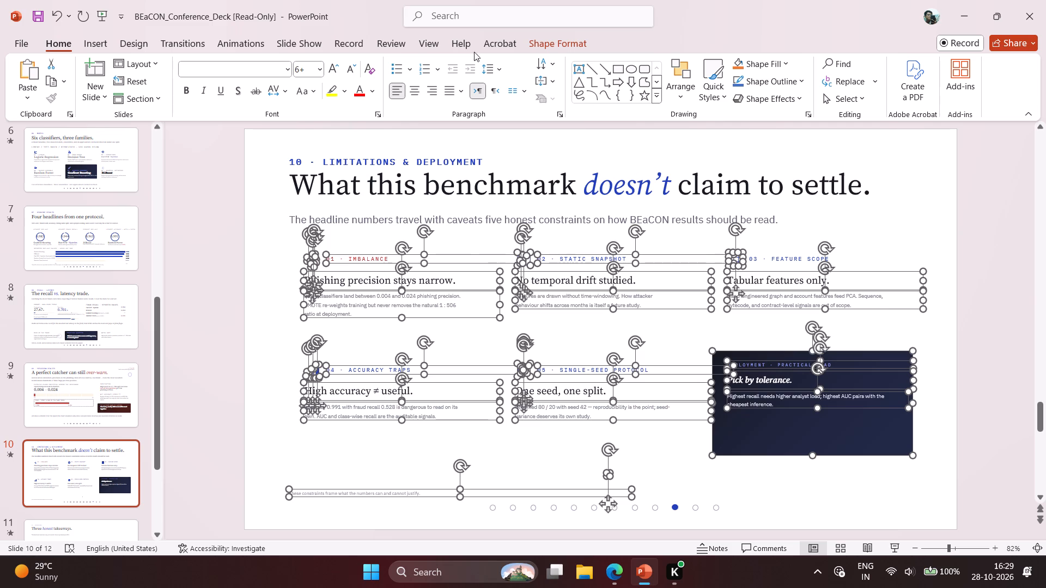
pyautogui.click(336, 66)
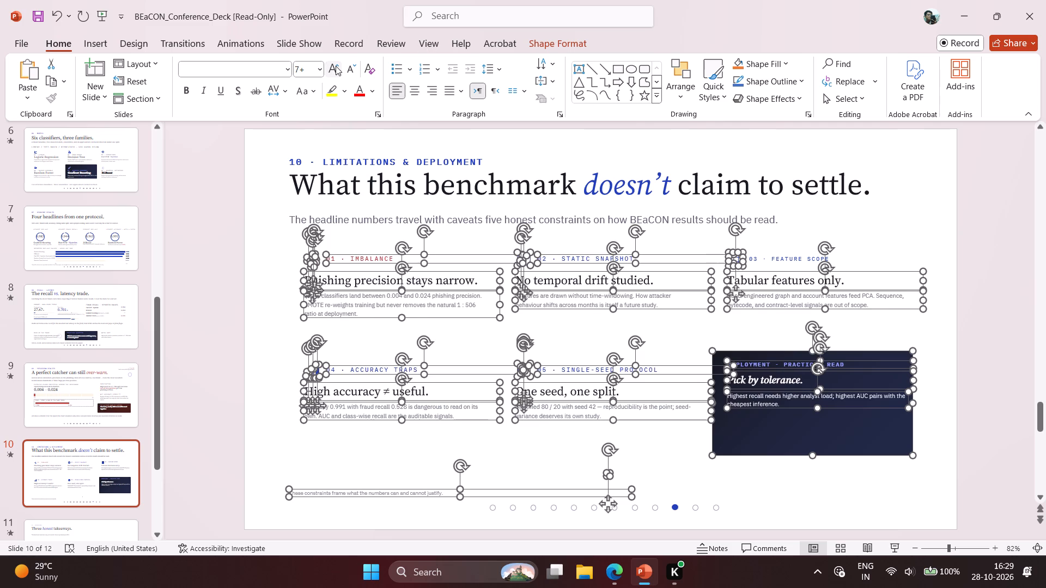
pyautogui.click(336, 66)
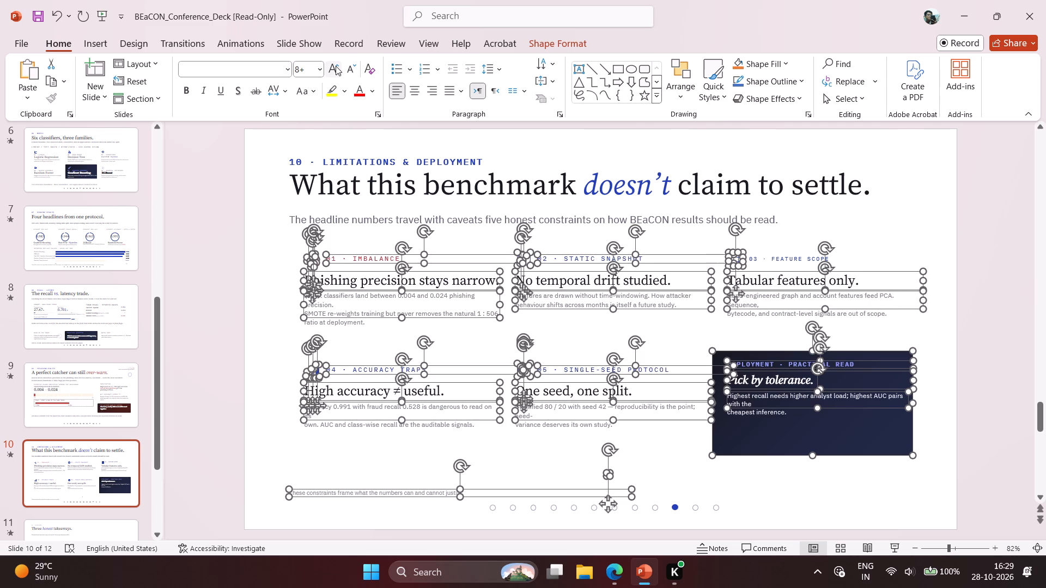
pyautogui.click(336, 66)
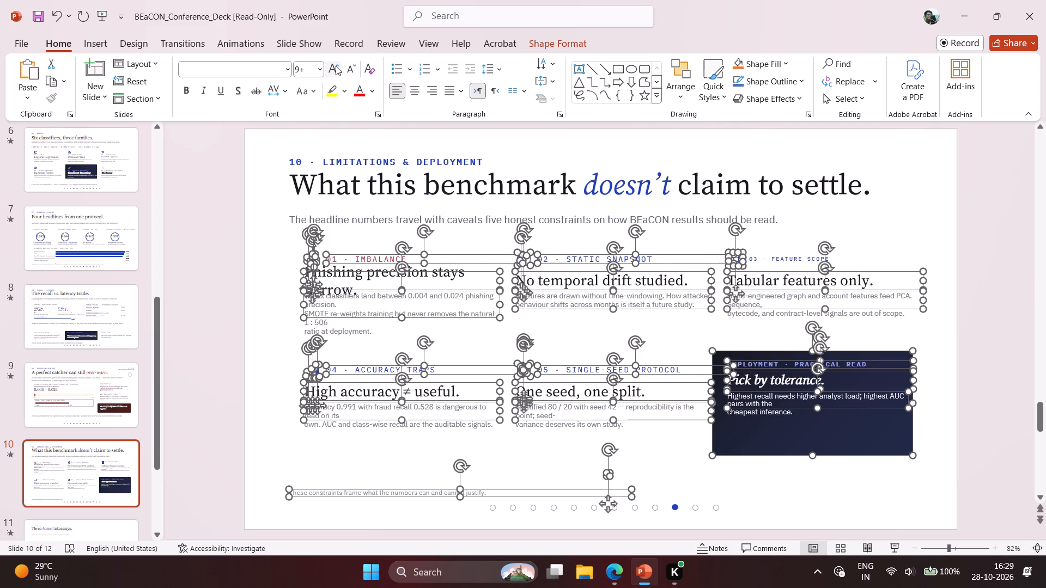
pyautogui.click(336, 66)
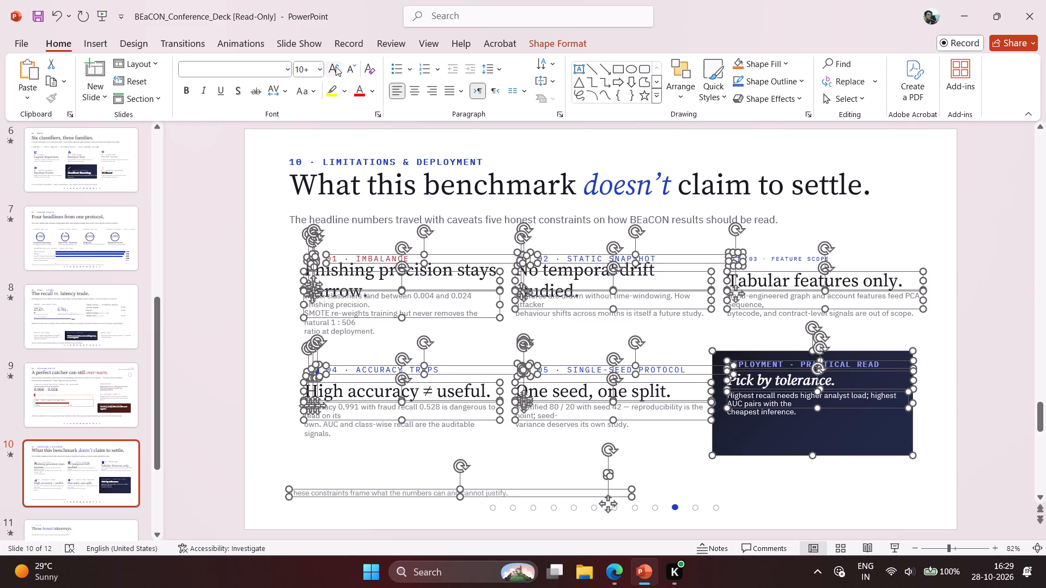
pyautogui.click(336, 66)
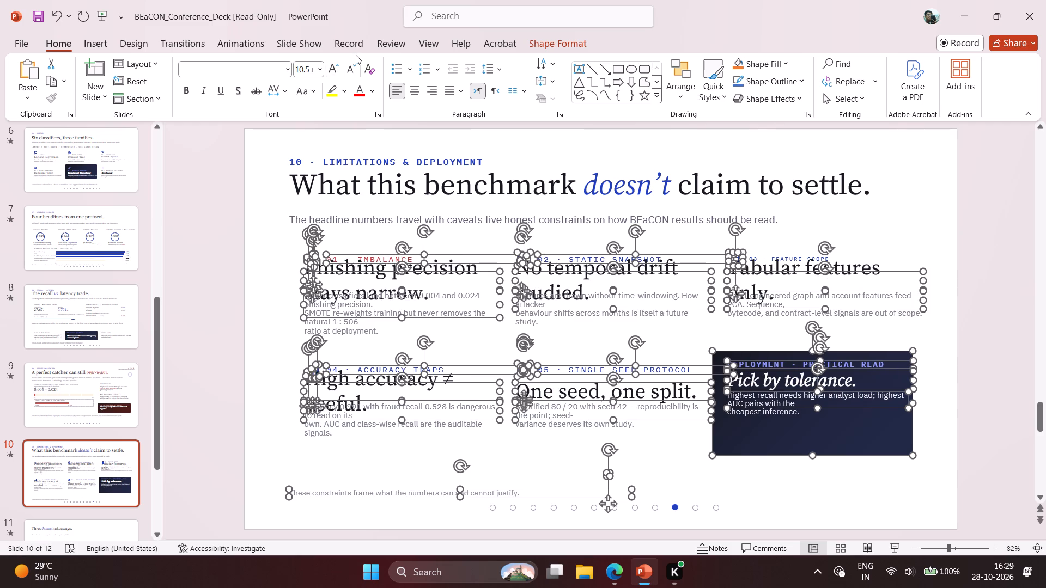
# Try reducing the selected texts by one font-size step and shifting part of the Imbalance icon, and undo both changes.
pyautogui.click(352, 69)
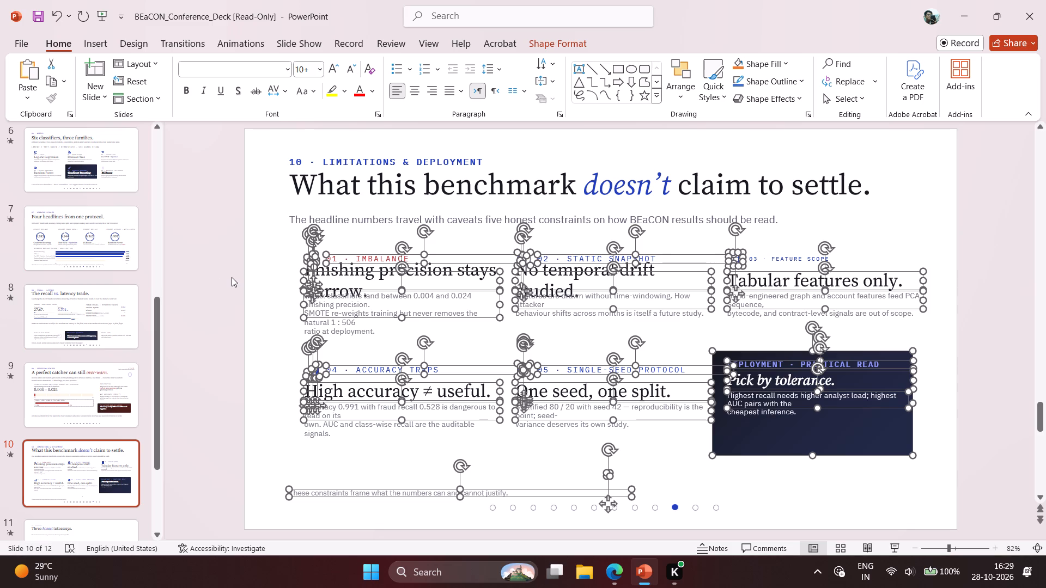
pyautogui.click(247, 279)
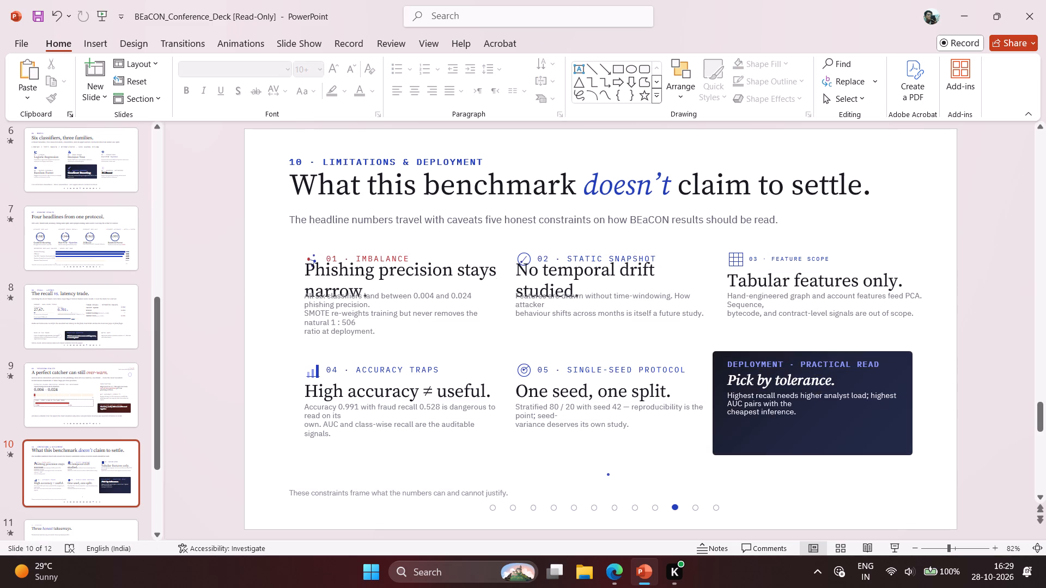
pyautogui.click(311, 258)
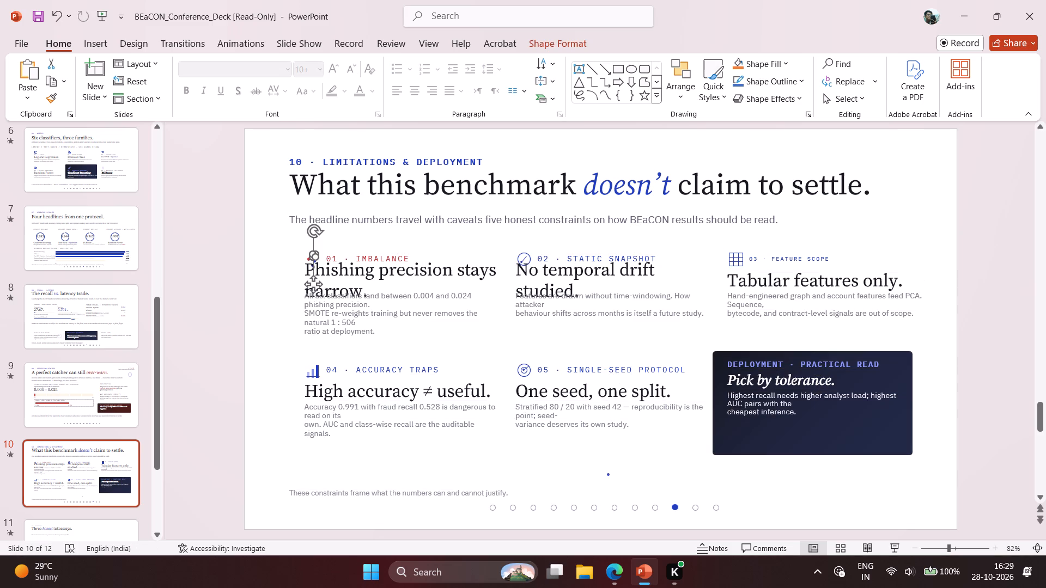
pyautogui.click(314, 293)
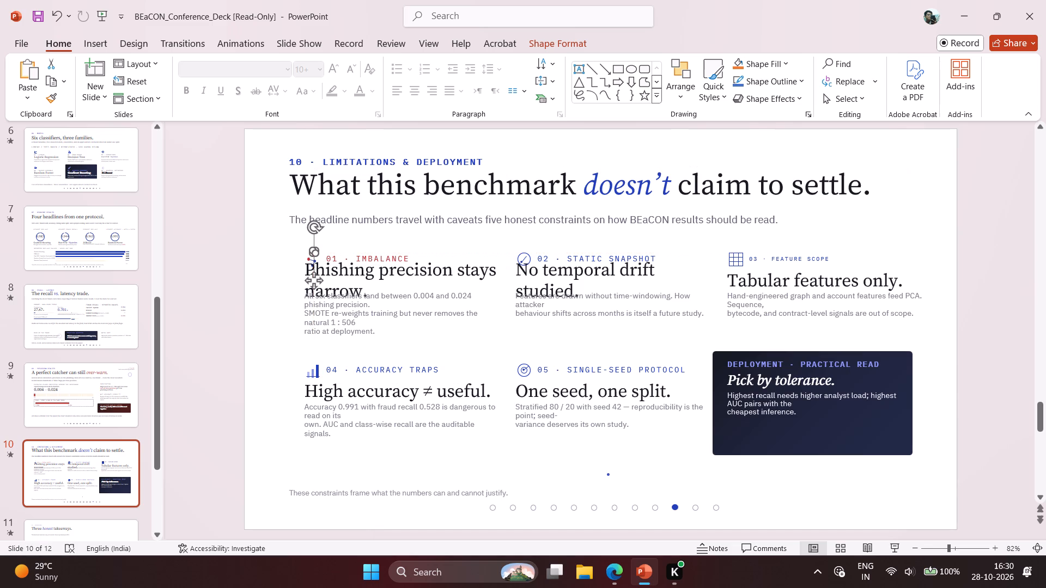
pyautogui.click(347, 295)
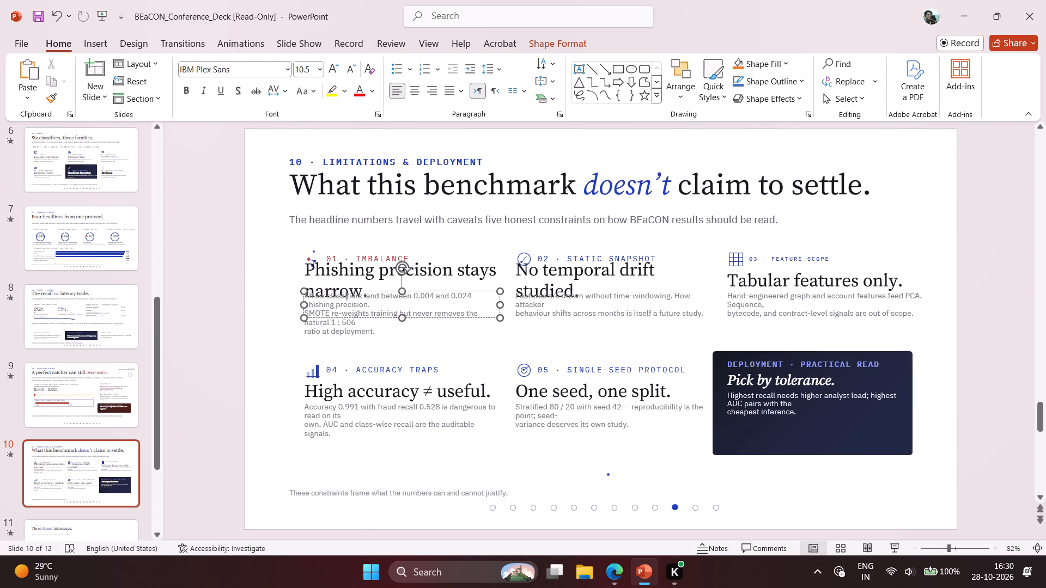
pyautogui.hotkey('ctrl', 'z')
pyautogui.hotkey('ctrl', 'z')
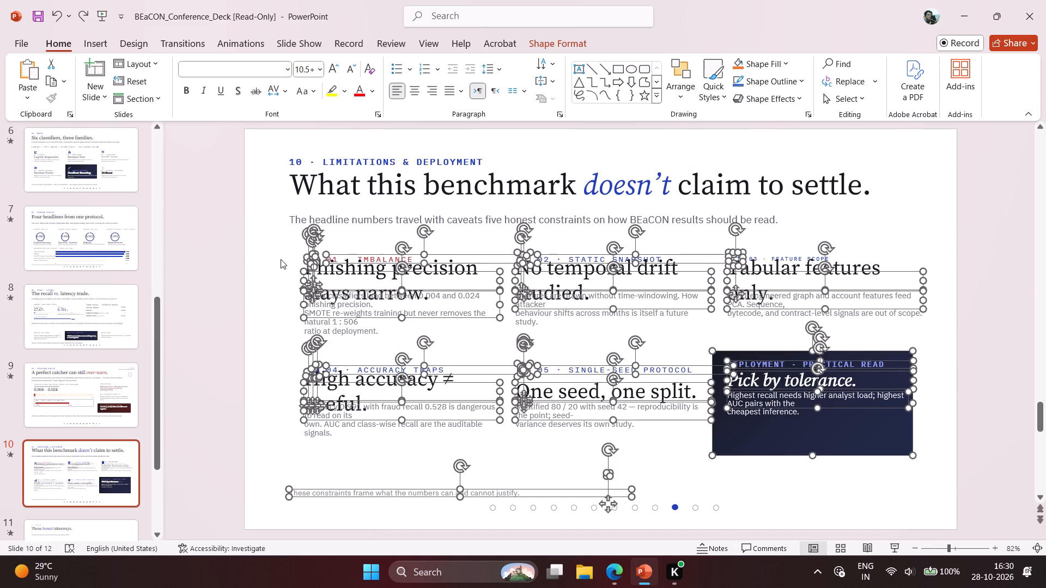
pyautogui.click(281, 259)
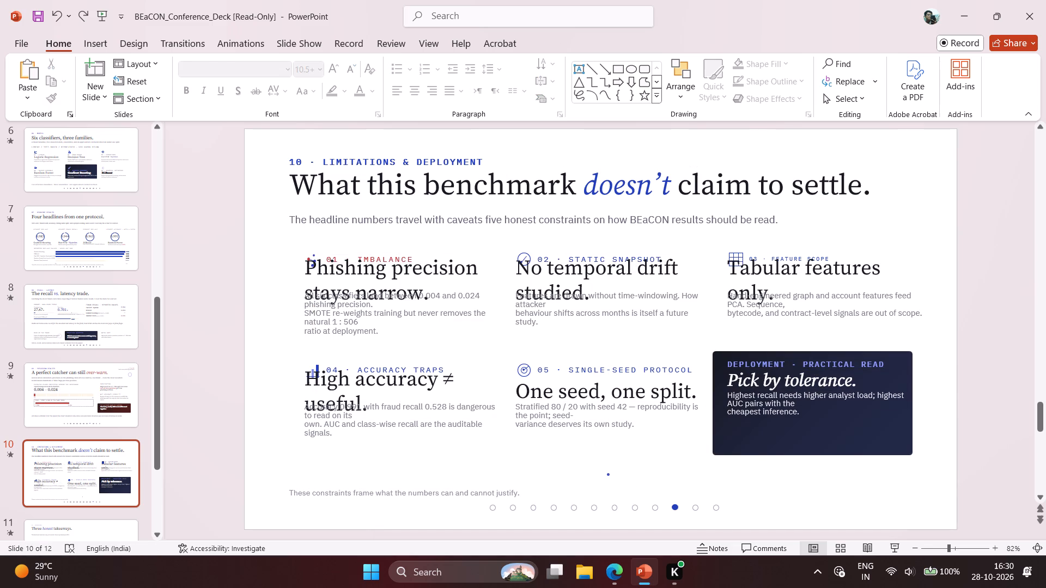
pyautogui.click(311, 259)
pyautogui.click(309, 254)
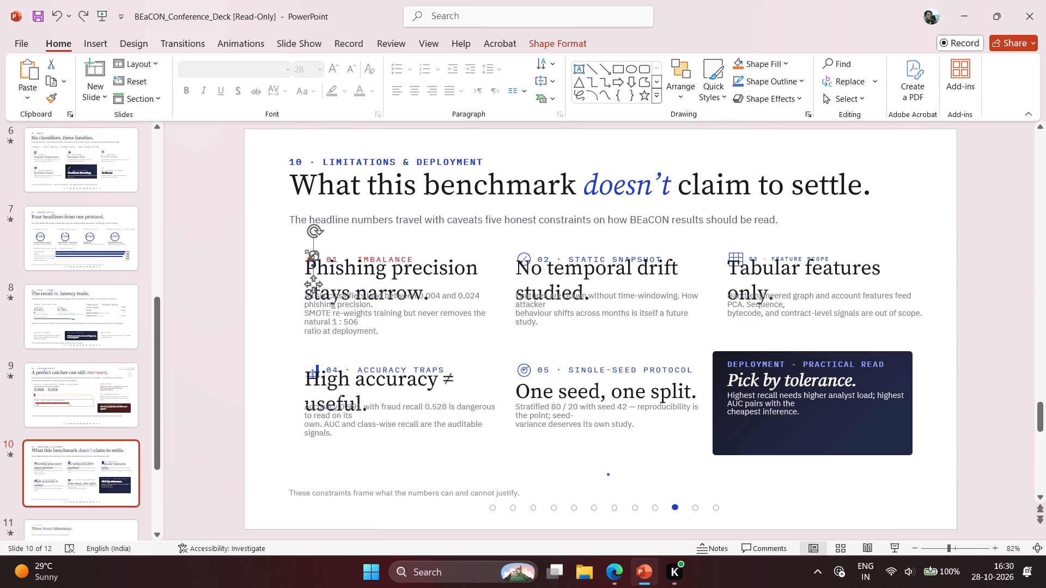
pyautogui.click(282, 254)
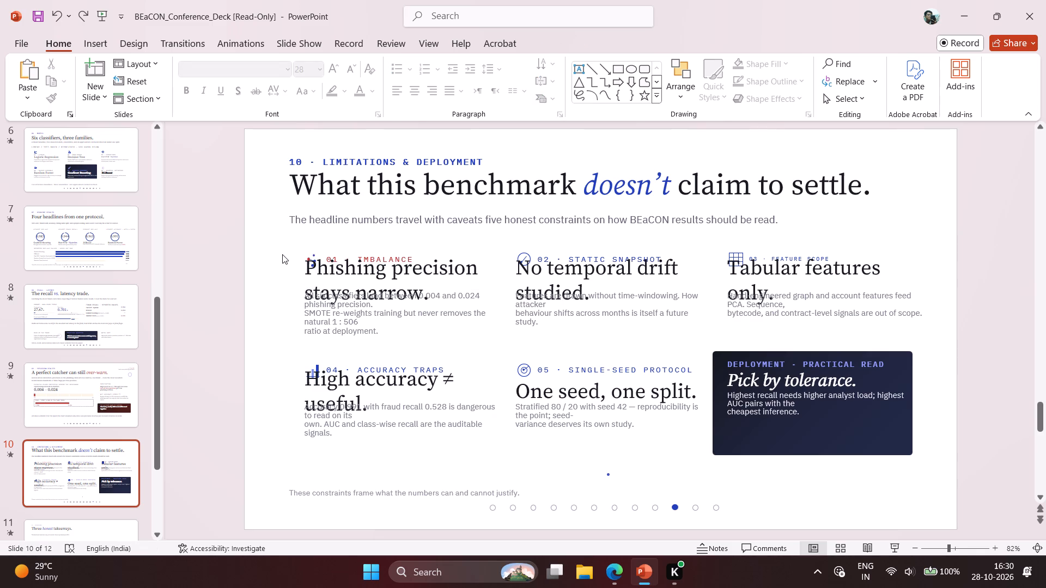
# In the Imbalance description on slide 10, replace the line break between "1 : 506" and "ratio at deployment." with a space.
pyautogui.keyDown('ctrl'); pyautogui.scroll(3, 282, 254); pyautogui.keyUp('ctrl')
pyautogui.keyDown('ctrl'); pyautogui.scroll(-1, 282, 254); pyautogui.keyUp('ctrl')
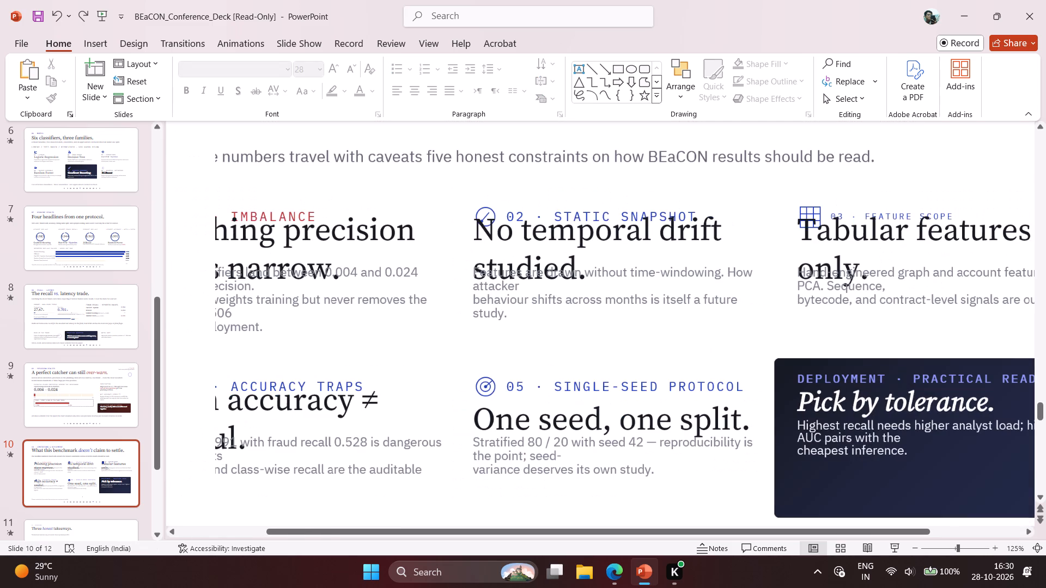
pyautogui.hscroll(1, 282, 254)
pyautogui.click(284, 313)
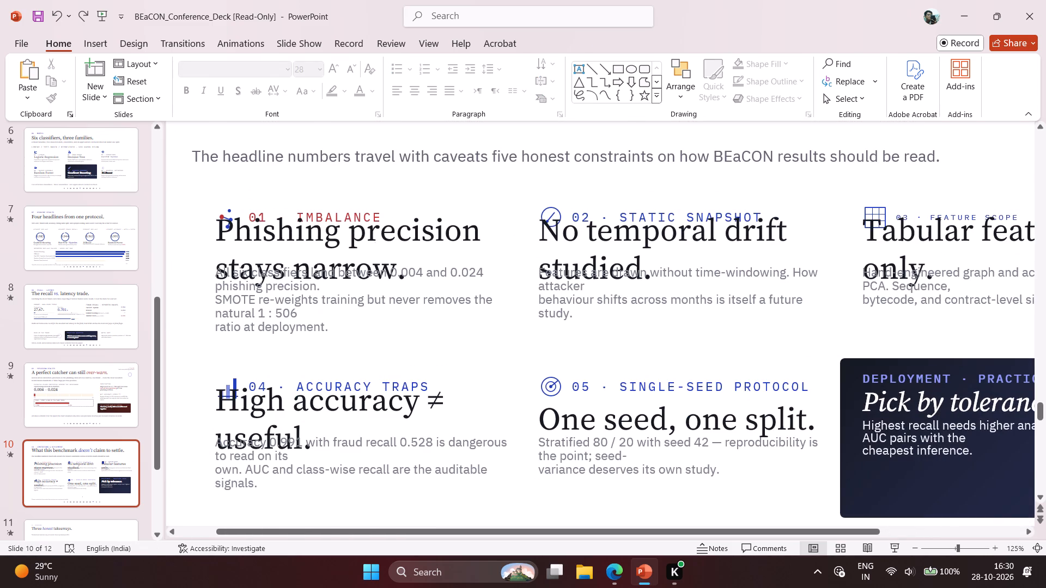
pyautogui.moveTo(289, 322); pyautogui.dragTo(218, 328)
pyautogui.click(218, 328)
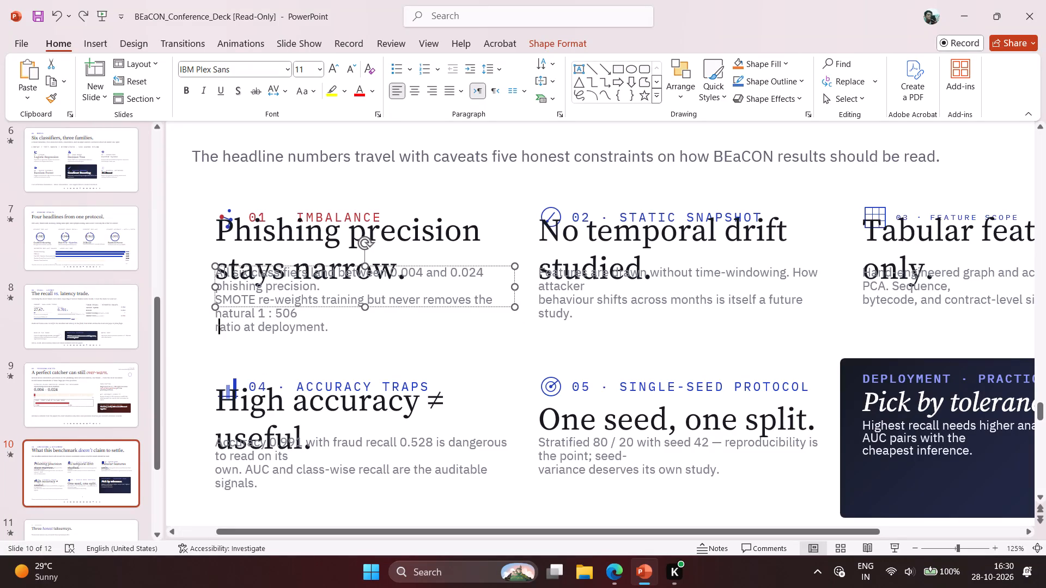
pyautogui.press('Left')
pyautogui.press('BackSpace')
pyautogui.press('space')
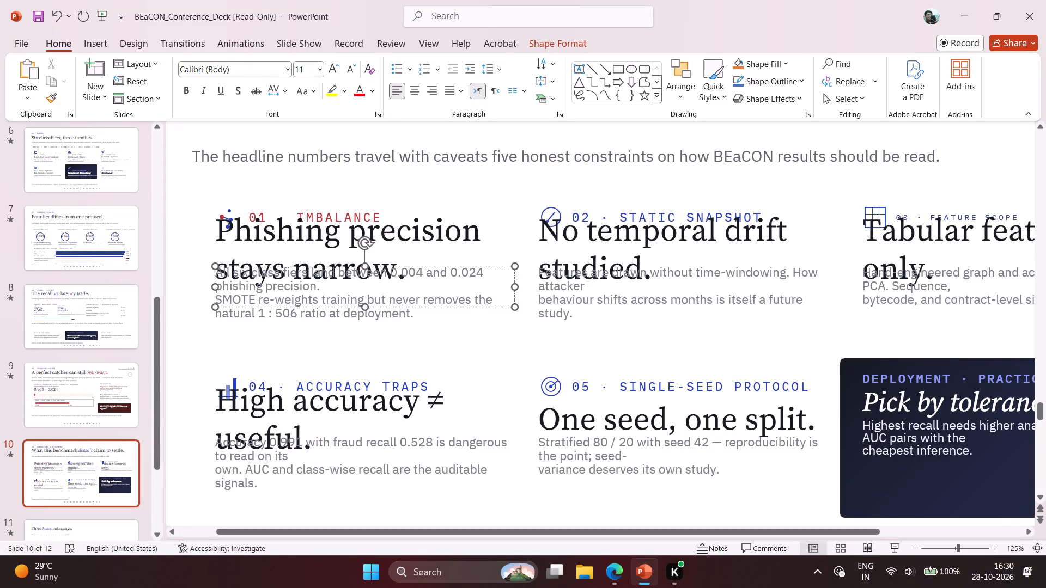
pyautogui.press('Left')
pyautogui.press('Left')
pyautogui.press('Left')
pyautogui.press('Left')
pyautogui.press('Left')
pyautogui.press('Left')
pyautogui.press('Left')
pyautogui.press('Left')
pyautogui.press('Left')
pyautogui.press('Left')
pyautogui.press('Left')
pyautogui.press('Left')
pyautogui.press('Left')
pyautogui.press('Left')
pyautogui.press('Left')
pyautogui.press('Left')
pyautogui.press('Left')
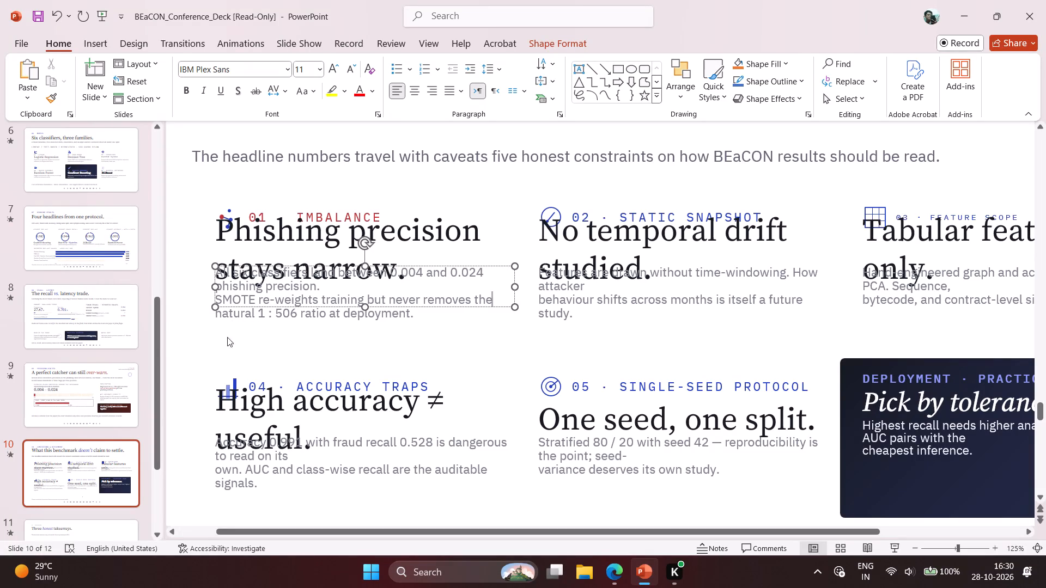
# Move the Imbalance description straight down so it sits clear below the two-line heading "Phishing precision stays narrow.".
pyautogui.moveTo(314, 307); pyautogui.dragTo(314, 308)
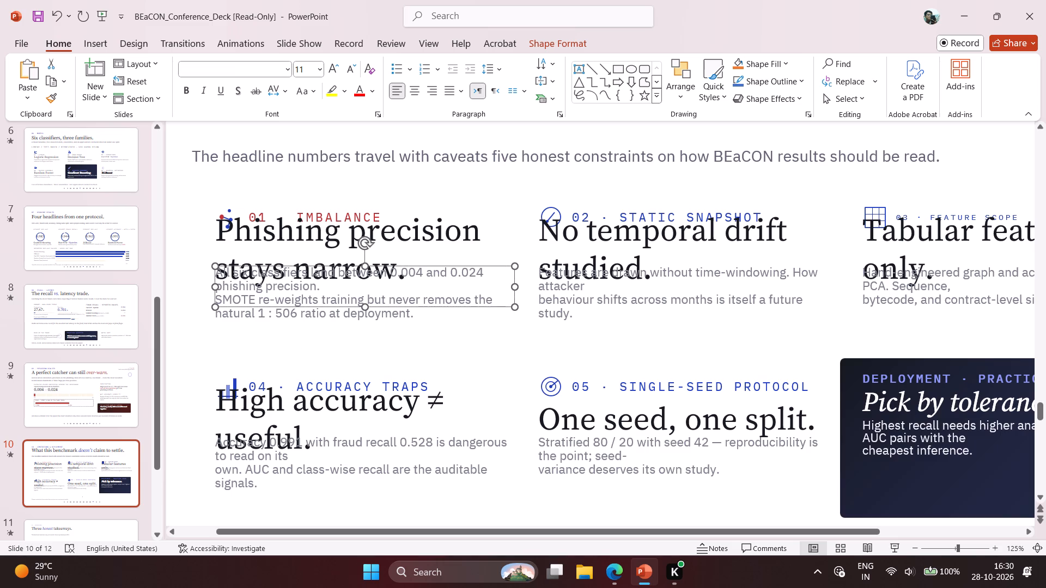
pyautogui.moveTo(314, 308); pyautogui.dragTo(313, 325)
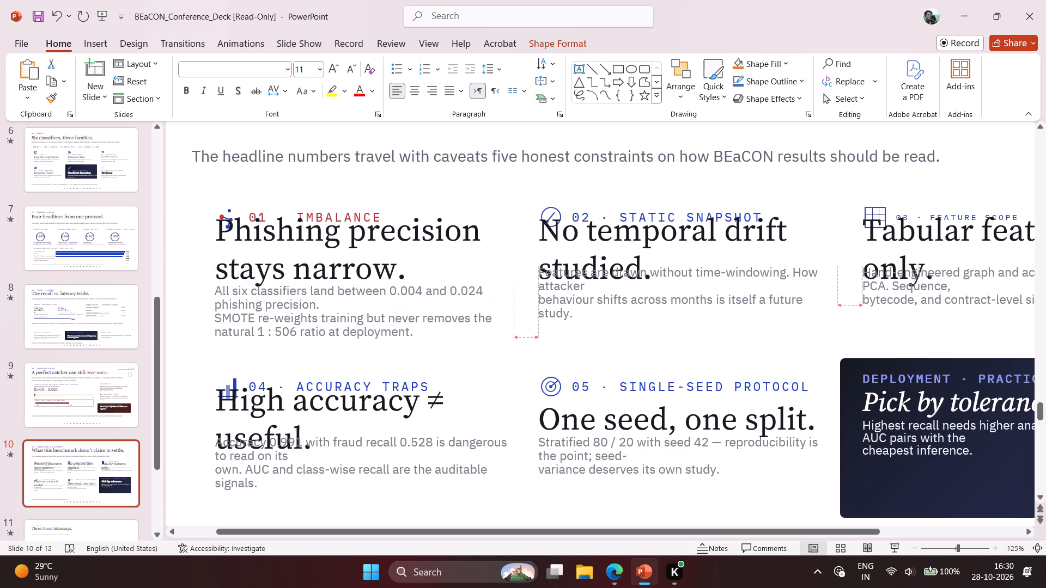
pyautogui.moveTo(313, 325); pyautogui.dragTo(313, 327)
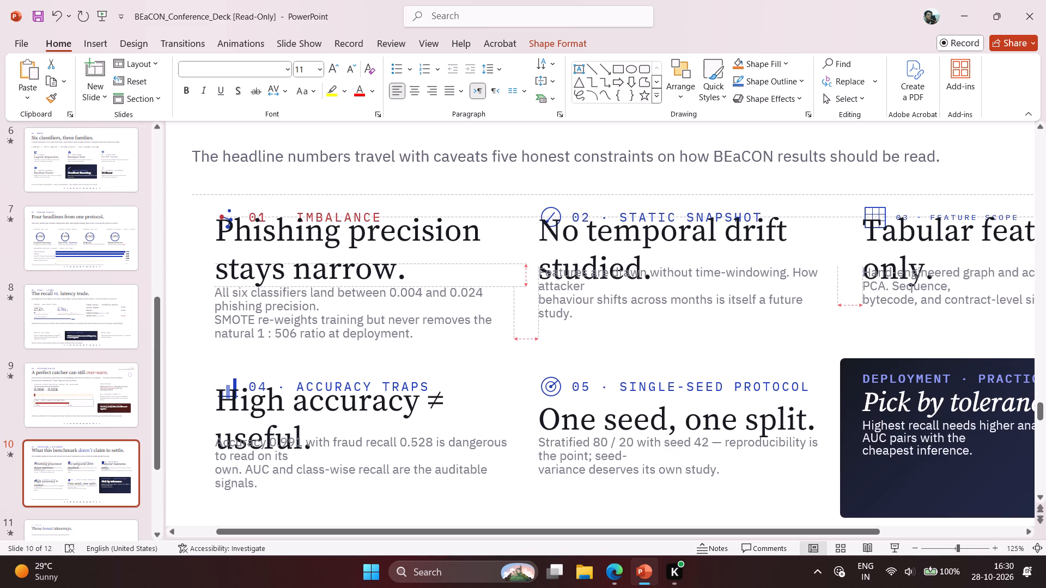
pyautogui.moveTo(313, 327); pyautogui.dragTo(313, 329)
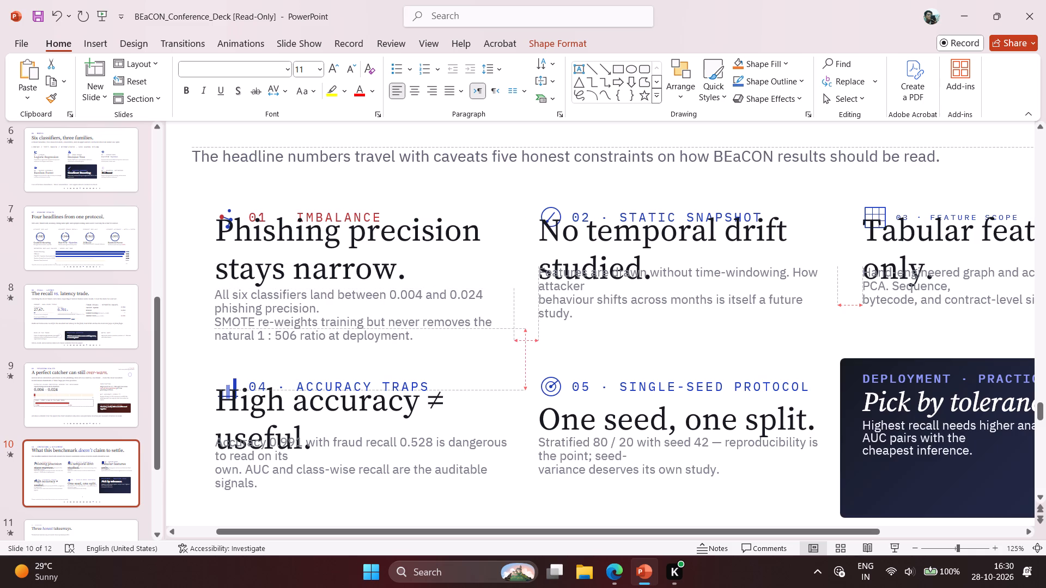
pyautogui.moveTo(313, 329); pyautogui.dragTo(313, 331)
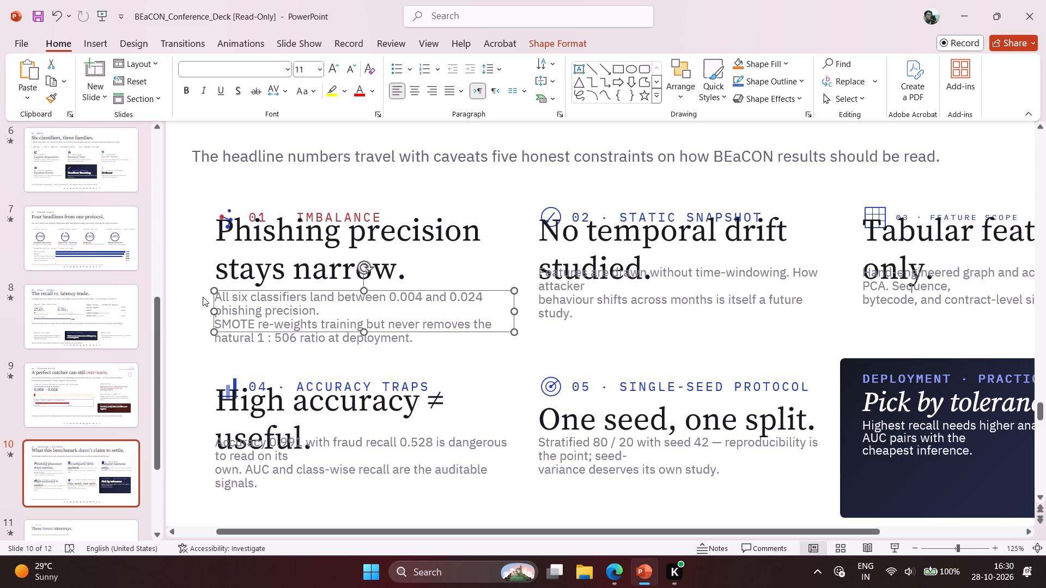
# Reduce the whole heading "Phishing precision stays narrow." by one font-size step to 24 pt.
pyautogui.click(235, 284)
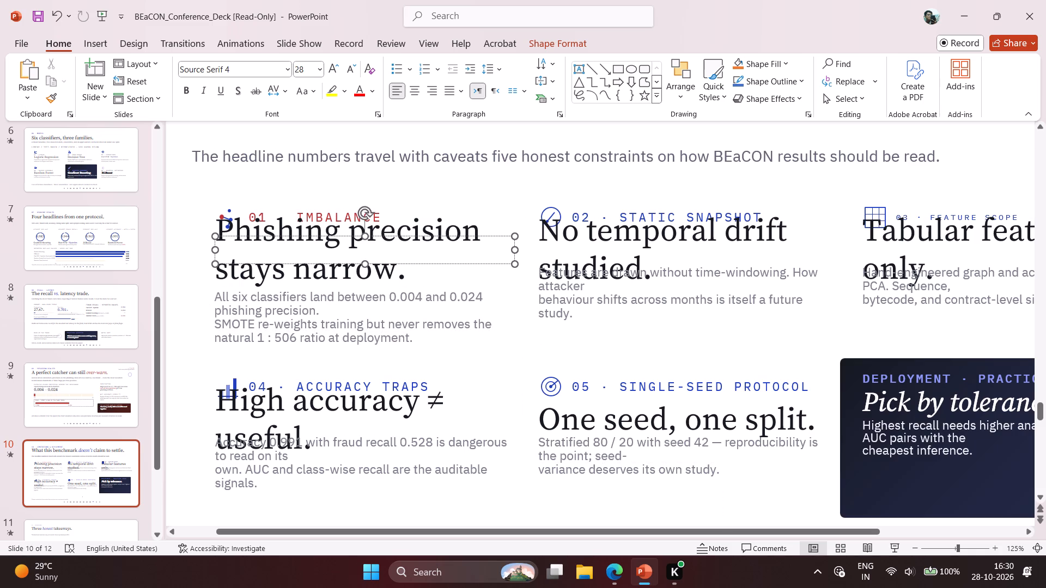
pyautogui.hotkey('ctrl', 'a')
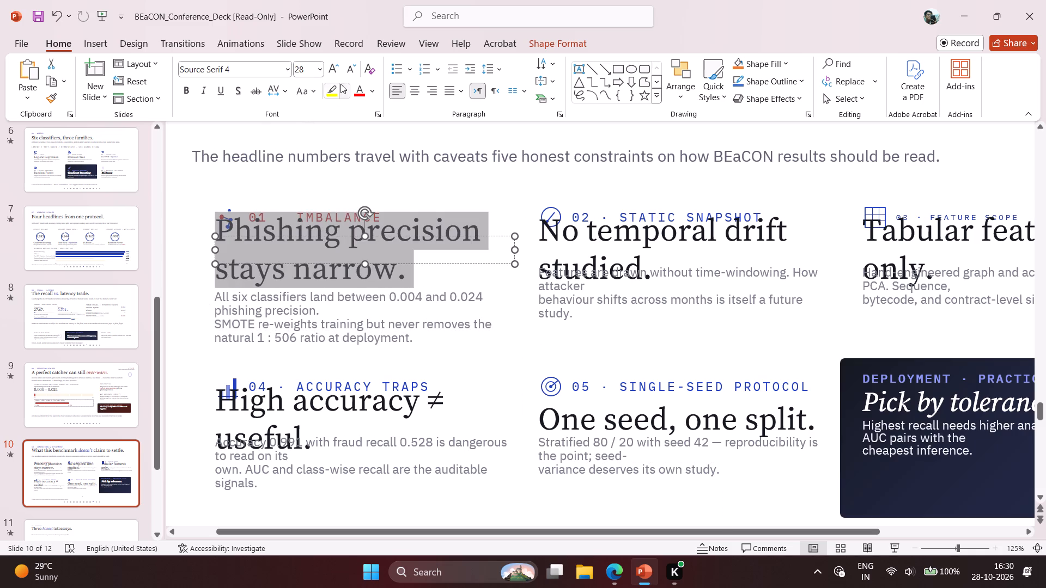
pyautogui.click(350, 72)
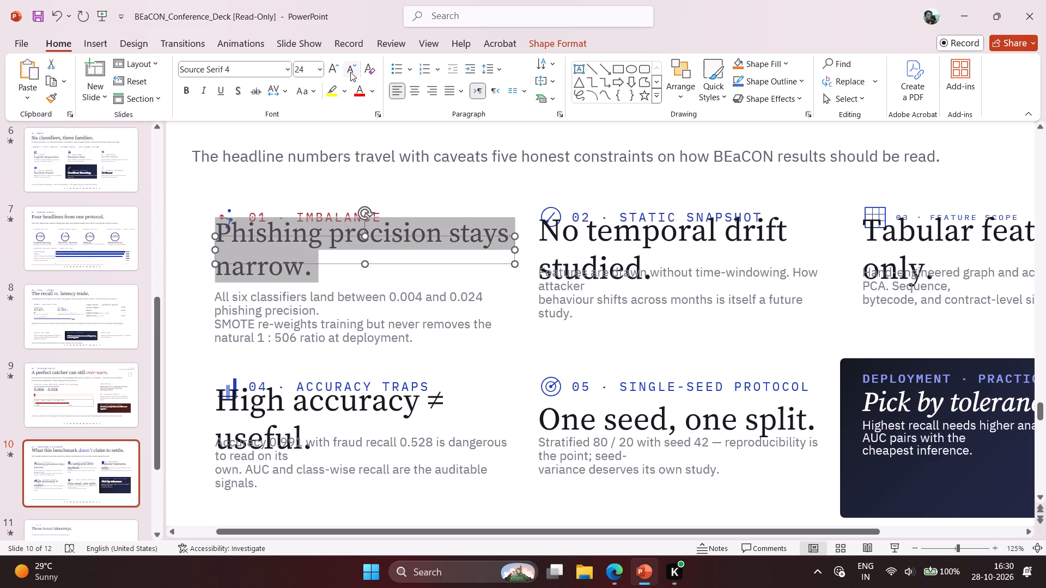
# Extend the "Phishing precision stays narrow." text box, mainly downward, so the heading sits between the Imbalance label and the description.
pyautogui.moveTo(364, 263); pyautogui.dragTo(364, 277)
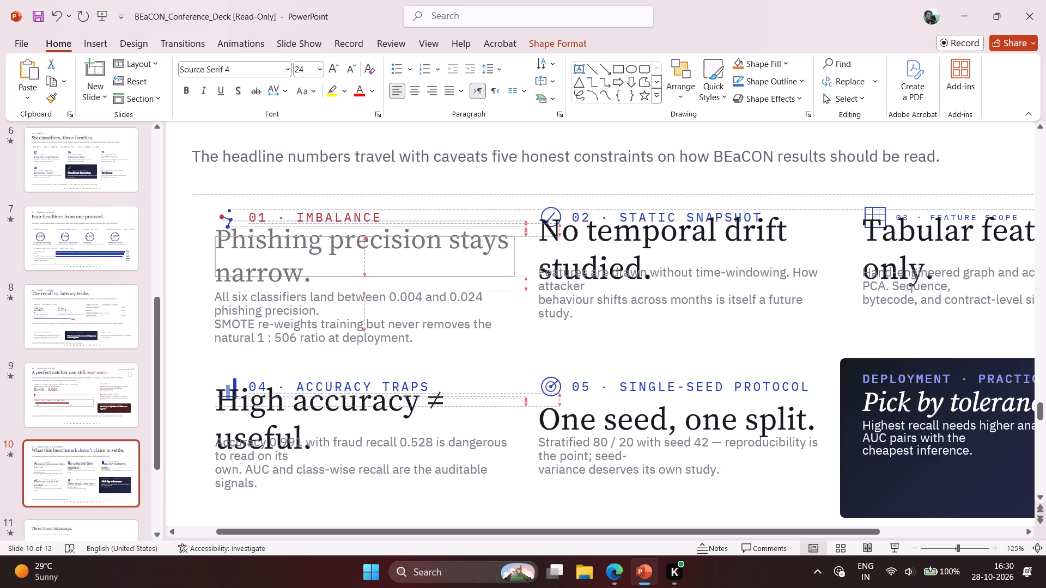
pyautogui.moveTo(364, 277); pyautogui.dragTo(363, 284)
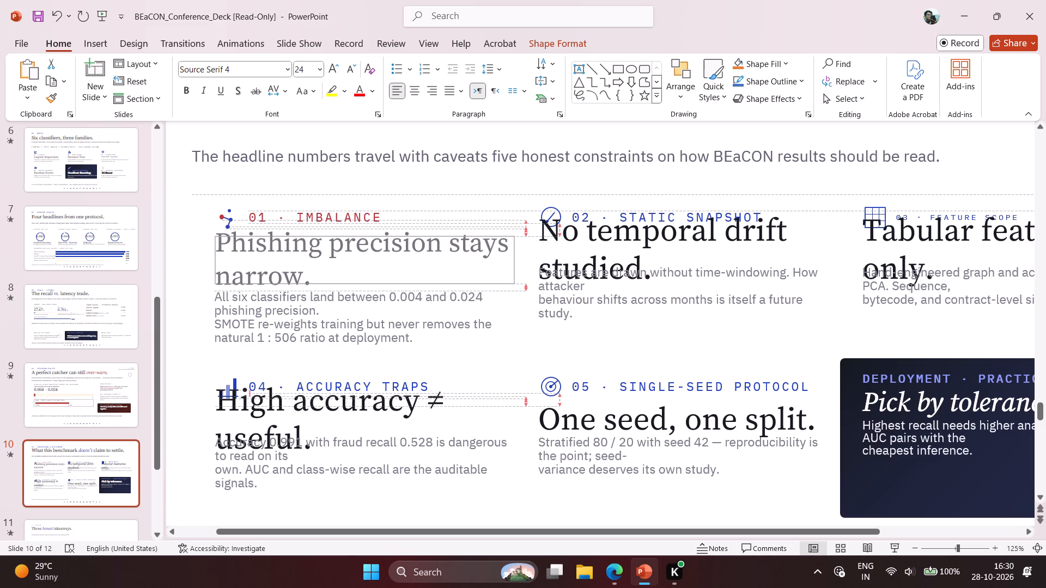
pyautogui.moveTo(363, 284); pyautogui.dragTo(367, 283)
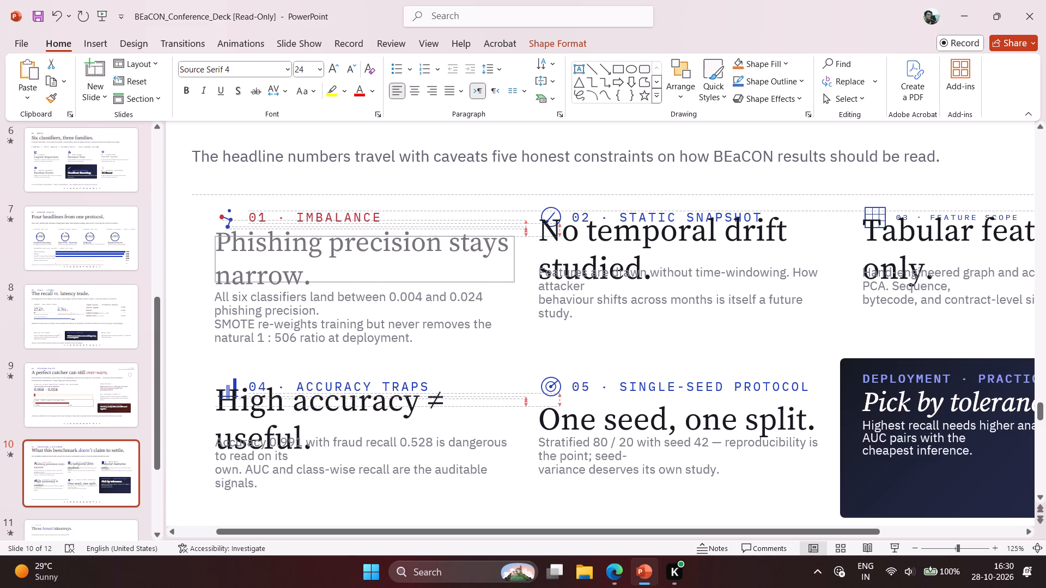
pyautogui.moveTo(367, 283); pyautogui.dragTo(365, 285)
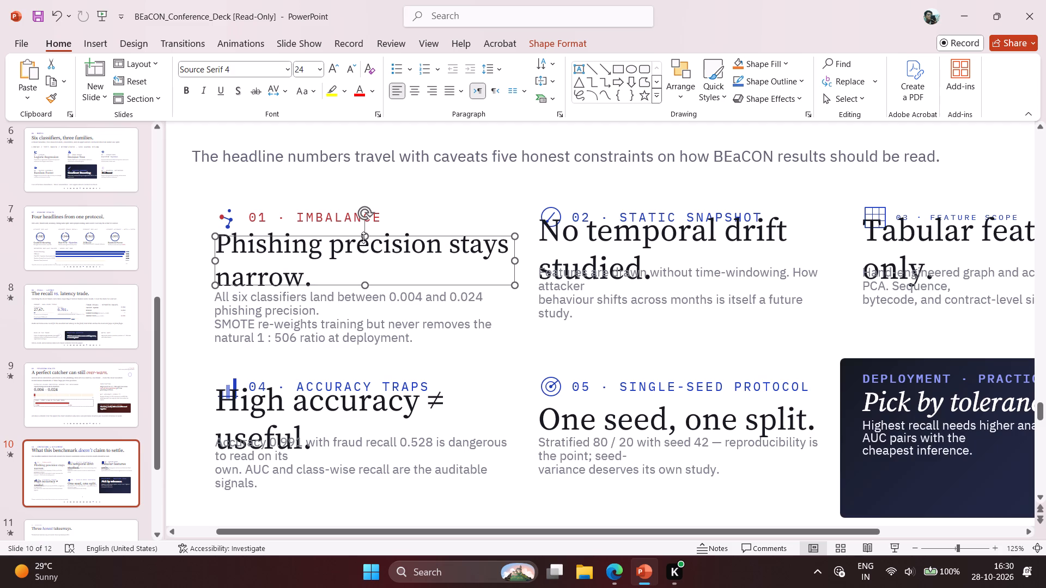
pyautogui.click(363, 236)
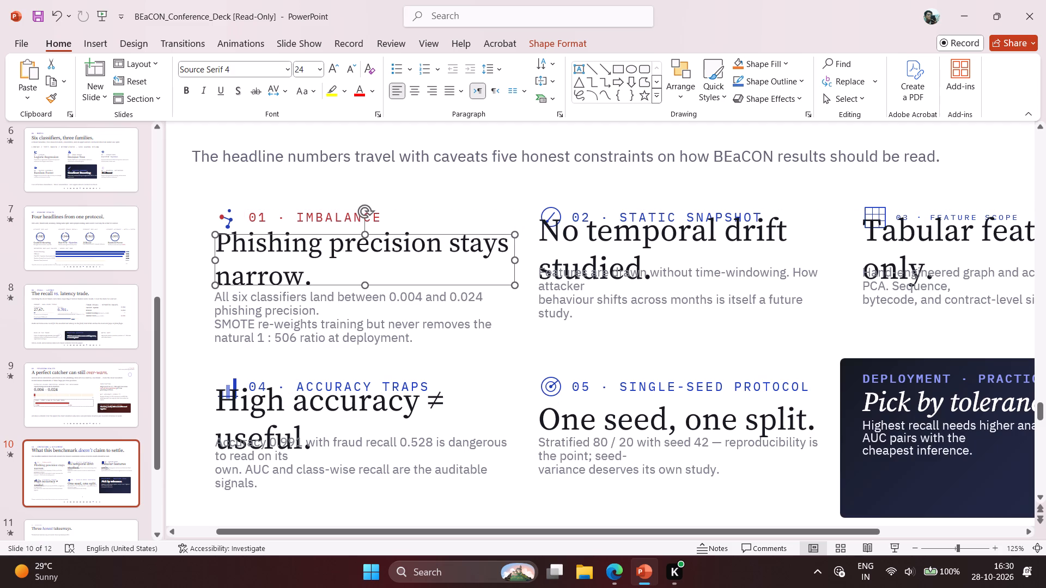
pyautogui.click(330, 348)
# In the Accuracy Traps description, replace the line break between "its" and "own" with a space.
pyautogui.keyDown('ctrl'); pyautogui.scroll(-1, 330, 348); pyautogui.keyUp('ctrl')
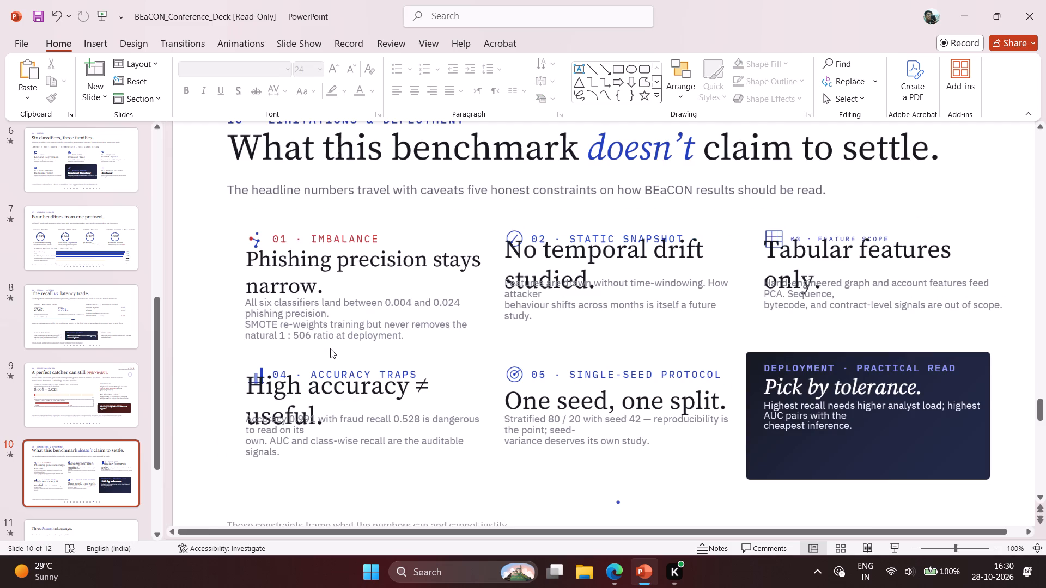
pyautogui.click(330, 348)
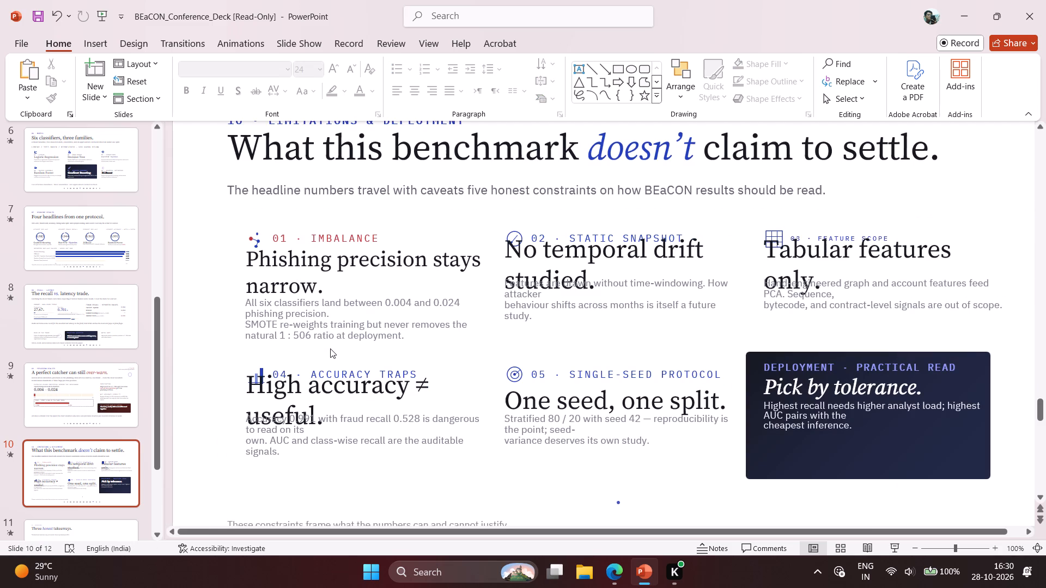
pyautogui.click(316, 455)
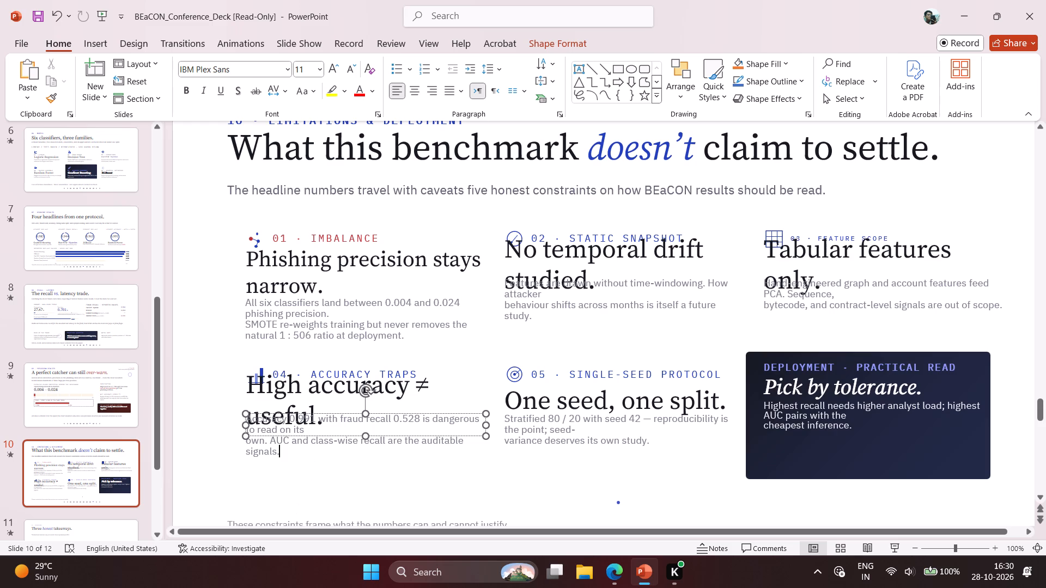
pyautogui.click(329, 443)
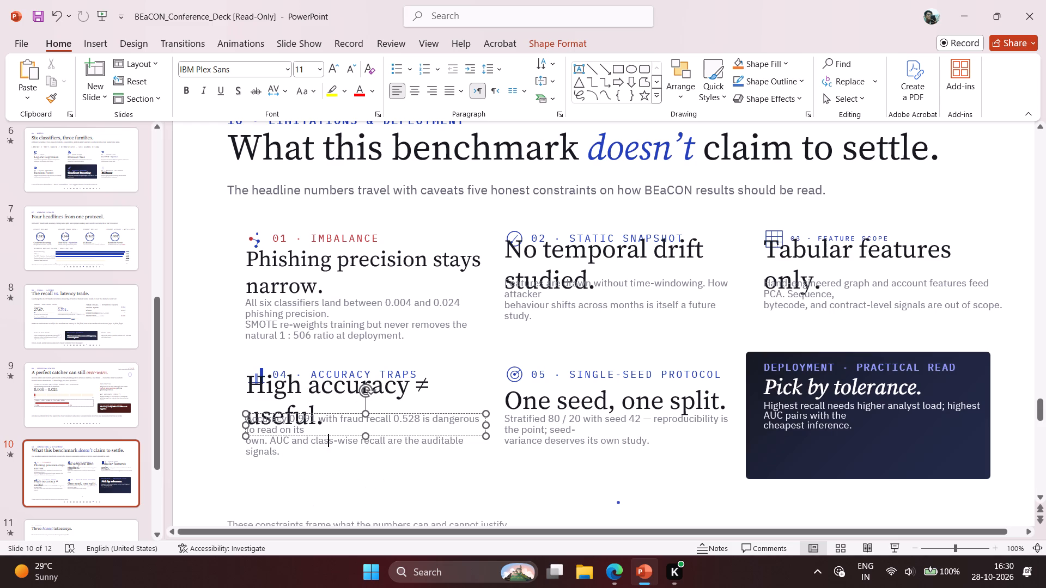
pyautogui.click(249, 444)
pyautogui.press('Left')
pyautogui.press('BackSpace')
pyautogui.press('space')
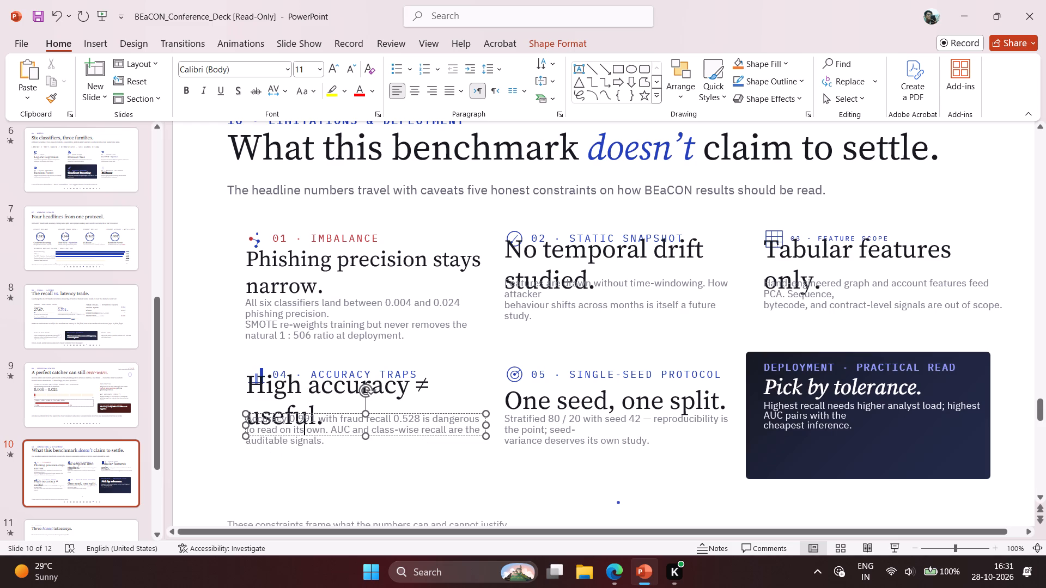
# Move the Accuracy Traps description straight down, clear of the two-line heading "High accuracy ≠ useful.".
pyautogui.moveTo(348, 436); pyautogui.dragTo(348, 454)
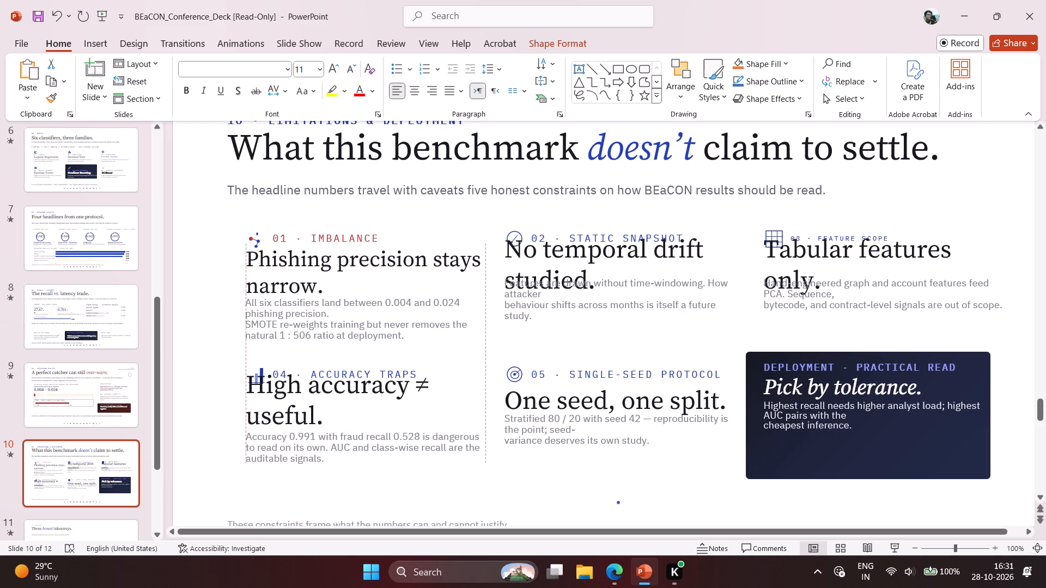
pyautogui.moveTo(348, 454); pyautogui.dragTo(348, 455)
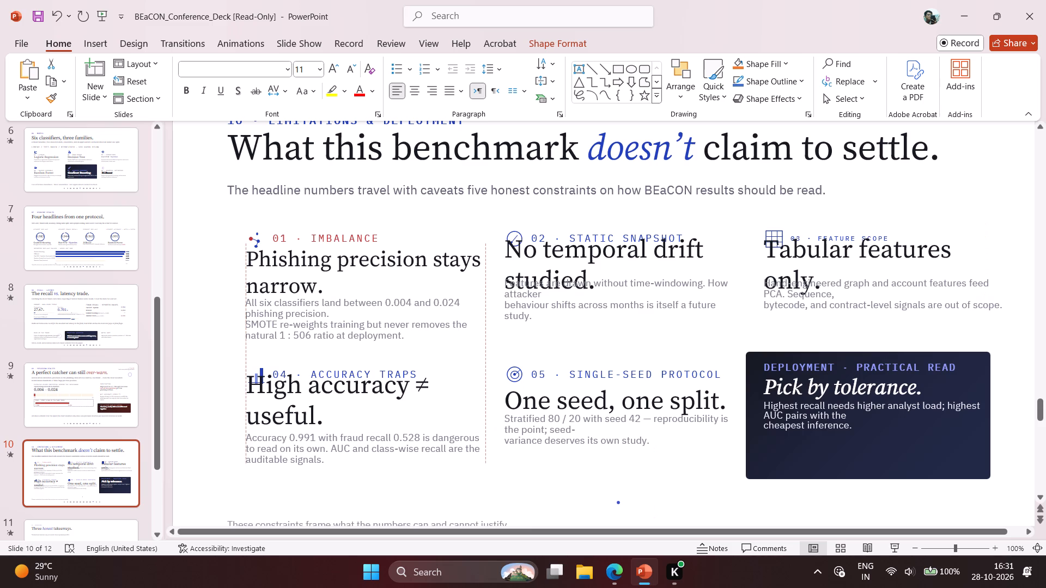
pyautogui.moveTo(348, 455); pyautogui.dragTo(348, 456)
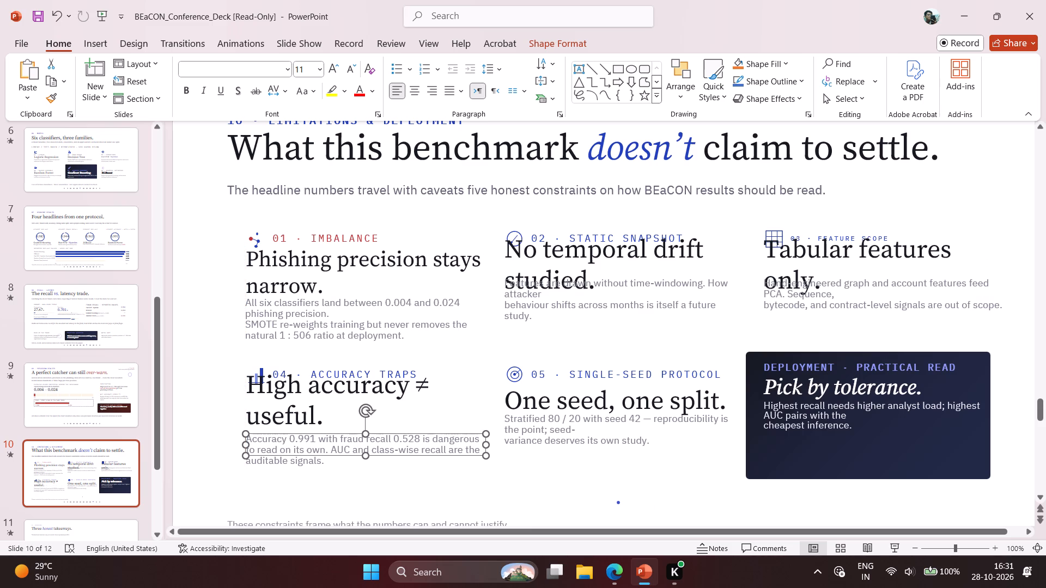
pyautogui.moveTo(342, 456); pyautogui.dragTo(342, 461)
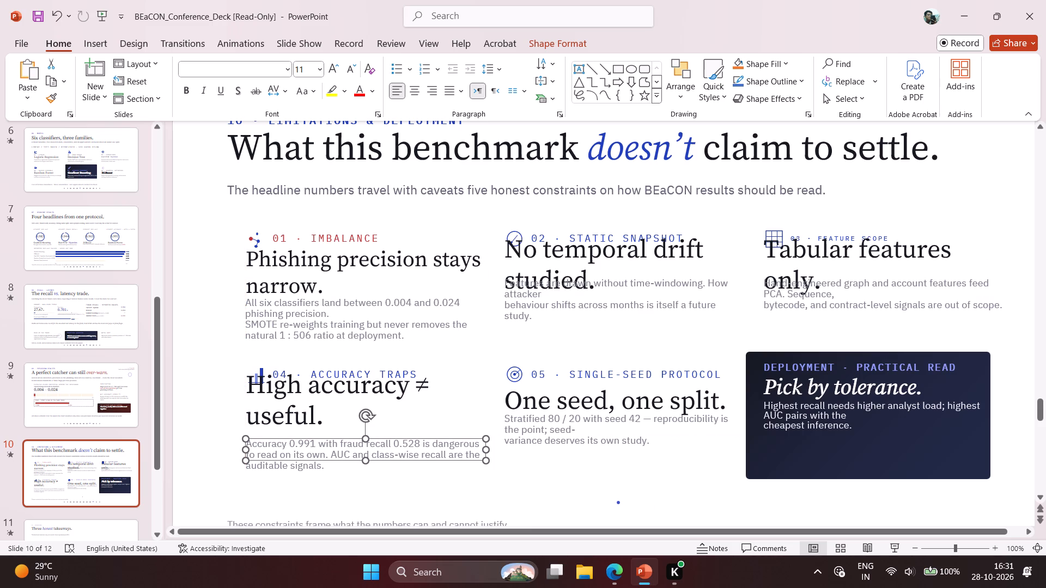
# Reduce the whole heading "High accuracy ≠ useful." to 24 pt and nudge it slightly down beneath the Accuracy Traps label.
pyautogui.click(321, 397)
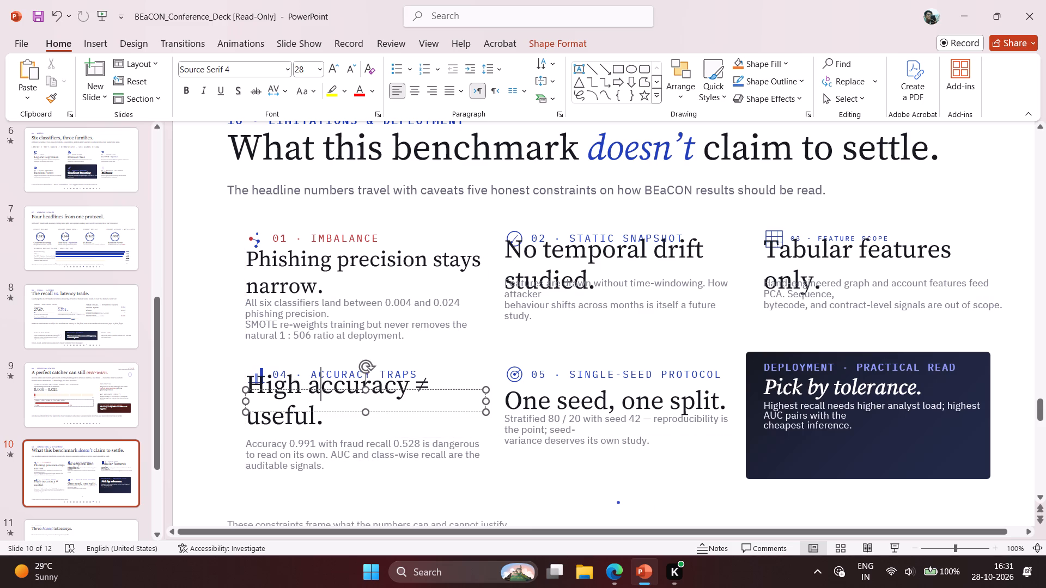
pyautogui.click(312, 256)
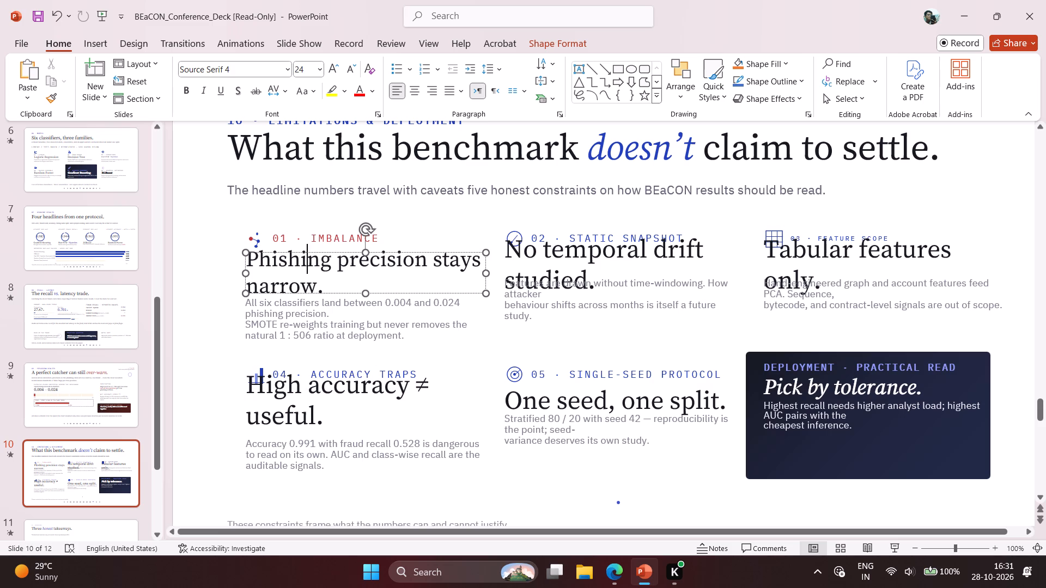
pyautogui.click(332, 394)
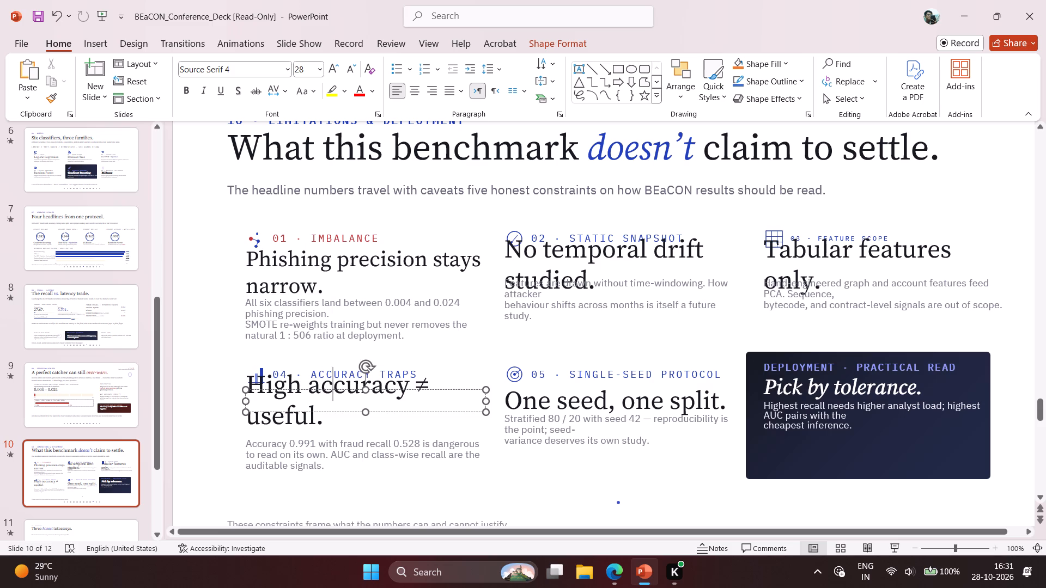
pyautogui.hotkey('ctrl', 'a')
pyautogui.click(352, 72)
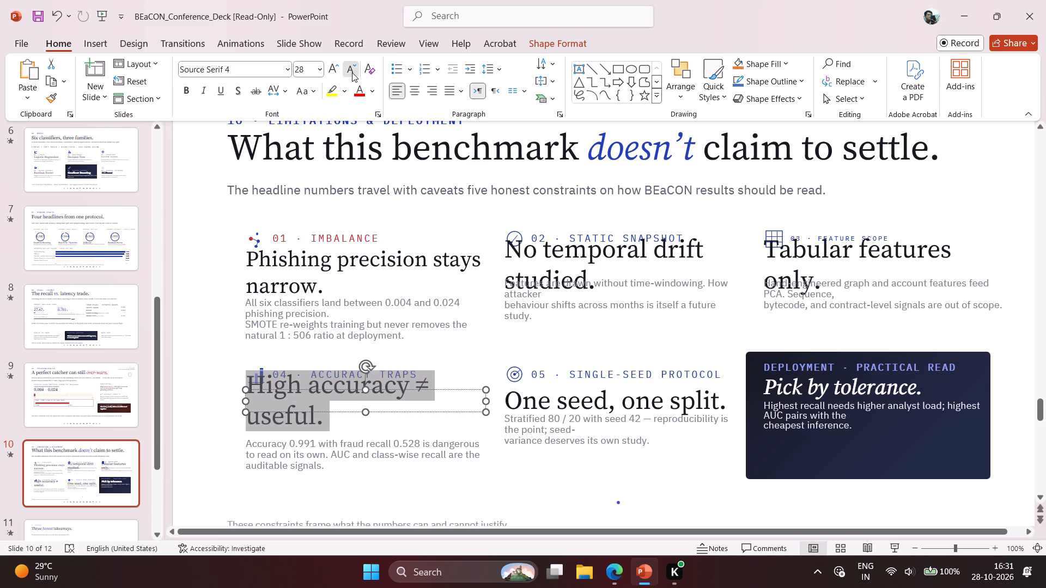
pyautogui.click(326, 414)
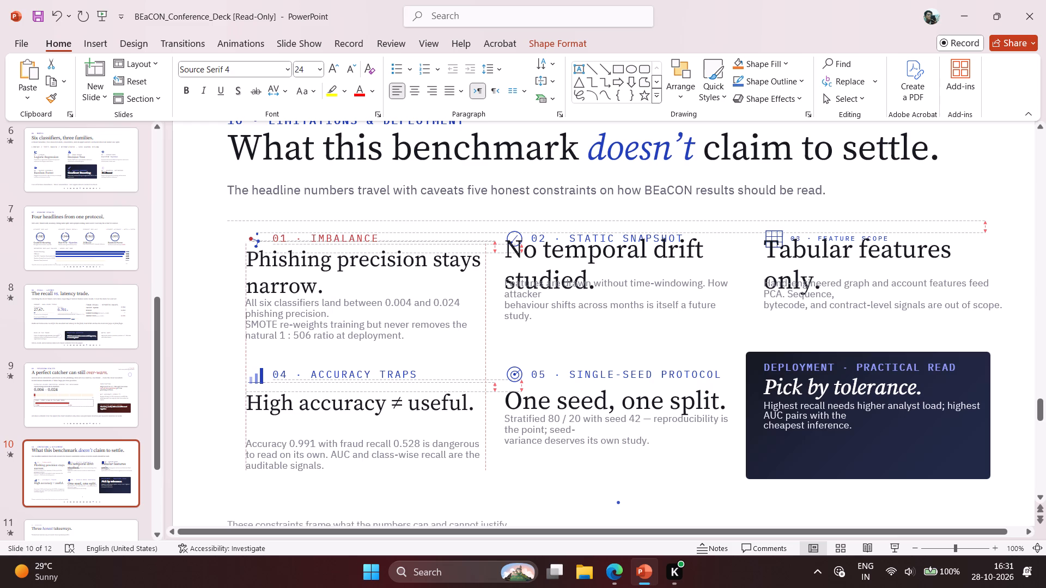
# Move the Accuracy Traps description straight up so it sits just beneath the heading "High accuracy ≠ useful.".
pyautogui.click(328, 437)
pyautogui.moveTo(328, 437); pyautogui.dragTo(328, 435)
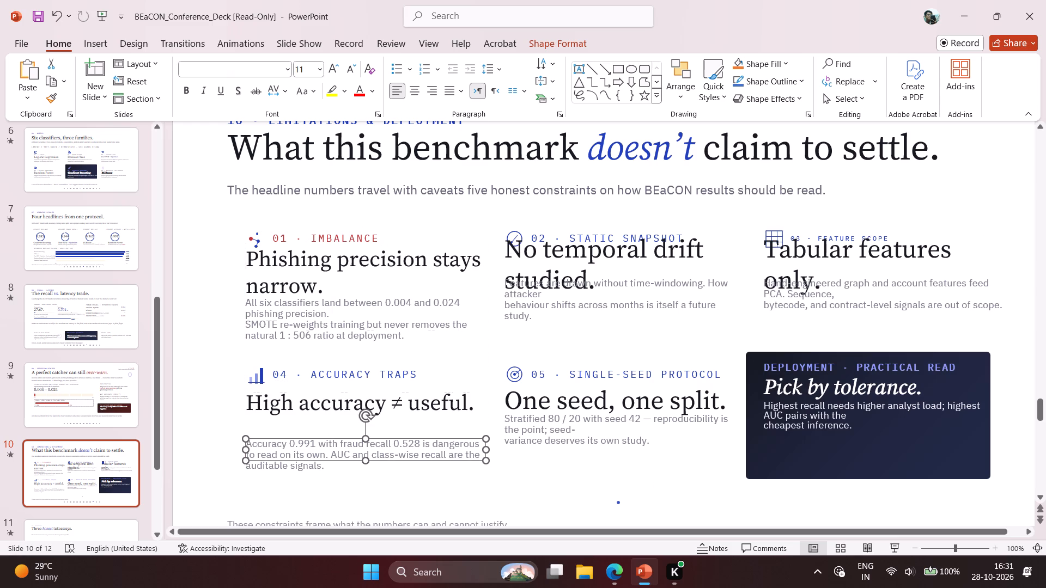
pyautogui.moveTo(328, 435); pyautogui.dragTo(329, 420)
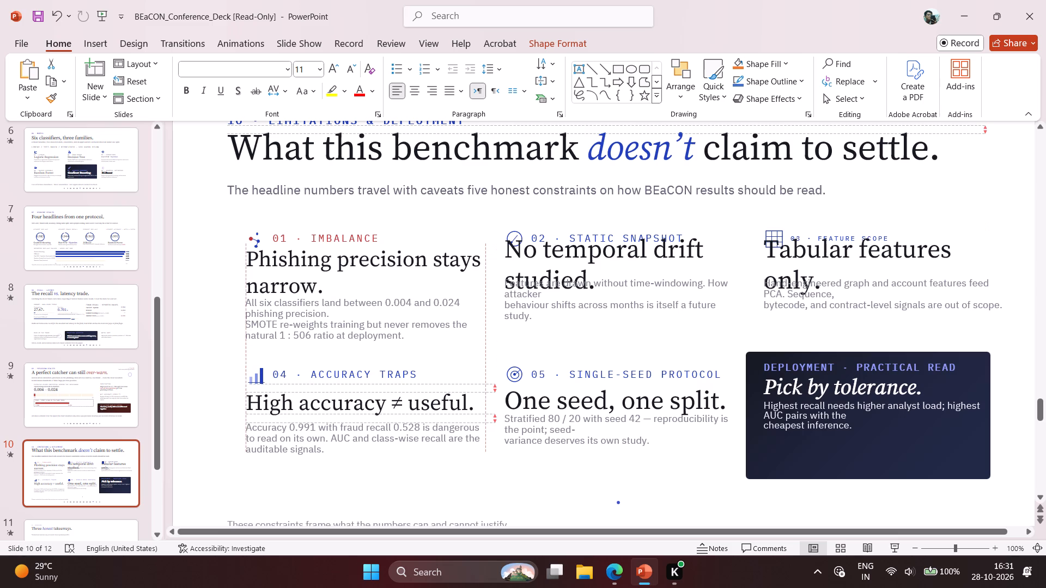
pyautogui.moveTo(329, 420); pyautogui.dragTo(329, 419)
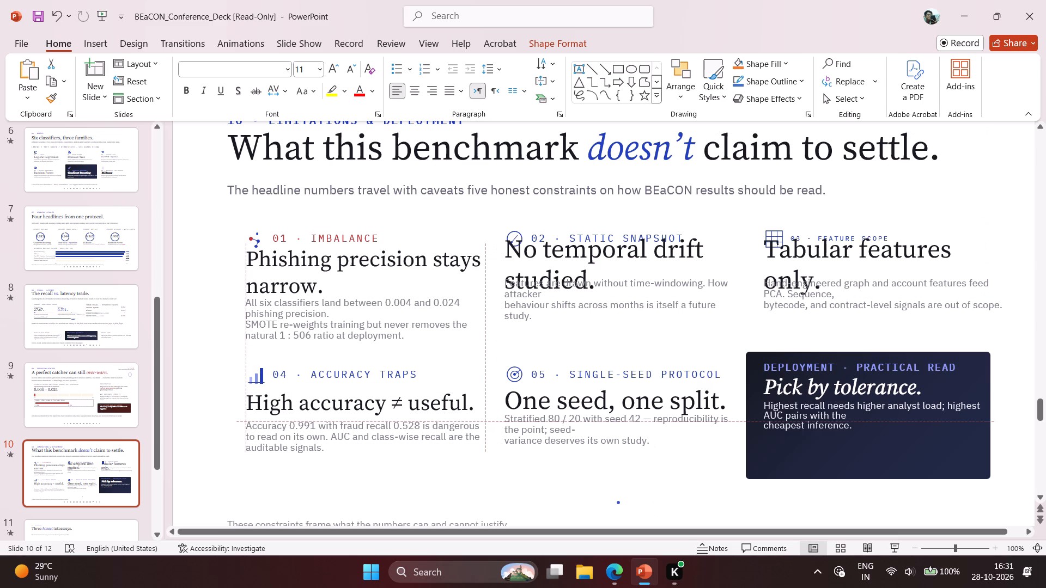
pyautogui.moveTo(329, 419); pyautogui.dragTo(329, 416)
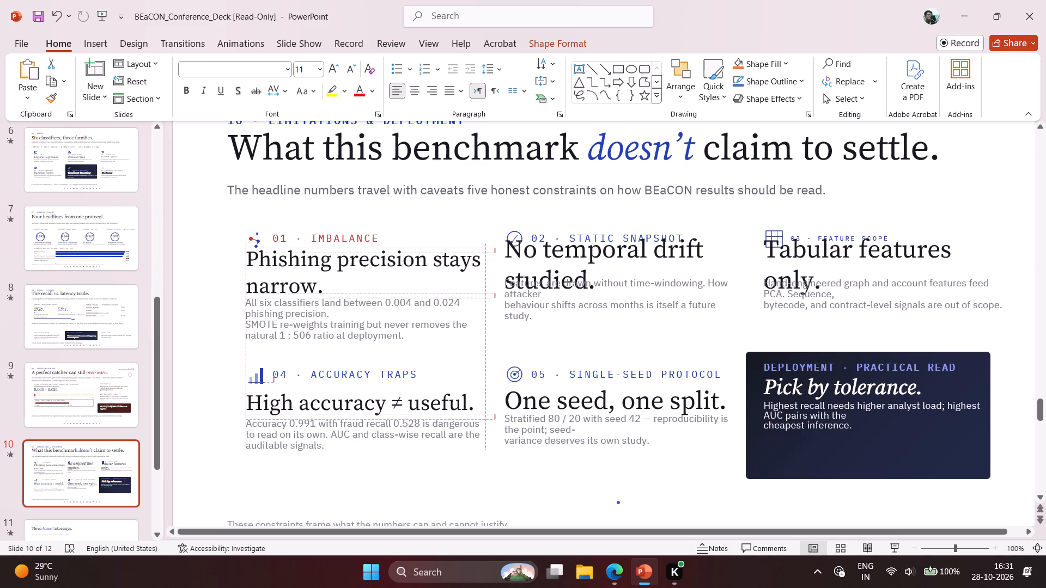
pyautogui.moveTo(329, 416); pyautogui.dragTo(329, 419)
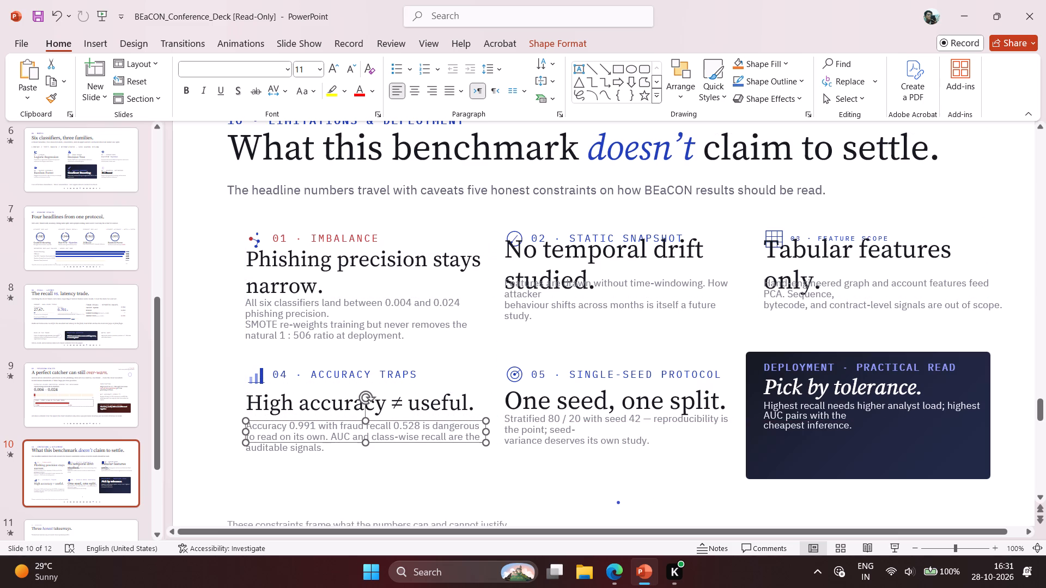
# Enlarge the whole "04 · Accuracy Traps" and "01 · Imbalance" labels to 12 pt.
pyautogui.click(289, 370)
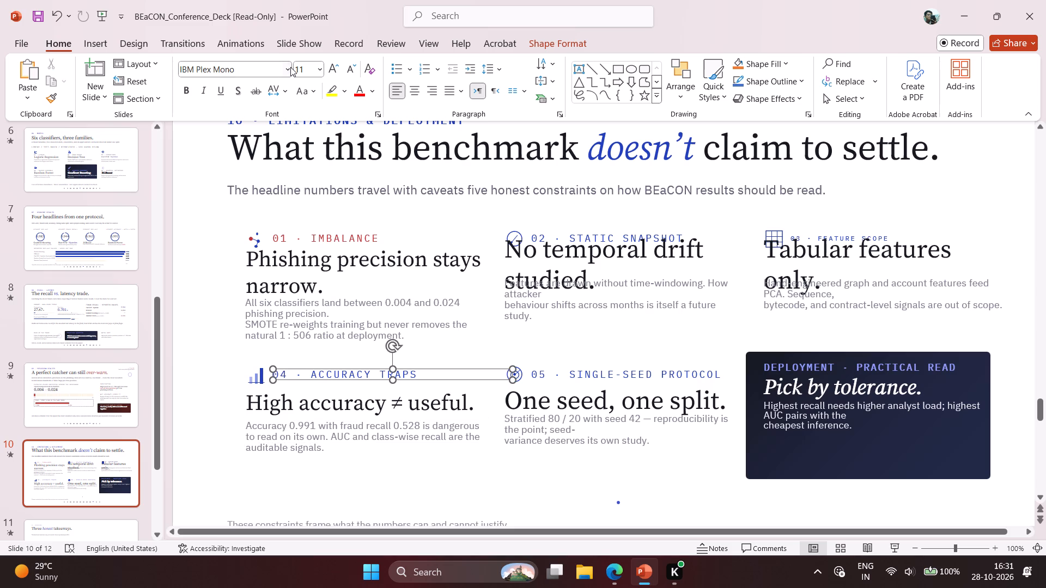
pyautogui.hotkey('ctrl', 'a')
pyautogui.click(331, 66)
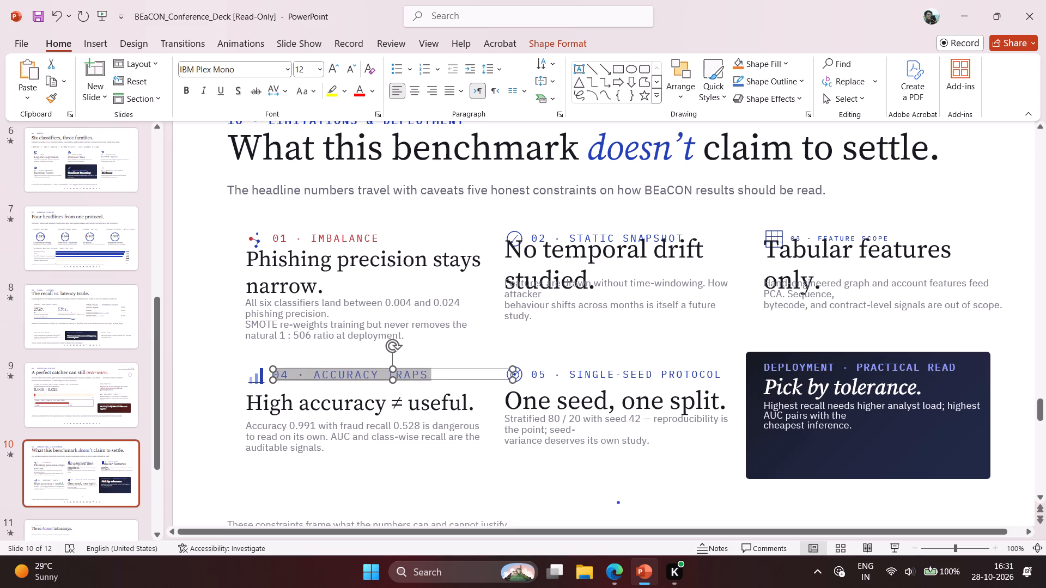
pyautogui.click(348, 236)
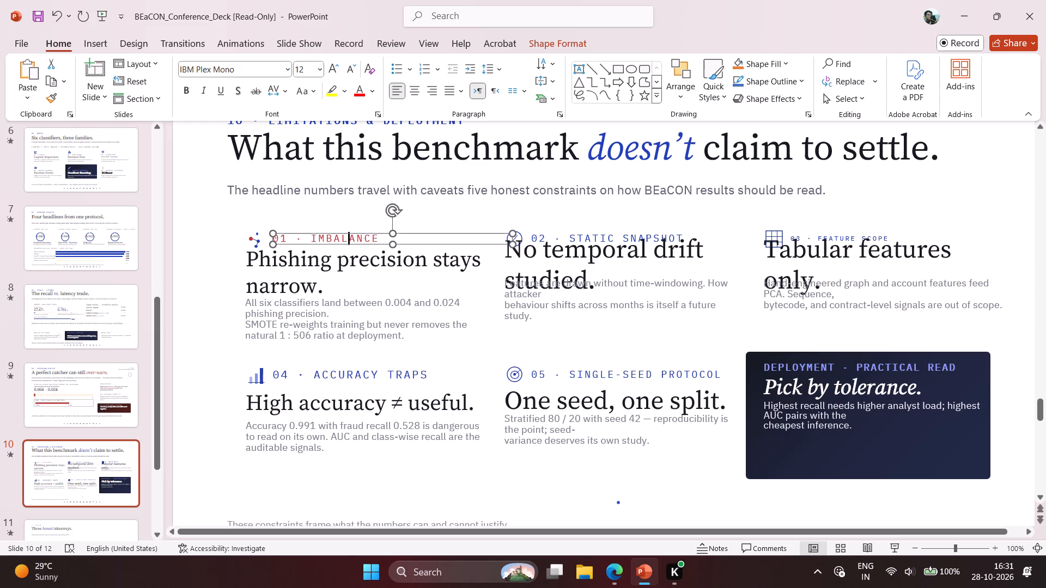
pyautogui.hotkey('ctrl', 'a')
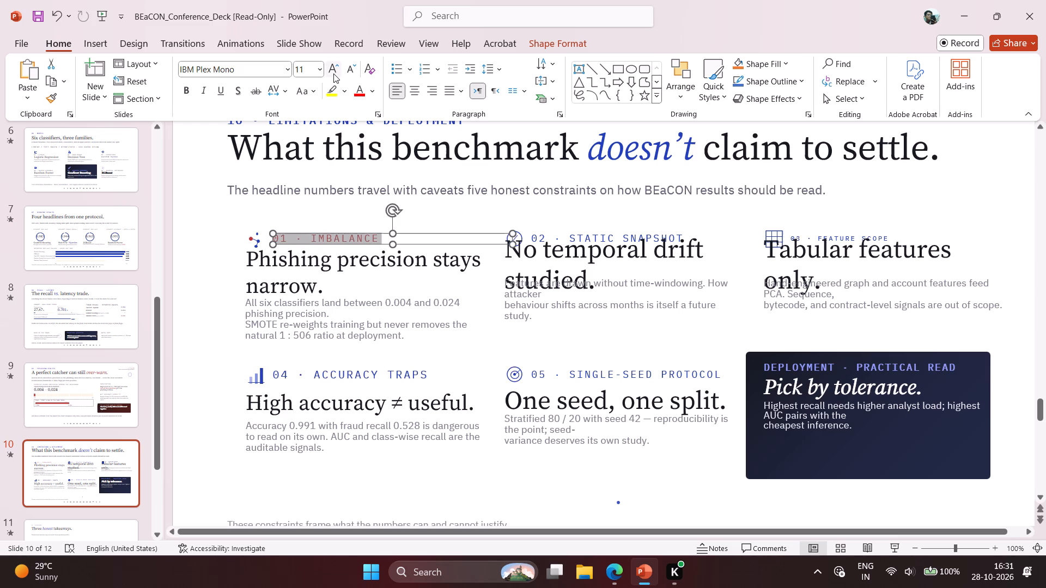
pyautogui.click(333, 73)
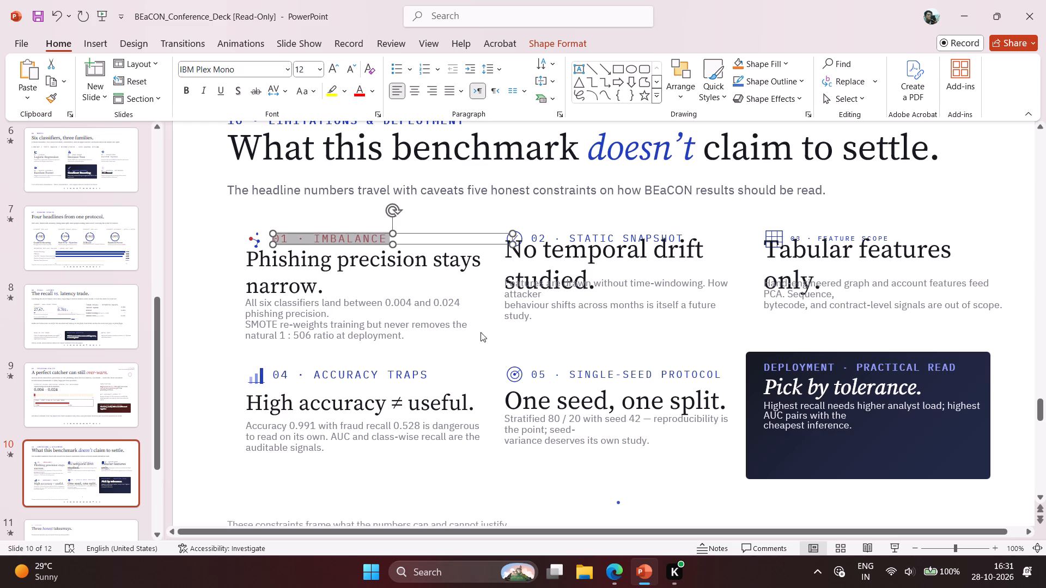
# Nudge the "04 · Accuracy Traps" label slightly down, closer to its heading.
pyautogui.click(358, 373)
pyautogui.moveTo(362, 377); pyautogui.dragTo(362, 382)
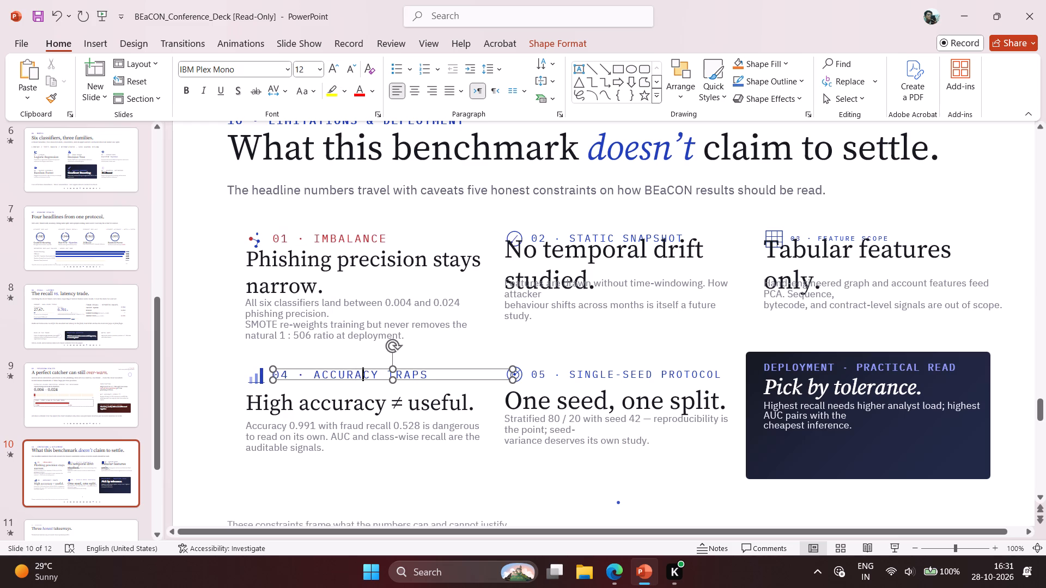
pyautogui.moveTo(362, 382); pyautogui.dragTo(362, 384)
pyautogui.click(358, 382)
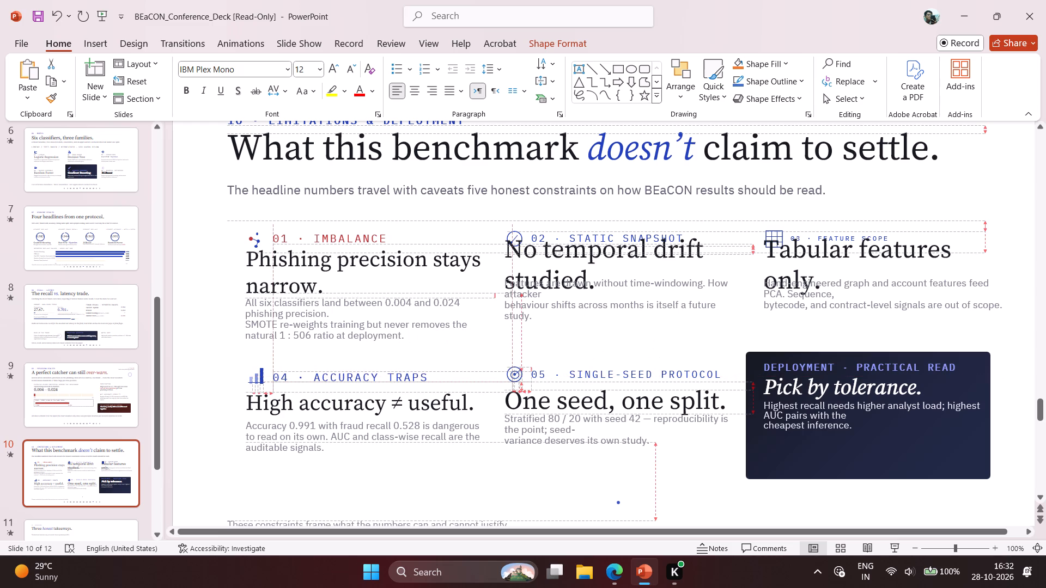
# Reduce the whole heading "One seed, one split." to 24 pt.
pyautogui.click(608, 381)
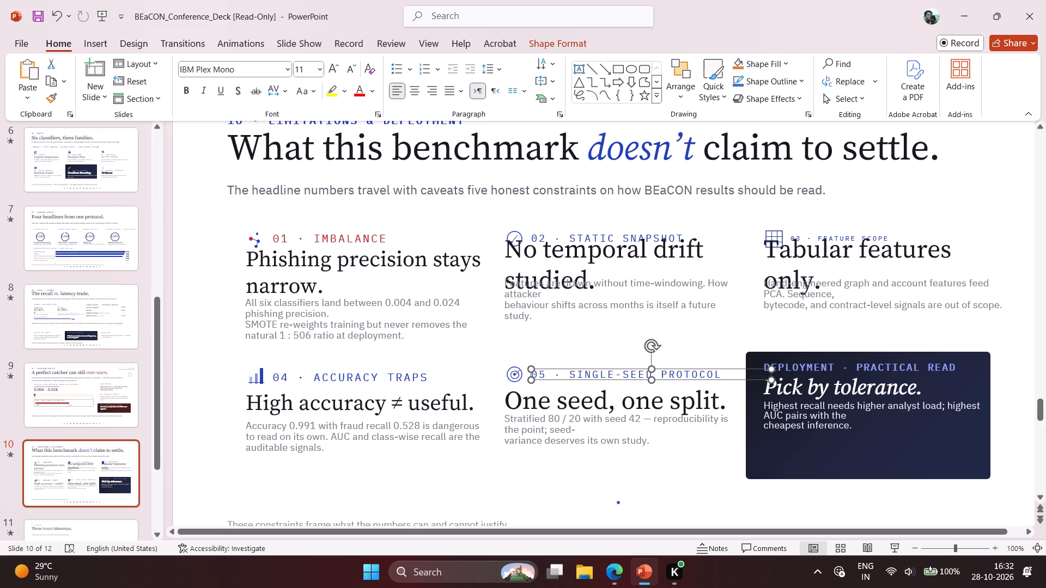
pyautogui.click(538, 399)
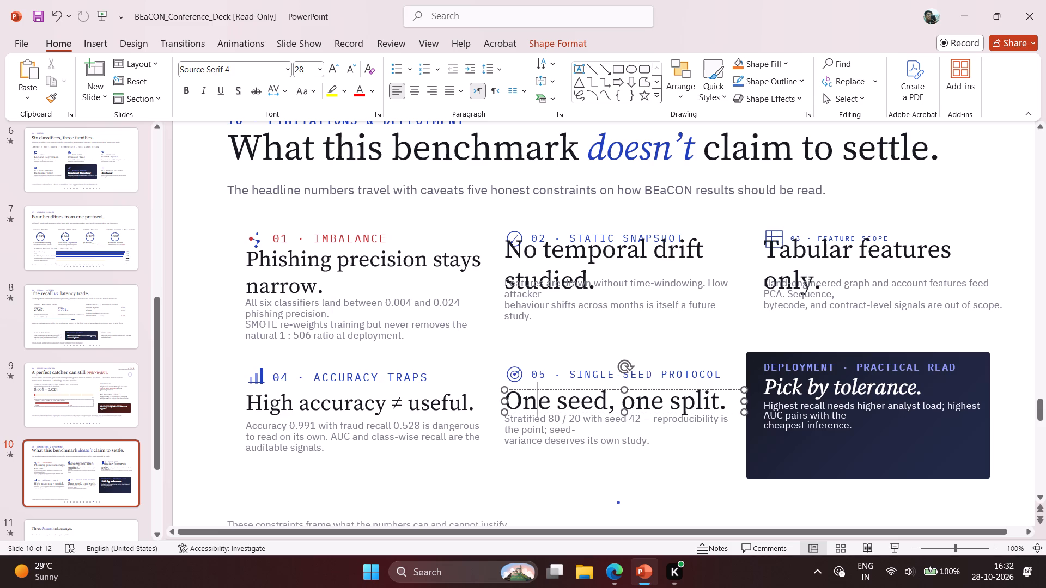
pyautogui.hotkey('ctrl', 'a')
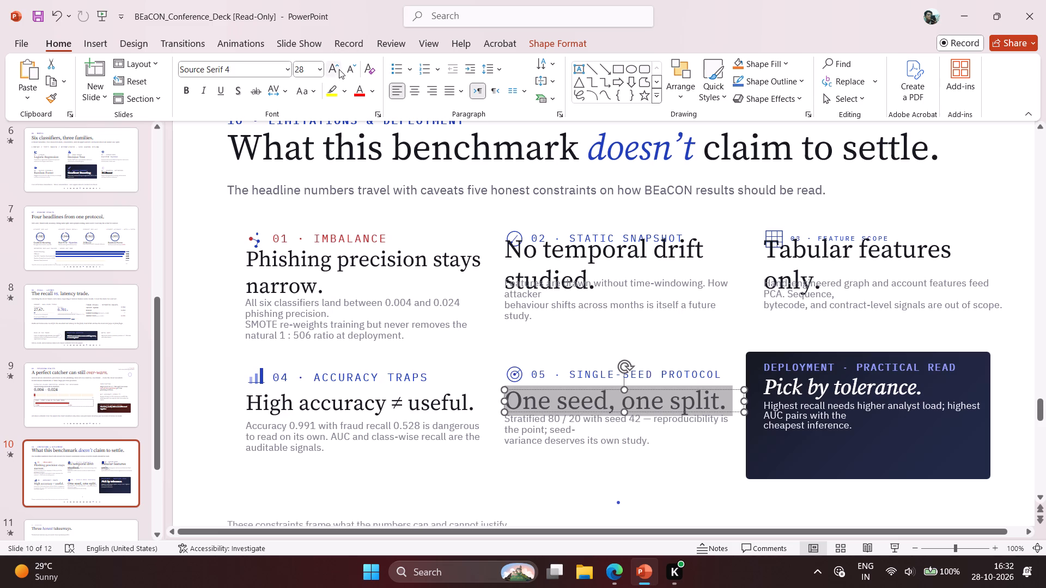
pyautogui.click(345, 75)
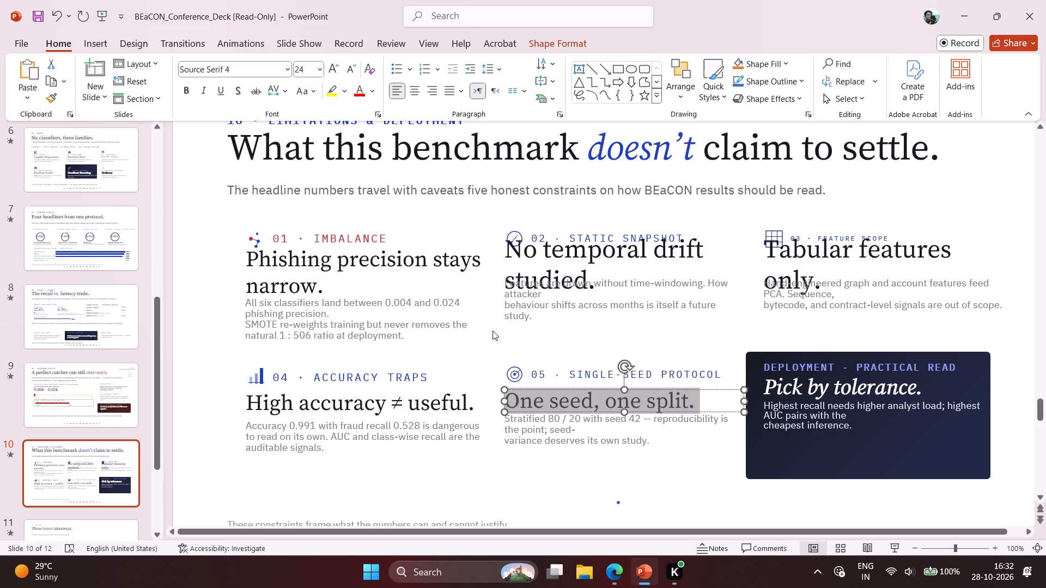
# Move the Single-Seed Protocol description slightly down, level with the Accuracy Traps description and clear of its heading.
pyautogui.click(511, 415)
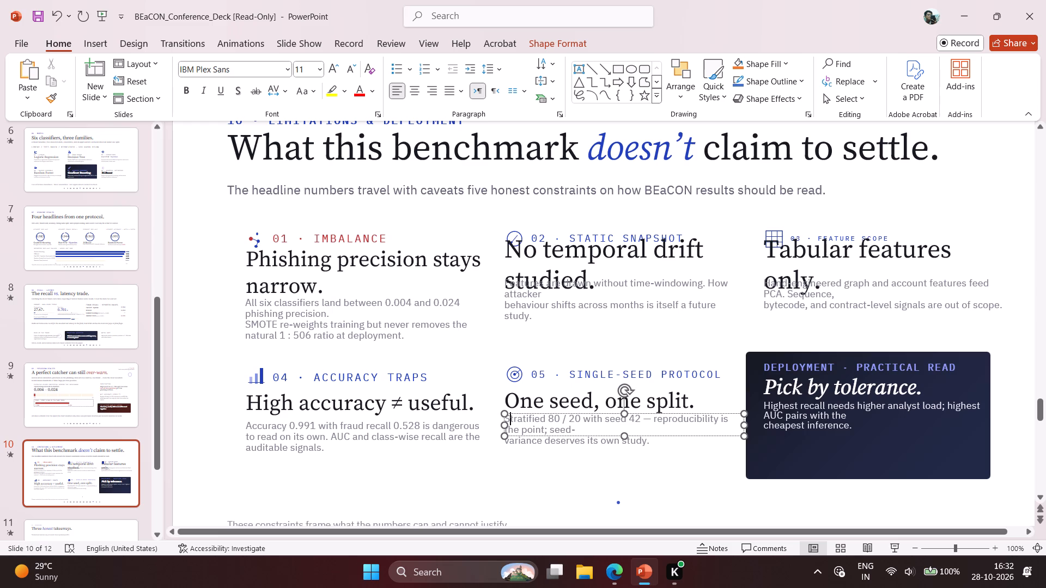
pyautogui.moveTo(526, 436); pyautogui.dragTo(525, 439)
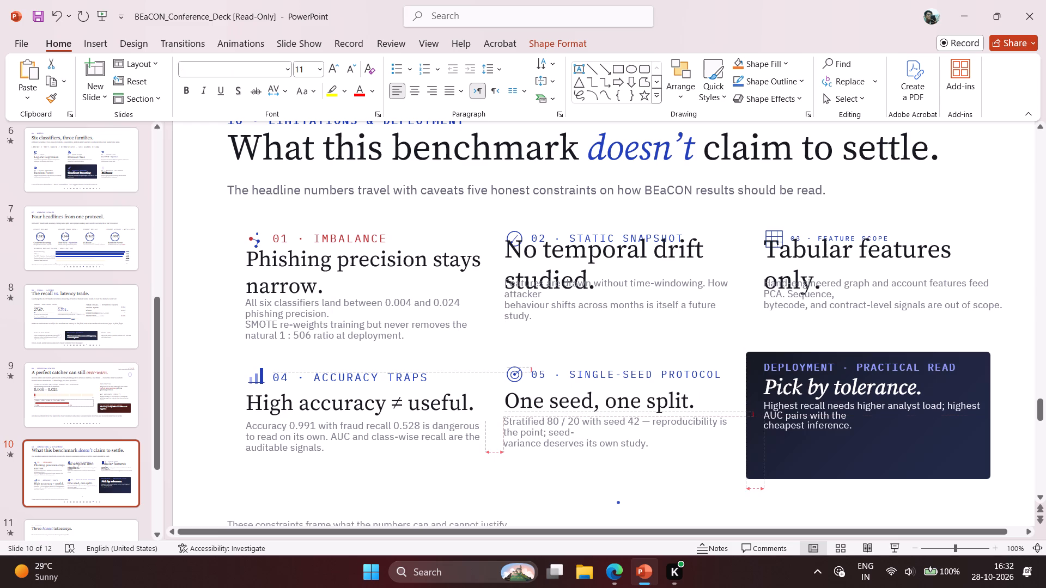
pyautogui.moveTo(525, 439); pyautogui.dragTo(526, 441)
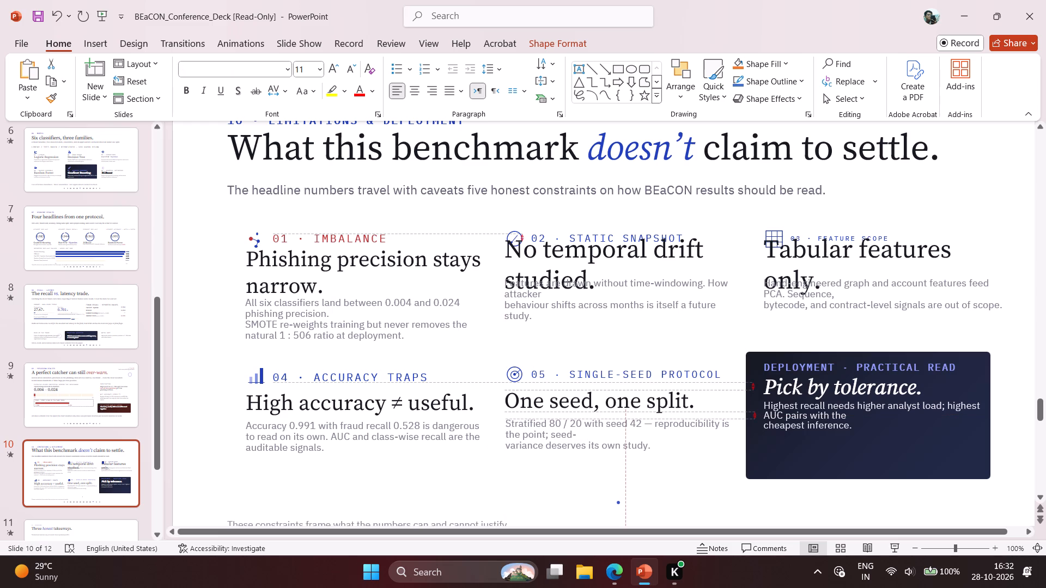
pyautogui.moveTo(526, 441); pyautogui.dragTo(525, 441)
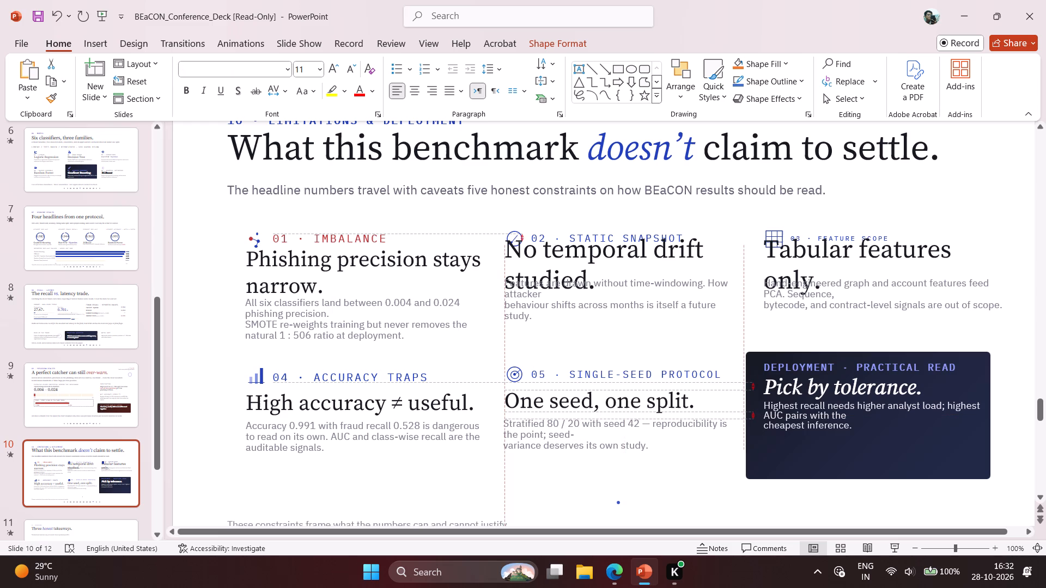
pyautogui.moveTo(525, 441); pyautogui.dragTo(526, 442)
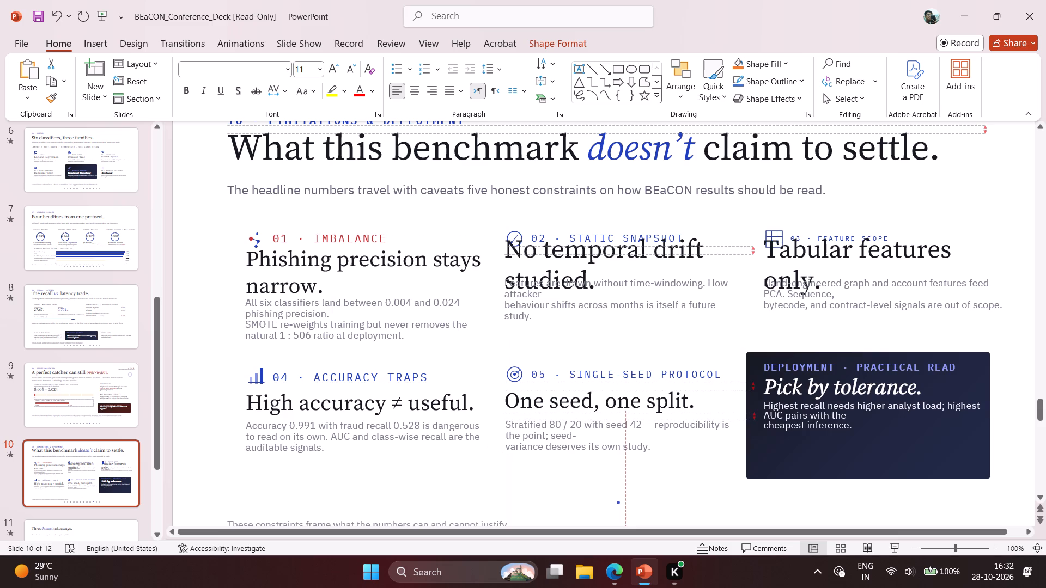
pyautogui.moveTo(526, 442); pyautogui.dragTo(526, 443)
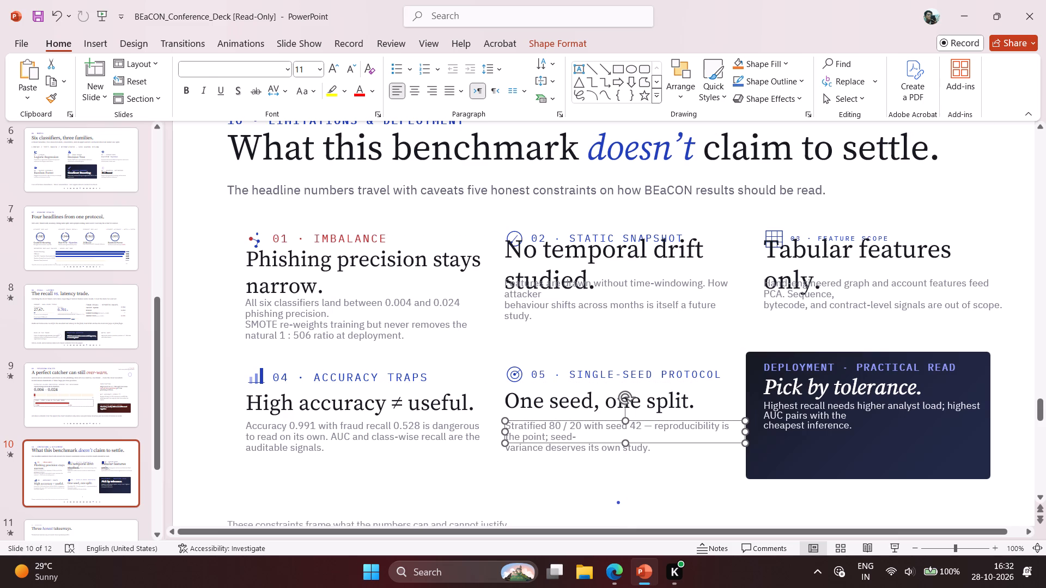
# Remove the line break between "seed-" and "variance" in the Single-Seed Protocol description and narrow its text box slightly from the right edge.
pyautogui.click(509, 452)
pyautogui.press('Left')
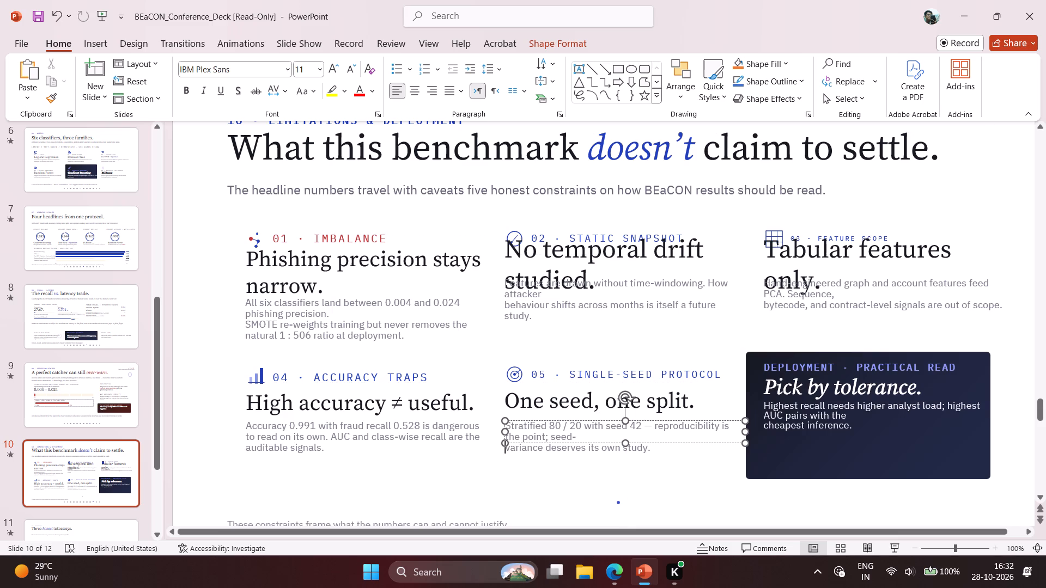
pyautogui.press('BackSpace')
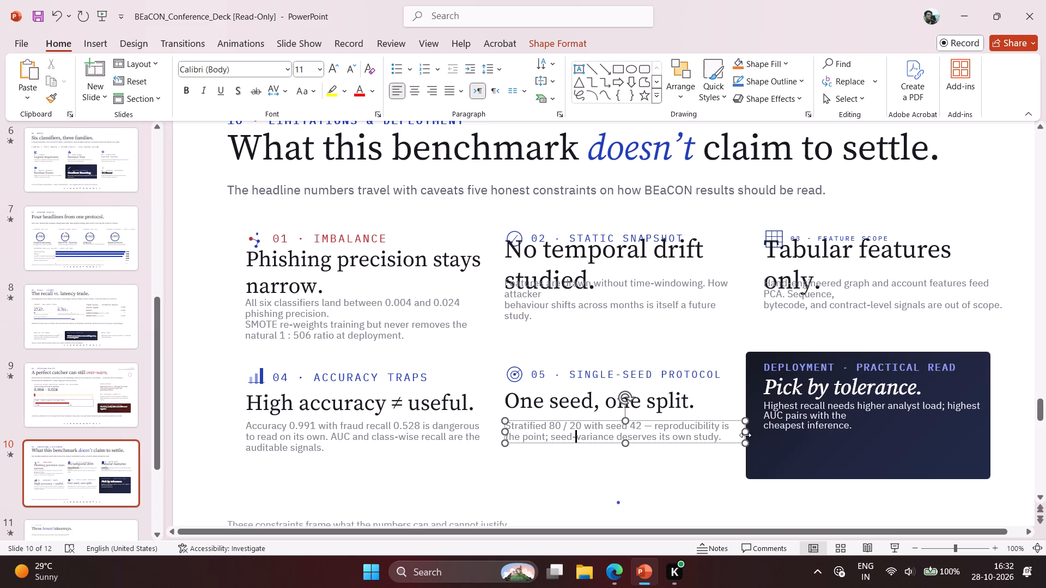
pyautogui.moveTo(745, 434); pyautogui.dragTo(733, 436)
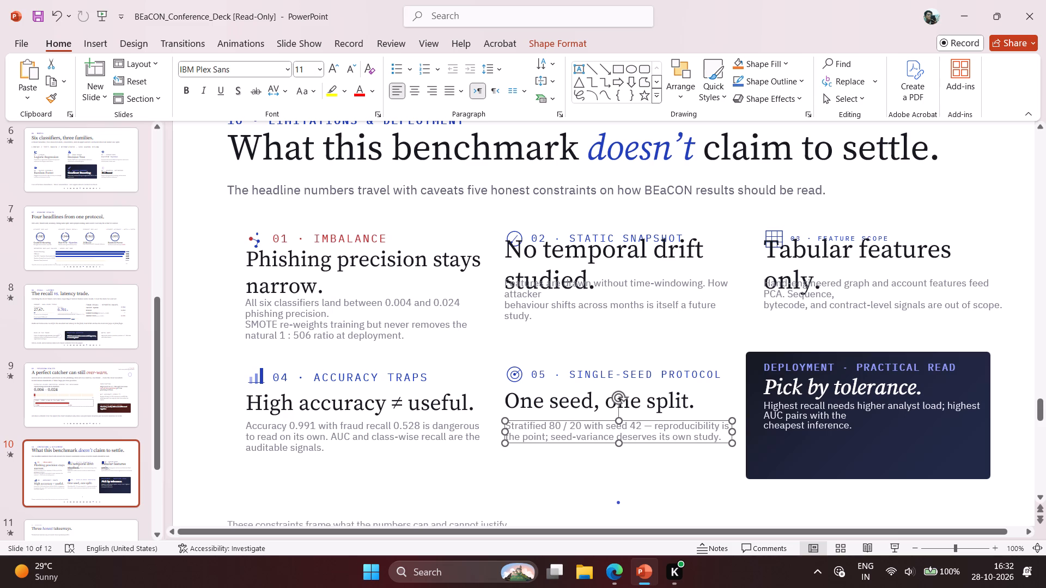
pyautogui.click(587, 503)
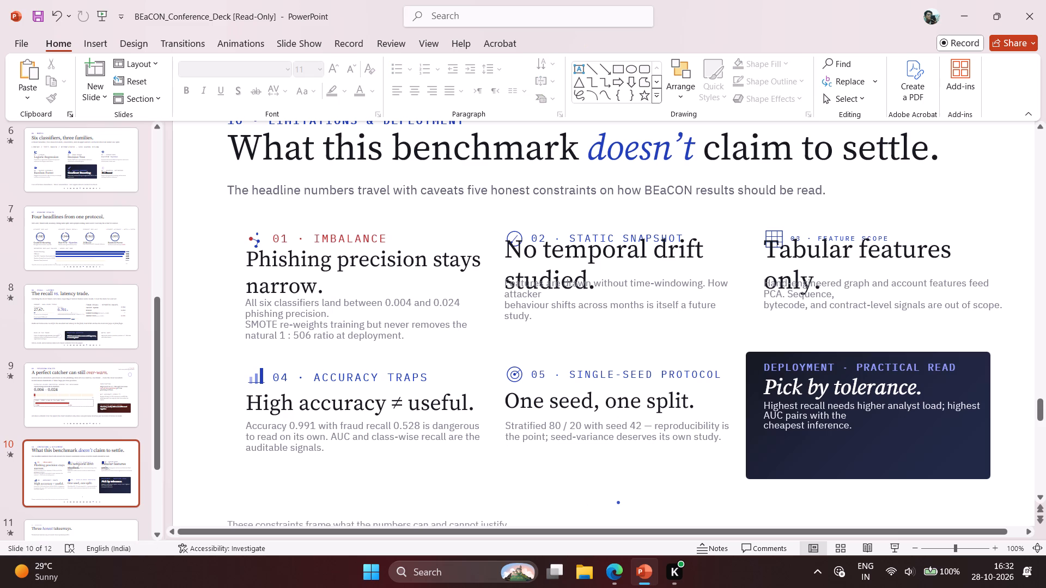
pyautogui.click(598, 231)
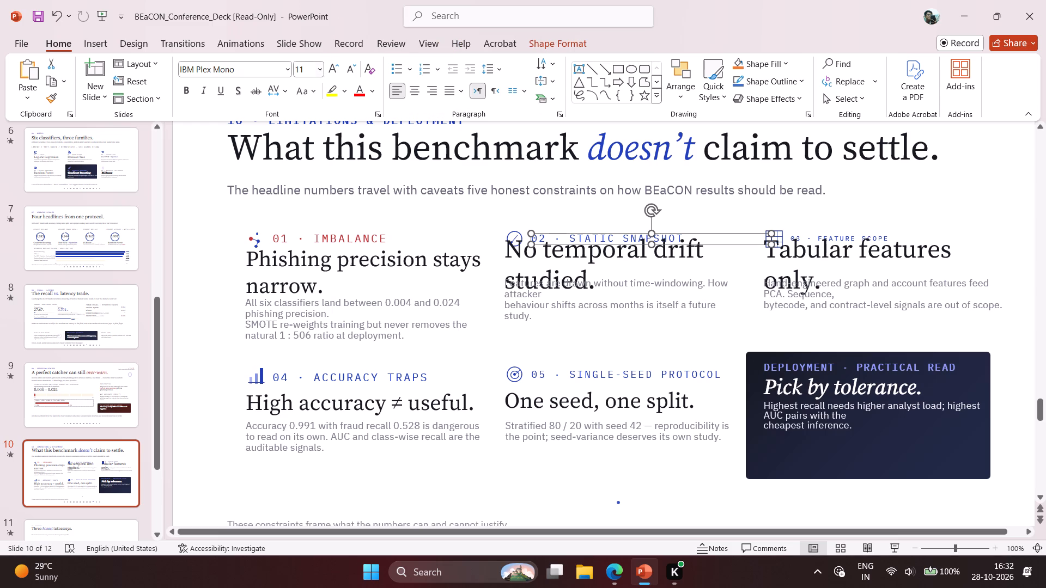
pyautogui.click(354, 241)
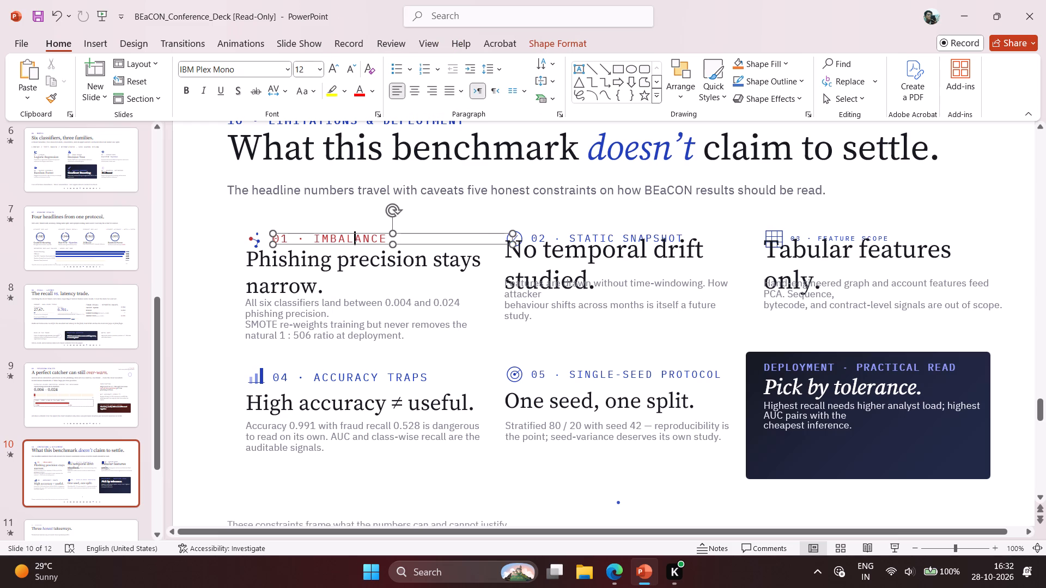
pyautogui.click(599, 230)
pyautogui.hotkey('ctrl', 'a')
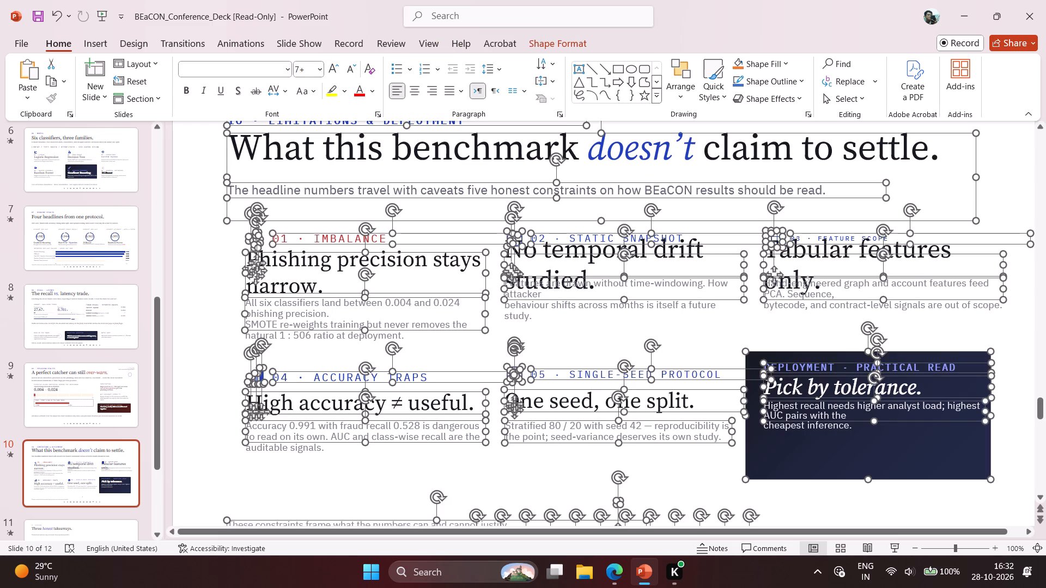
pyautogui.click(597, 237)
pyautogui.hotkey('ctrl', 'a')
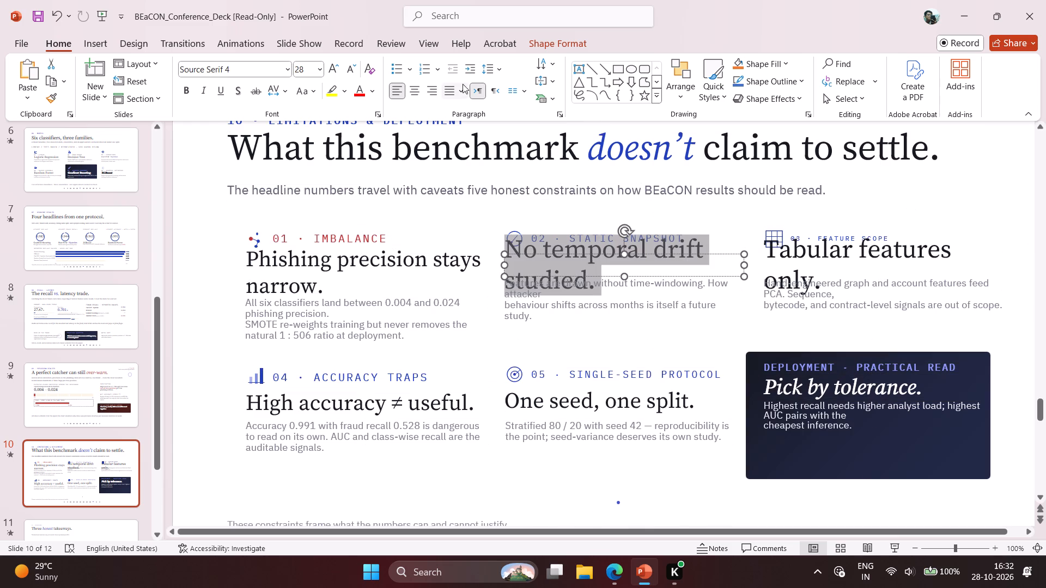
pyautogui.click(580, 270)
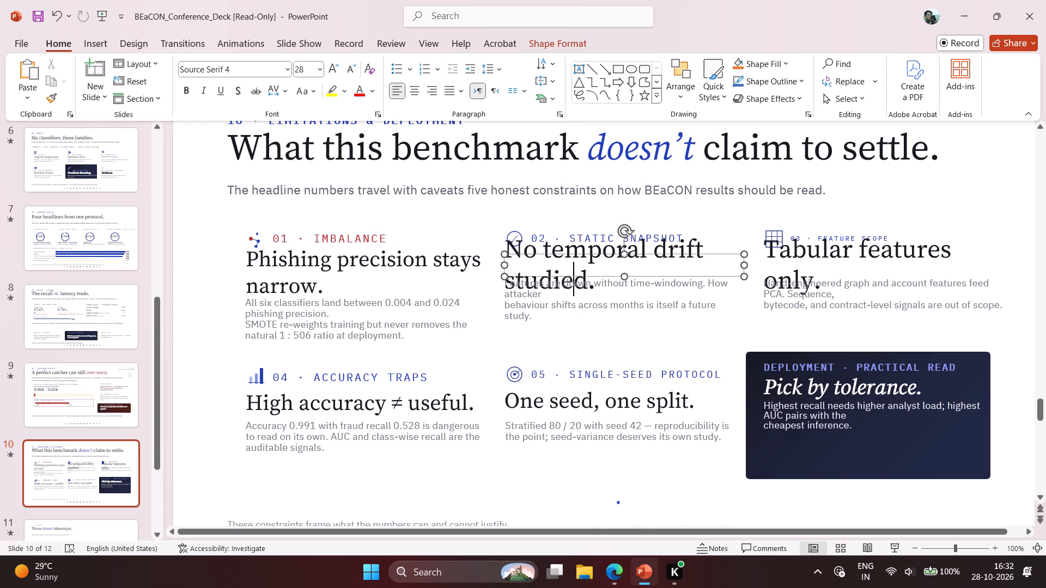
# Move the Static Snapshot description straight down, clear of the two-line heading "No temporal drift studied.".
pyautogui.click(581, 309)
pyautogui.click(591, 311)
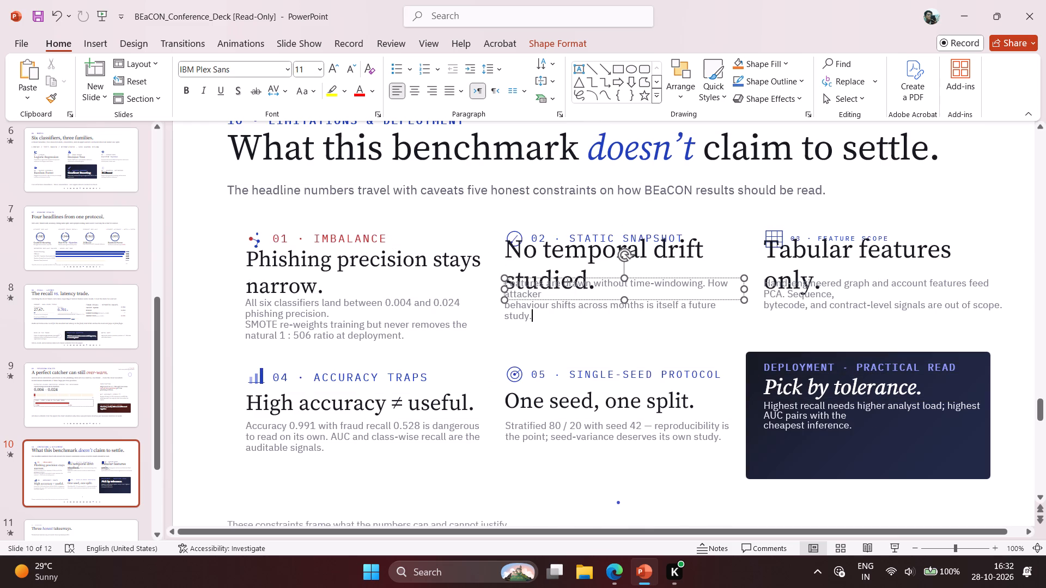
pyautogui.moveTo(610, 298); pyautogui.dragTo(610, 318)
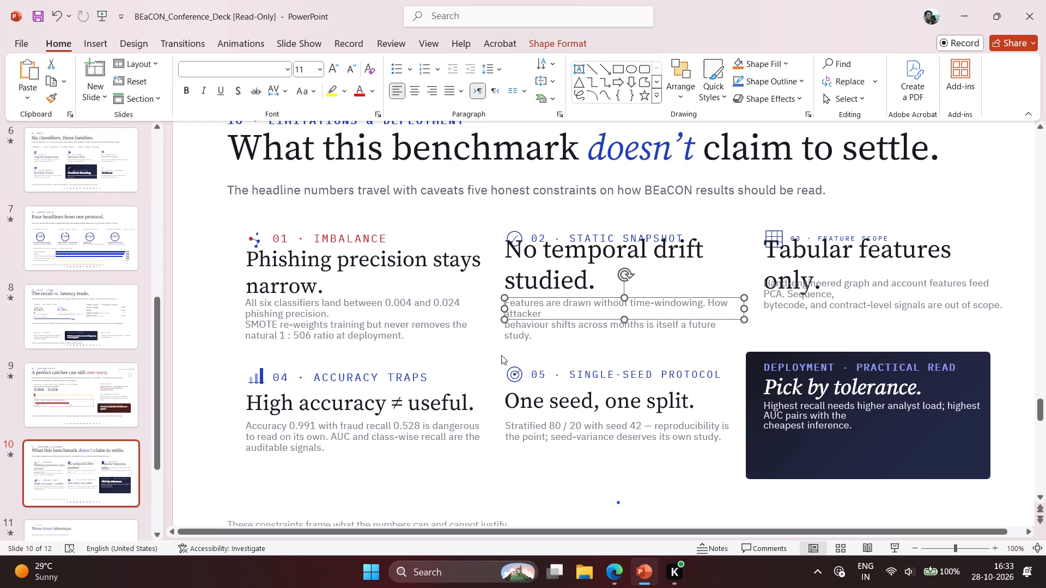
# In the Static Snapshot description, replace the line break between "attacker" and "behaviour" with a space.
pyautogui.click(504, 329)
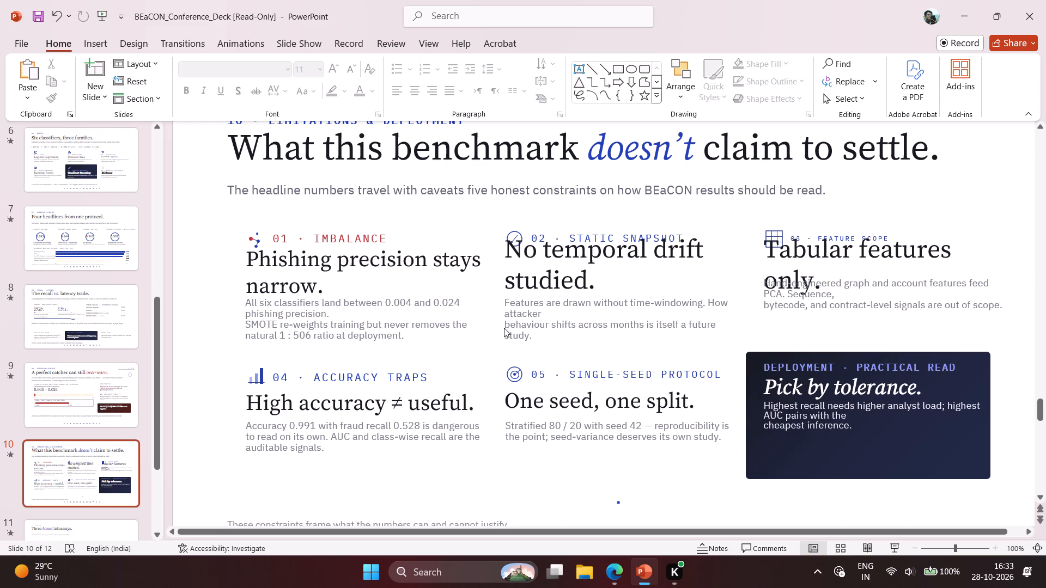
pyautogui.click(505, 325)
pyautogui.press('BackSpace')
pyautogui.press('space')
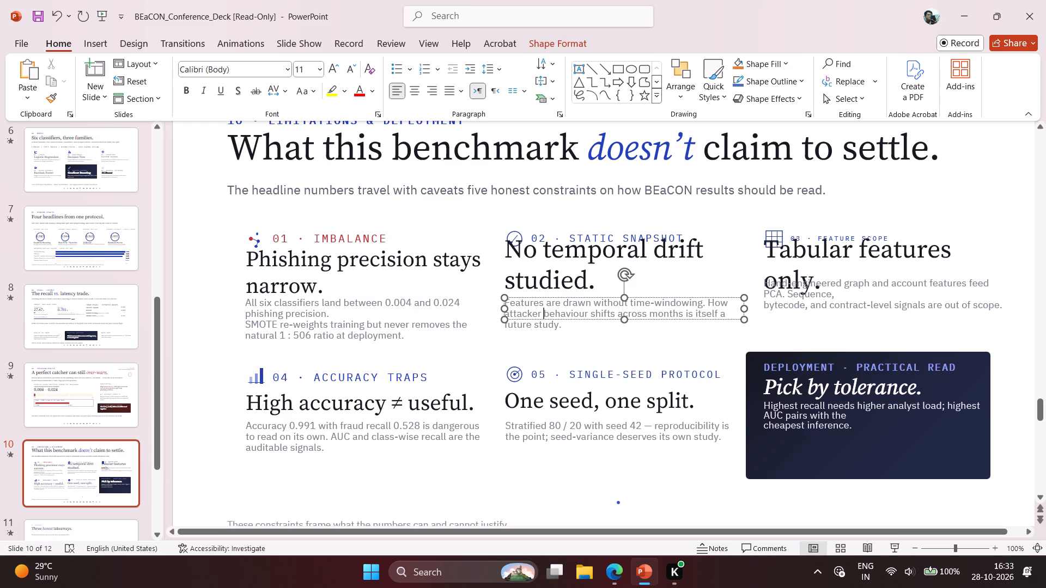
# Nudge the Imbalance and Static Snapshot descriptions slightly down, keeping both level with each other.
pyautogui.click(392, 321)
pyautogui.click(394, 329)
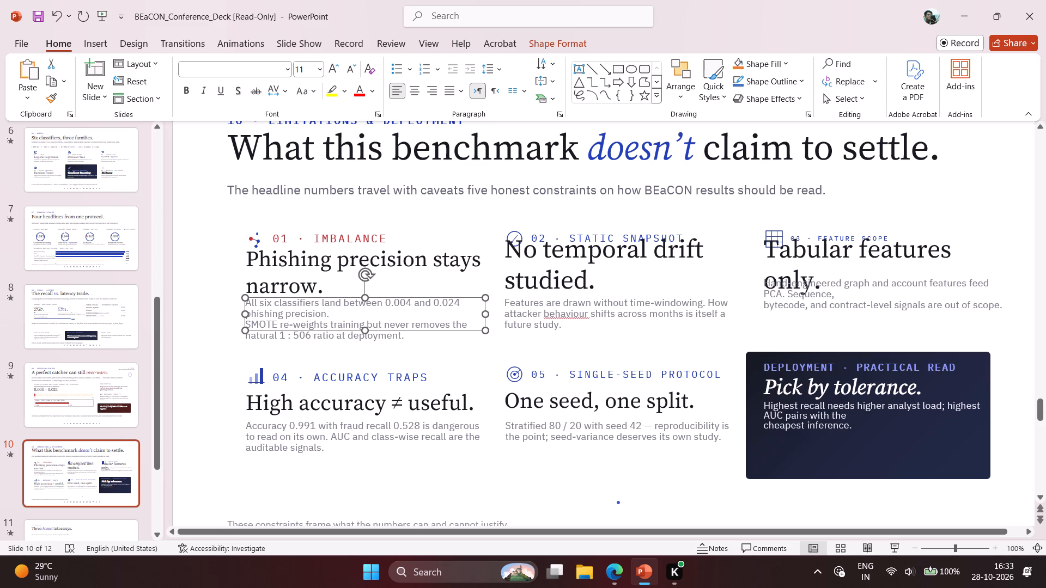
pyautogui.click(570, 329)
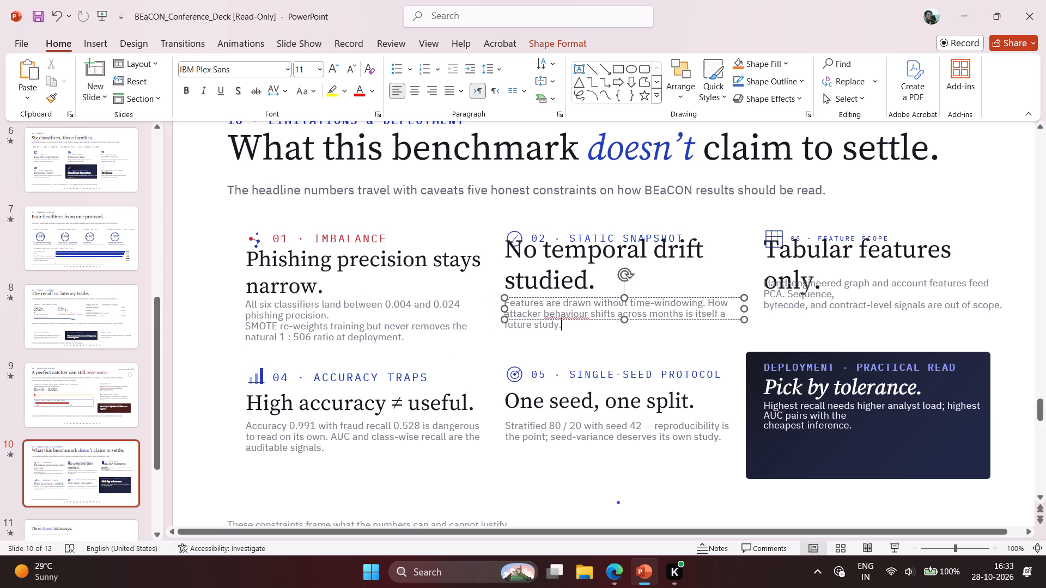
pyautogui.click(597, 317)
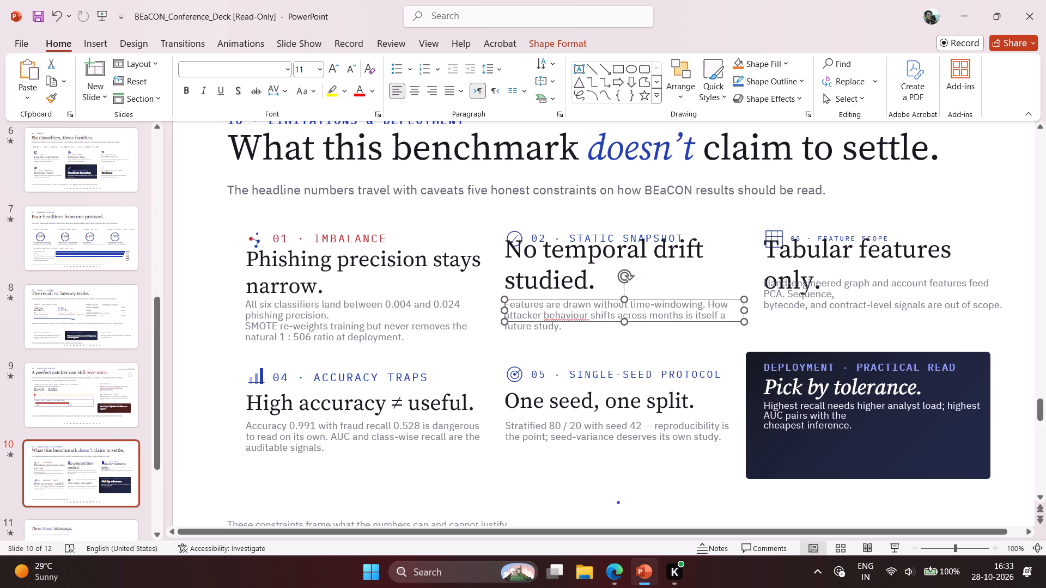
# Set the heading "No temporal drift studied." to 24 pt and enlarge its text box so it fits on one line.
pyautogui.click(597, 267)
pyautogui.hotkey('ctrl', 'a')
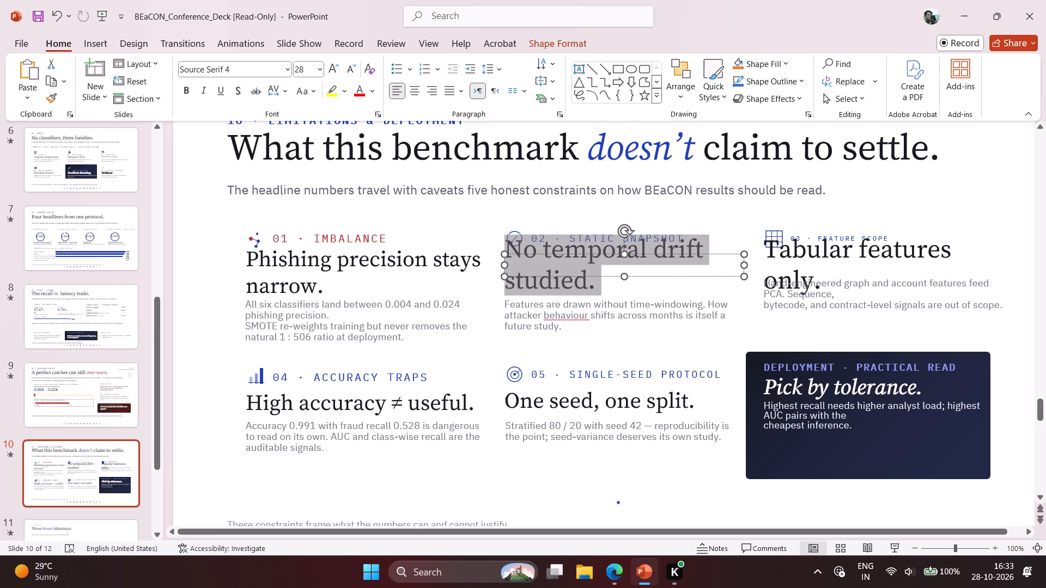
pyautogui.click(348, 70)
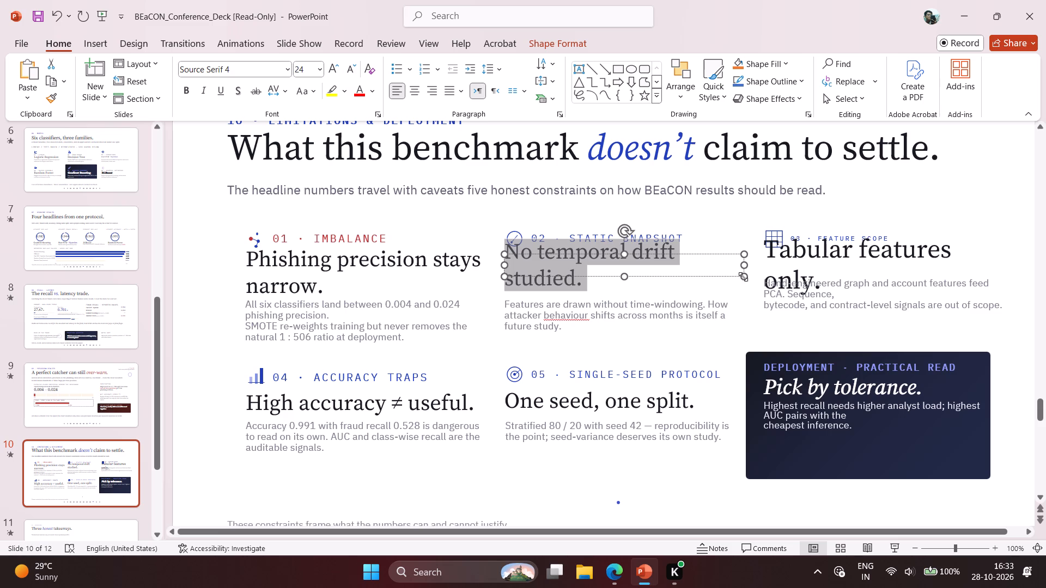
pyautogui.moveTo(743, 277); pyautogui.dragTo(778, 290)
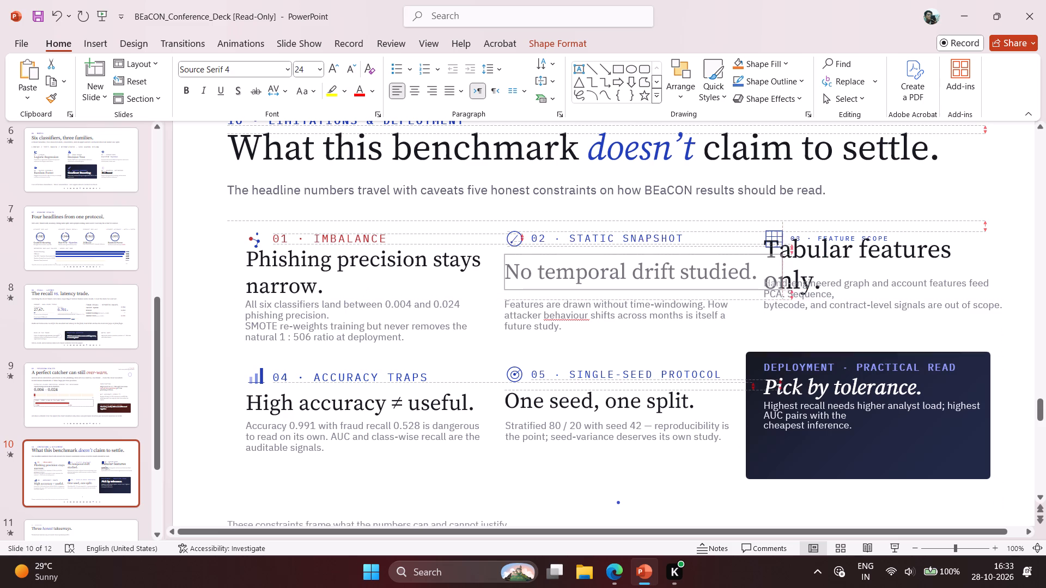
pyautogui.moveTo(778, 290); pyautogui.dragTo(760, 291)
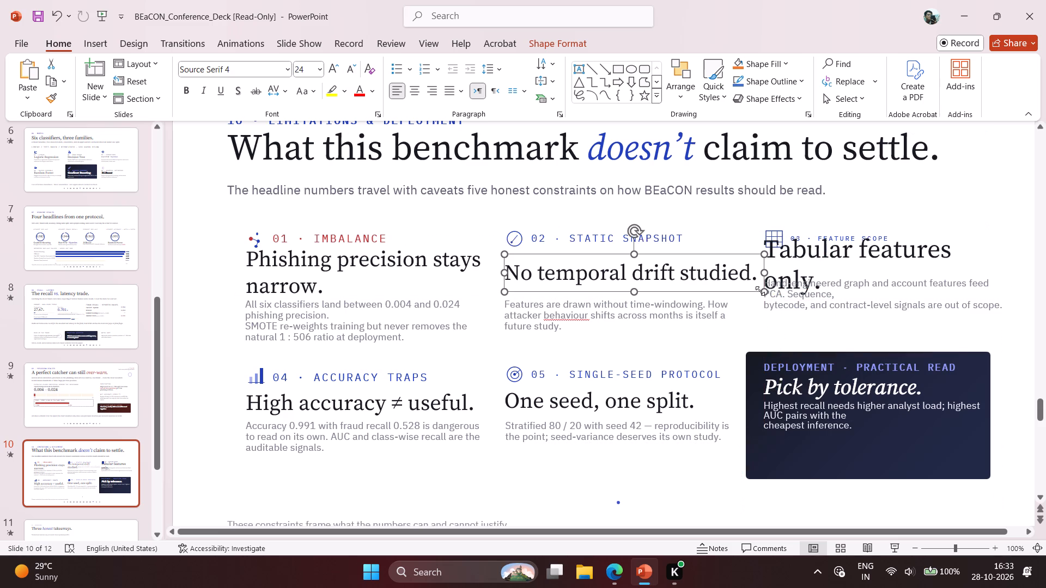
# Nudge the "02 · STATIC SNAPSHOT" label slightly down beside its icon.
pyautogui.click(616, 235)
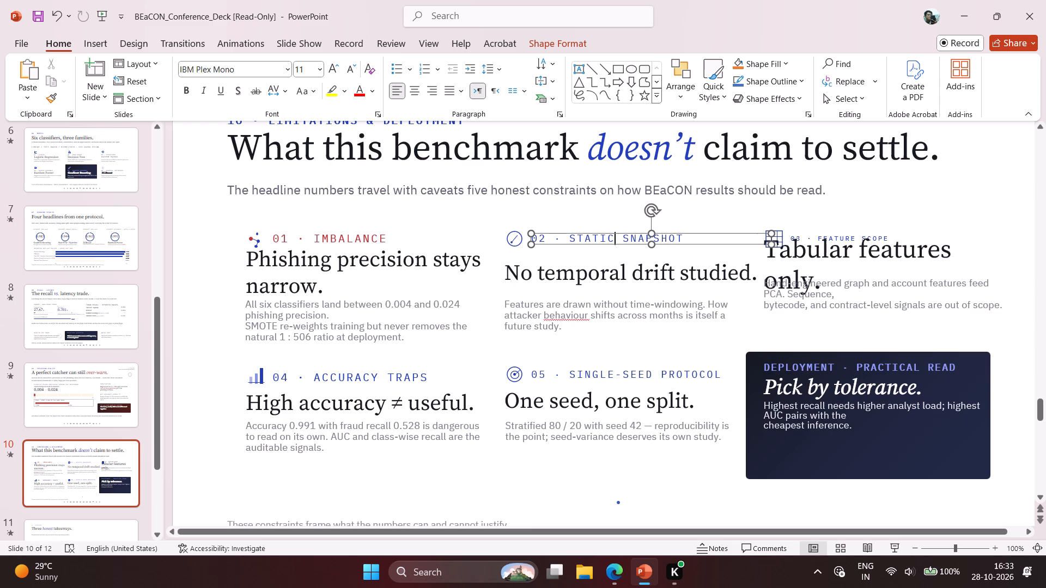
pyautogui.click(370, 238)
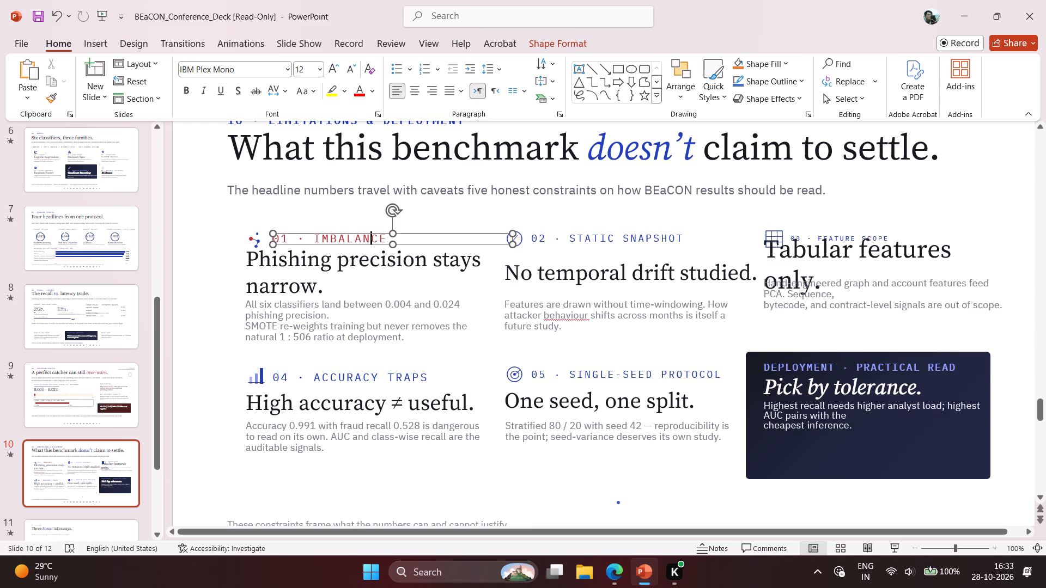
pyautogui.click(546, 243)
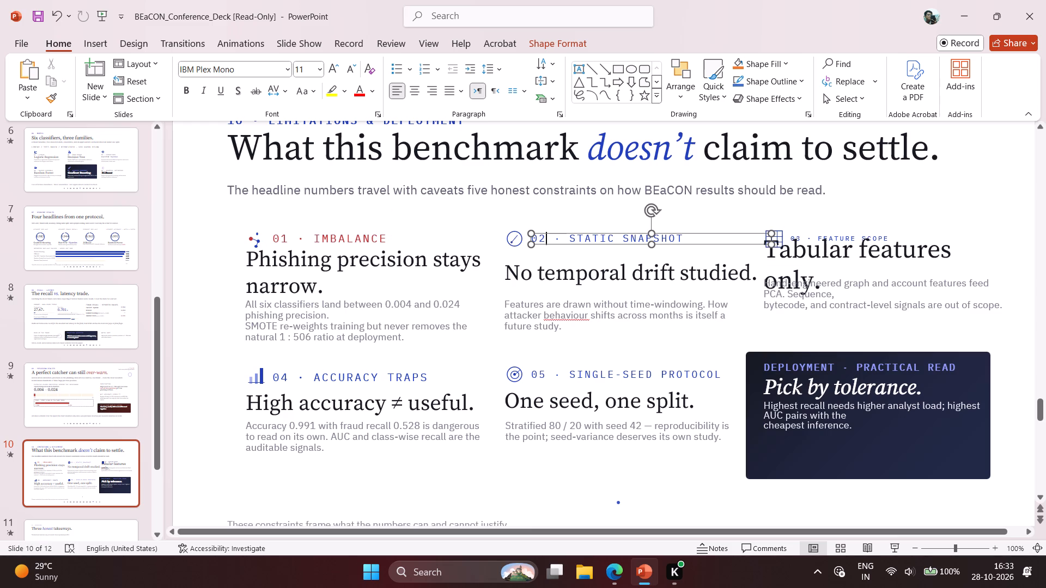
pyautogui.click(548, 243)
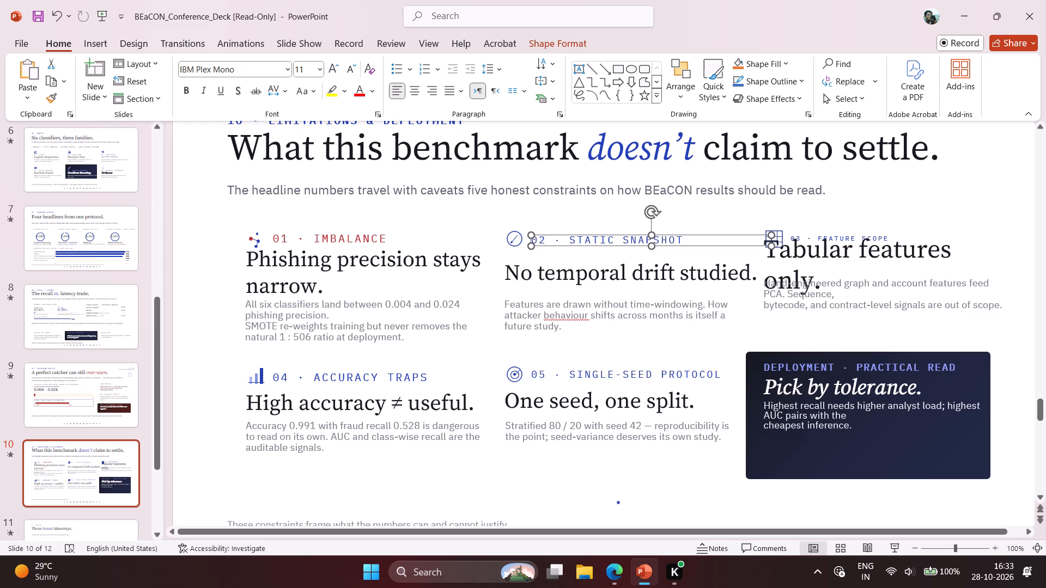
# Move the Feature Scope description straight down, level with the Static Snapshot description.
pyautogui.click(836, 284)
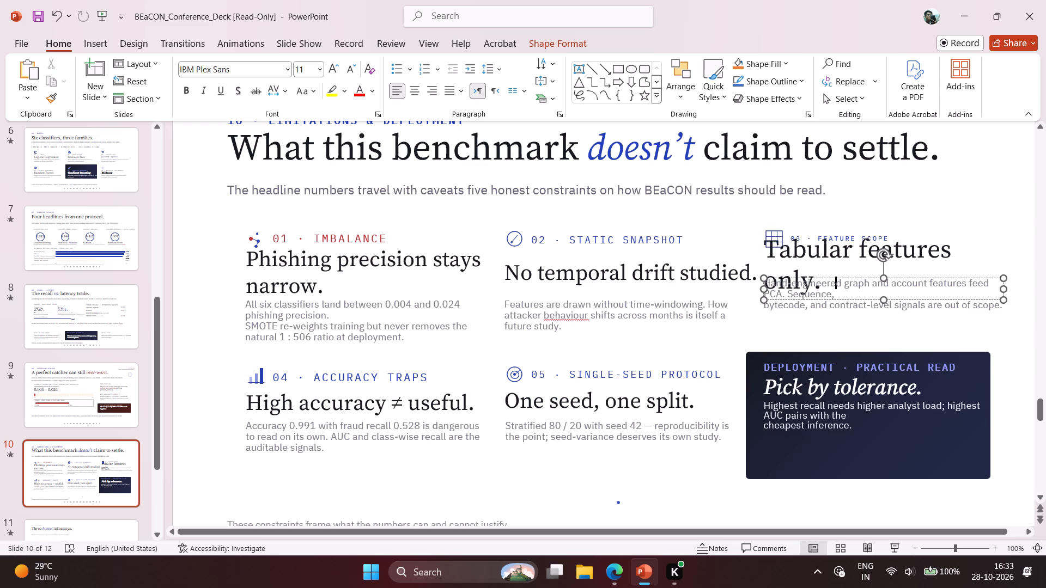
pyautogui.moveTo(837, 301); pyautogui.dragTo(837, 320)
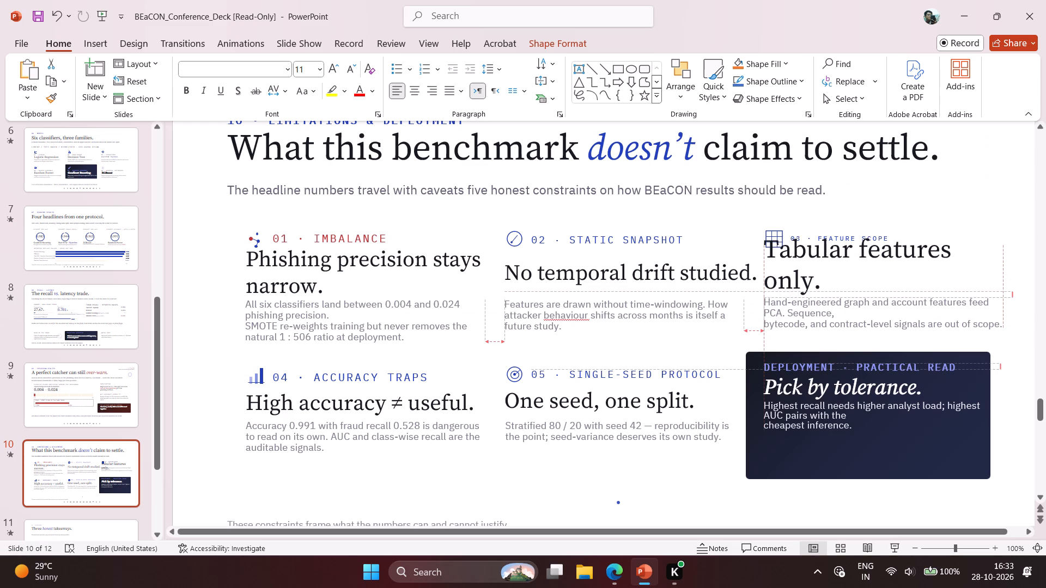
pyautogui.moveTo(837, 320); pyautogui.dragTo(837, 324)
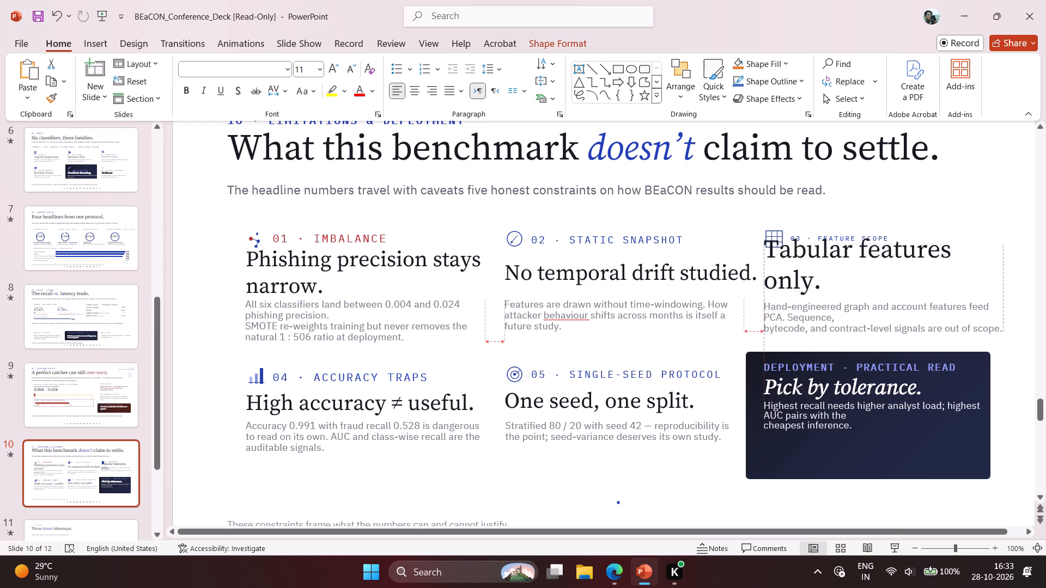
pyautogui.moveTo(837, 324); pyautogui.dragTo(837, 321)
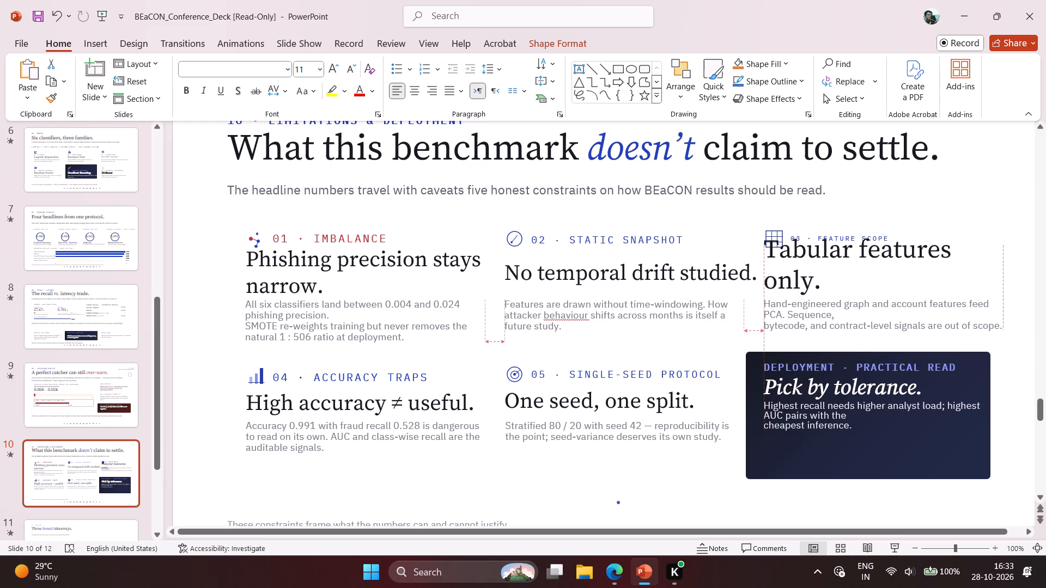
pyautogui.moveTo(837, 321); pyautogui.dragTo(837, 322)
# Set the heading "Tabular features only." to 24 pt and move it down level with "No temporal drift studied.".
pyautogui.click(828, 281)
pyautogui.hotkey('ctrl', 'a')
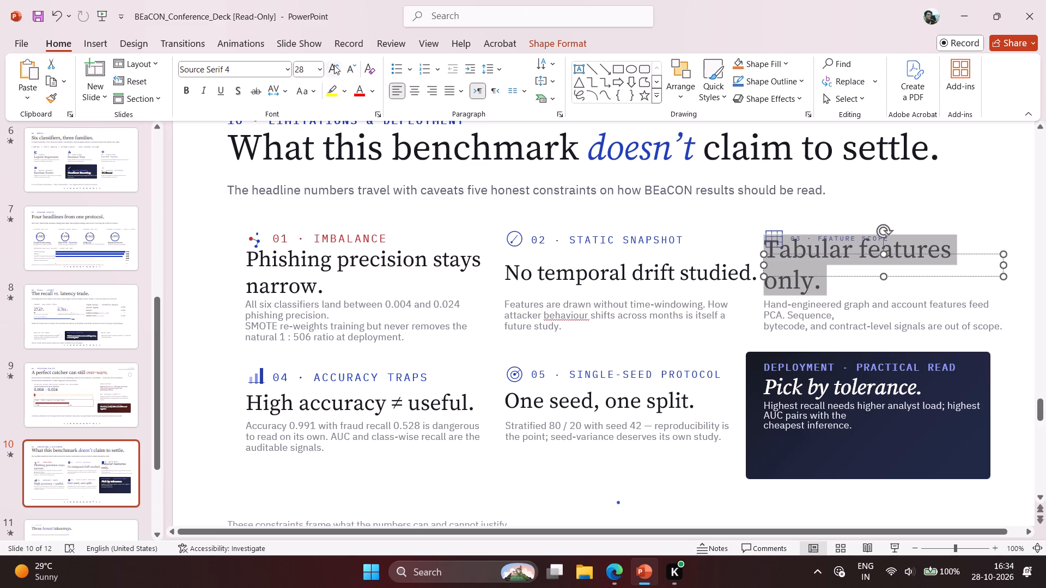
pyautogui.click(349, 71)
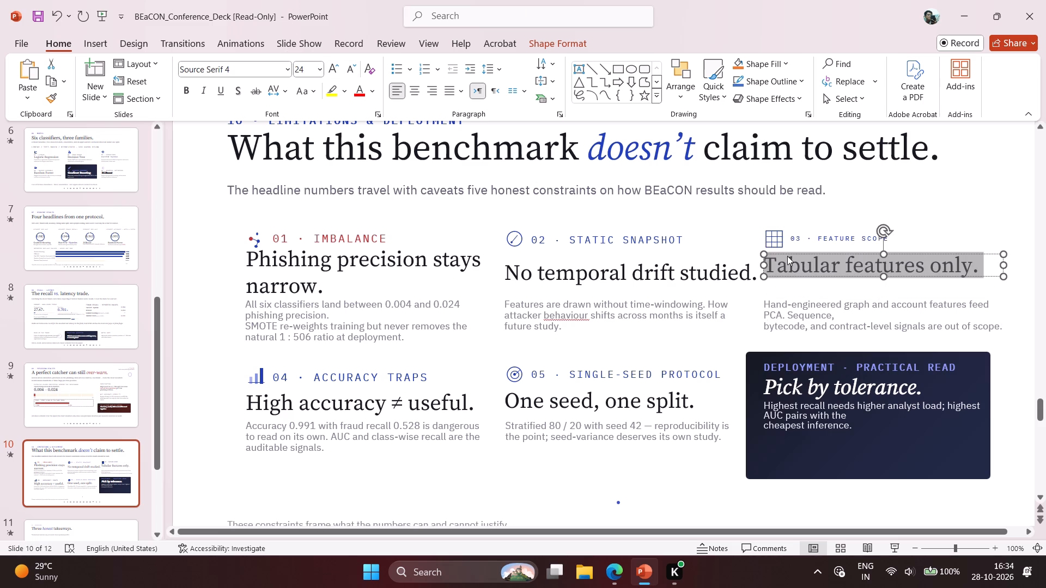
pyautogui.click(799, 277)
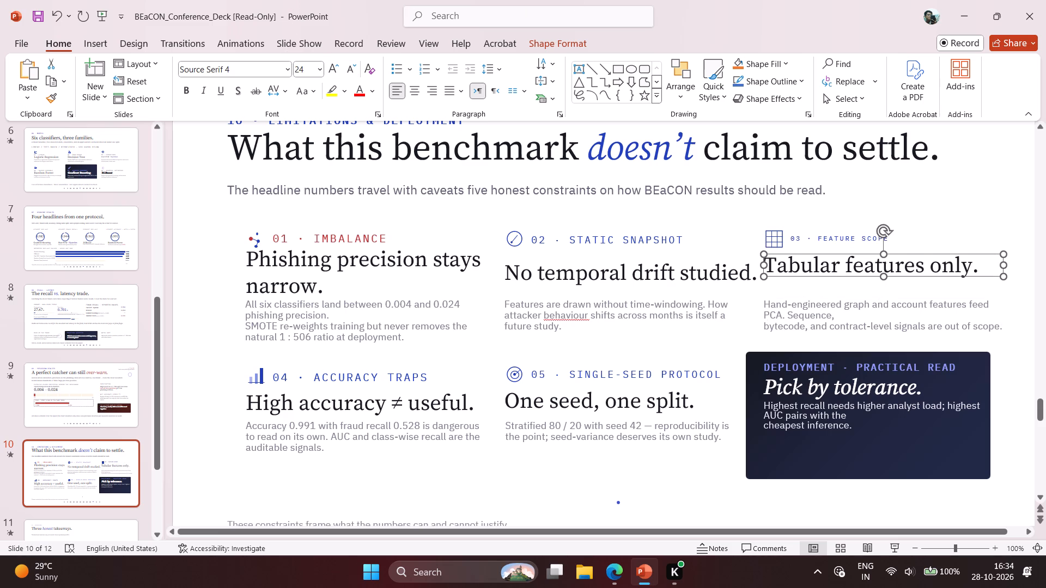
pyautogui.moveTo(799, 277); pyautogui.dragTo(802, 284)
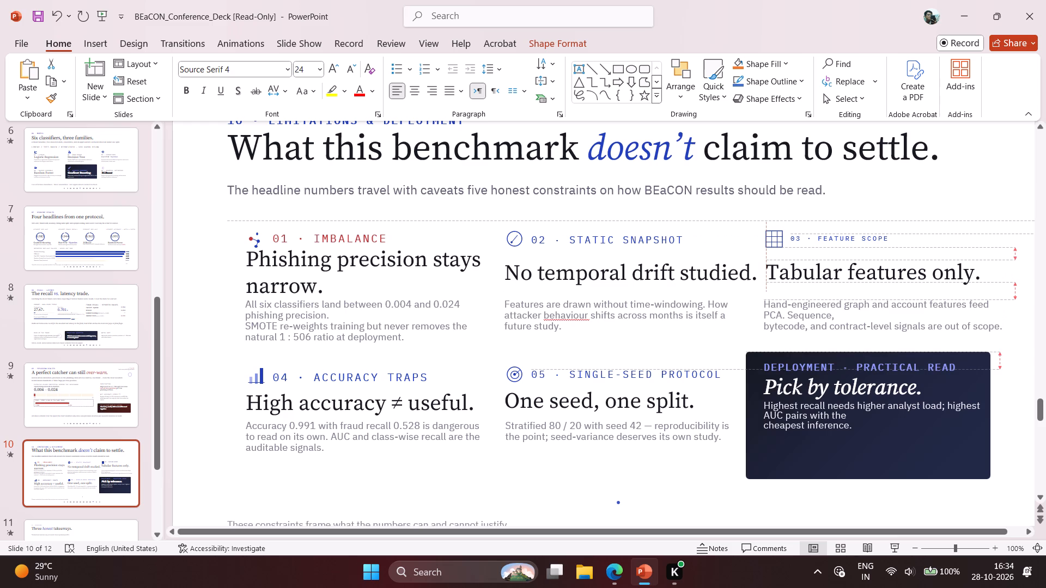
pyautogui.moveTo(802, 284); pyautogui.dragTo(802, 284)
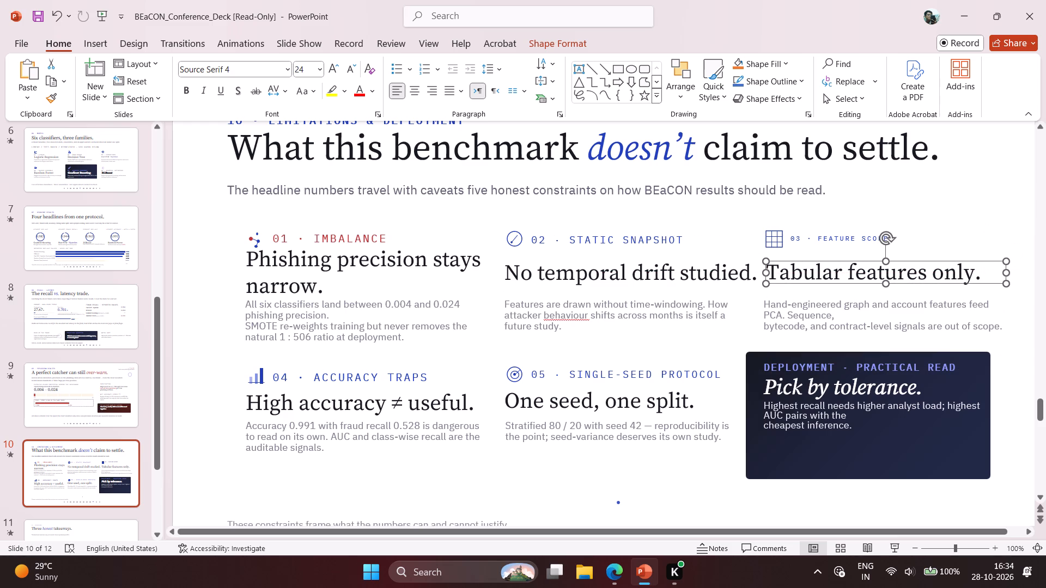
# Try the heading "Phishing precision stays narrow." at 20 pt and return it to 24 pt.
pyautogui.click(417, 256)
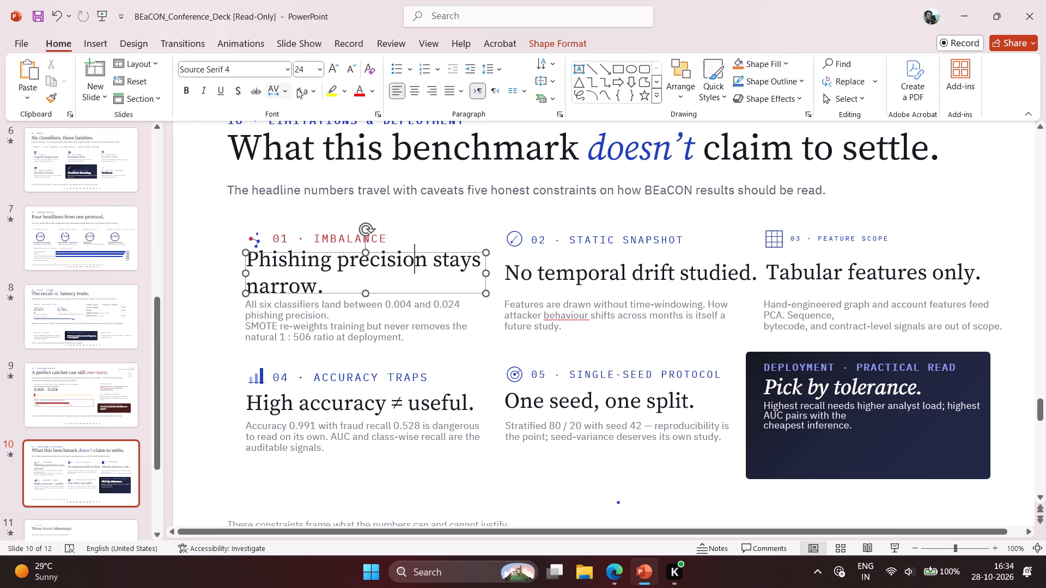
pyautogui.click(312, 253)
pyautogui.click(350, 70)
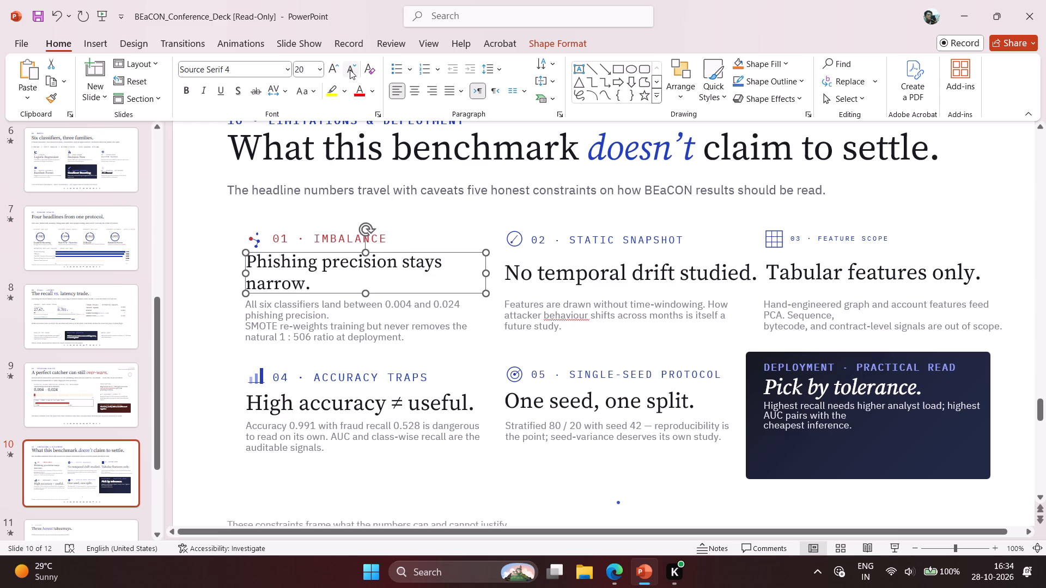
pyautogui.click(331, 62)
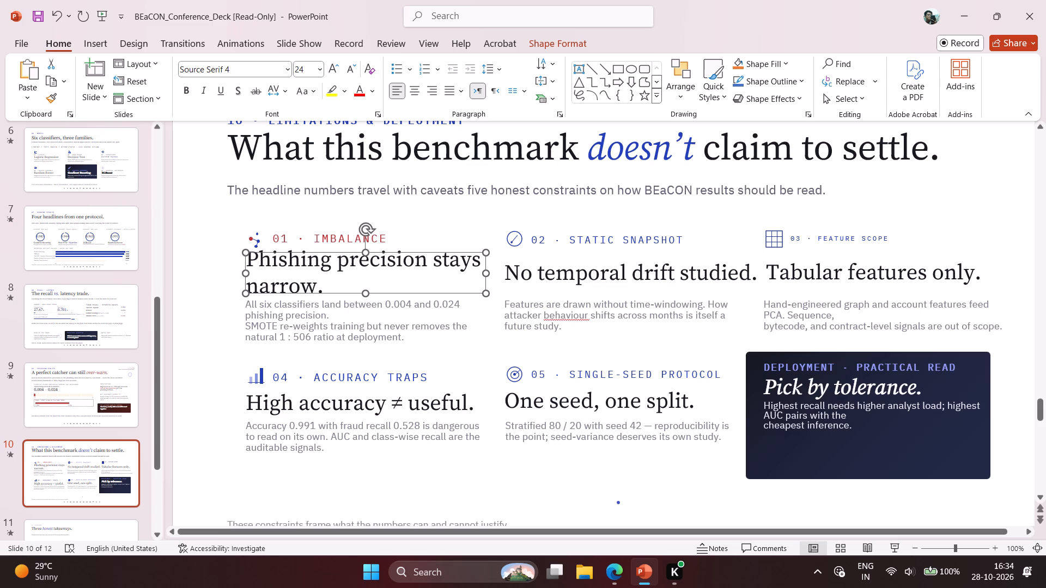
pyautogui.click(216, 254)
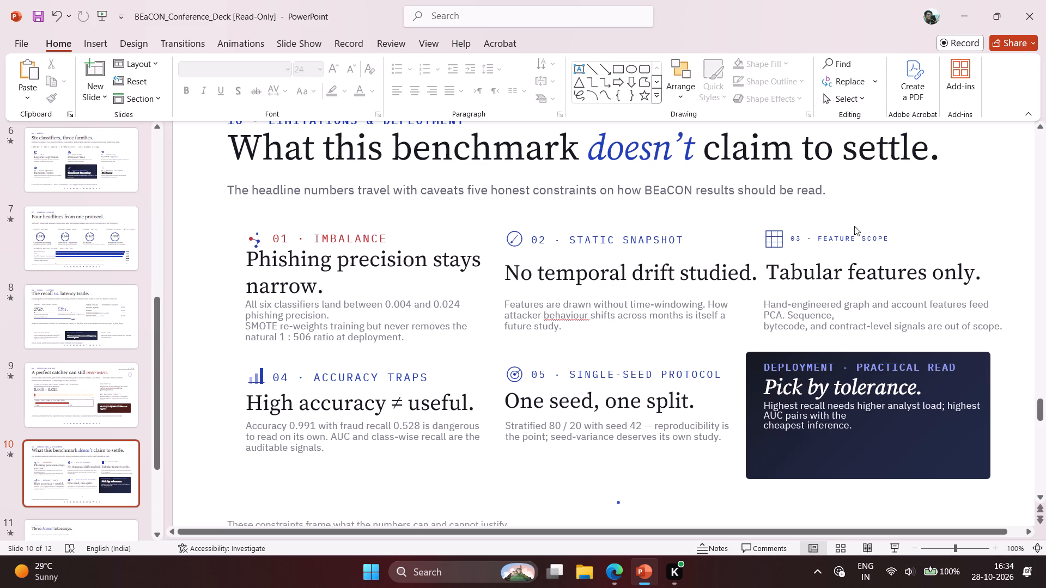
# Enlarge the "03 · FEATURE SCOPE" label to 12 pt, matching the "01 · IMBALANCE" label.
pyautogui.click(849, 243)
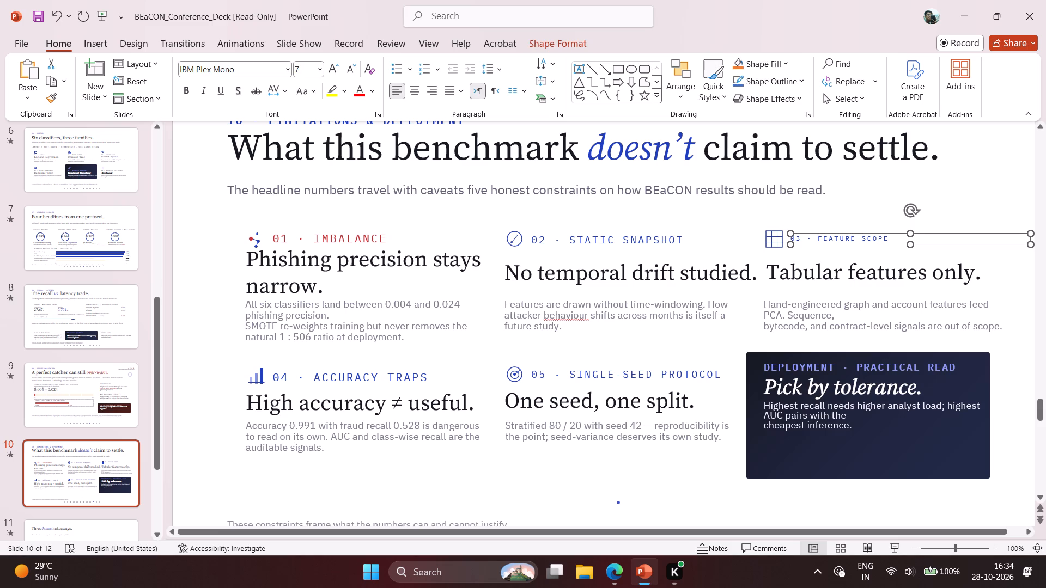
pyautogui.click(848, 243)
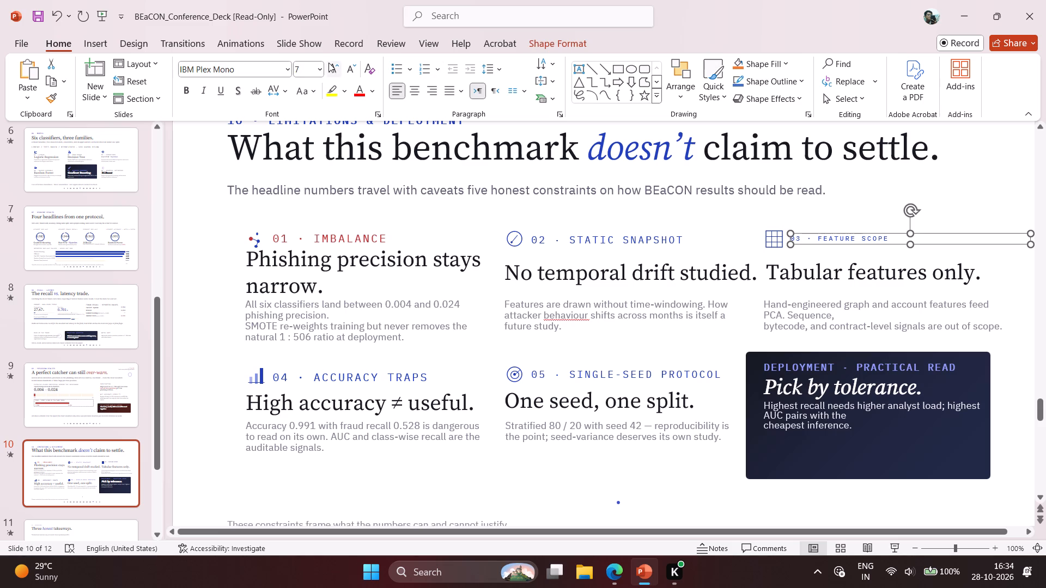
pyautogui.tripleClick(332, 71)
pyautogui.click(332, 71)
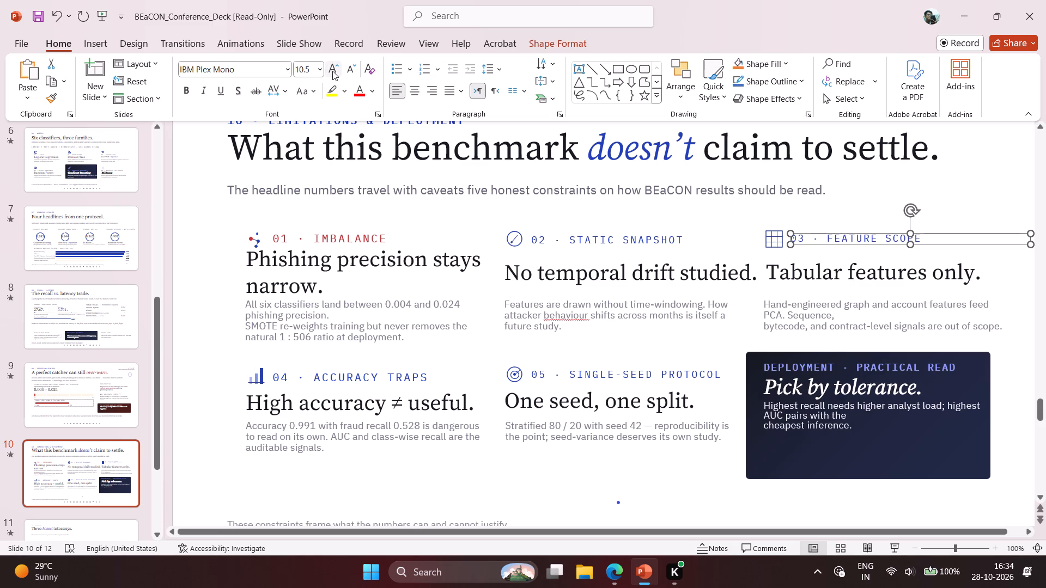
pyautogui.click(332, 71)
pyautogui.click(332, 71)
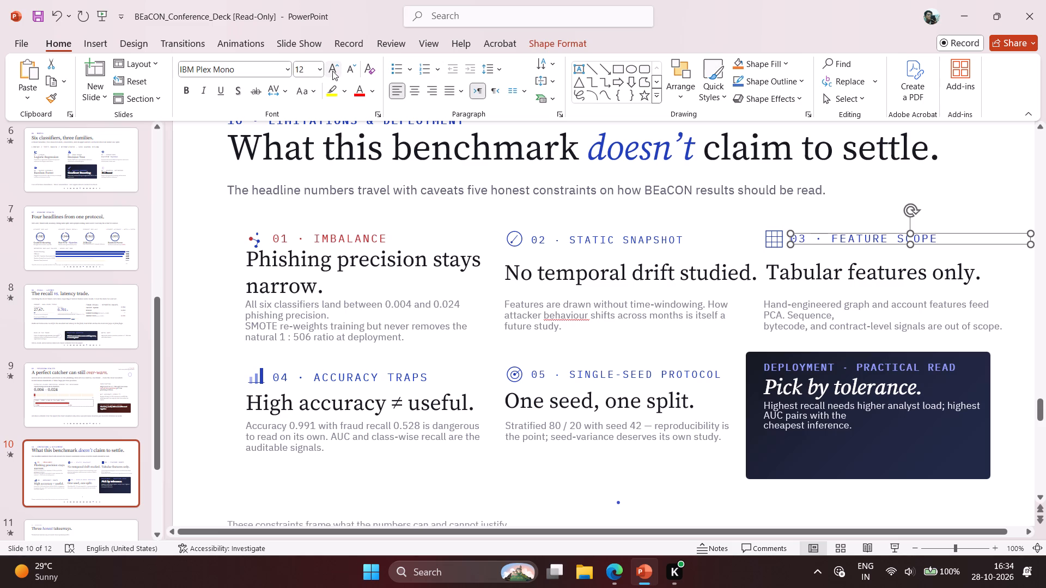
pyautogui.click(732, 234)
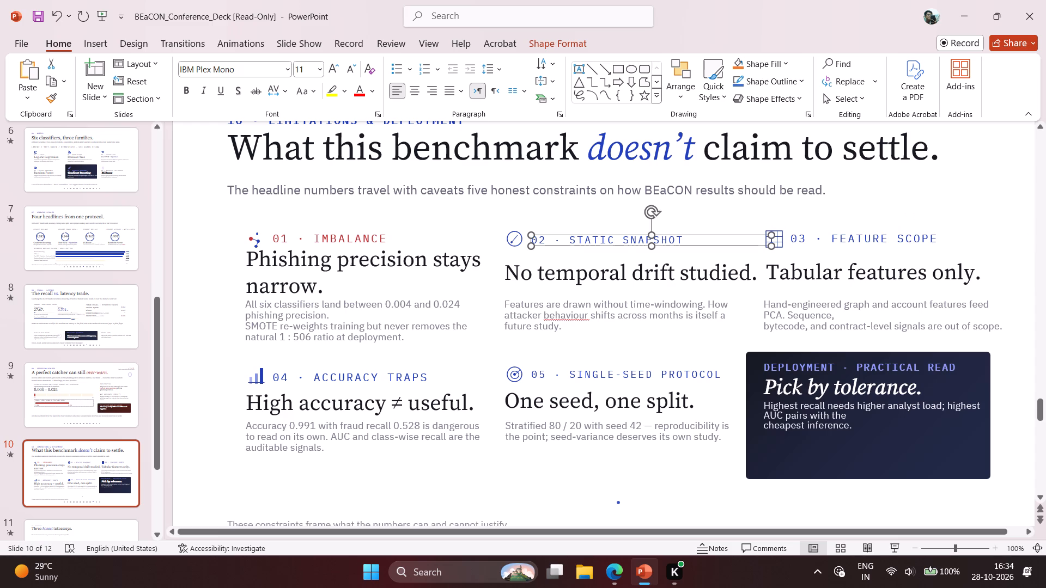
pyautogui.click(784, 207)
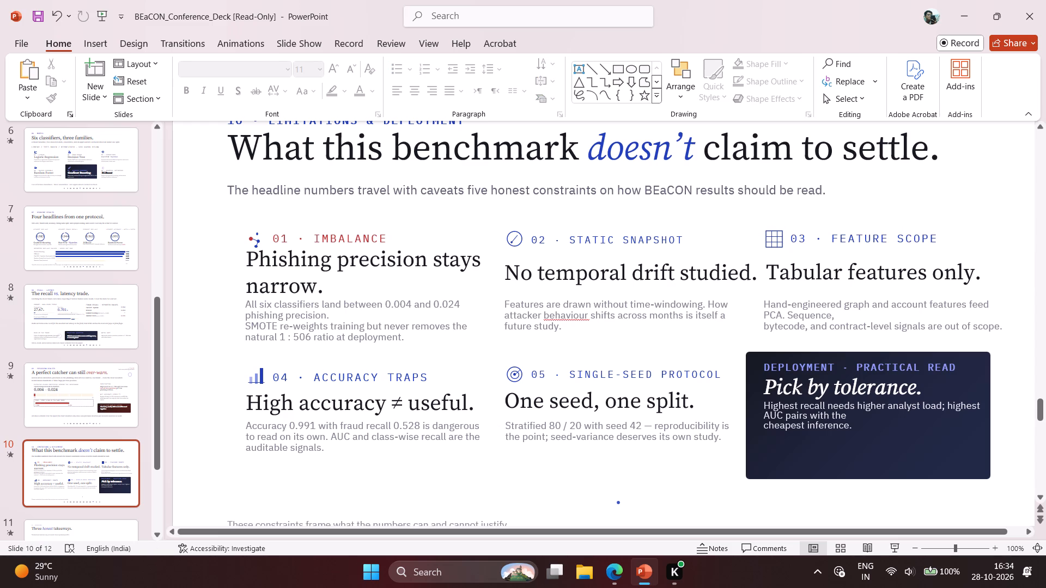
# Enlarge the "05 · SINGLE-SEED PROTOCOL" label to 12 pt, matching the "04 · ACCURACY TRAPS" label.
pyautogui.click(583, 378)
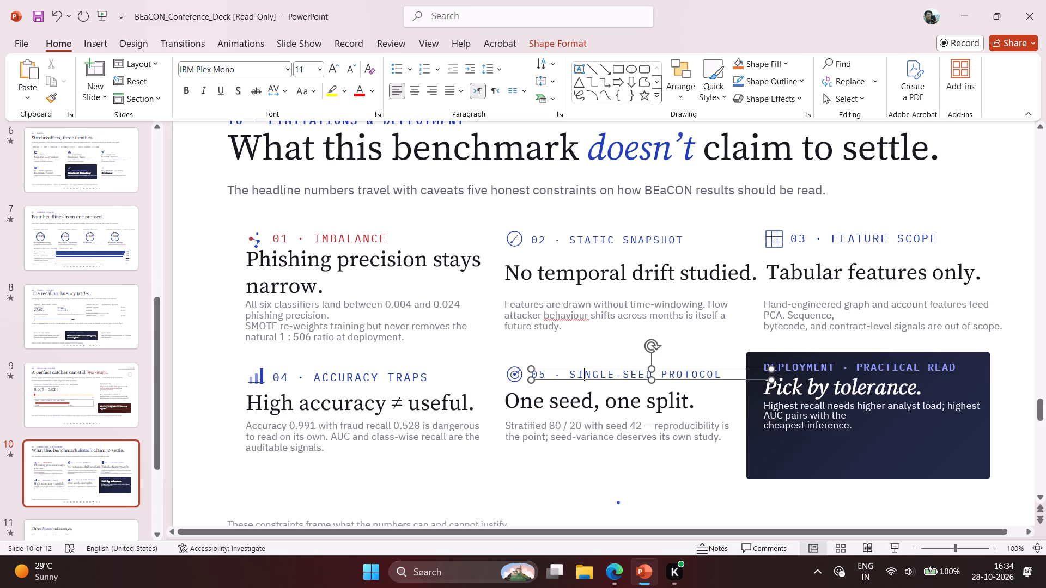
pyautogui.click(405, 379)
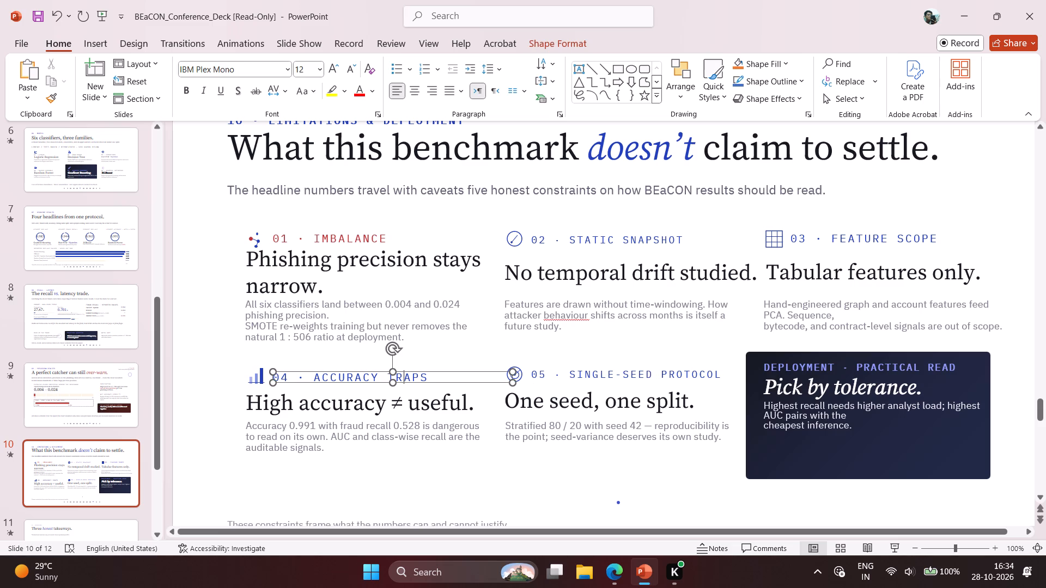
pyautogui.click(418, 384)
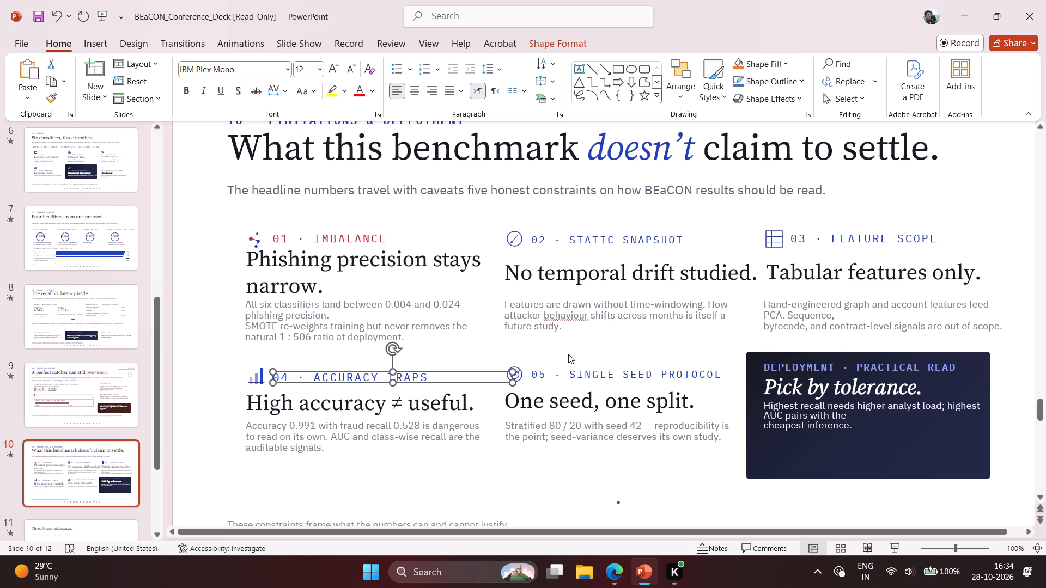
pyautogui.click(581, 366)
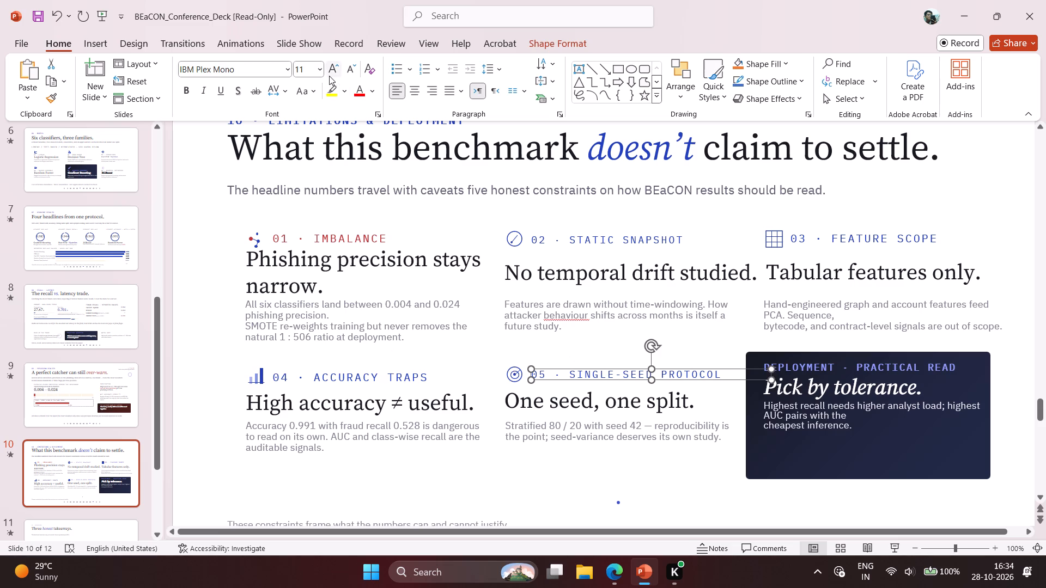
pyautogui.click(334, 75)
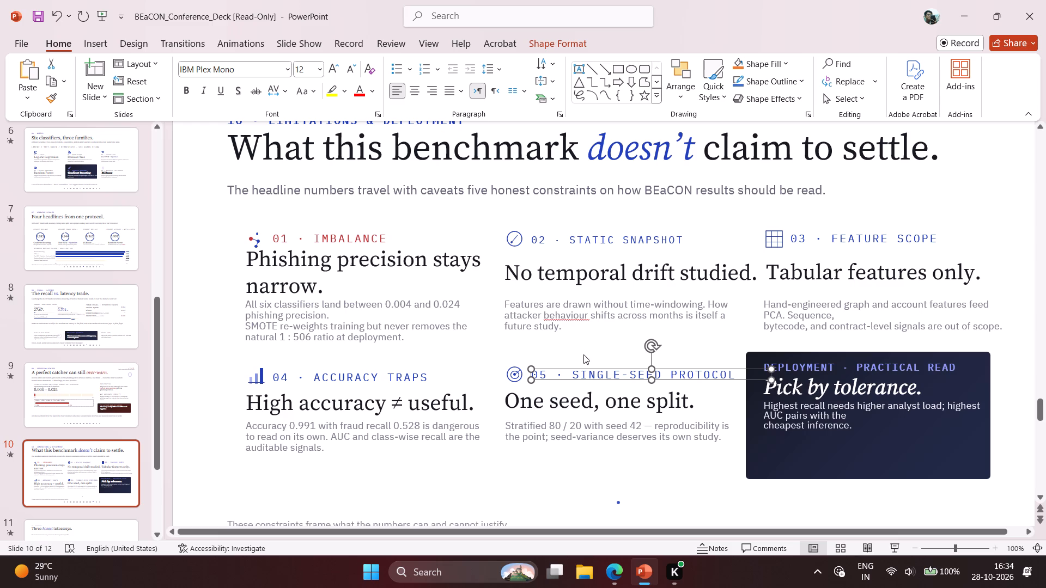
pyautogui.click(594, 382)
# Select the "DEPLOYMENT · PRACTICAL READ" label in the dark card.
pyautogui.click(794, 386)
pyautogui.click(773, 379)
pyautogui.click(774, 367)
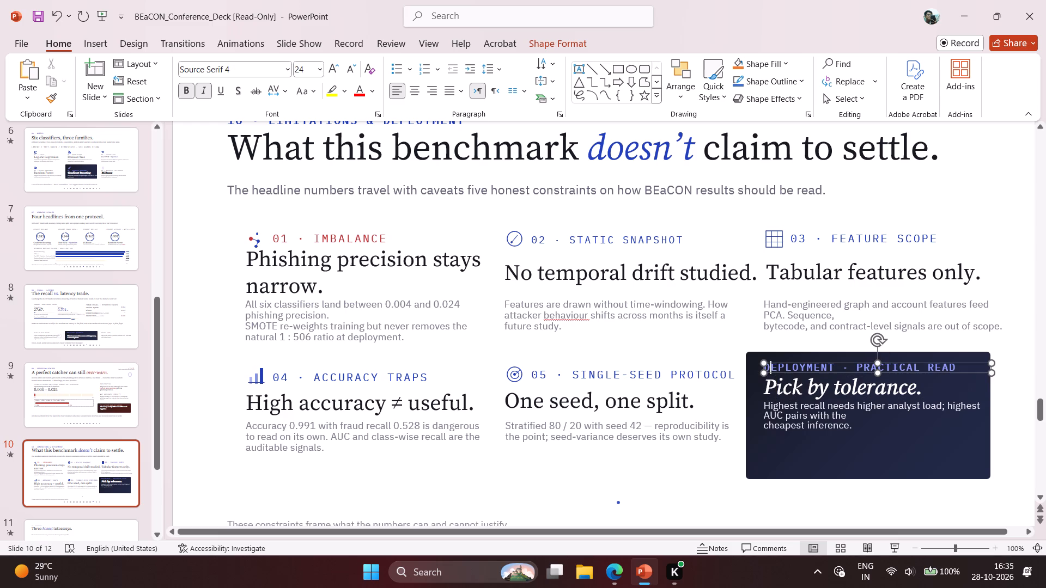